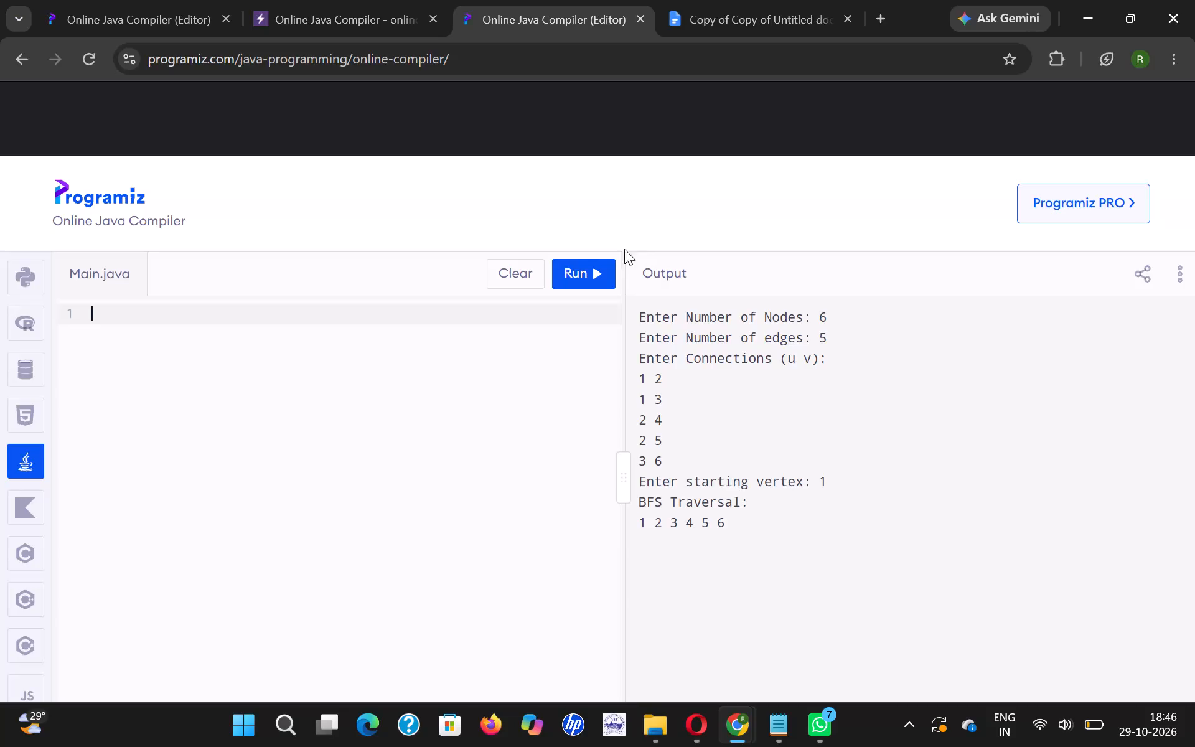
Paste the copied A* search program into the empty Main.java editor and run it.
{"action": "left_click", "coordinate": [456, 438]}
{"action": "key", "text": "ctrl+v"}
{"action": "left_click", "coordinate": [578, 274]}
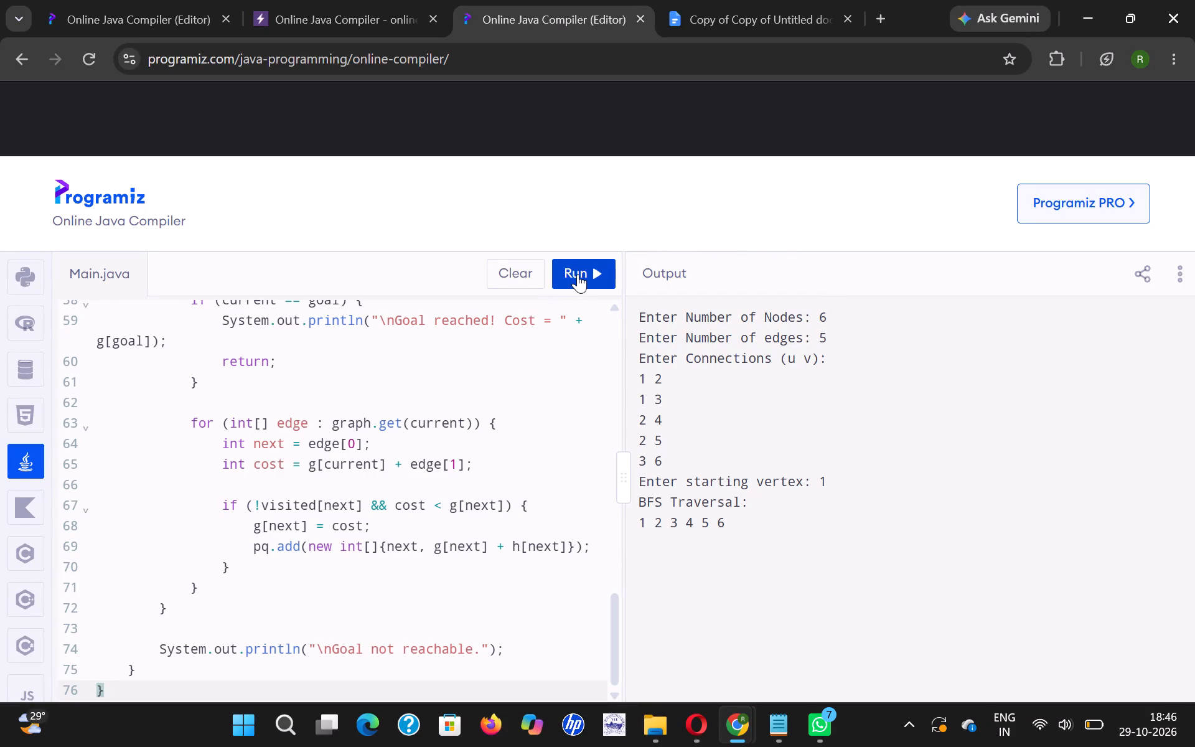
{"action": "scroll", "coordinate": [454, 544], "scroll_direction": "up", "scroll_amount": 10}
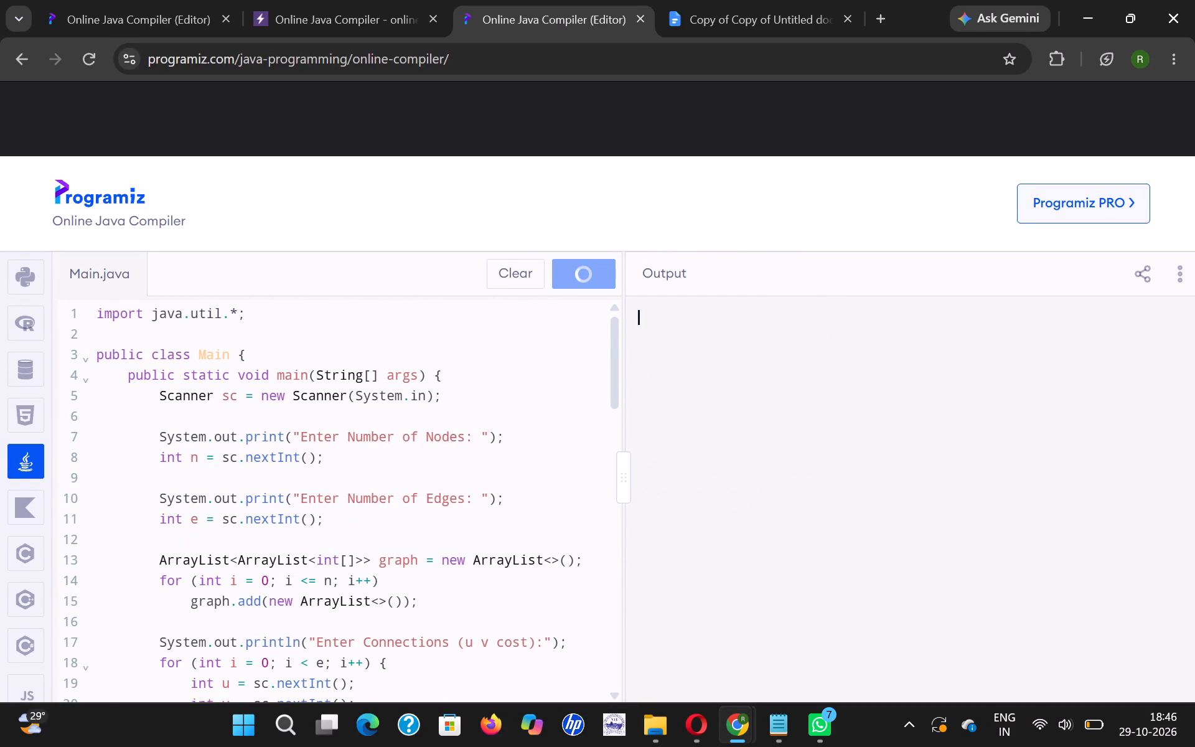
{"action": "scroll", "coordinate": [454, 544], "scroll_direction": "down", "scroll_amount": 10}
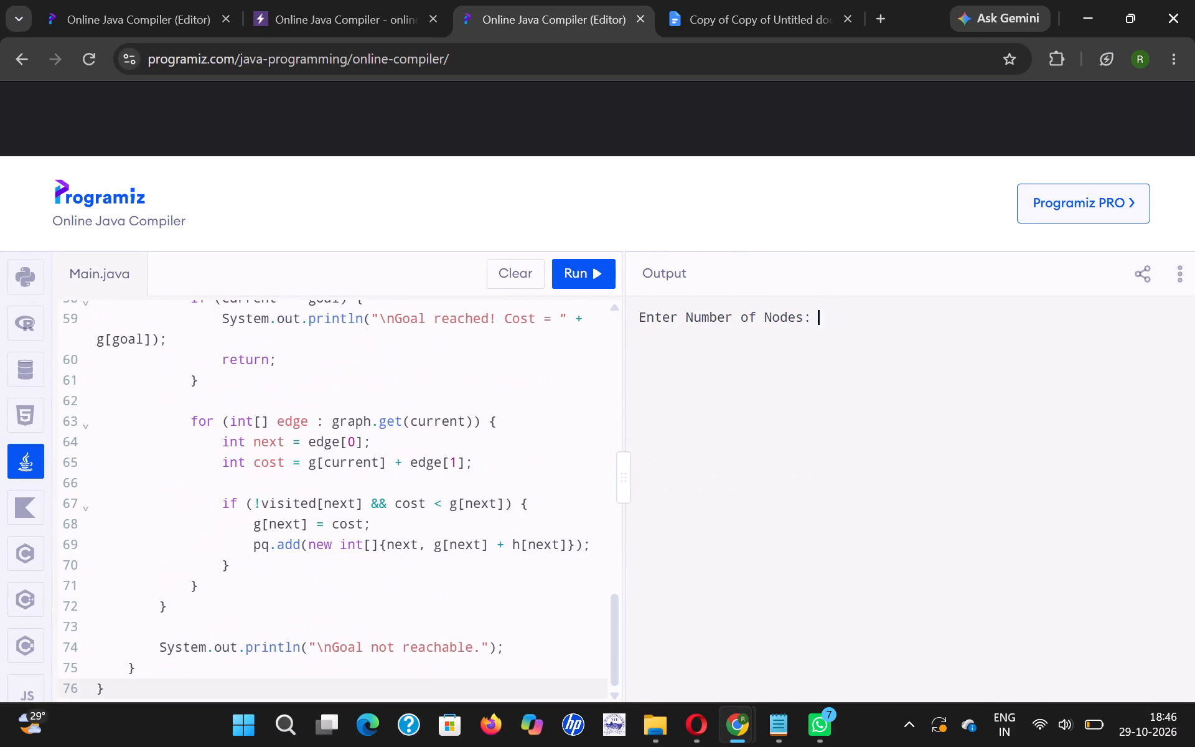
Supply 6 as the number of nodes and 5 as the number of edges to the running program.
{"action": "key", "text": "6"}
{"action": "key", "text": "Return"}
{"action": "key", "text": "5"}
{"action": "key", "text": "Return"}
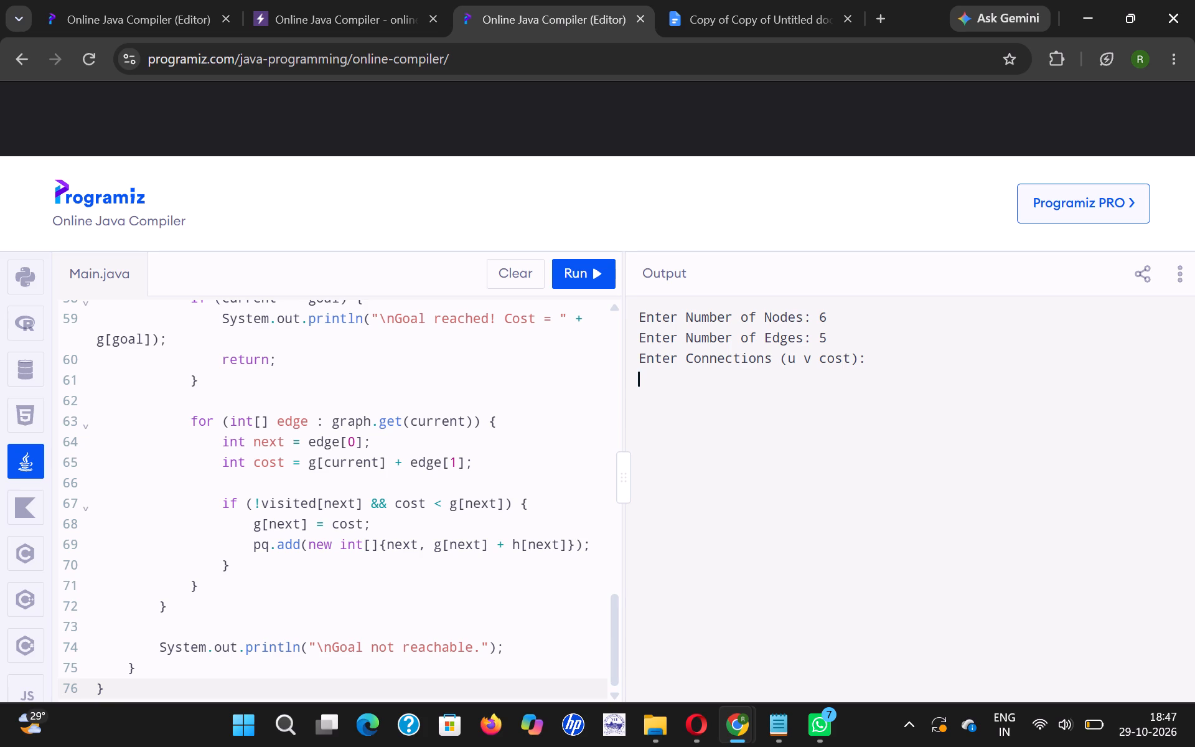
Enter the first three connections with their costs as 1 2 3, 1 3 4 and 2 4 1.
{"action": "type", "text": "1"}
{"action": "key", "text": "space"}
{"action": "type", "text": "2 3"}
{"action": "key", "text": "Return"}
{"action": "type", "text": "1 3 4"}
{"action": "key", "text": "Return"}
{"action": "key", "text": "1"}
{"action": "key", "text": "BackSpace"}
{"action": "type", "text": "2 3"}
{"action": "key", "text": "BackSpace"}
{"action": "type", "text": "4"}
{"action": "key", "text": "space"}
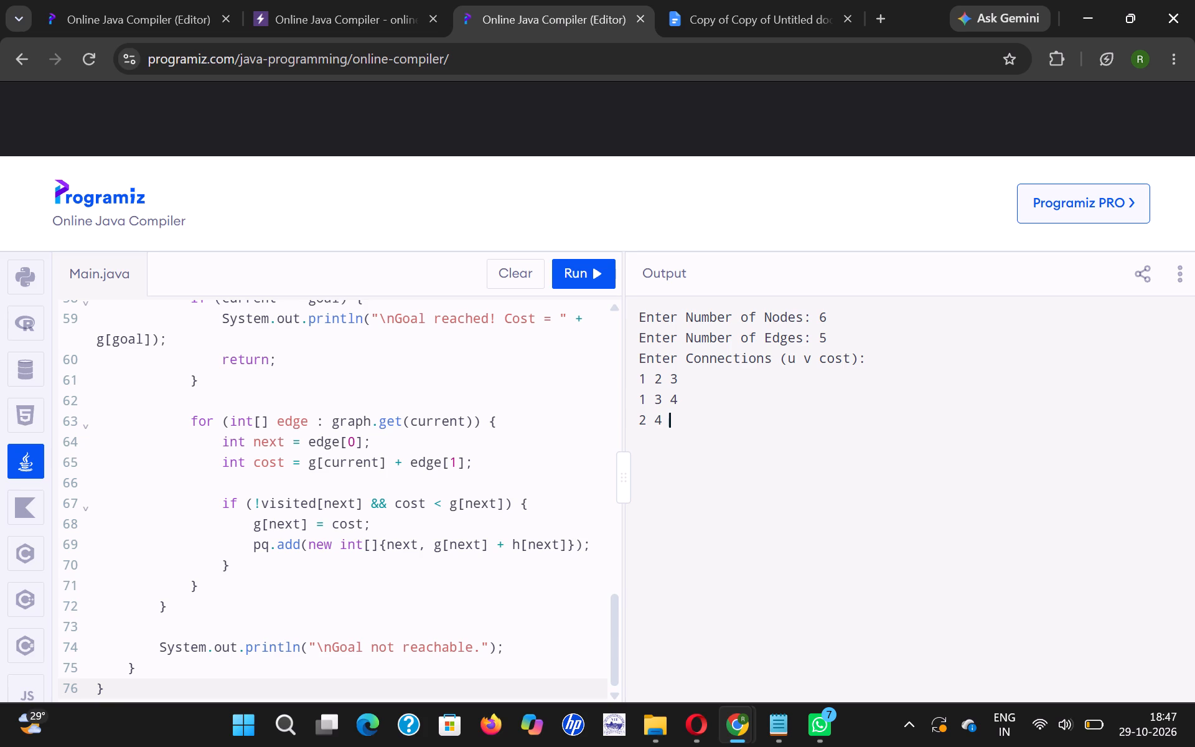
{"action": "key", "text": "1"}
{"action": "key", "text": "Return"}
Enter the remaining two connections with their costs as 2 5 4 and 3 6 7.
{"action": "type", "text": "2"}
{"action": "key", "text": "space"}
{"action": "type", "text": "5"}
{"action": "key", "text": "space"}
{"action": "key", "text": "4"}
{"action": "key", "text": "Return"}
{"action": "type", "text": "3 6"}
{"action": "key", "text": "space"}
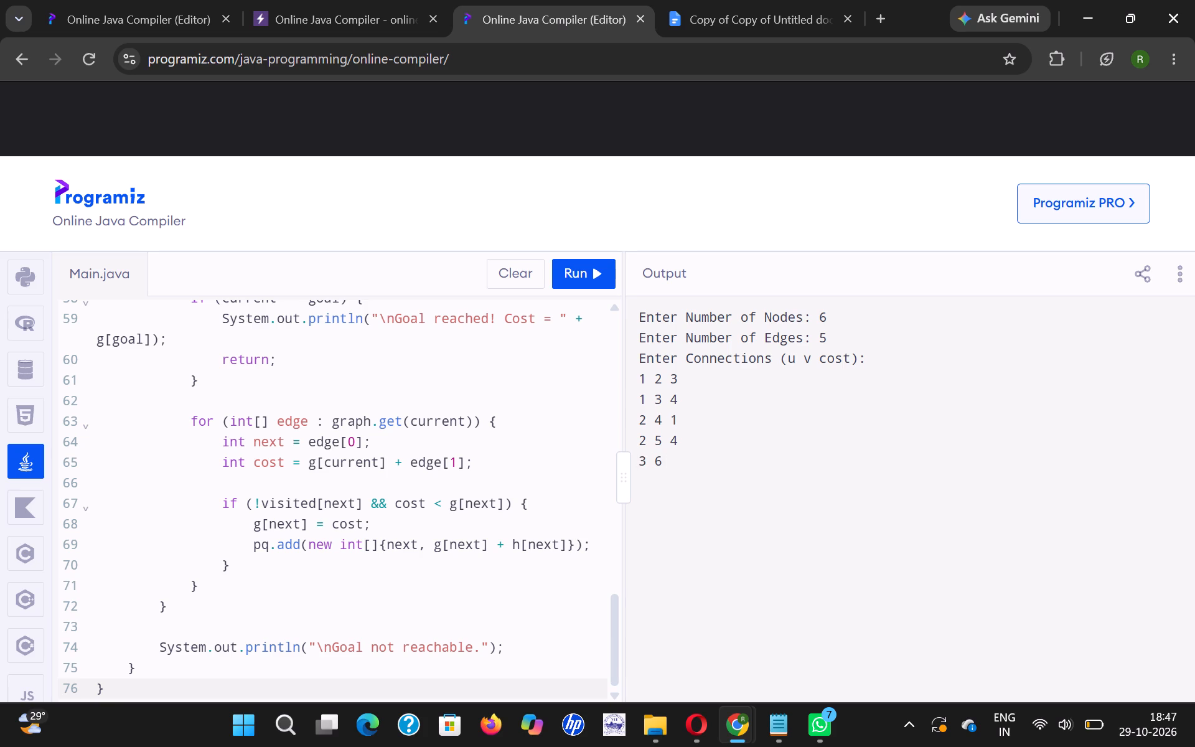
{"action": "key", "text": "7"}
{"action": "key", "text": "Return"}
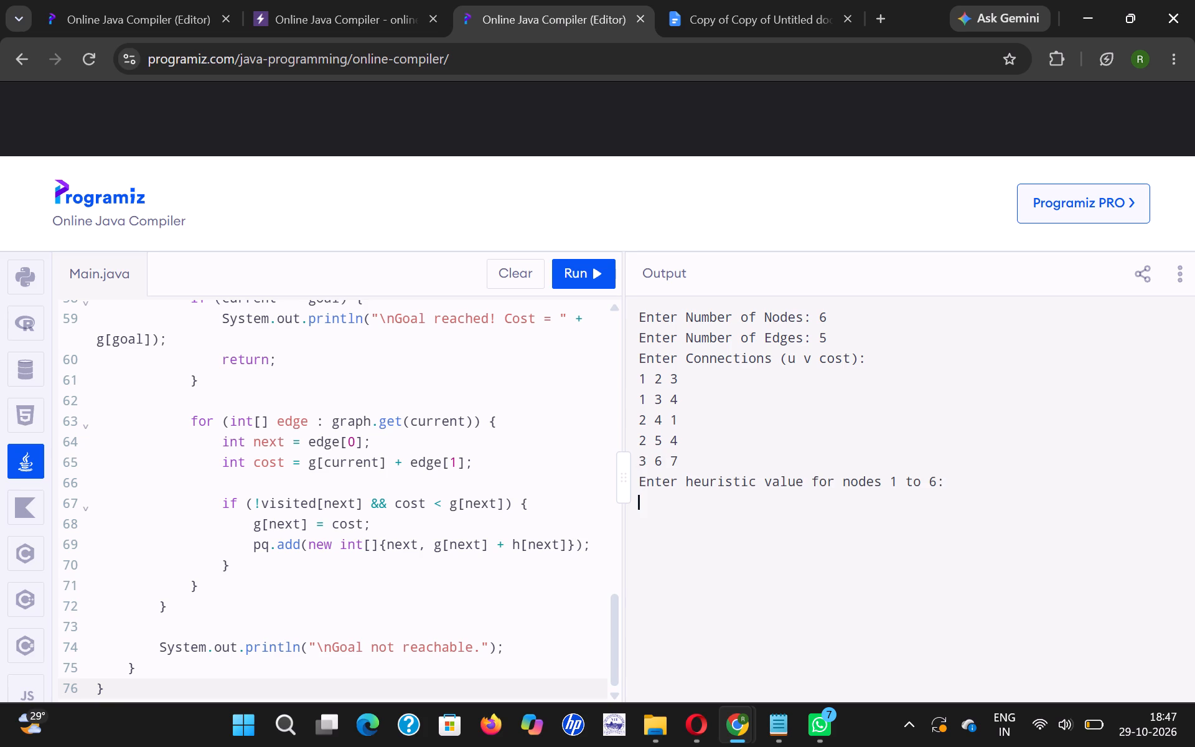
Enter the heuristic values 4 2 6 5 3 1 for nodes 1 to 6.
{"action": "type", "text": "4"}
{"action": "key", "text": "space"}
{"action": "type", "text": "2"}
{"action": "key", "text": "space"}
{"action": "type", "text": "6"}
{"action": "key", "text": "space"}
{"action": "key", "text": "7"}
{"action": "key", "text": "space"}
{"action": "key", "text": "BackSpace"}
{"action": "key", "text": "BackSpace"}
{"action": "key", "text": "1"}
{"action": "key", "text": "BackSpace"}
{"action": "key", "text": "5"}
{"action": "key", "text": "space"}
{"action": "key", "text": "3"}
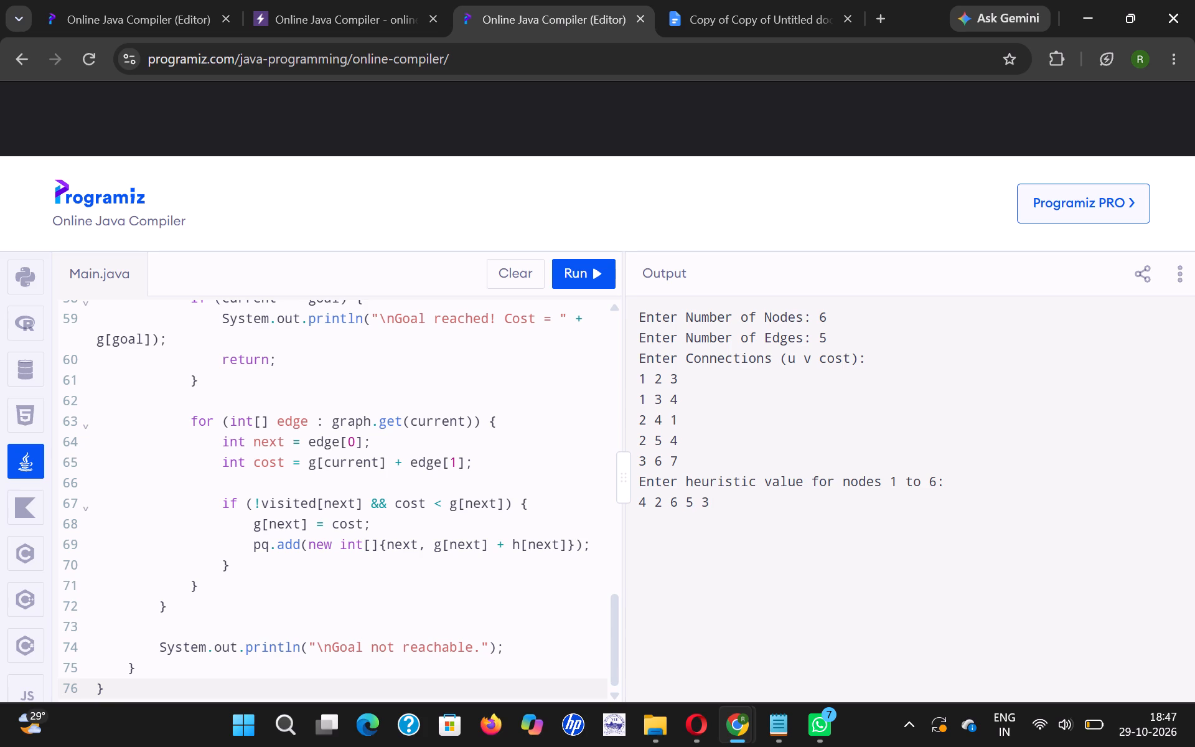
{"action": "key", "text": "space"}
{"action": "key", "text": "1"}
{"action": "key", "text": "Return"}
Enter 1 as the starting vertex and 6 as the goal vertex to complete the A* search run.
{"action": "key", "text": "1"}
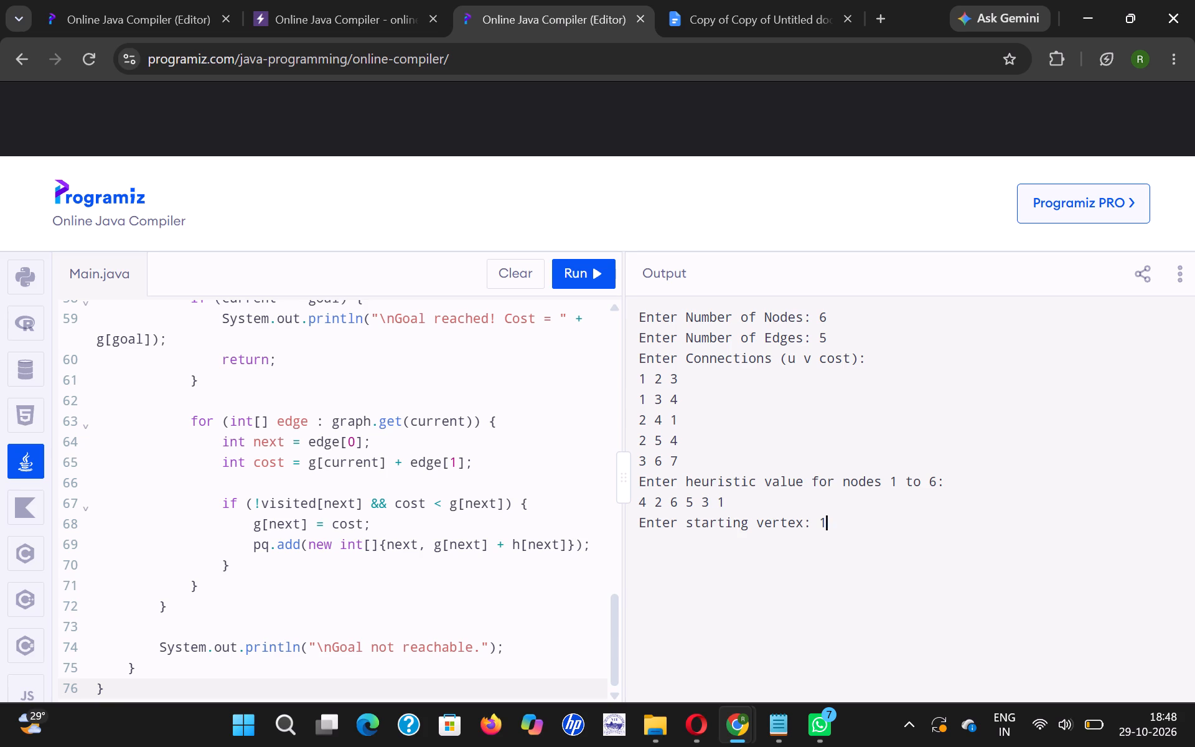
{"action": "key", "text": "Return"}
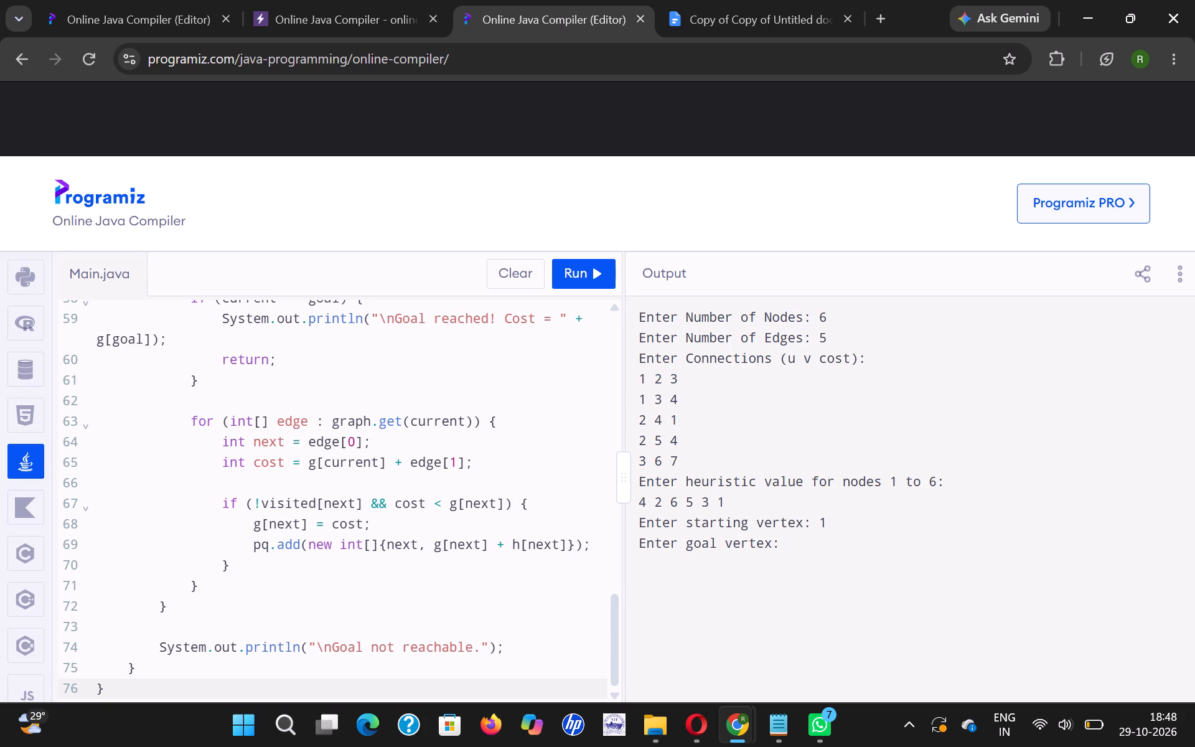
{"action": "key", "text": "6"}
{"action": "key", "text": "Return"}
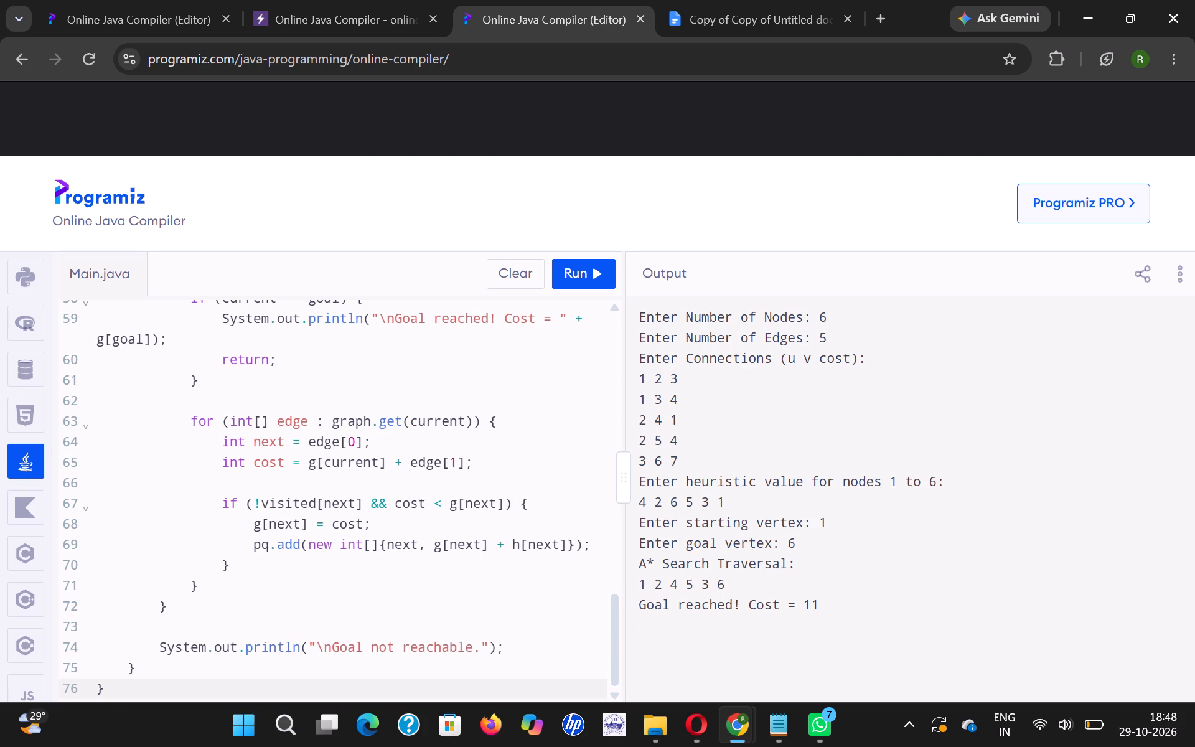
Copy the entire A* search program from the online compiler and paste it into a new Notepad tab.
{"action": "left_click", "coordinate": [474, 533]}
{"action": "key", "text": "ctrl+a"}
{"action": "key", "text": "ctrl+c"}
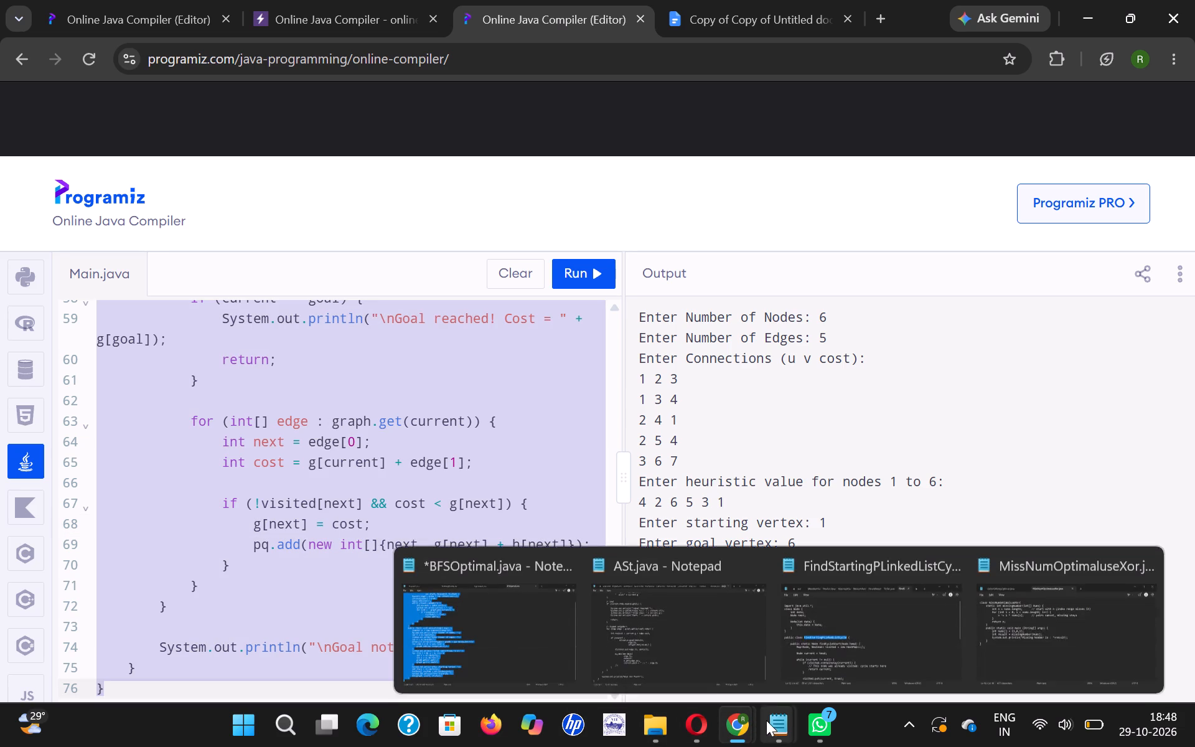
{"action": "left_click", "coordinate": [689, 642]}
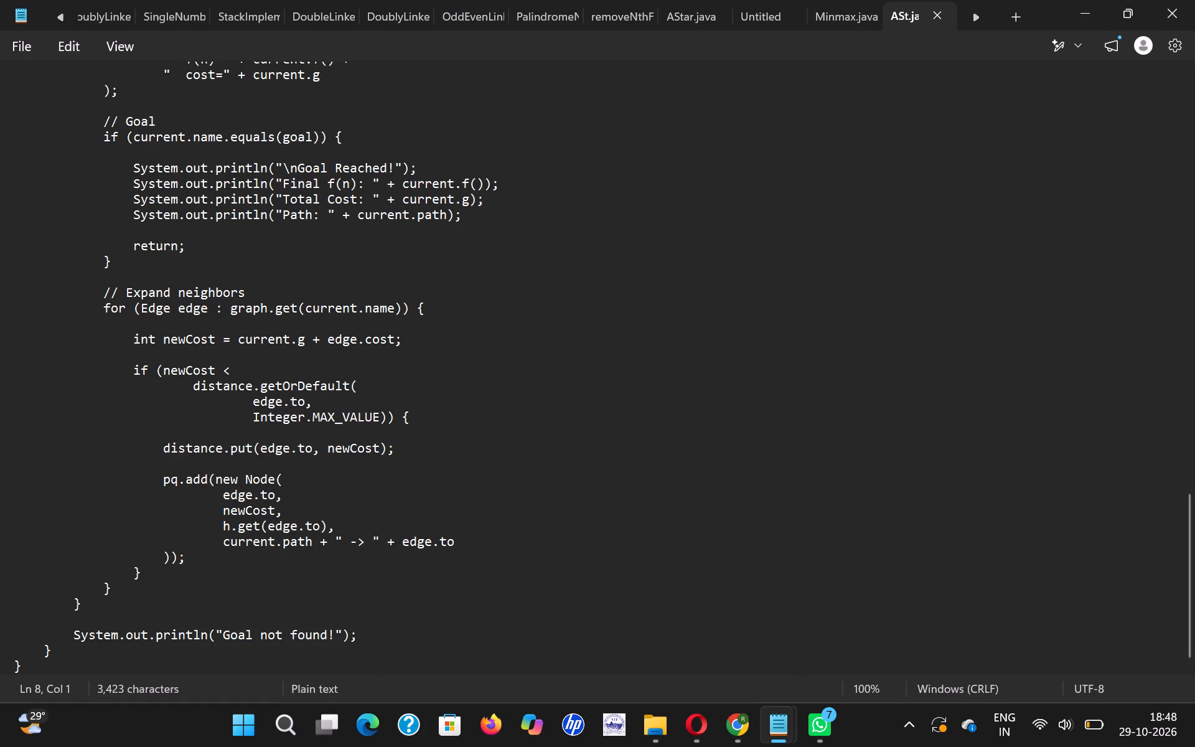
{"action": "left_click", "coordinate": [35, 59]}
{"action": "left_click", "coordinate": [47, 83]}
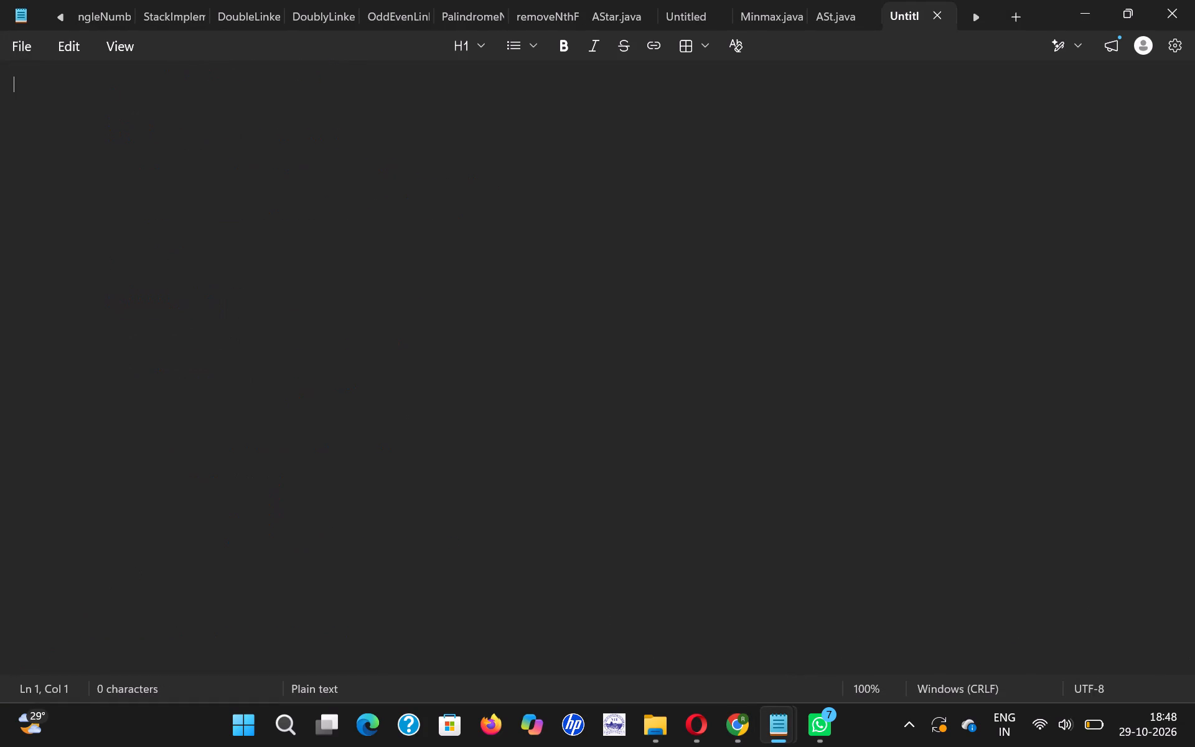
{"action": "key", "text": "ctrl+v"}
Rename the public class Main to A in the pasted program.
{"action": "scroll", "coordinate": [185, 171], "scroll_direction": "up", "scroll_amount": 7}
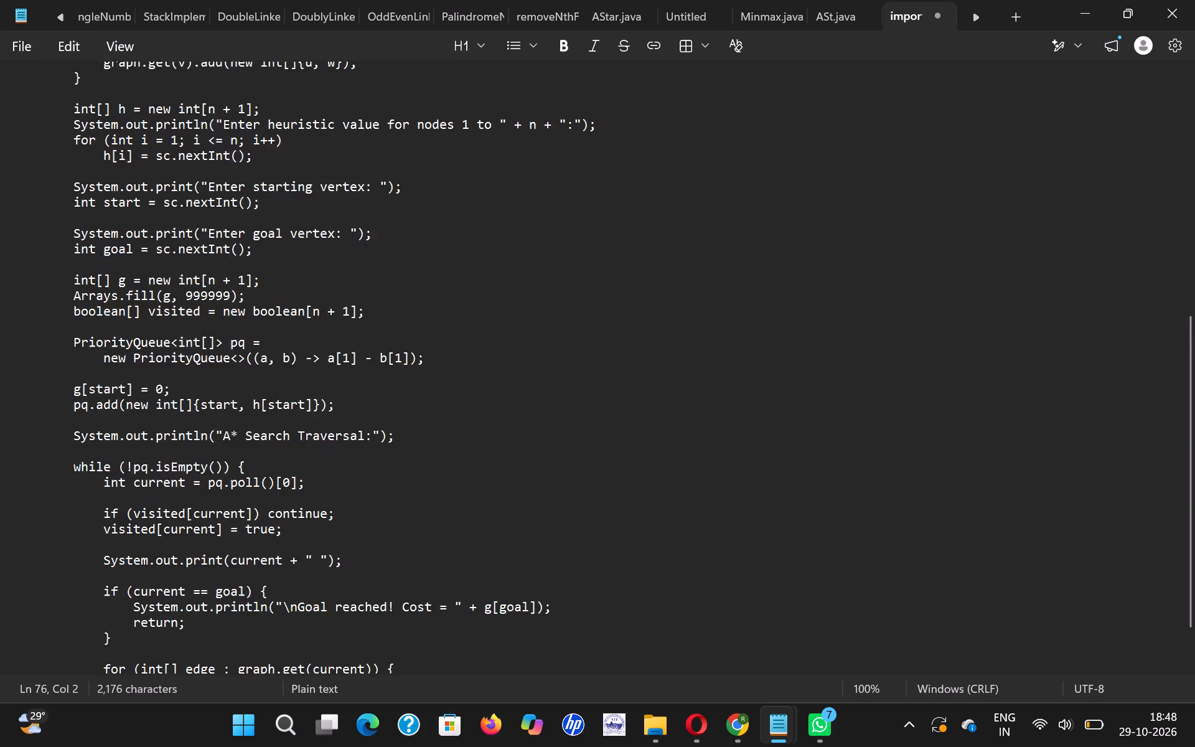
{"action": "scroll", "coordinate": [185, 171], "scroll_direction": "up", "scroll_amount": 1}
{"action": "left_click_drag", "start_coordinate": [111, 116], "coordinate": [138, 118]}
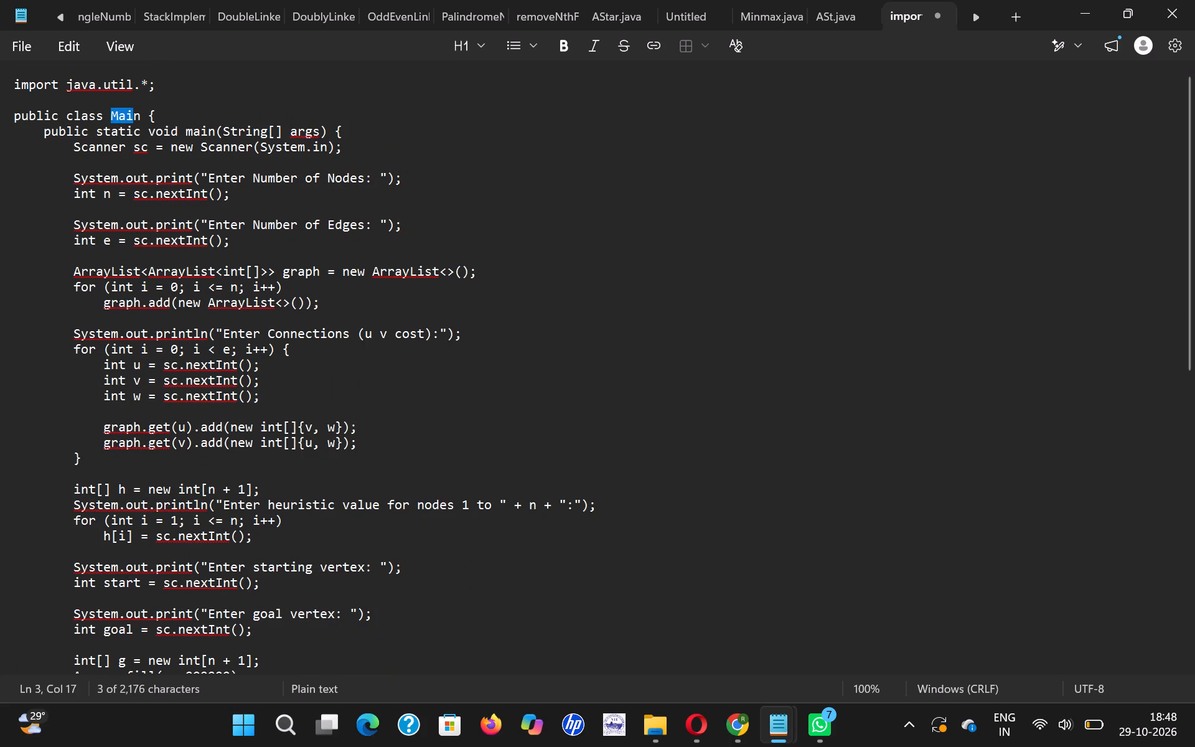
{"action": "left_click_drag", "start_coordinate": [138, 118], "coordinate": [147, 118]}
{"action": "key", "text": "BackSpace"}
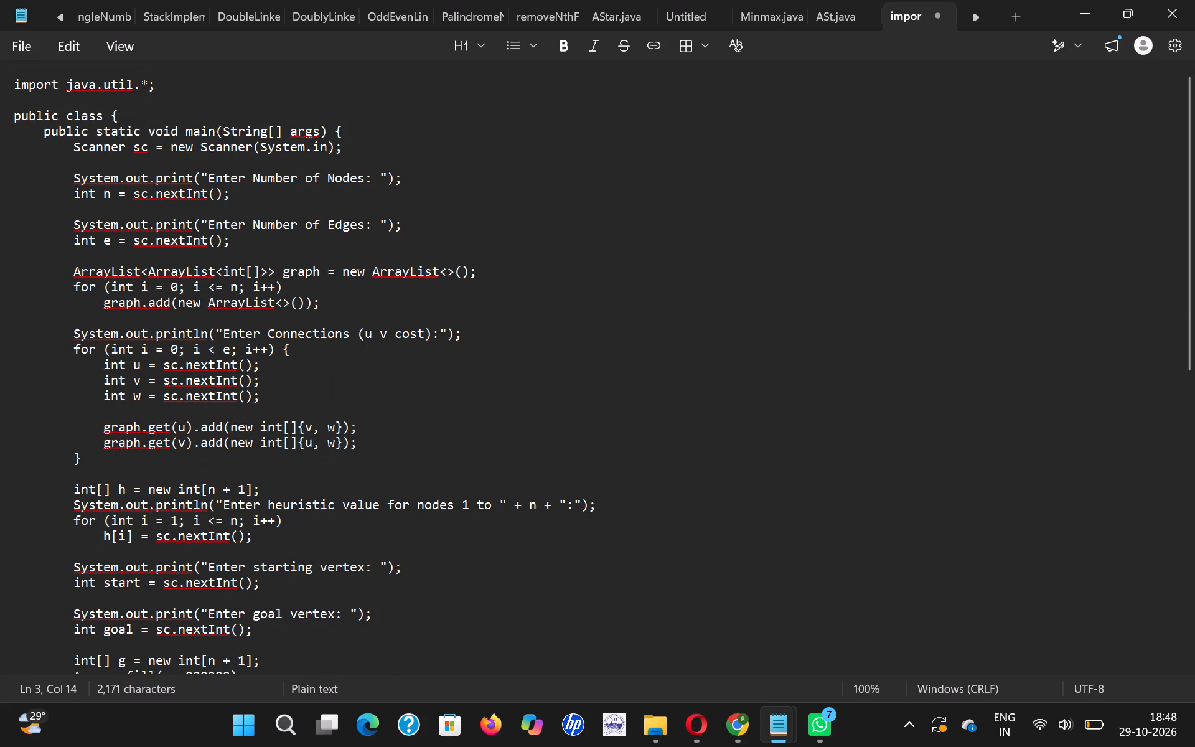
{"action": "key", "text": "shift+a"}
{"action": "type", "text": "star"}
{"action": "key", "text": "BackSpace"}
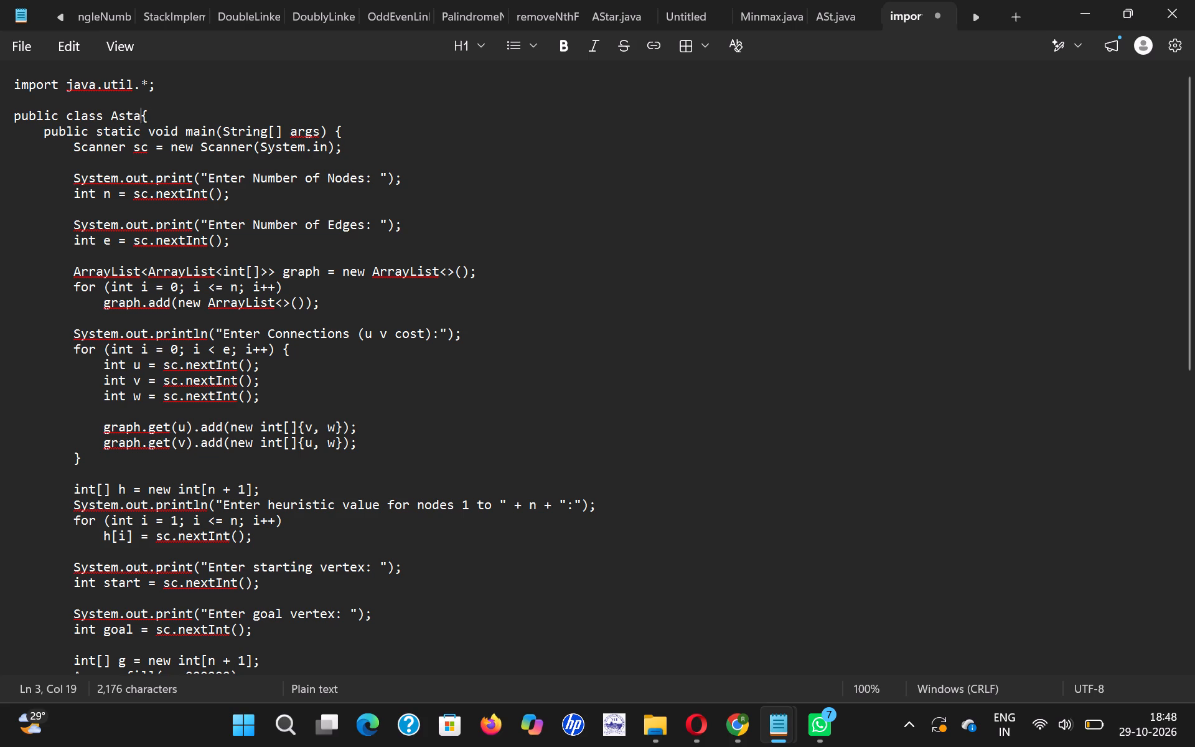
{"action": "key", "text": "BackSpace"}
{"action": "key", "text": "BackSpace"}
{"action": "key", "text": "BackSpace"}
Save the program as A.java in the AI LAb folder on the Desktop.
{"action": "left_click", "coordinate": [17, 49]}
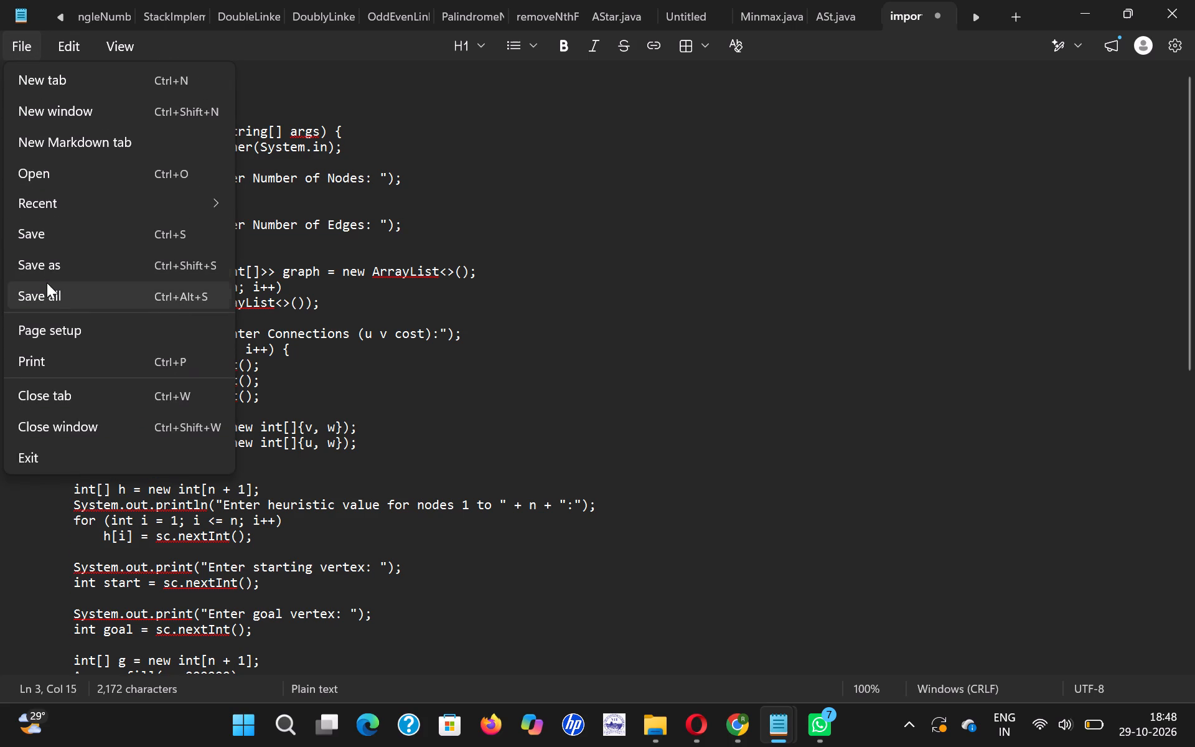
{"action": "left_click", "coordinate": [50, 276]}
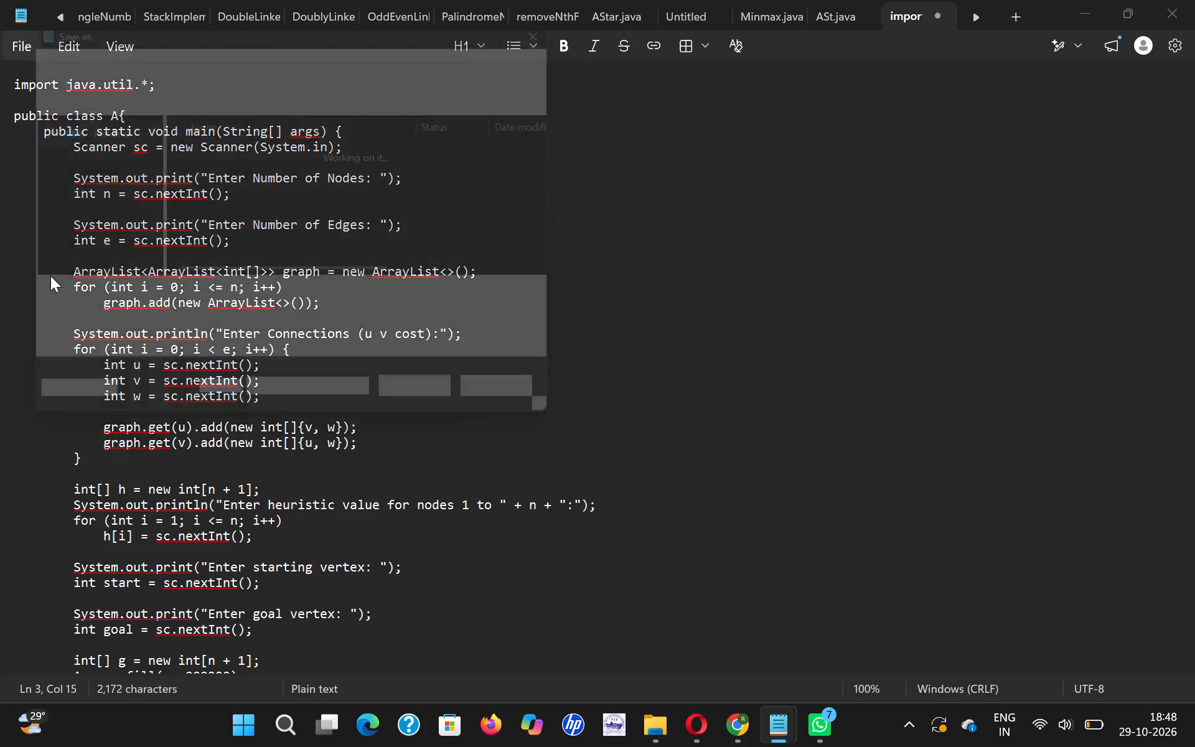
{"action": "key", "text": "BackSpace"}
{"action": "key", "text": "shift+a"}
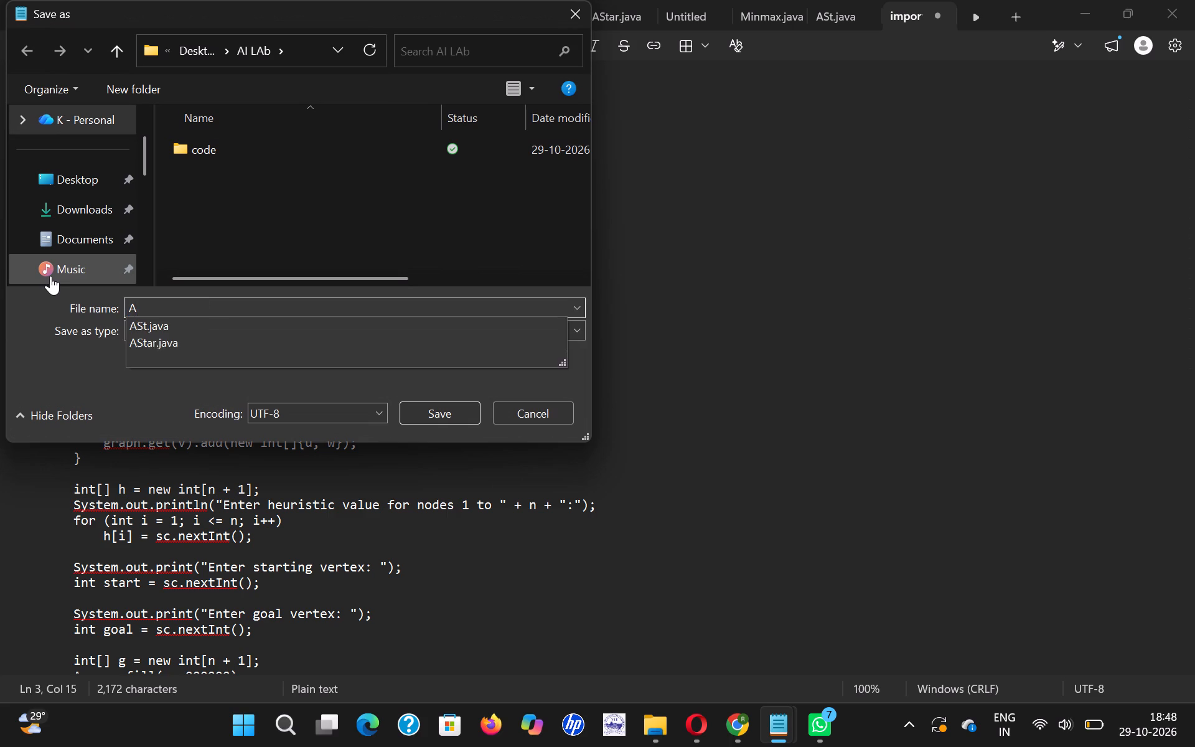
{"action": "type", "text": ".java"}
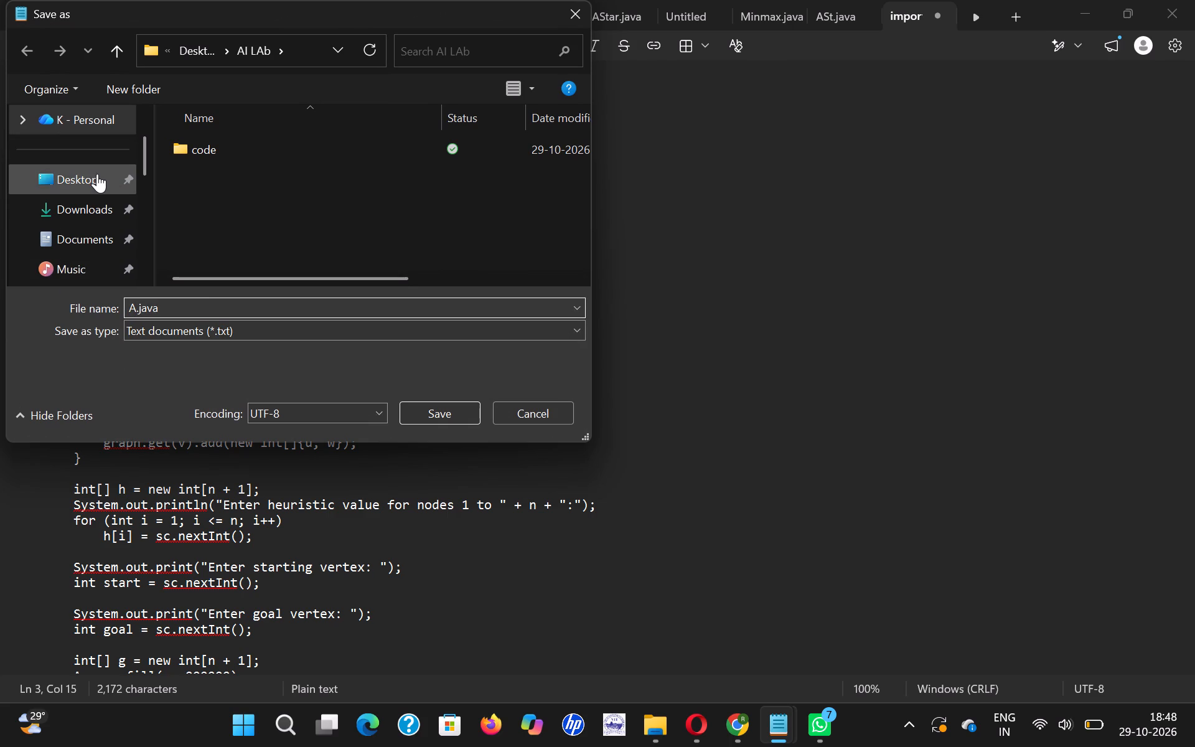
{"action": "right_click", "coordinate": [87, 207]}
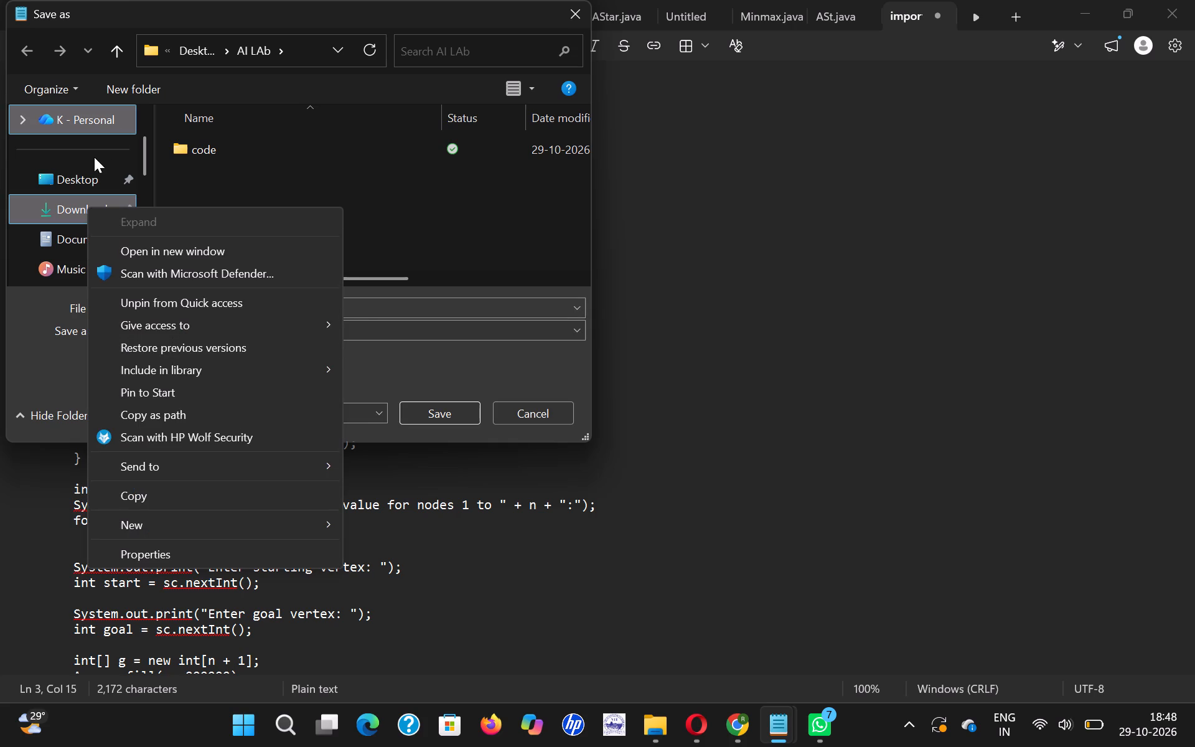
{"action": "left_click_drag", "start_coordinate": [89, 169], "coordinate": [88, 175]}
{"action": "double_click", "coordinate": [88, 175]}
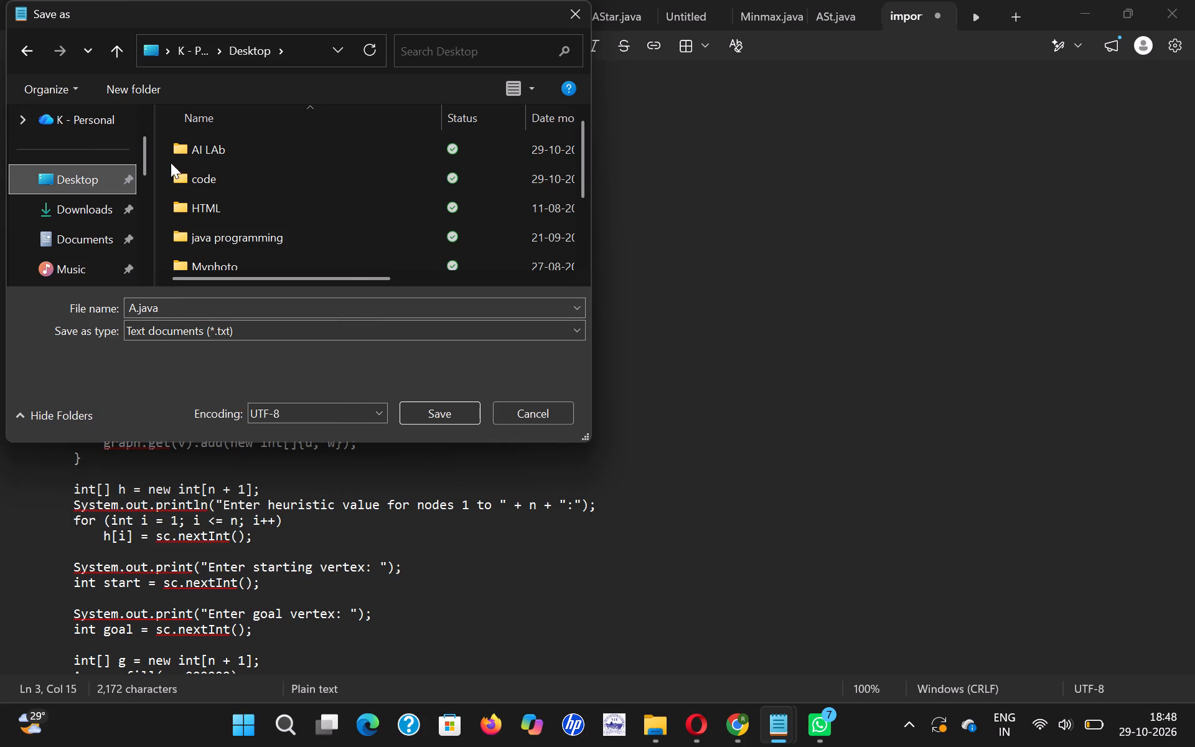
{"action": "left_click", "coordinate": [228, 150]}
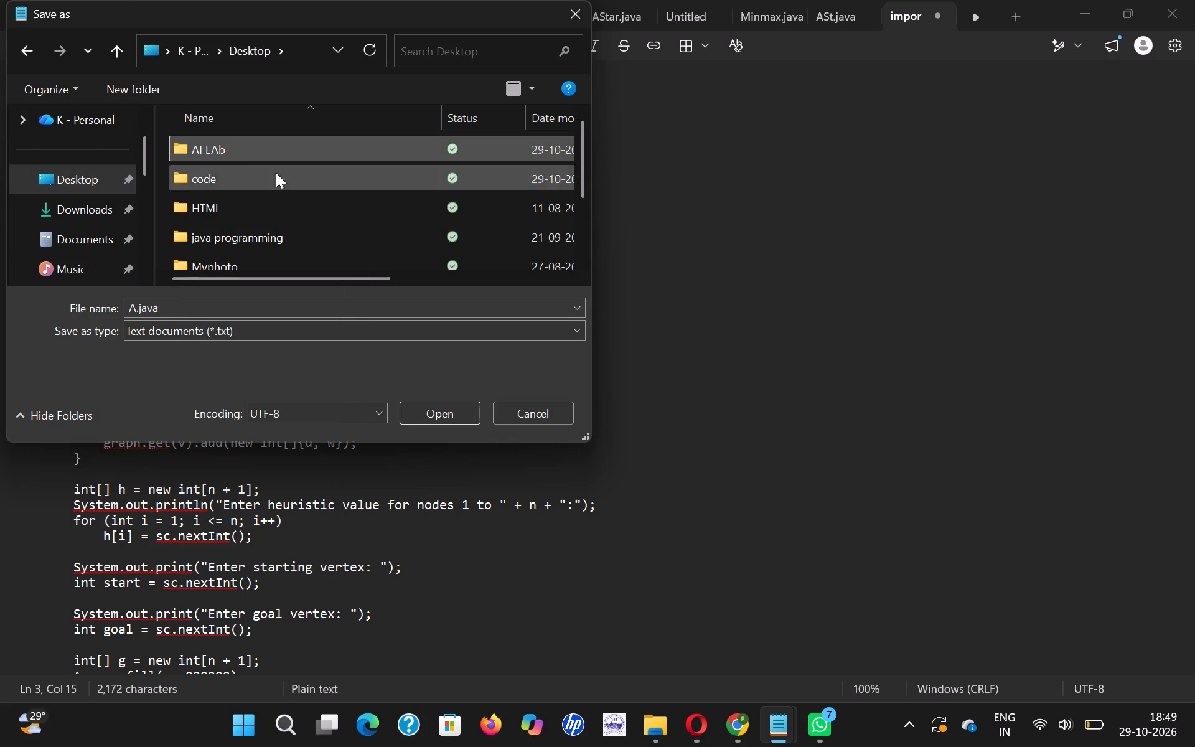
{"action": "double_click", "coordinate": [266, 152]}
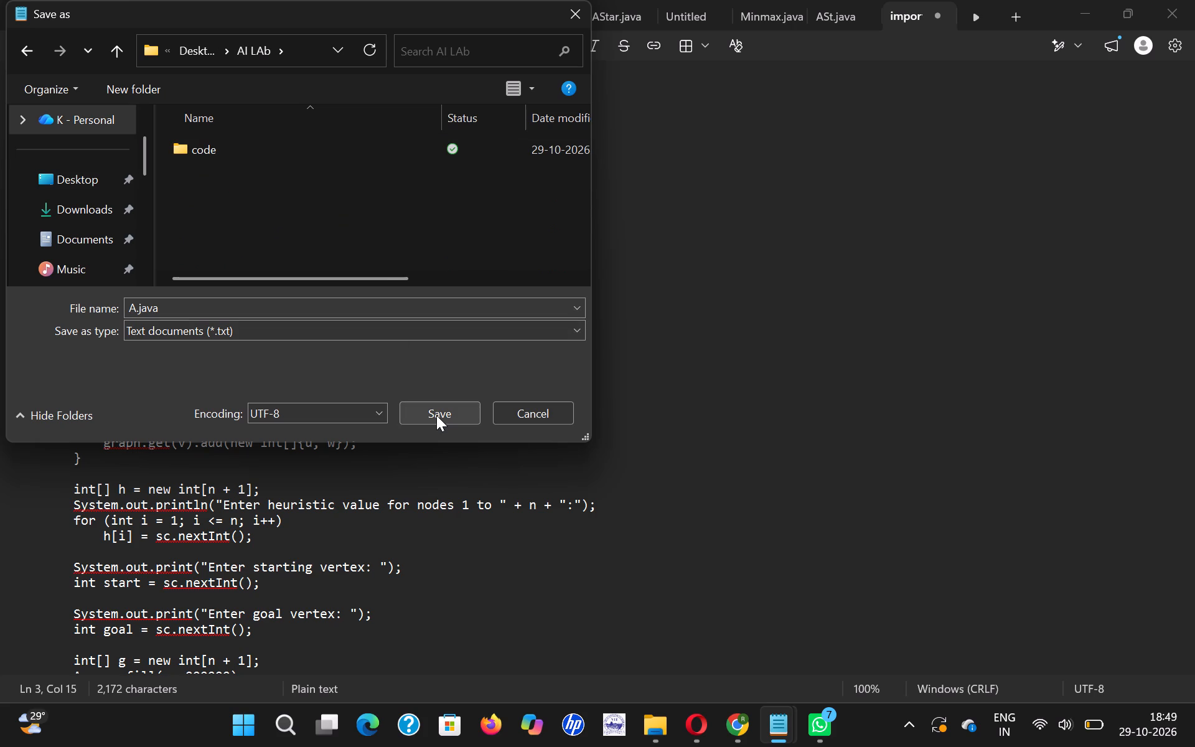
{"action": "left_click", "coordinate": [435, 416]}
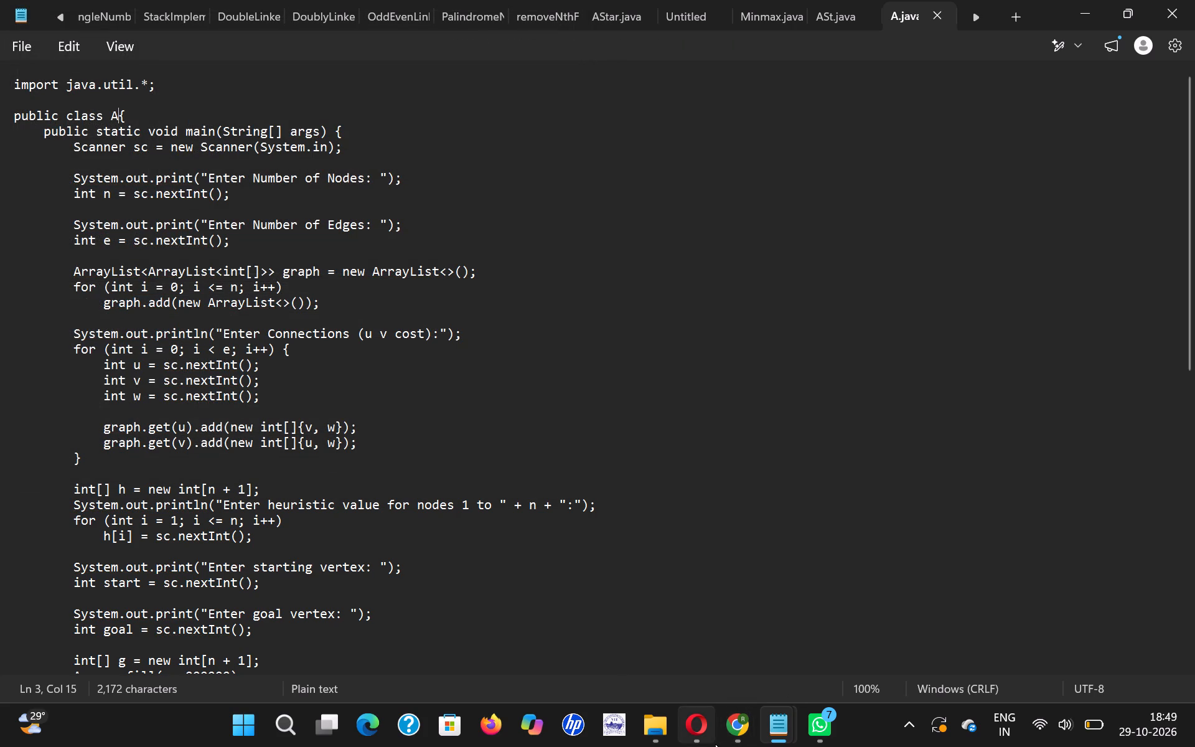
Switch to File Explorer and delete the old ASt Java file from the AI LAb folder.
{"action": "left_click", "coordinate": [656, 736]}
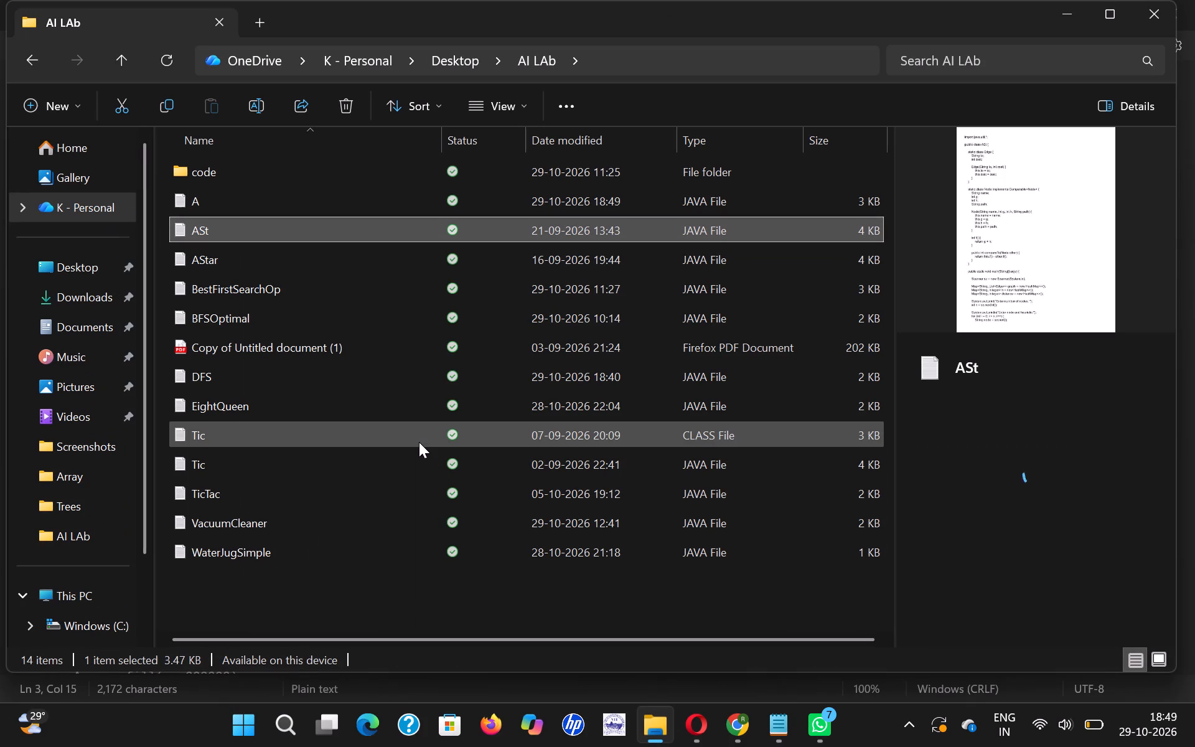
{"action": "scroll", "coordinate": [419, 442], "scroll_direction": "up", "scroll_amount": 2}
{"action": "left_click", "coordinate": [255, 228]}
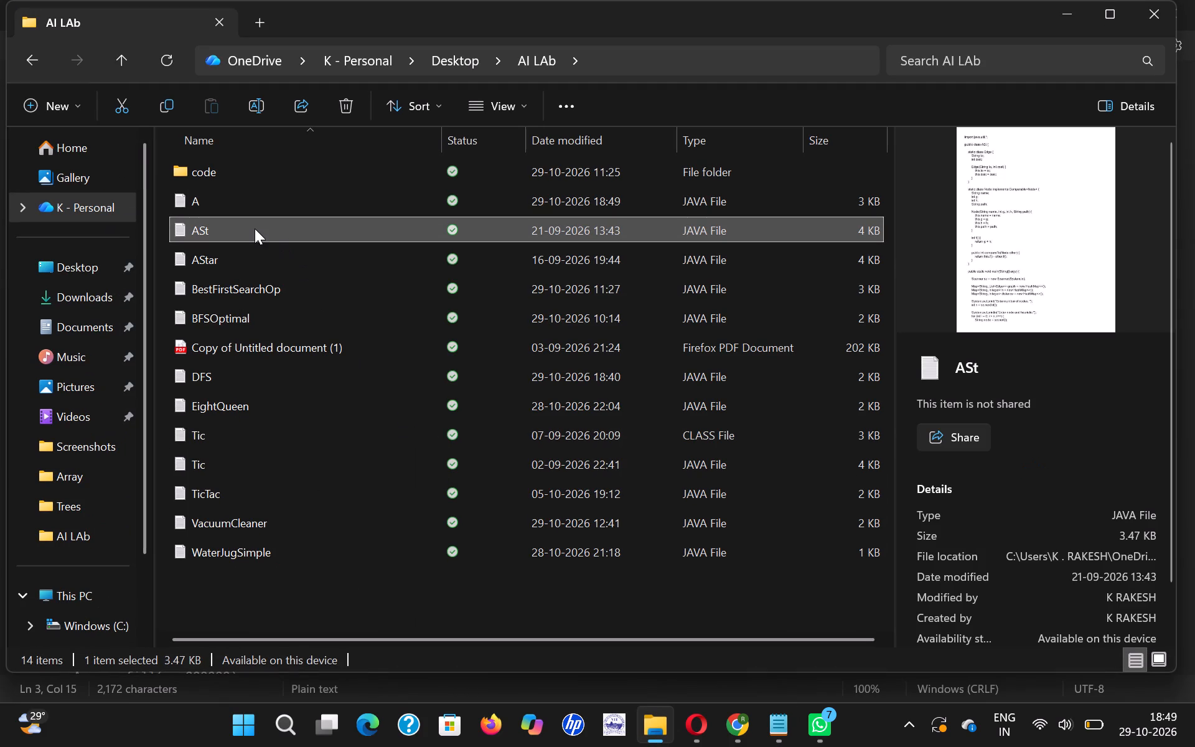
{"action": "left_click", "coordinate": [355, 105]}
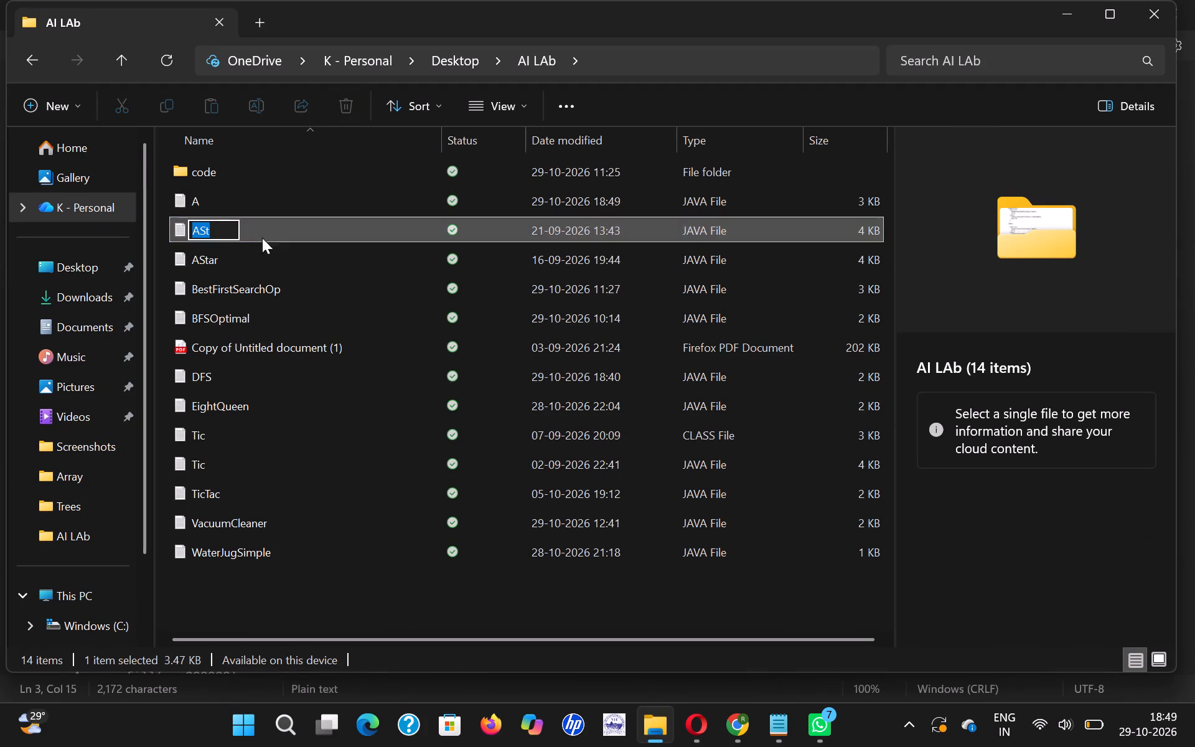
Delete the old AStar Java file from the AI LAb folder.
{"action": "left_click", "coordinate": [247, 252]}
{"action": "left_click", "coordinate": [237, 235]}
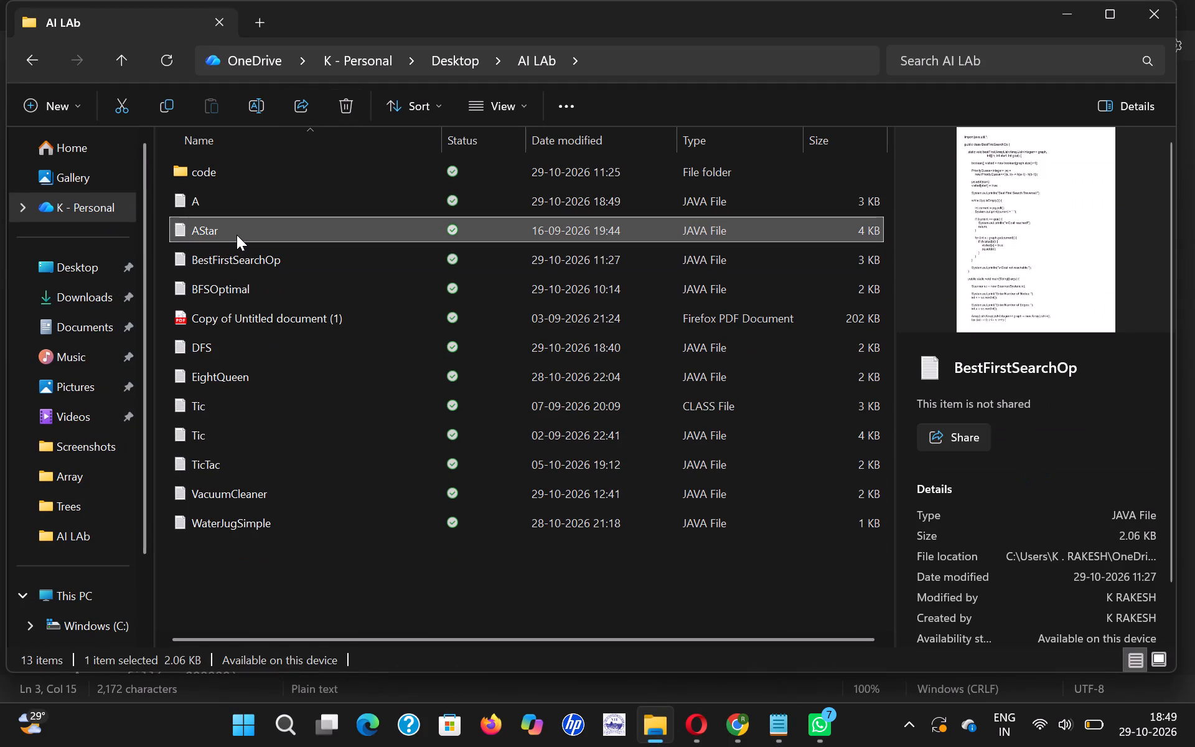
{"action": "left_click", "coordinate": [237, 235]}
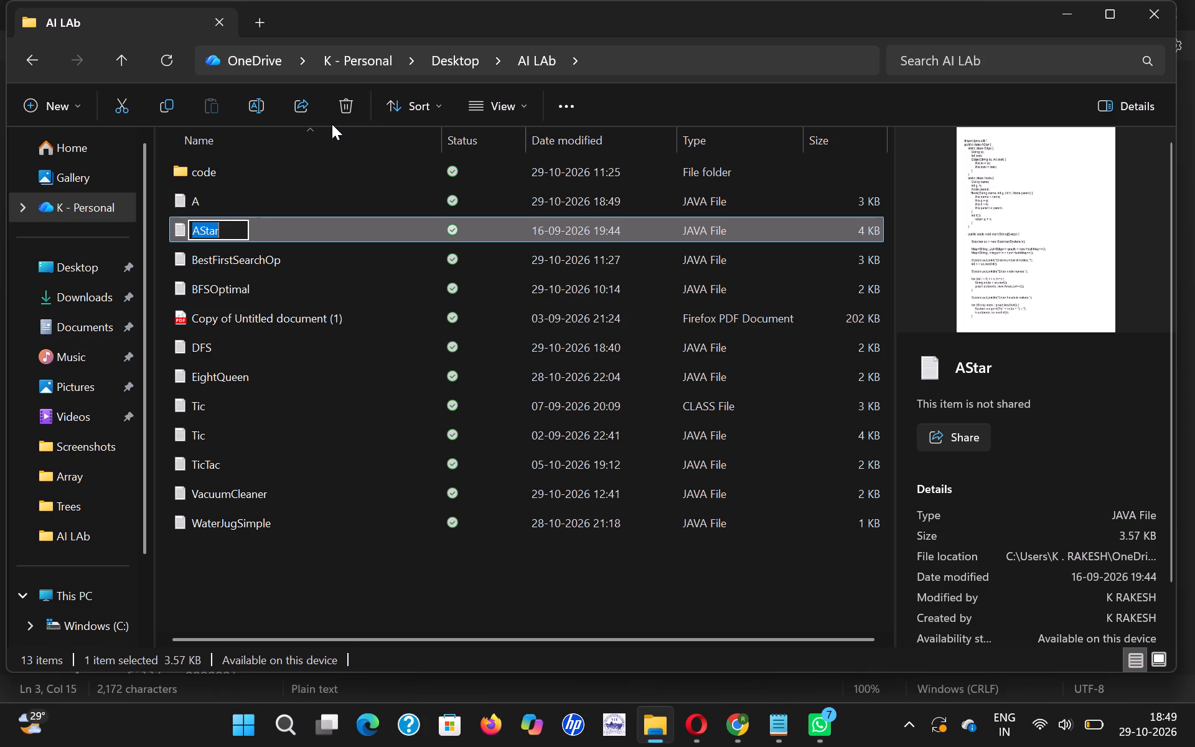
{"action": "left_click", "coordinate": [345, 116]}
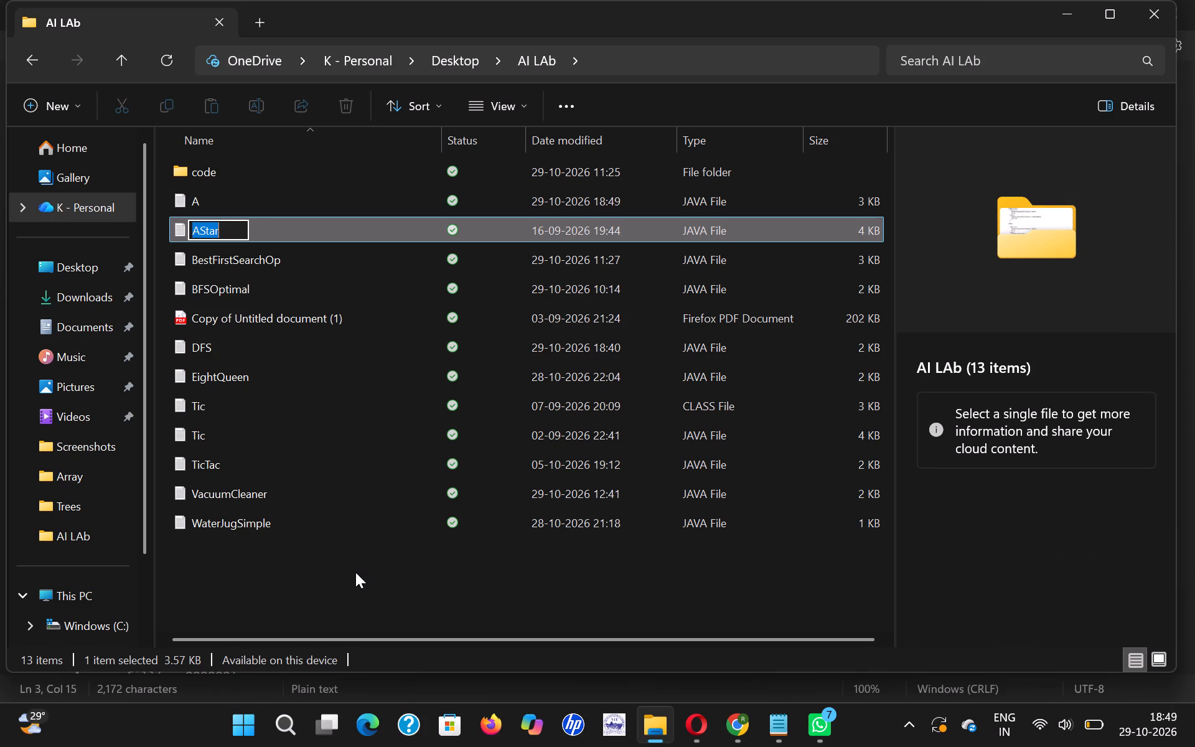
{"action": "left_click", "coordinate": [354, 573]}
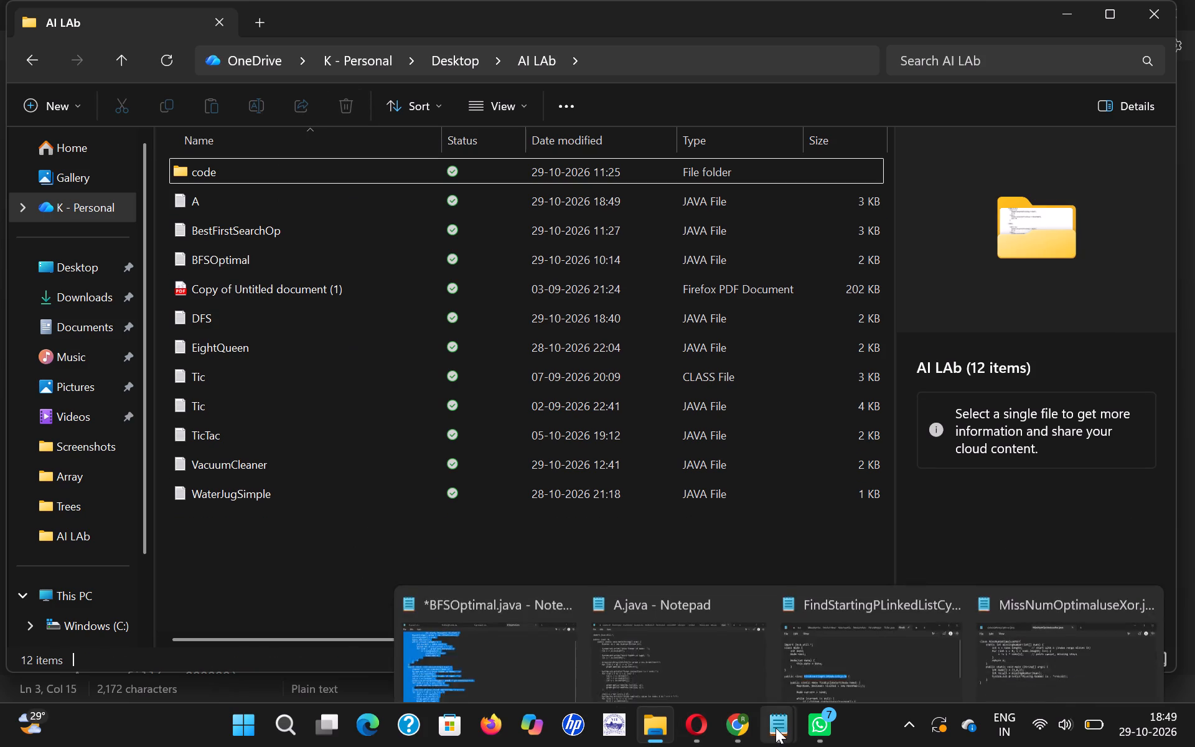
In the Google Docs lab document, delete Experiment 8's old AStar code from the import line through the this.path assignment.
{"action": "left_click", "coordinate": [729, 645]}
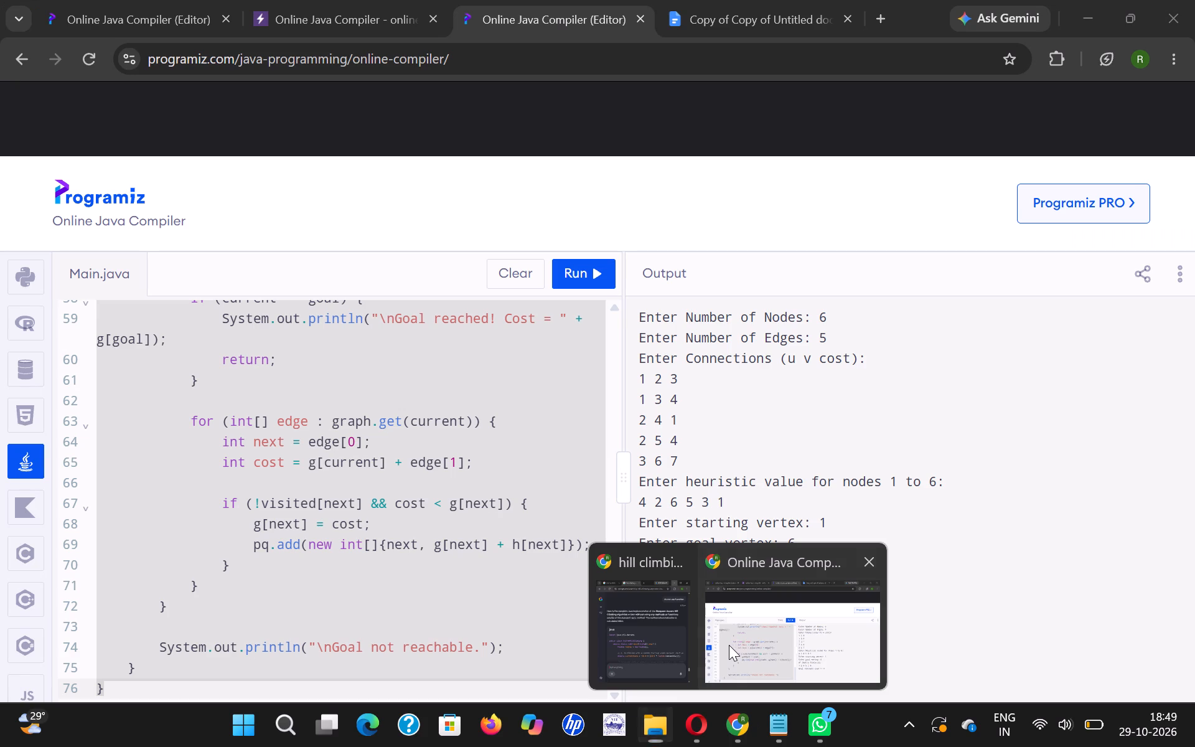
{"action": "left_click", "coordinate": [736, 12]}
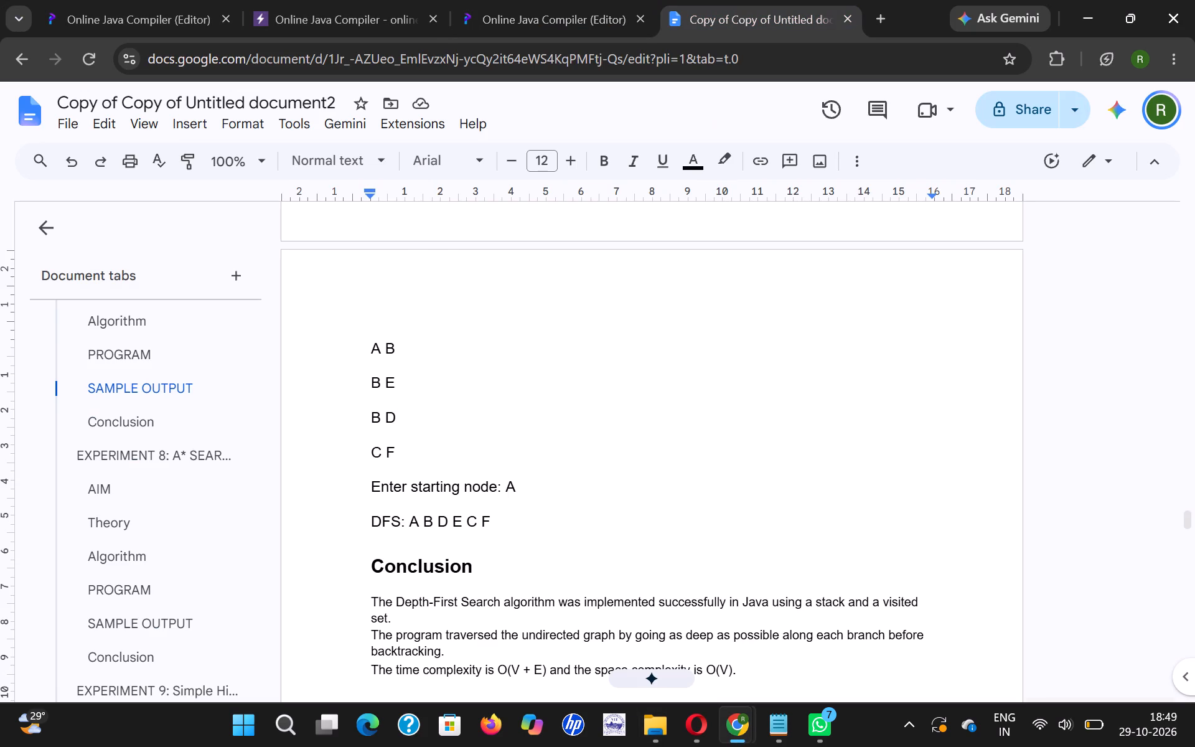
{"action": "scroll", "coordinate": [515, 479], "scroll_direction": "down", "scroll_amount": 5}
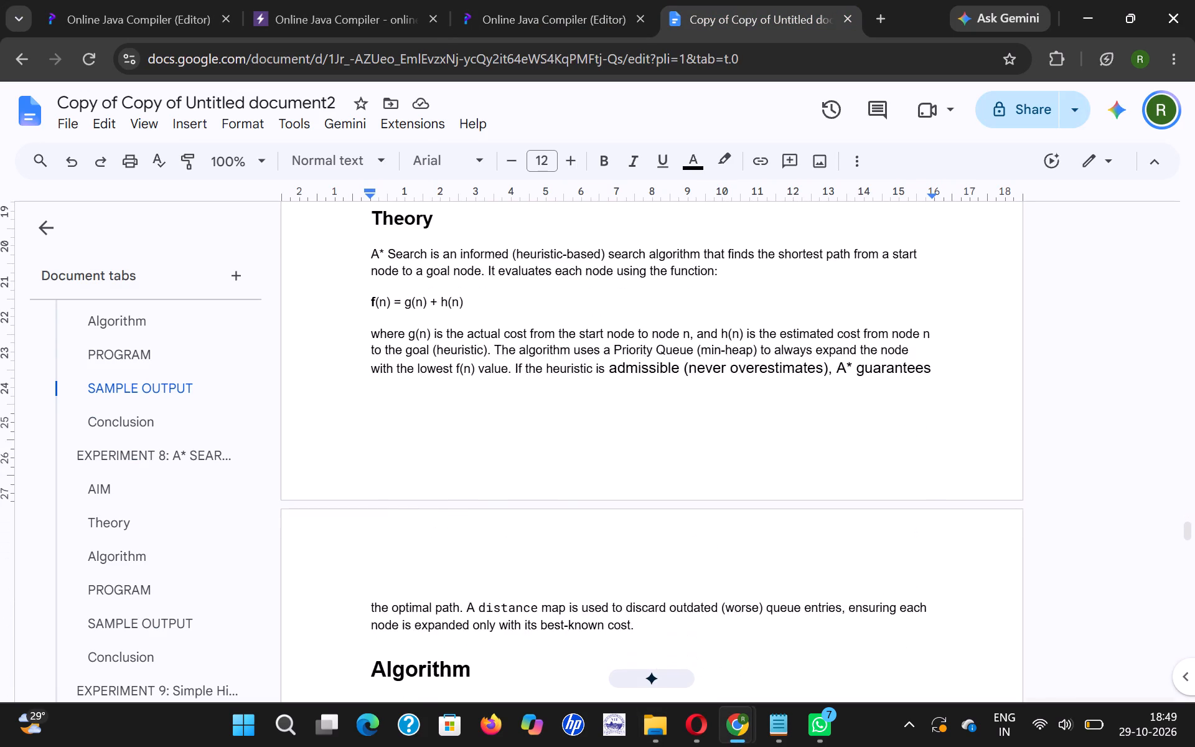
{"action": "scroll", "coordinate": [515, 479], "scroll_direction": "down", "scroll_amount": 6}
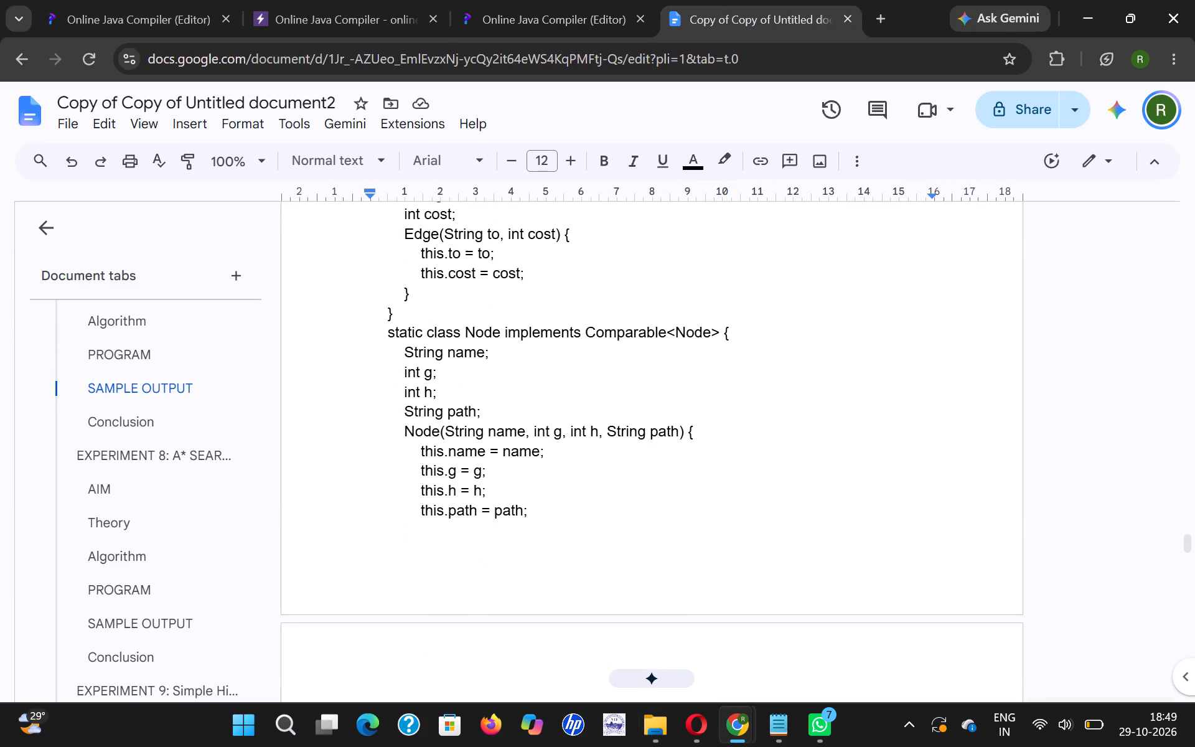
{"action": "scroll", "coordinate": [515, 479], "scroll_direction": "down", "scroll_amount": 2}
{"action": "scroll", "coordinate": [515, 479], "scroll_direction": "up", "scroll_amount": 5}
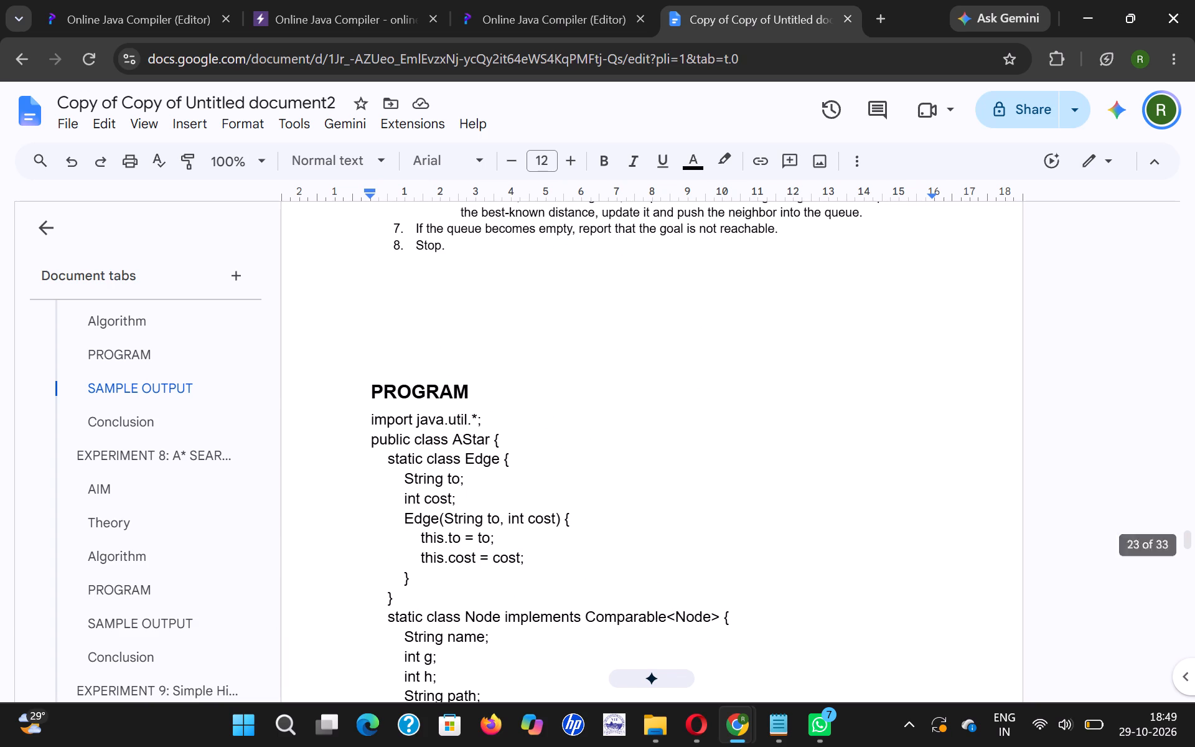
{"action": "left_click_drag", "start_coordinate": [374, 428], "coordinate": [477, 691]}
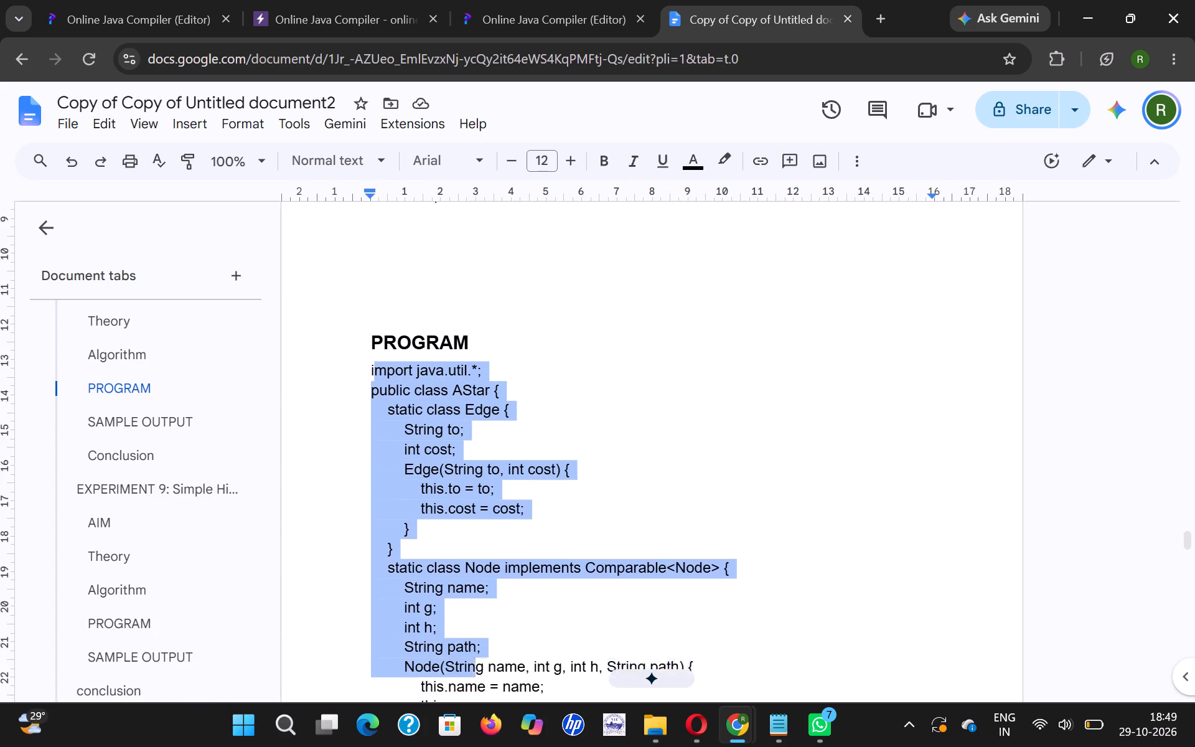
{"action": "left_click_drag", "start_coordinate": [477, 691], "coordinate": [562, 652]}
{"action": "key", "text": "BackSpace"}
Delete the old A* code left under the PROGRAM heading, down to the graph.put line at the page end.
{"action": "scroll", "coordinate": [562, 652], "scroll_direction": "down", "scroll_amount": 2}
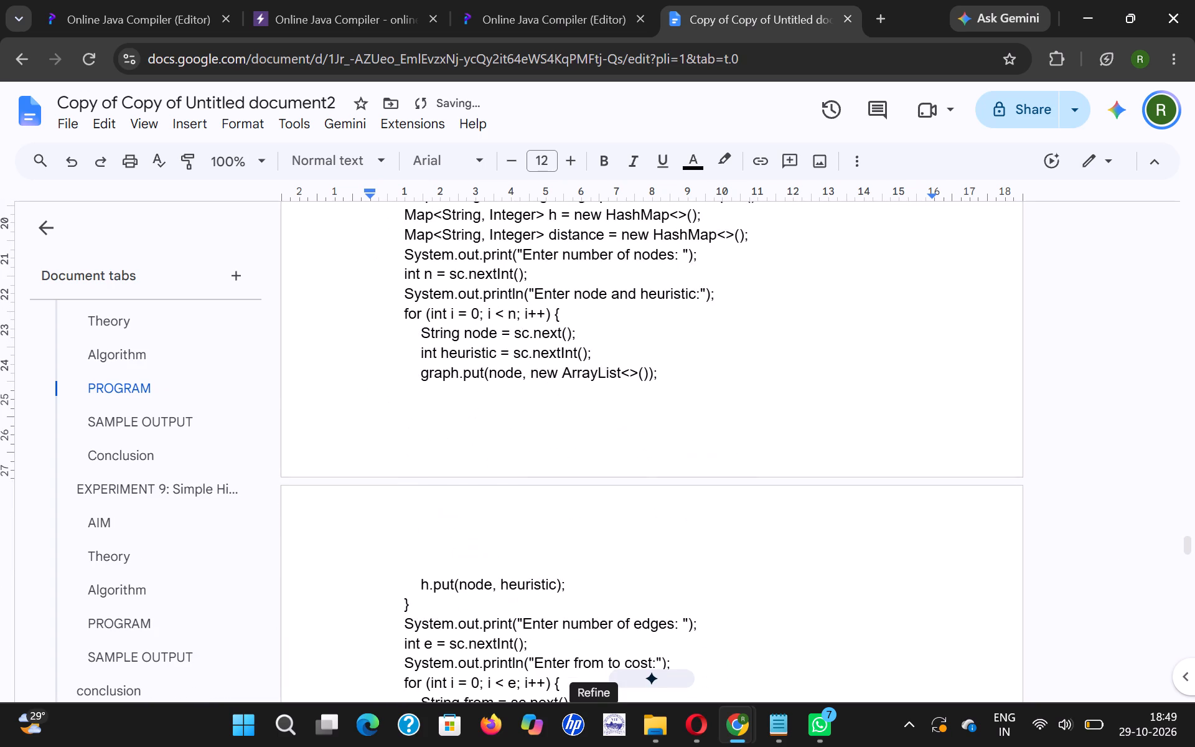
{"action": "scroll", "coordinate": [562, 652], "scroll_direction": "up", "scroll_amount": 1}
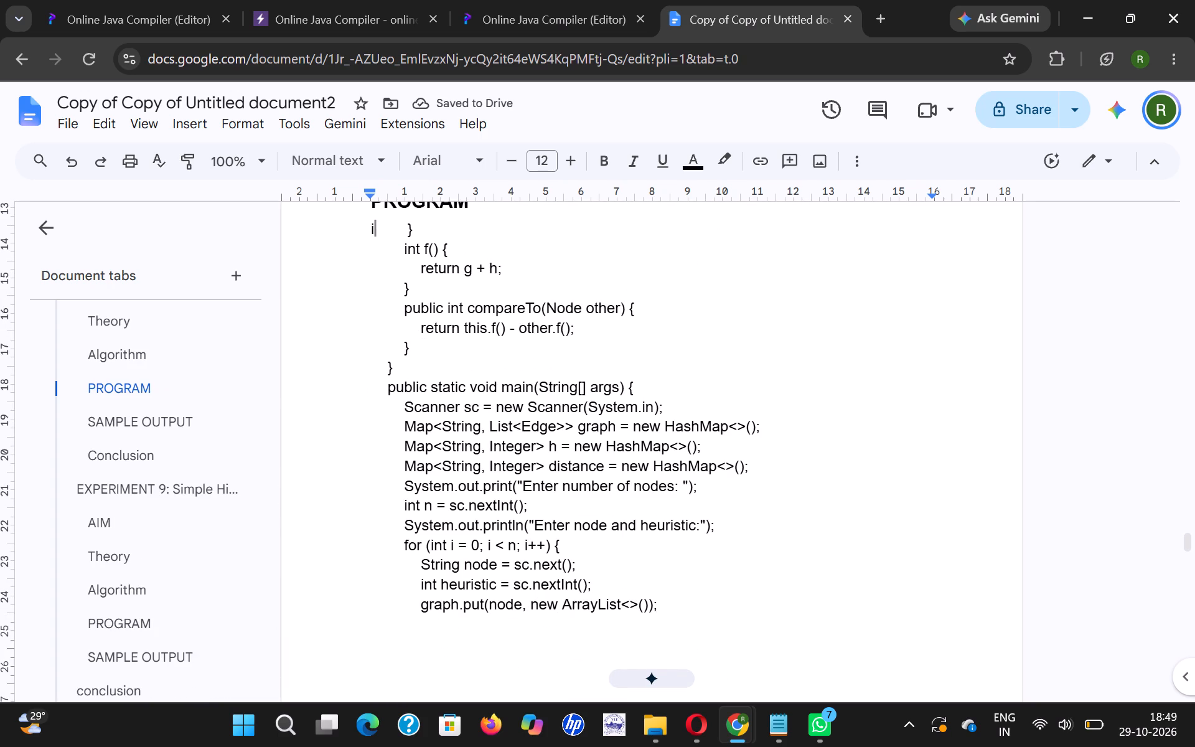
{"action": "left_click_drag", "start_coordinate": [371, 237], "coordinate": [676, 599]}
{"action": "key", "text": "BackSpace"}
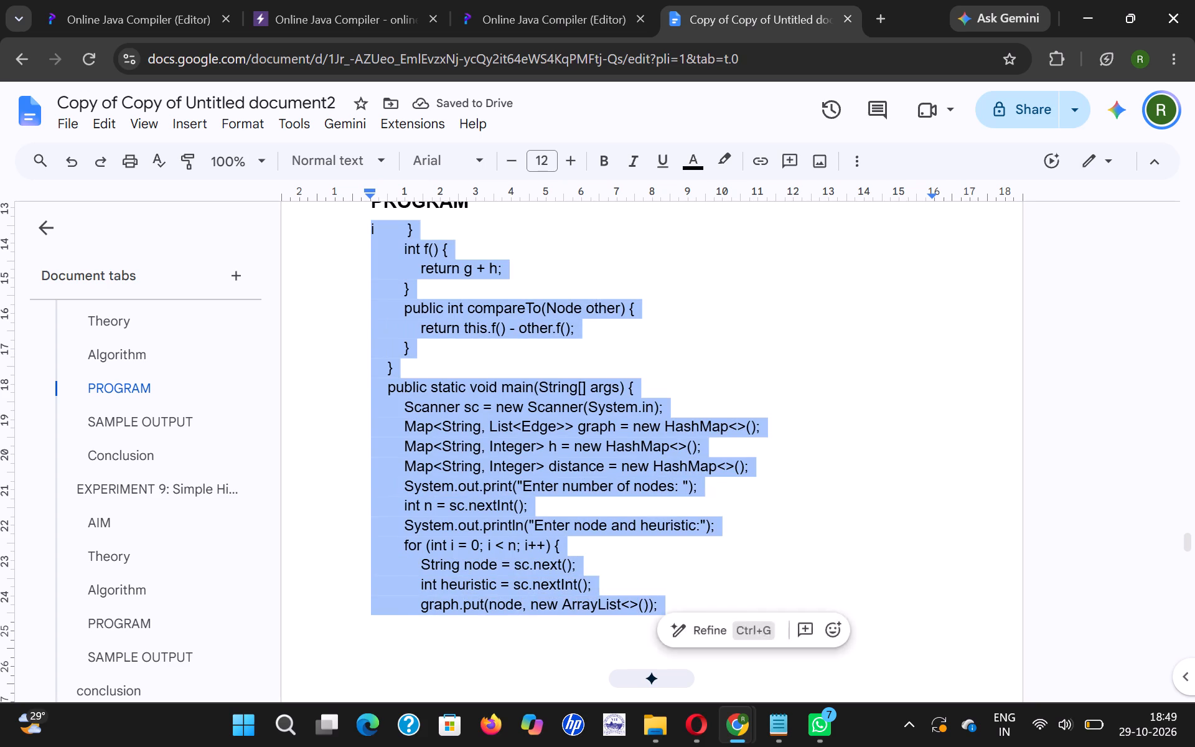
Delete the old A* code under the PROGRAM heading, from the h.put(node, heuristic) line through the line printing the path.
{"action": "scroll", "coordinate": [676, 599], "scroll_direction": "down", "scroll_amount": 2}
{"action": "scroll", "coordinate": [676, 599], "scroll_direction": "up", "scroll_amount": 2}
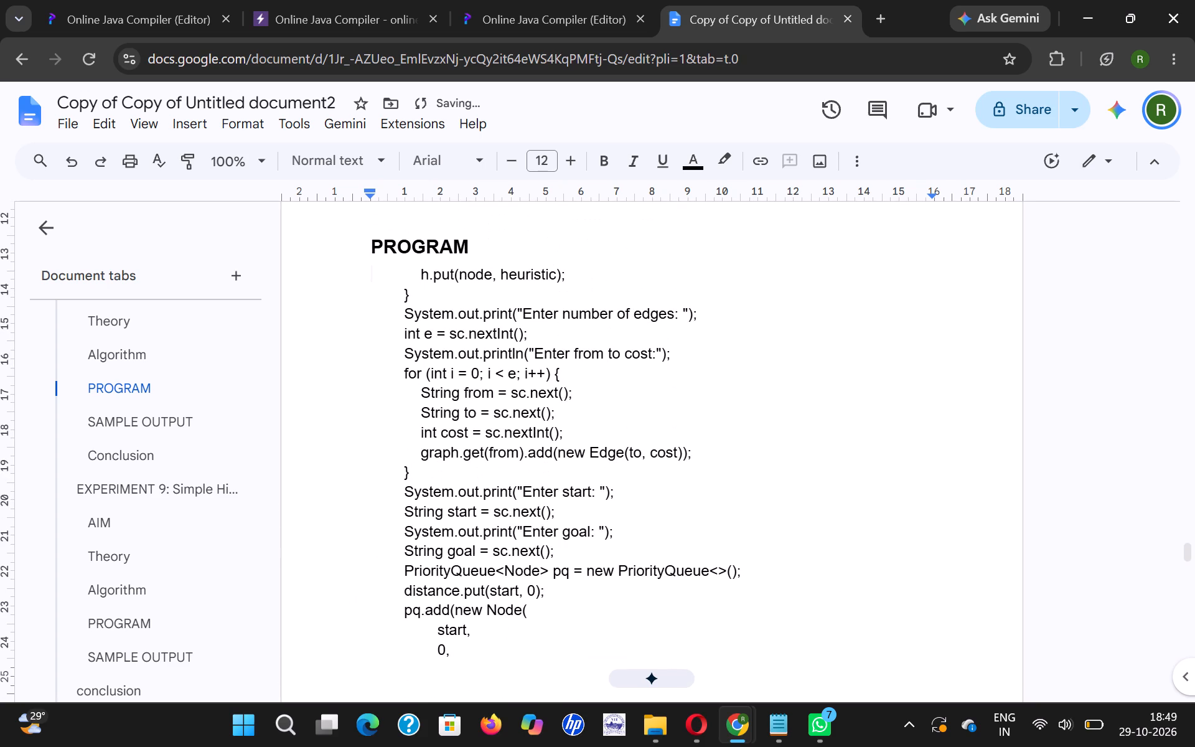
{"action": "left_click_drag", "start_coordinate": [391, 273], "coordinate": [445, 642]}
{"action": "key", "text": "BackSpace"}
{"action": "scroll", "coordinate": [445, 642], "scroll_direction": "down", "scroll_amount": 1}
{"action": "scroll", "coordinate": [445, 642], "scroll_direction": "up", "scroll_amount": 1}
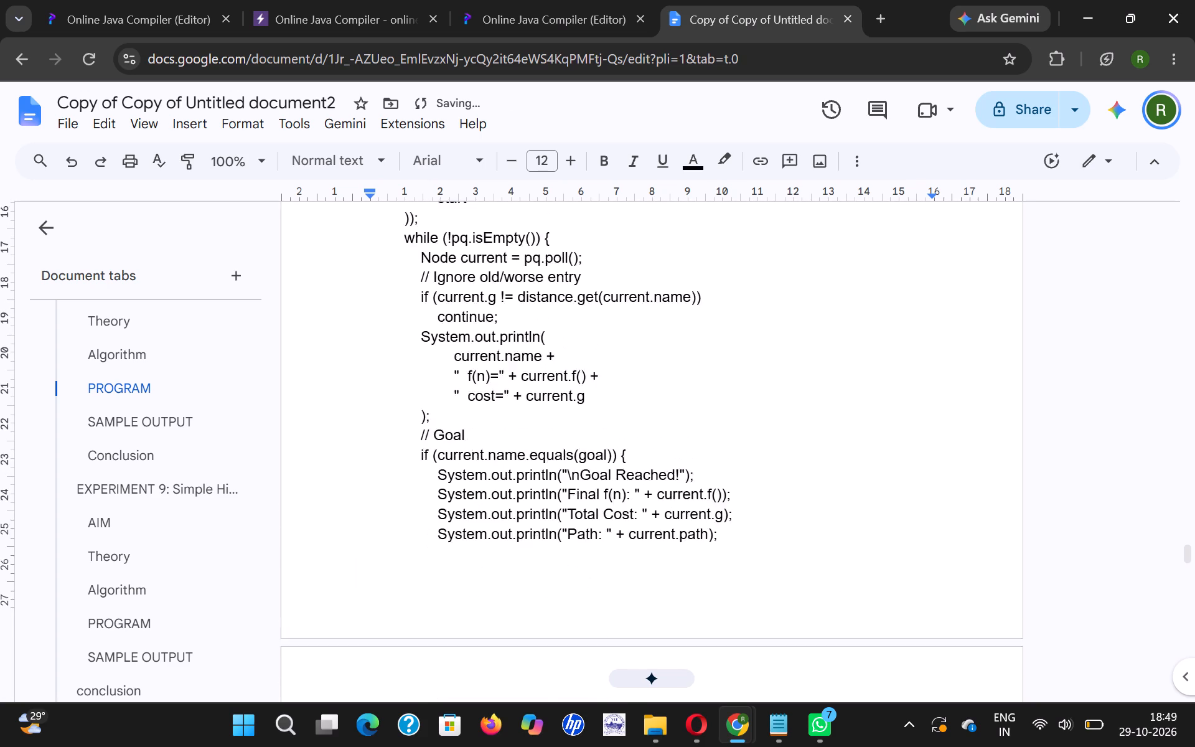
{"action": "scroll", "coordinate": [445, 642], "scroll_direction": "up", "scroll_amount": 1}
{"action": "left_click_drag", "start_coordinate": [390, 357], "coordinate": [470, 660]}
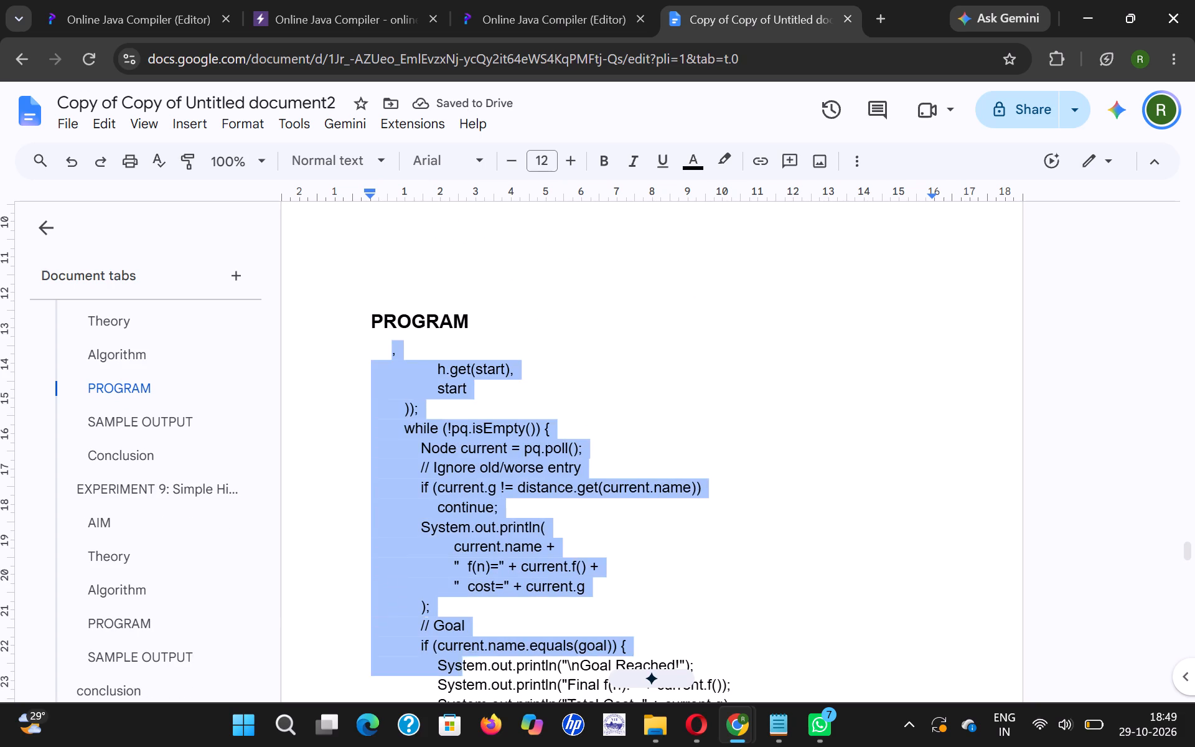
{"action": "left_click_drag", "start_coordinate": [470, 660], "coordinate": [662, 616]}
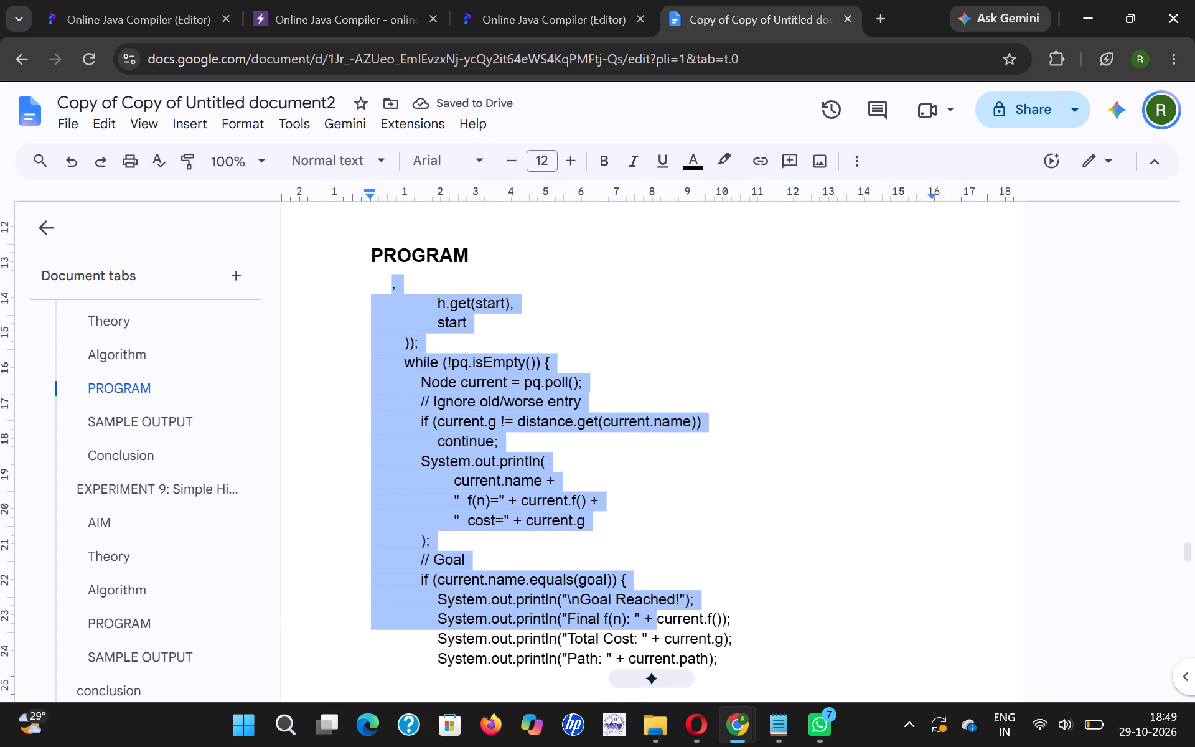
{"action": "left_click_drag", "start_coordinate": [662, 616], "coordinate": [718, 655]}
{"action": "key", "text": "BackSpace"}
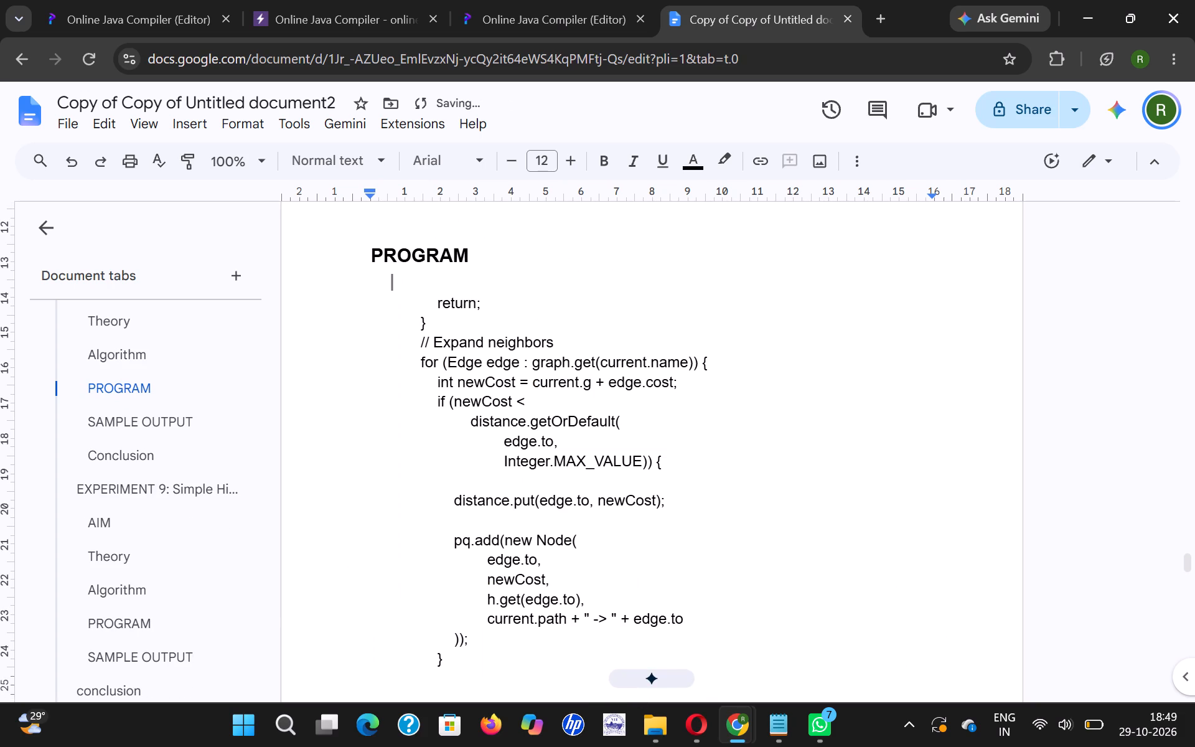
Delete the rest of the old program, from the return statement through the final closing brace above SAMPLE OUTPUT.
{"action": "scroll", "coordinate": [504, 405], "scroll_direction": "down", "scroll_amount": 1}
{"action": "scroll", "coordinate": [504, 405], "scroll_direction": "up", "scroll_amount": 1}
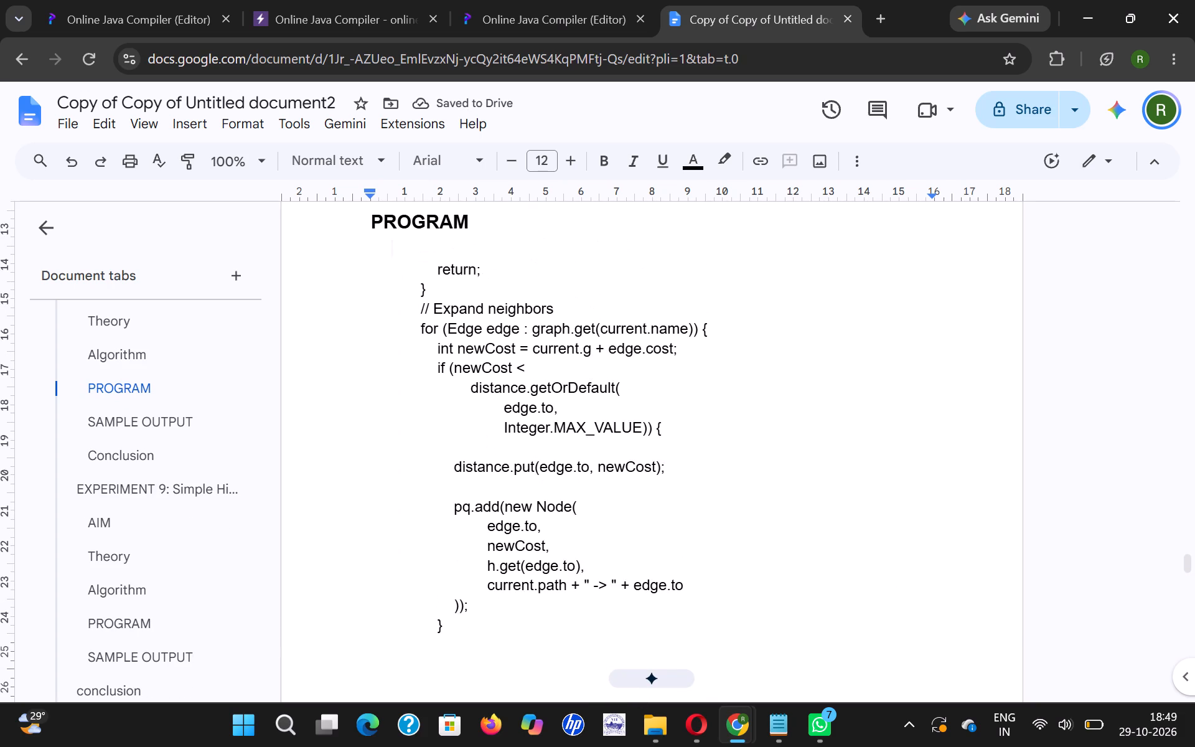
{"action": "left_click_drag", "start_coordinate": [344, 266], "coordinate": [490, 673]}
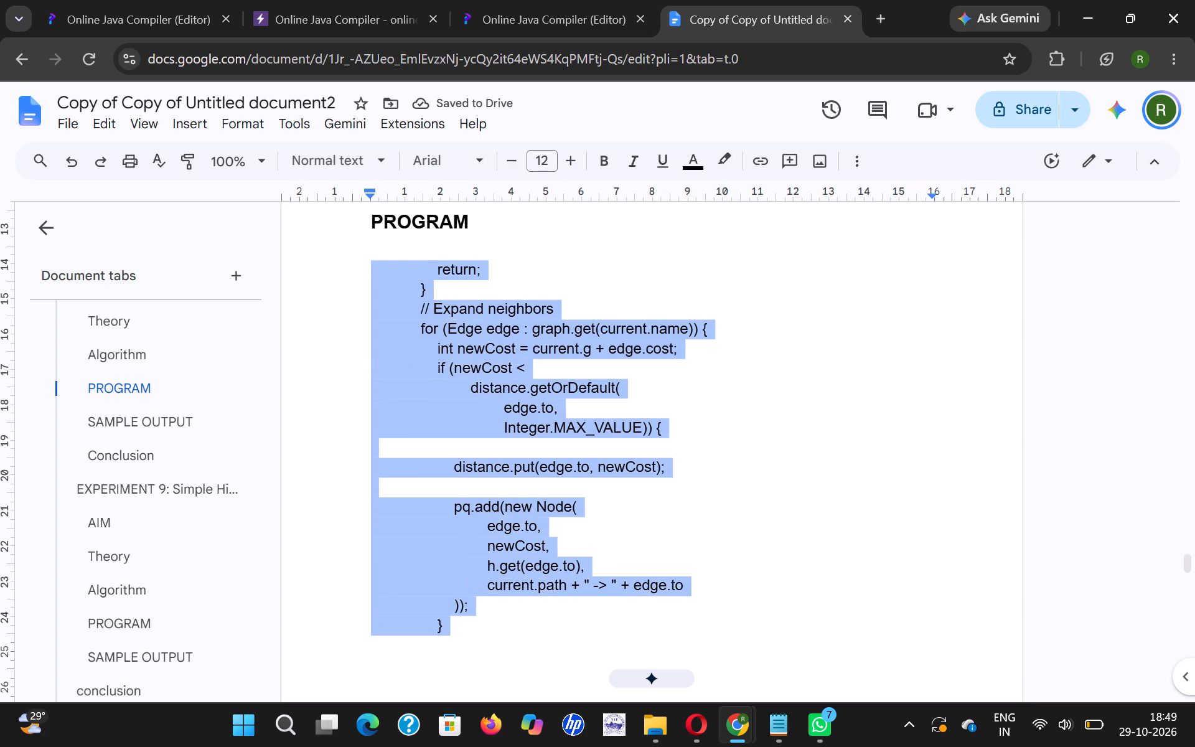
{"action": "left_click_drag", "start_coordinate": [490, 673], "coordinate": [490, 677]}
{"action": "key", "text": "backslash"}
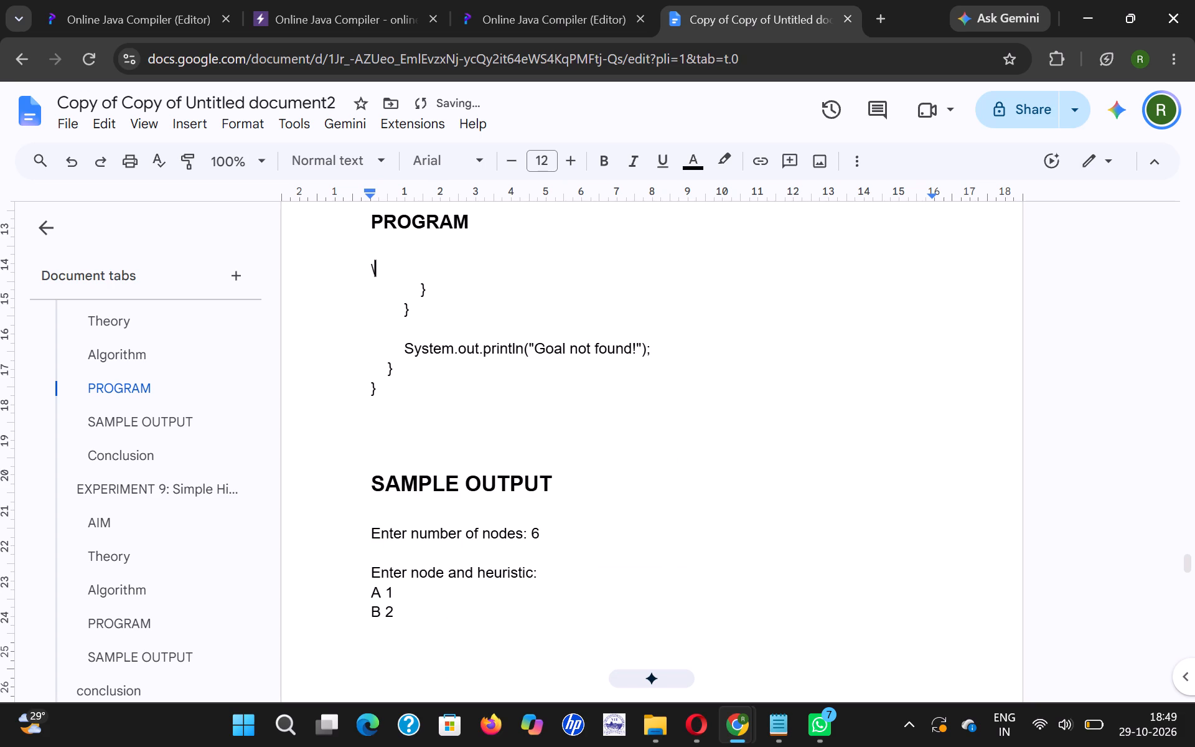
{"action": "left_click_drag", "start_coordinate": [353, 275], "coordinate": [377, 396]}
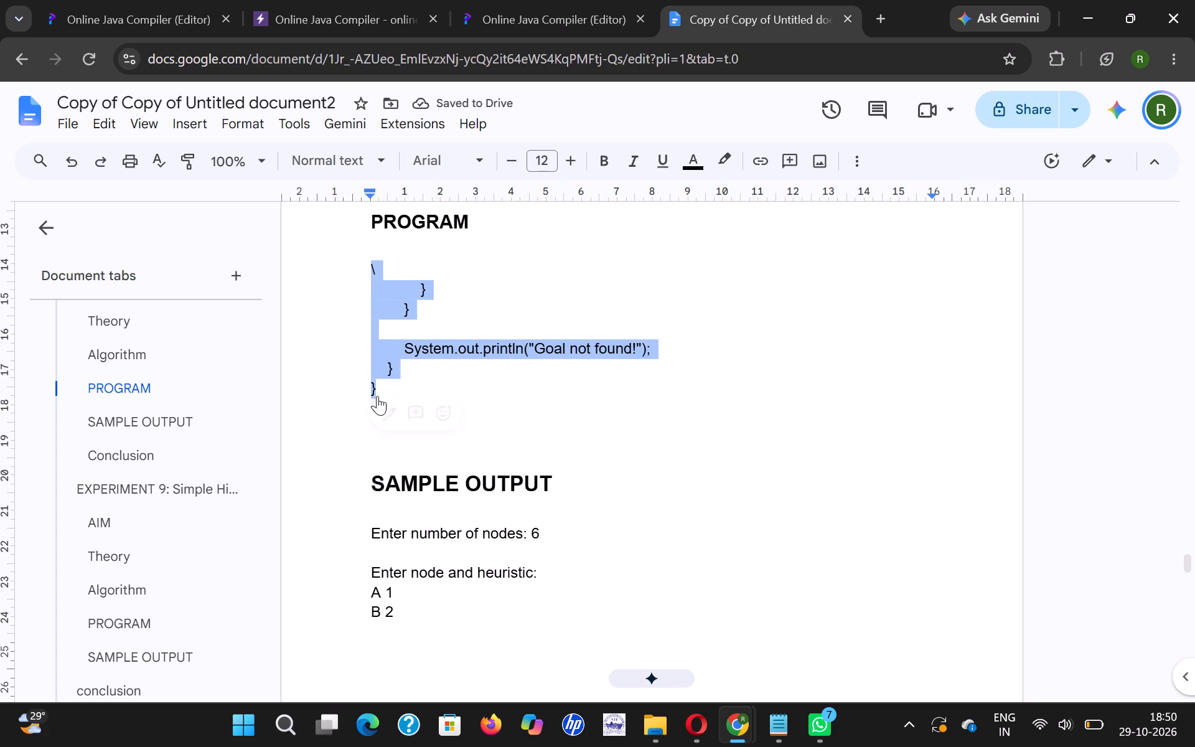
{"action": "key", "text": "BackSpace"}
Delete all the old output text under Experiment 8's SAMPLE OUTPUT heading, through the "Path: A -> B -> E" line.
{"action": "scroll", "coordinate": [377, 396], "scroll_direction": "down", "scroll_amount": 1}
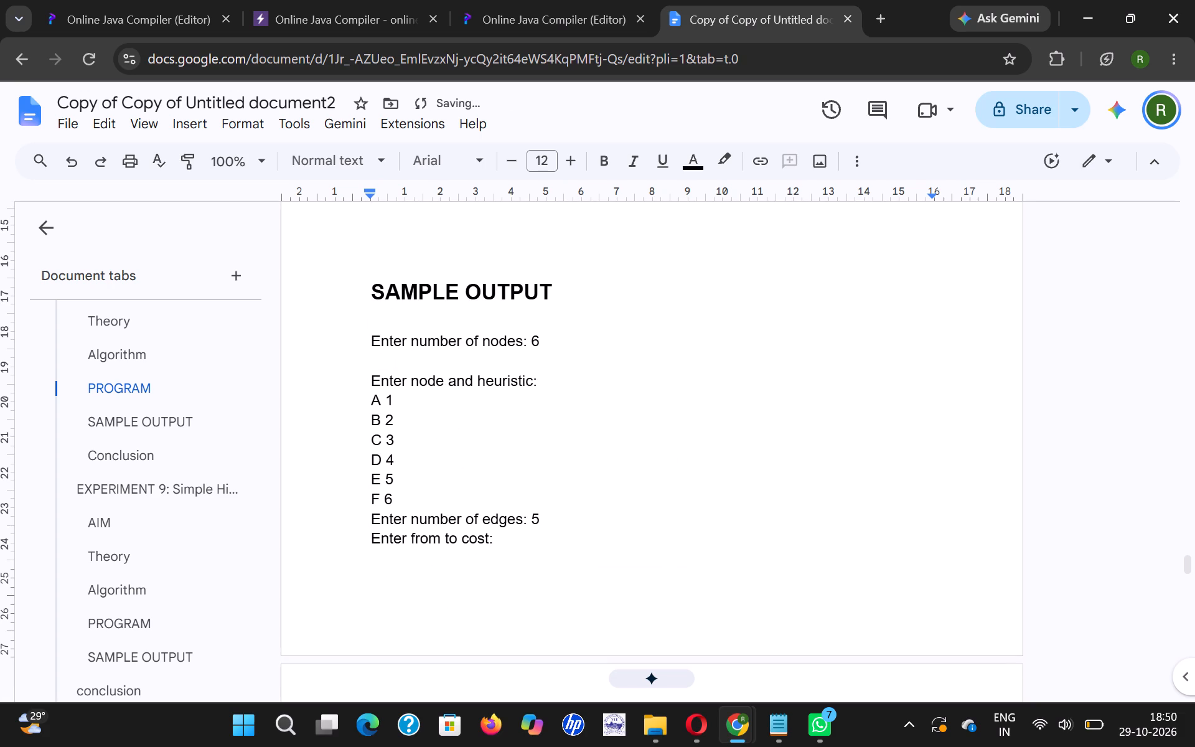
{"action": "left_click_drag", "start_coordinate": [372, 334], "coordinate": [535, 555]}
{"action": "key", "text": "BackSpace"}
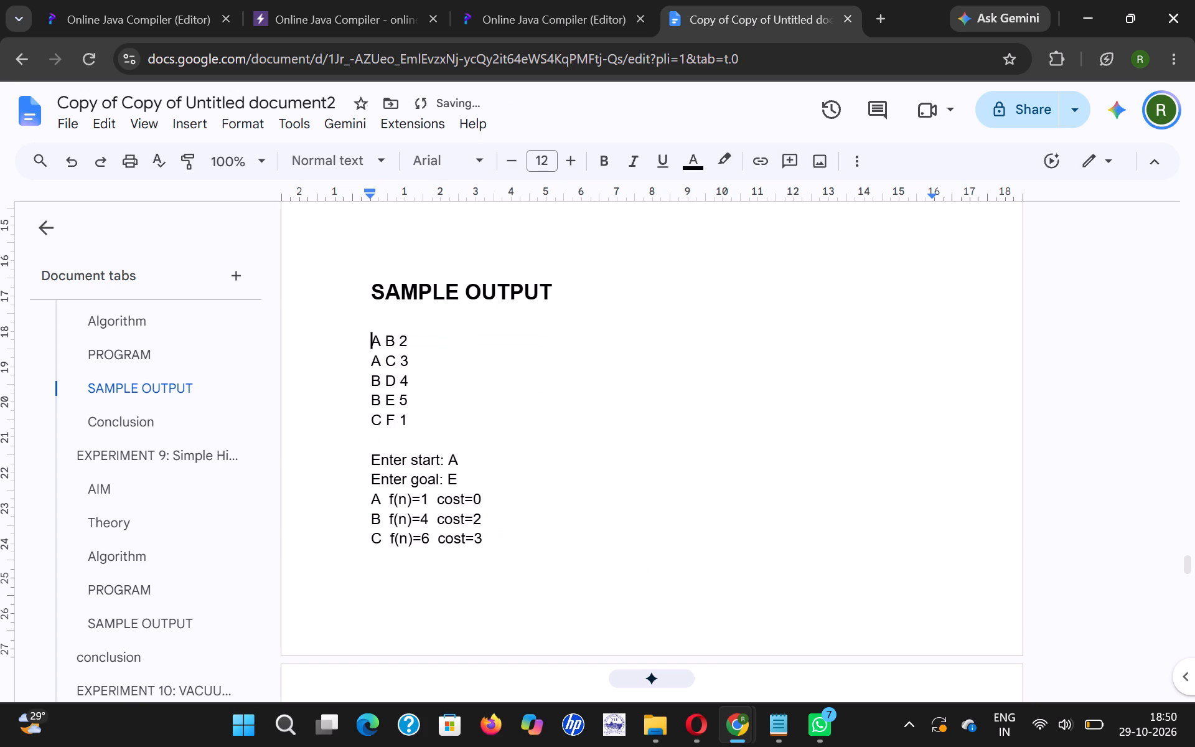
{"action": "left_click_drag", "start_coordinate": [368, 336], "coordinate": [434, 490]}
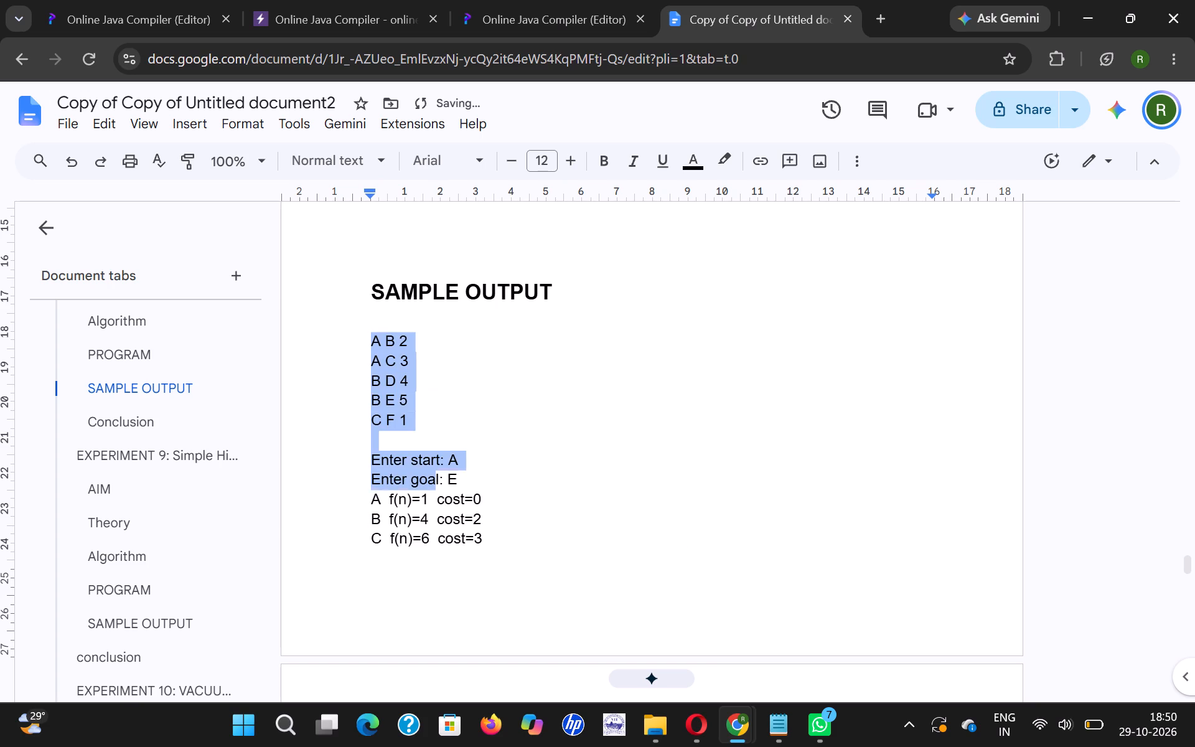
{"action": "left_click_drag", "start_coordinate": [434, 490], "coordinate": [493, 552]}
{"action": "key", "text": "BackSpace"}
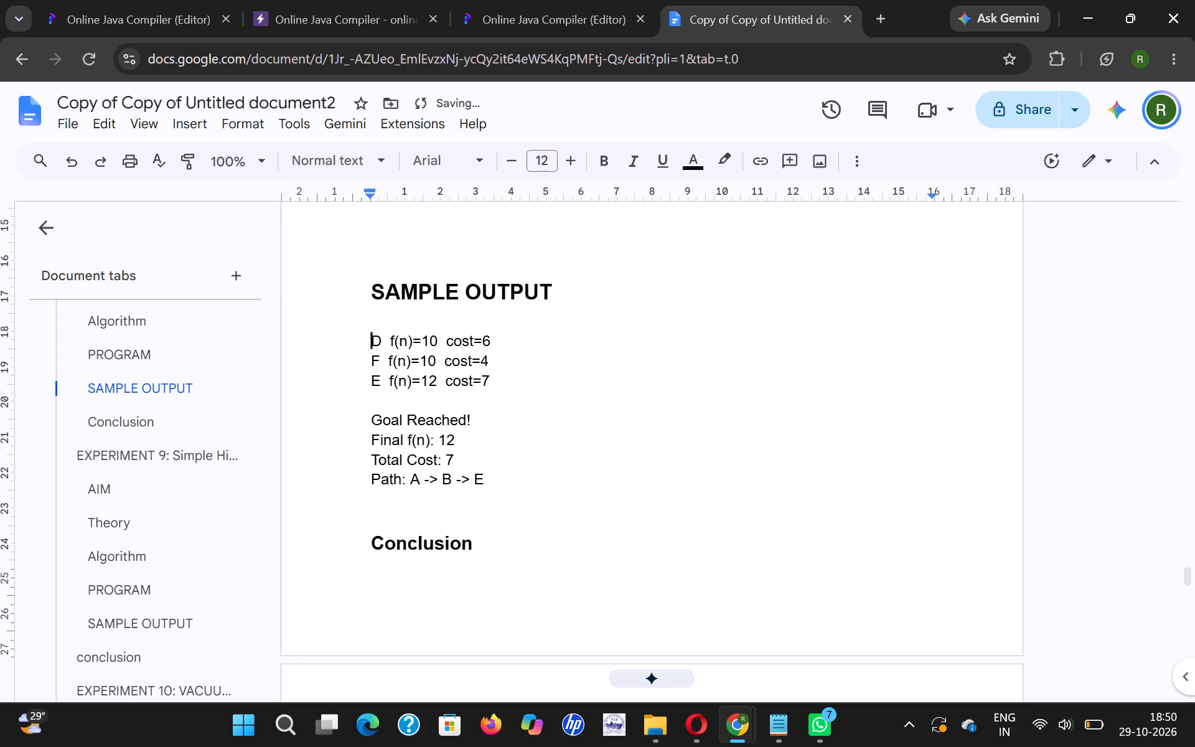
{"action": "left_click_drag", "start_coordinate": [368, 339], "coordinate": [484, 489]}
{"action": "key", "text": "BackSpace"}
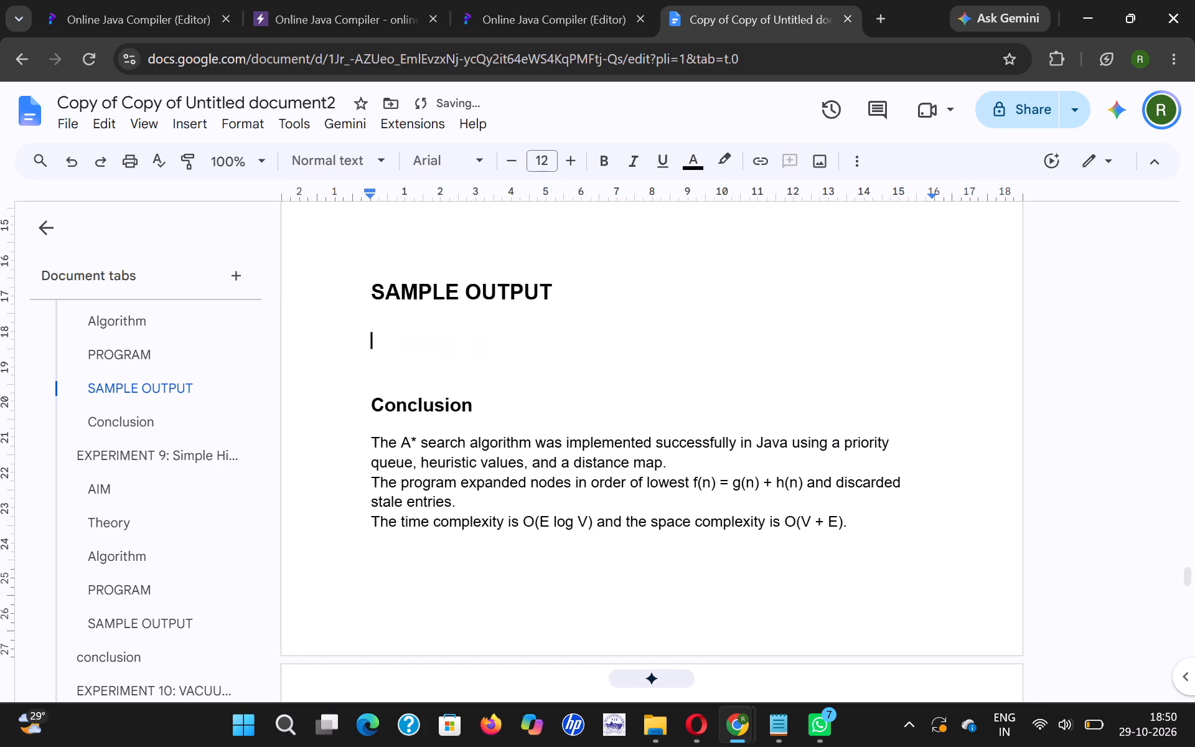
Copy the whole A* program from the Programiz editor and paste it under the document's PROGRAM heading at font size 10.
{"action": "scroll", "coordinate": [510, 417], "scroll_direction": "up", "scroll_amount": 3}
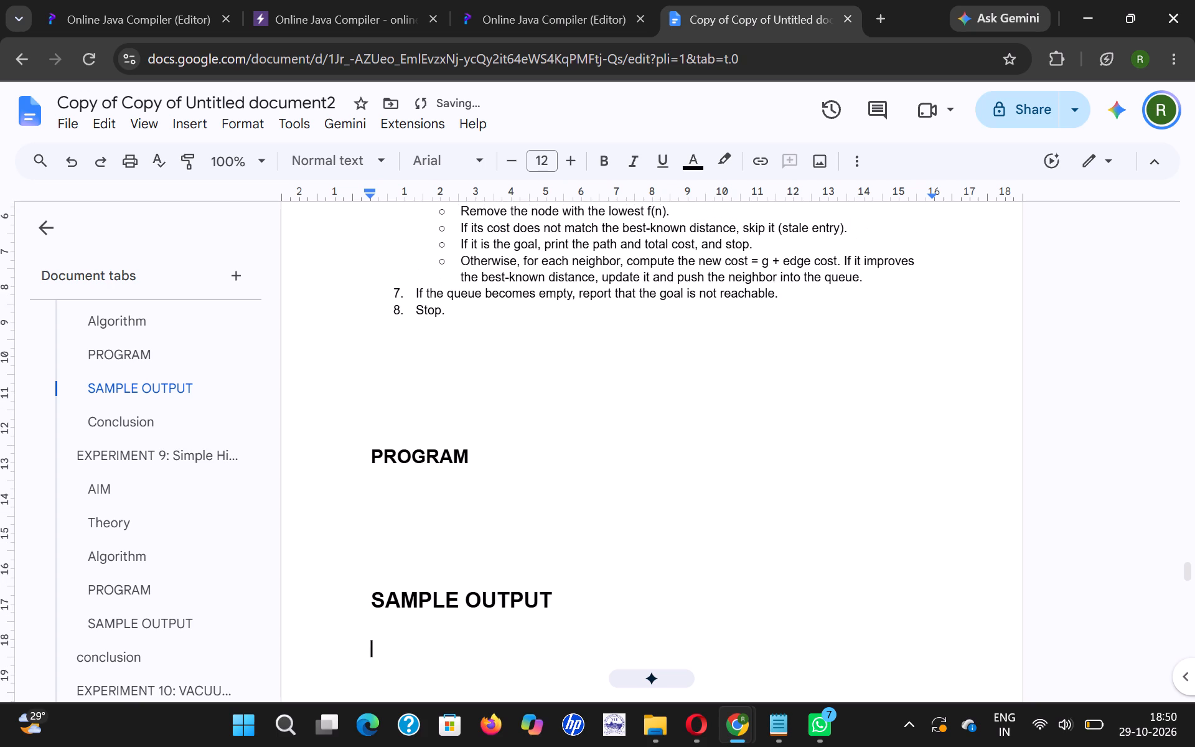
{"action": "left_click", "coordinate": [396, 512]}
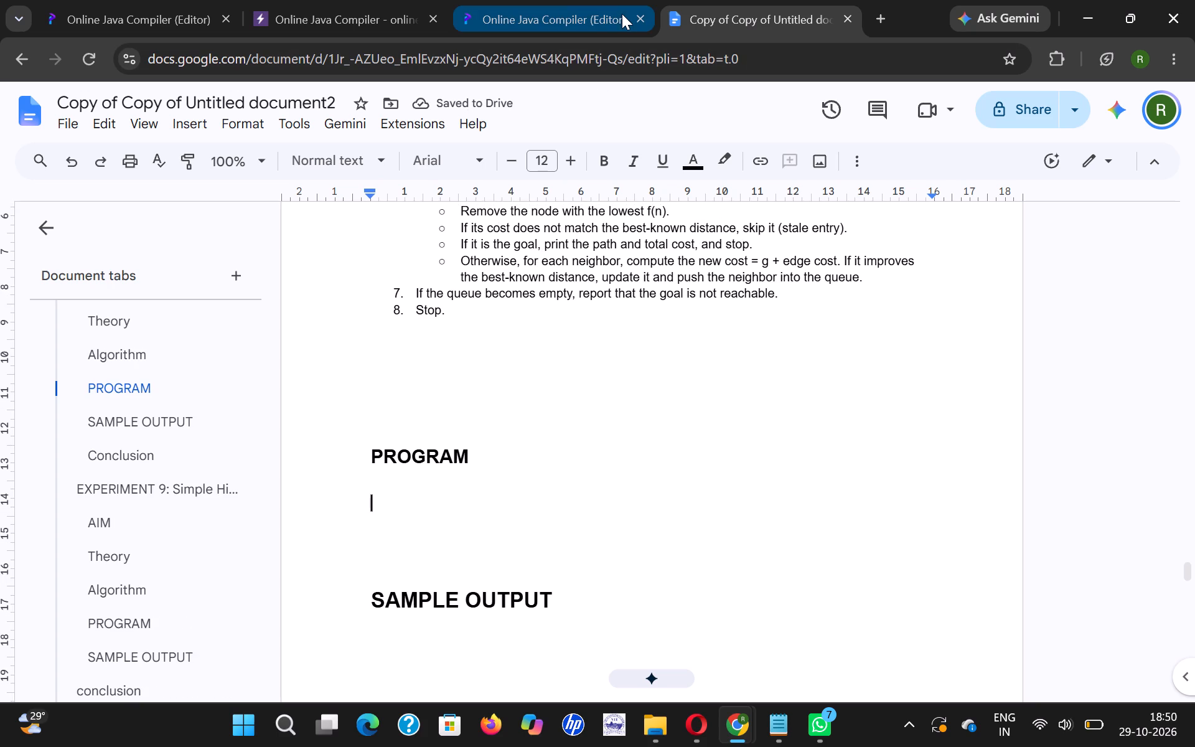
{"action": "left_click", "coordinate": [578, 8]}
{"action": "left_click", "coordinate": [464, 458]}
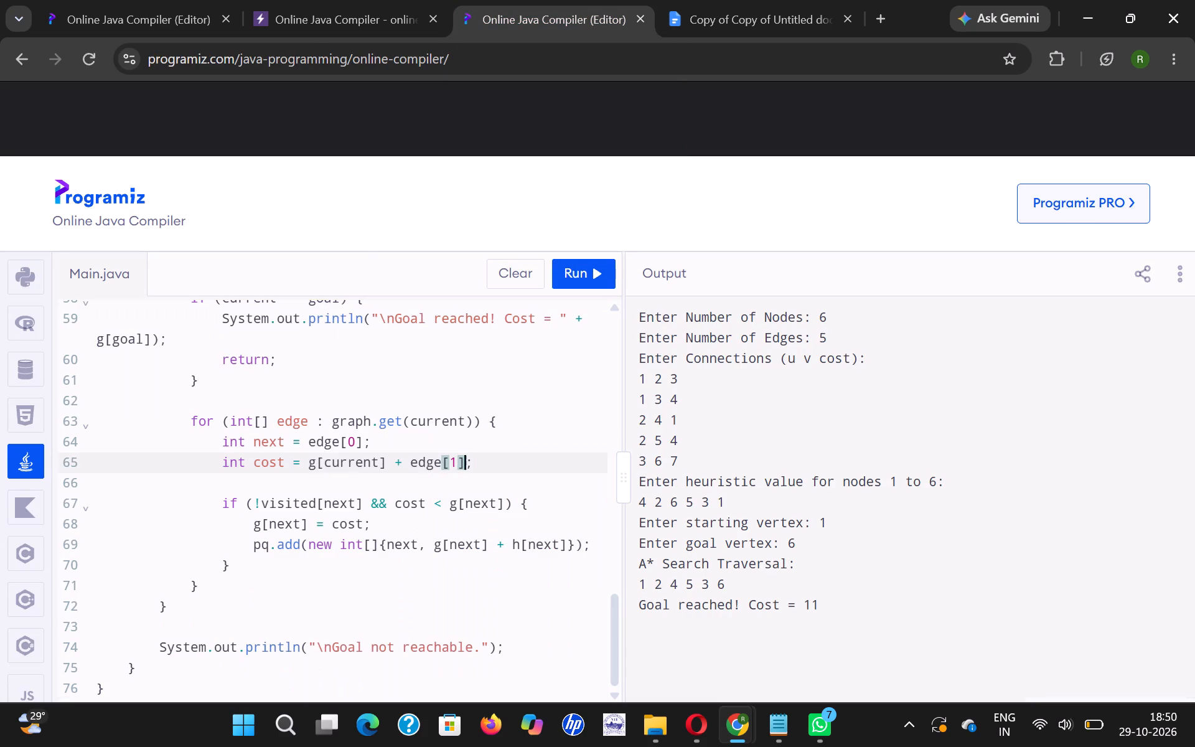
{"action": "key", "text": "ctrl+a"}
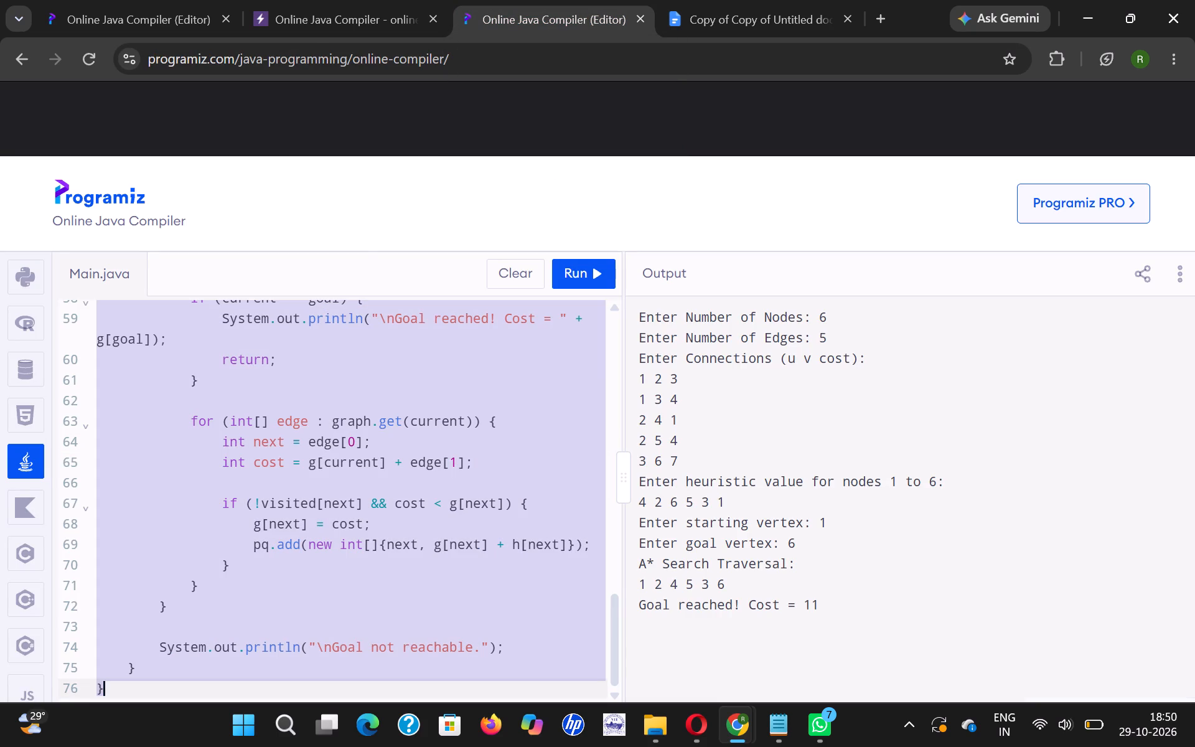
{"action": "key", "text": "ctrl+c"}
{"action": "left_click", "coordinate": [763, 6]}
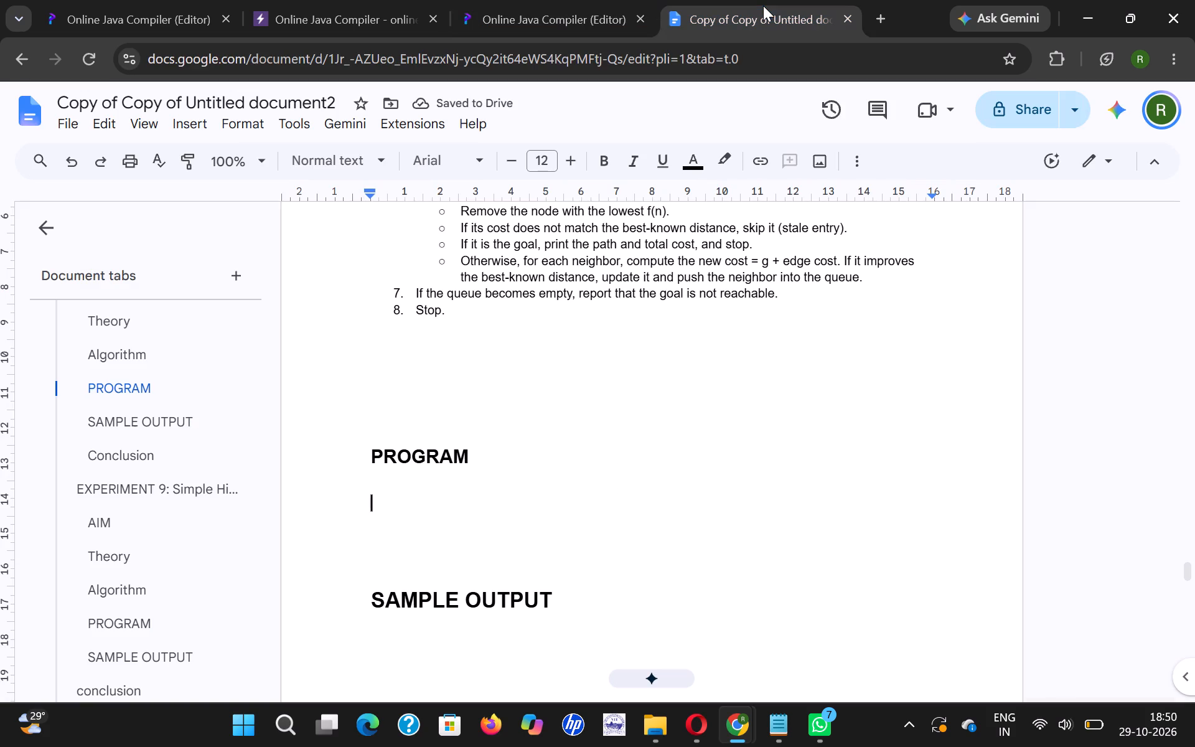
{"action": "left_click", "coordinate": [513, 168]}
{"action": "left_click", "coordinate": [513, 168]}
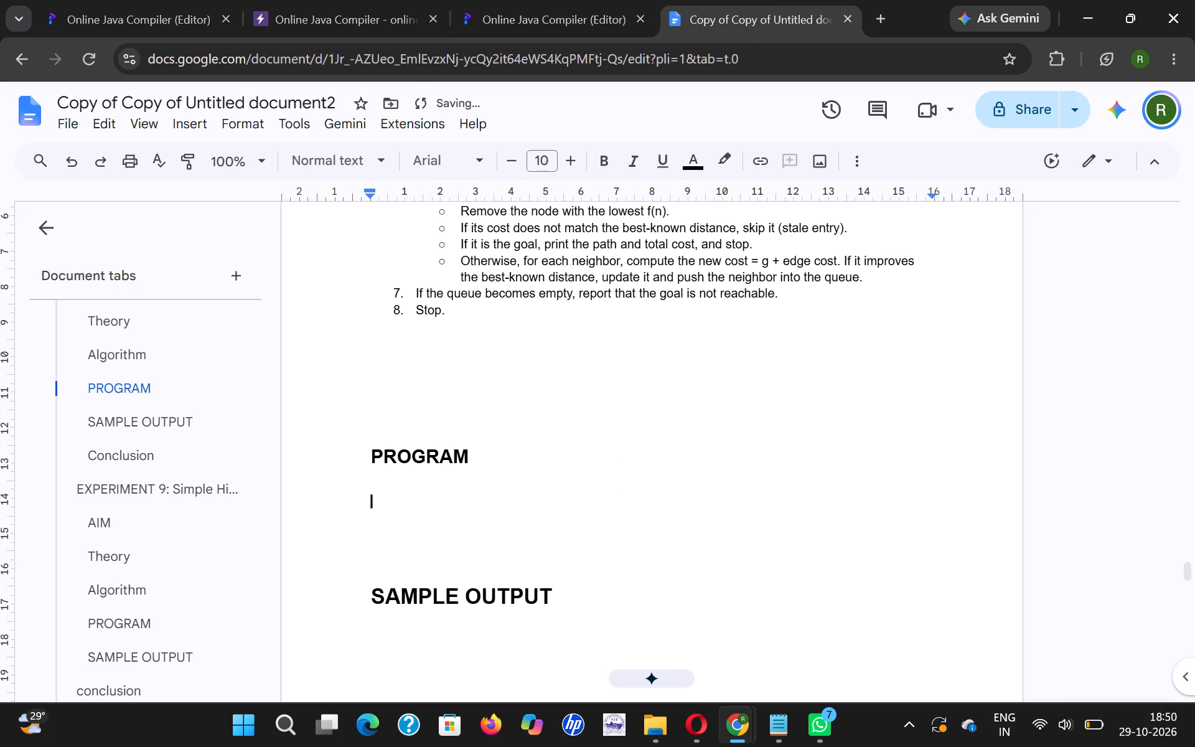
{"action": "left_click", "coordinate": [395, 498]}
{"action": "key", "text": "ctrl+v"}
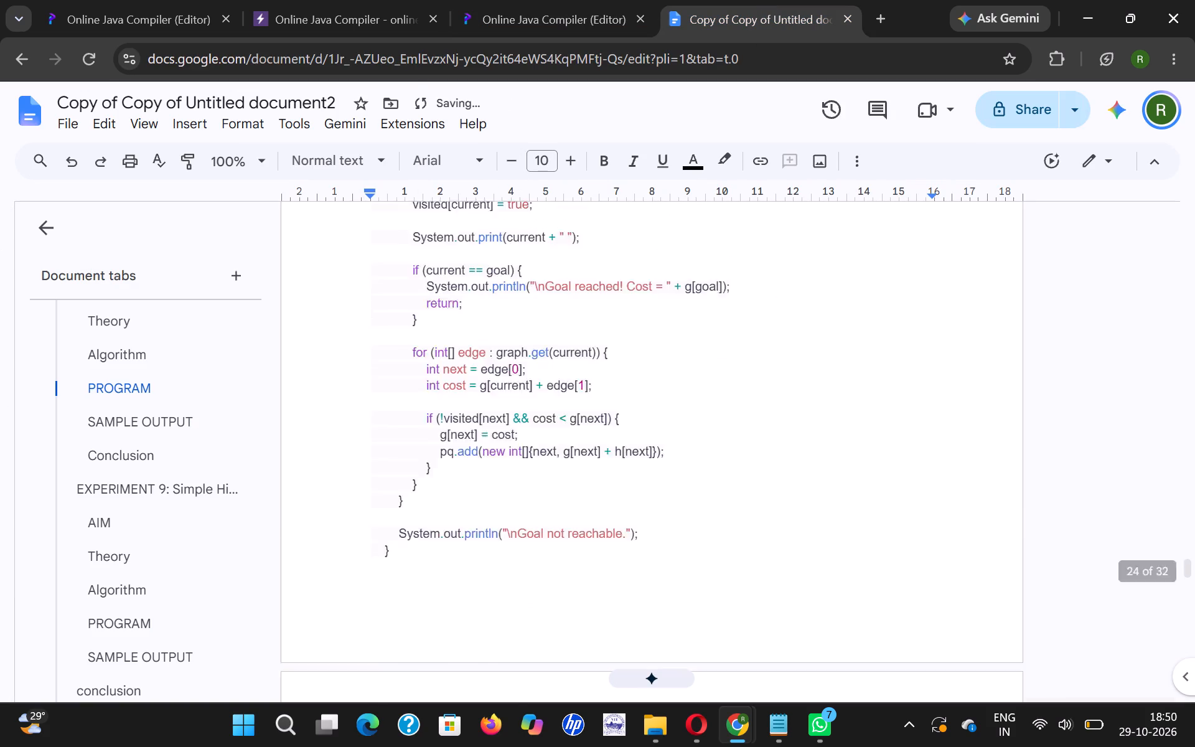
Remove the blank lines in the pasted program from the import line down to the "Enter Connections (u v cost):" print line.
{"action": "scroll", "coordinate": [431, 474], "scroll_direction": "up", "scroll_amount": 4}
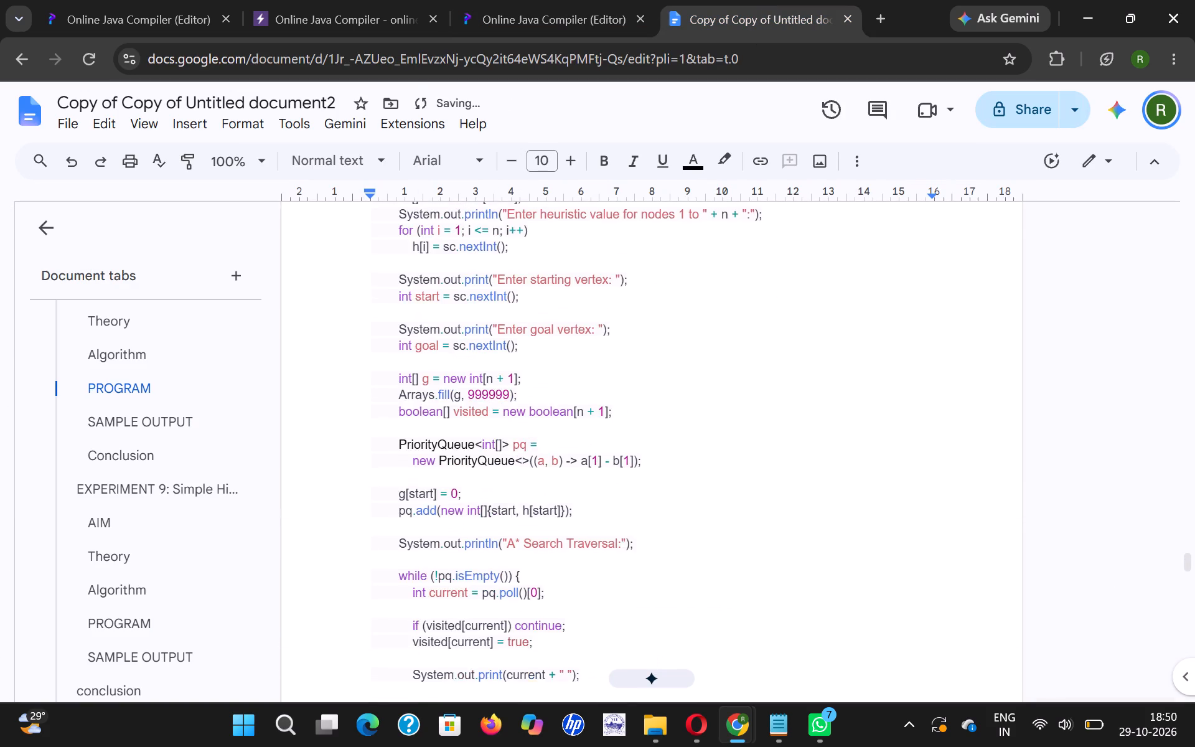
{"action": "scroll", "coordinate": [431, 474], "scroll_direction": "up", "scroll_amount": 5}
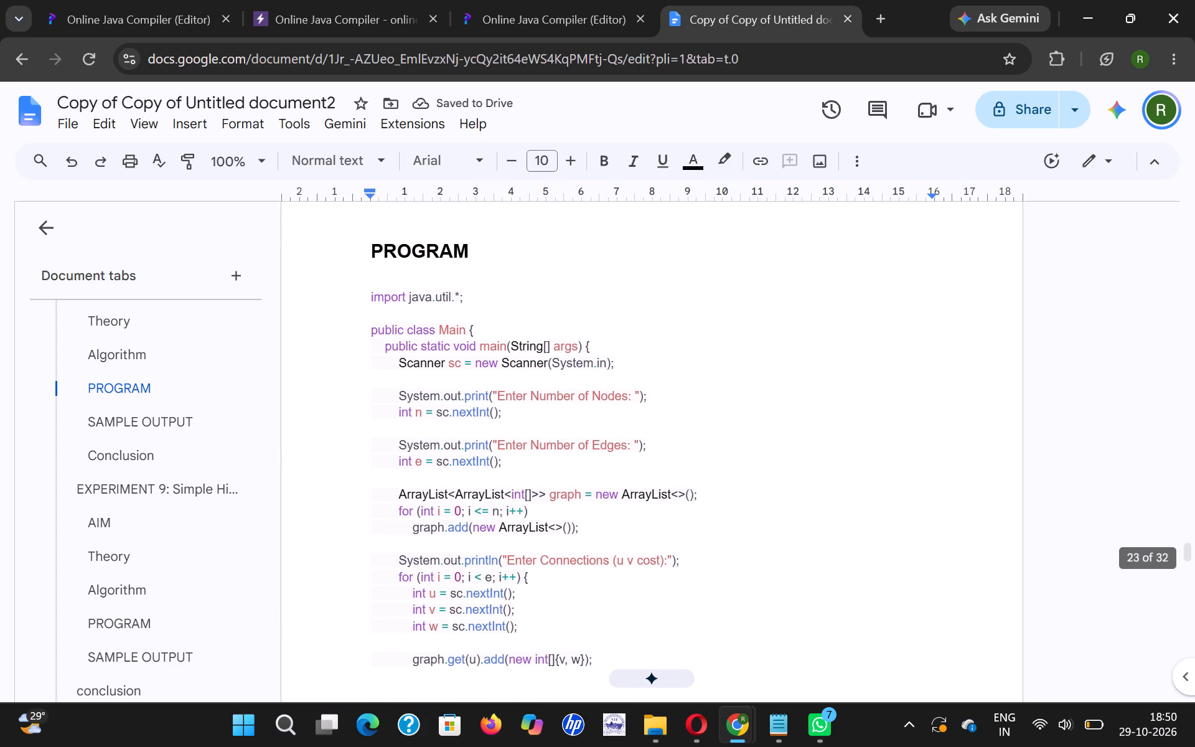
{"action": "scroll", "coordinate": [431, 474], "scroll_direction": "up", "scroll_amount": 1}
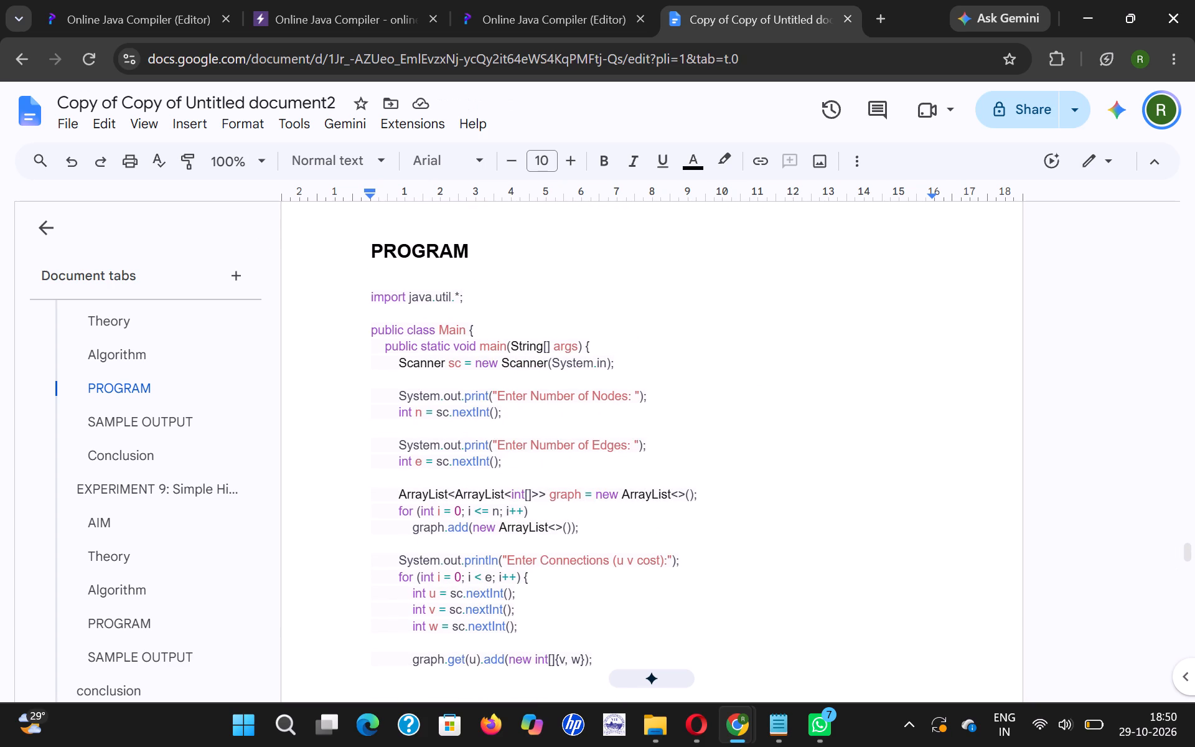
{"action": "left_click", "coordinate": [403, 315]}
{"action": "key", "text": "BackSpace"}
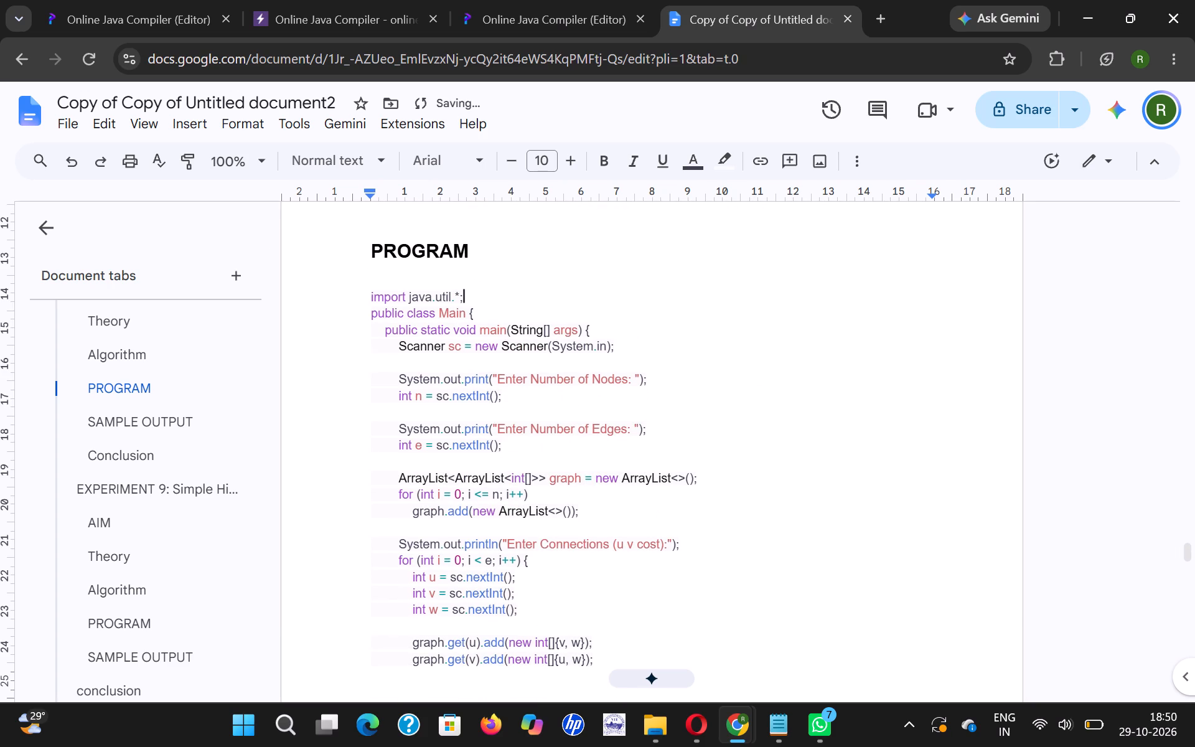
{"action": "left_click", "coordinate": [410, 359]}
{"action": "key", "text": "BackSpace"}
{"action": "left_click", "coordinate": [401, 392]}
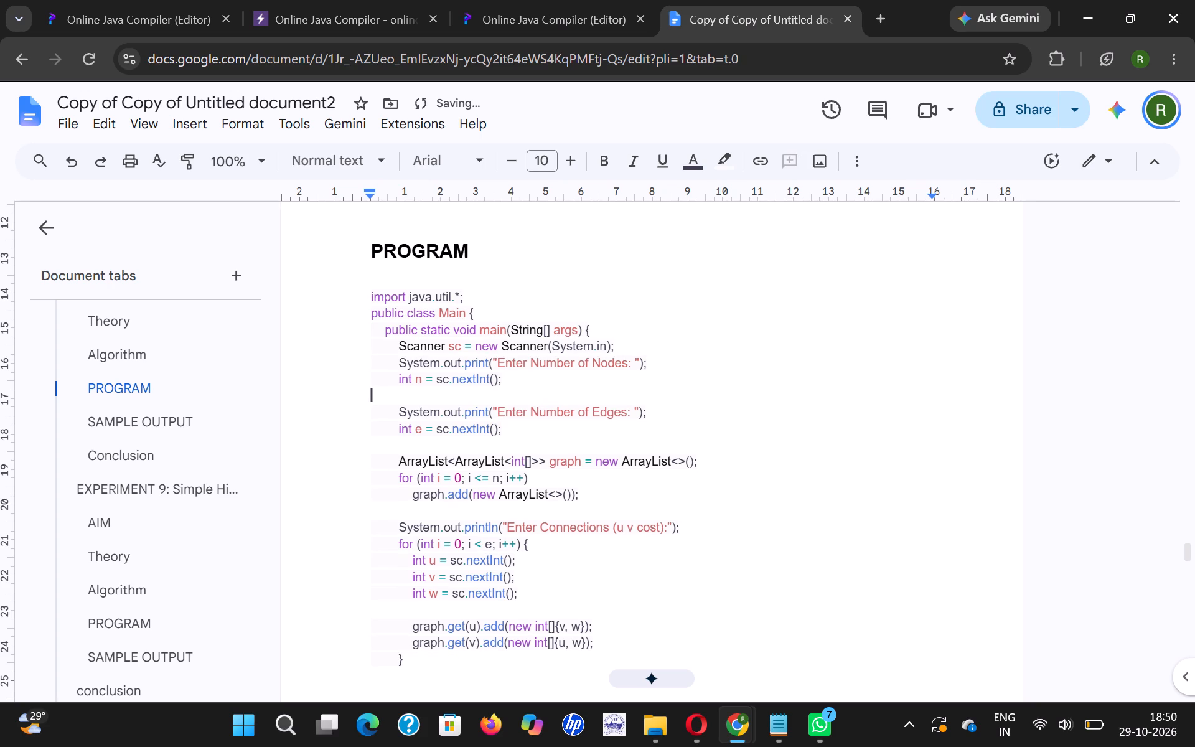
{"action": "key", "text": "BackSpace"}
{"action": "left_click", "coordinate": [408, 429]}
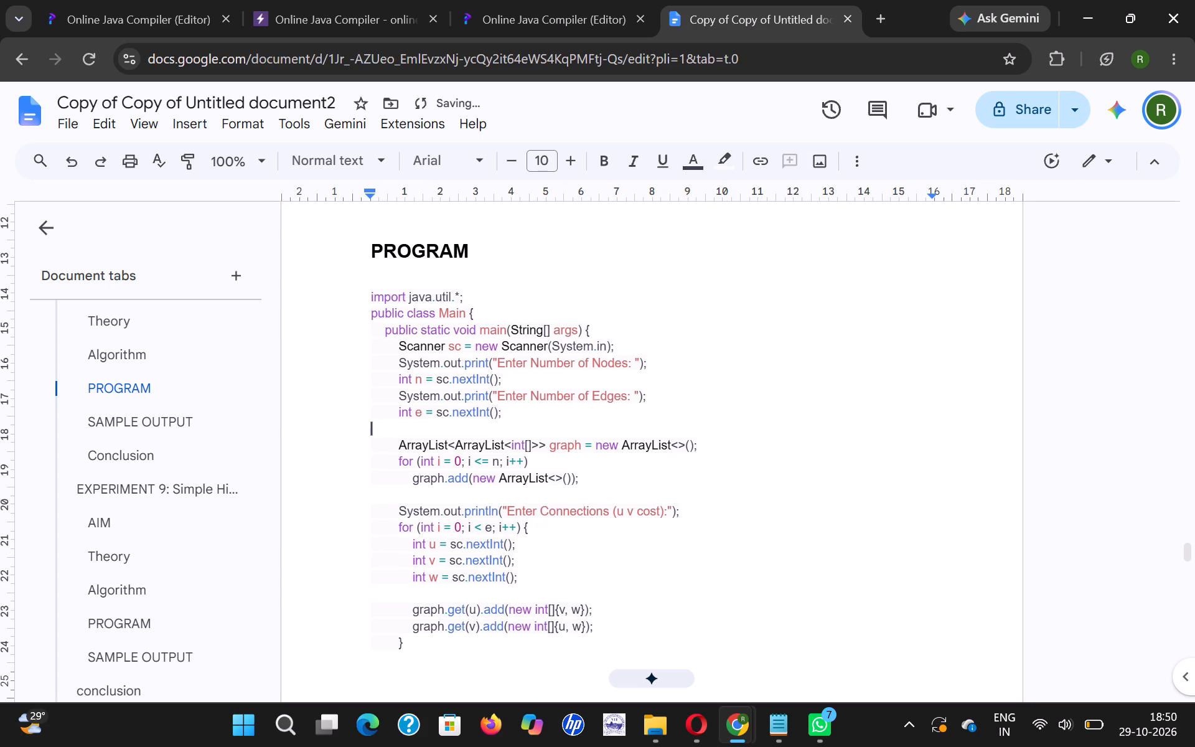
{"action": "key", "text": "BackSpace"}
{"action": "left_click", "coordinate": [424, 479]}
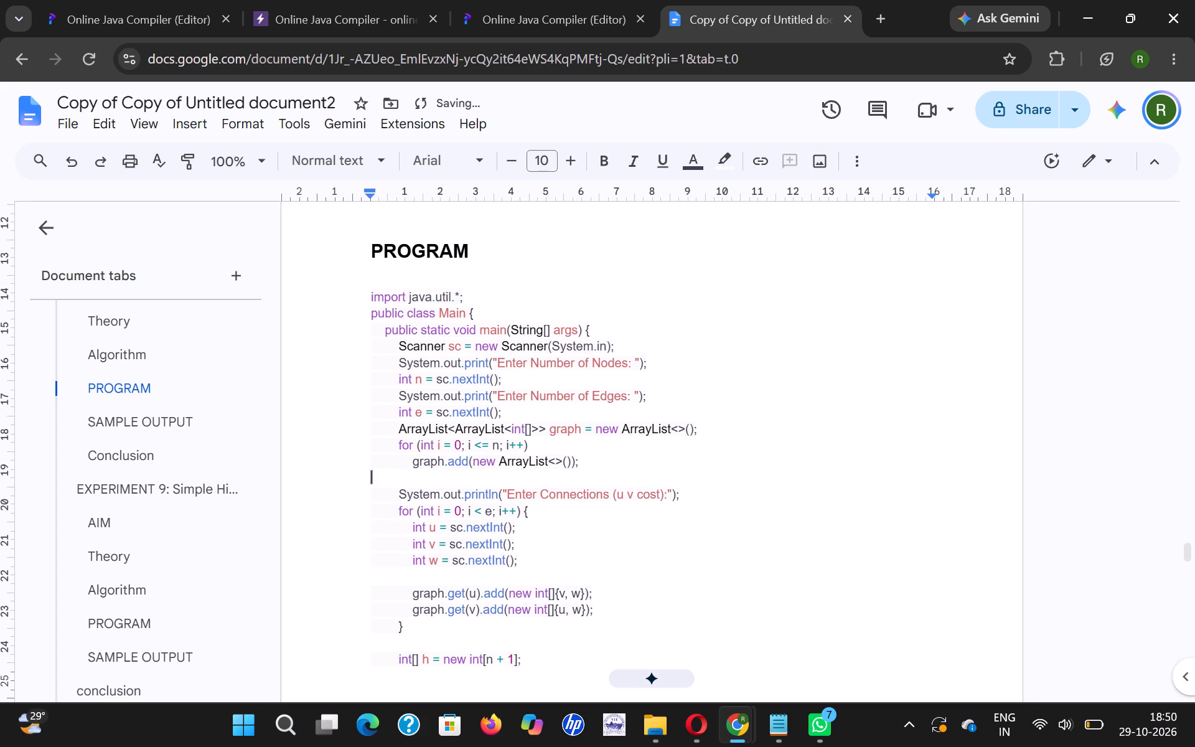
{"action": "key", "text": "BackSpace"}
Remove the blank lines in the pasted program from the connections loop through the "int goal" line, leaving the one above "Enter starting vertex".
{"action": "scroll", "coordinate": [424, 470], "scroll_direction": "down", "scroll_amount": 1}
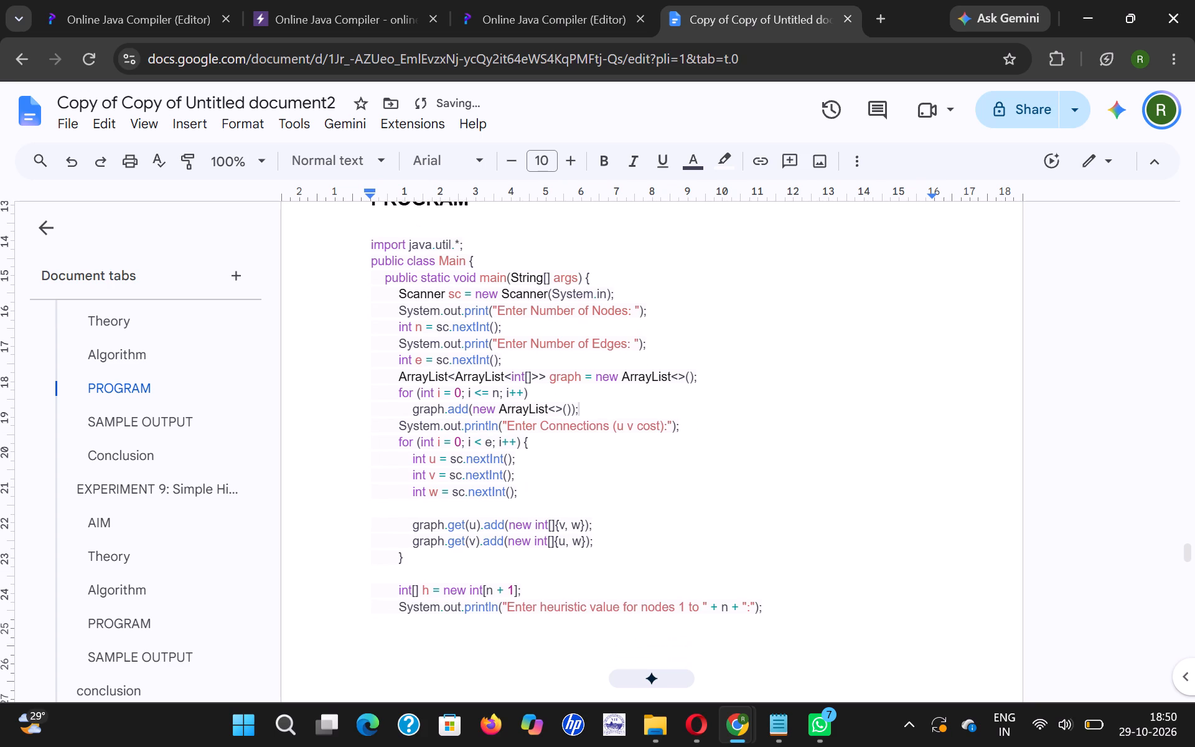
{"action": "left_click", "coordinate": [426, 505]}
{"action": "key", "text": "BackSpace"}
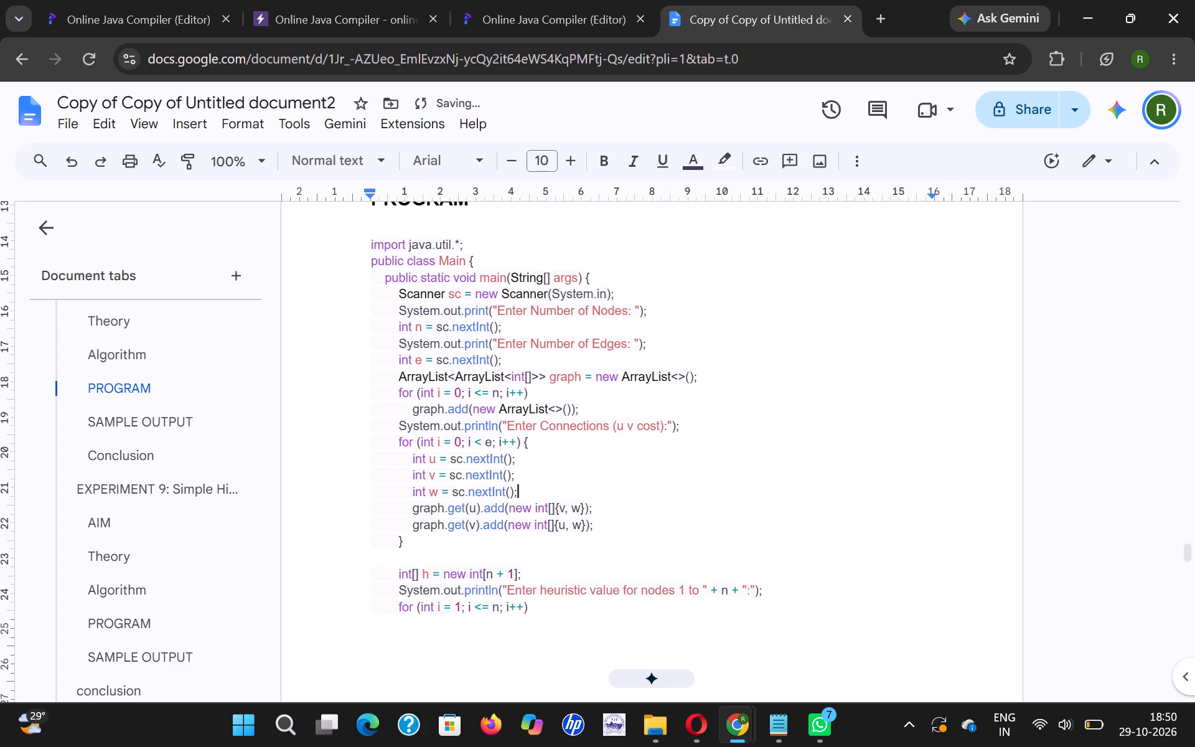
{"action": "left_click", "coordinate": [410, 553]}
{"action": "key", "text": "BackSpace"}
{"action": "scroll", "coordinate": [413, 594], "scroll_direction": "down", "scroll_amount": 2}
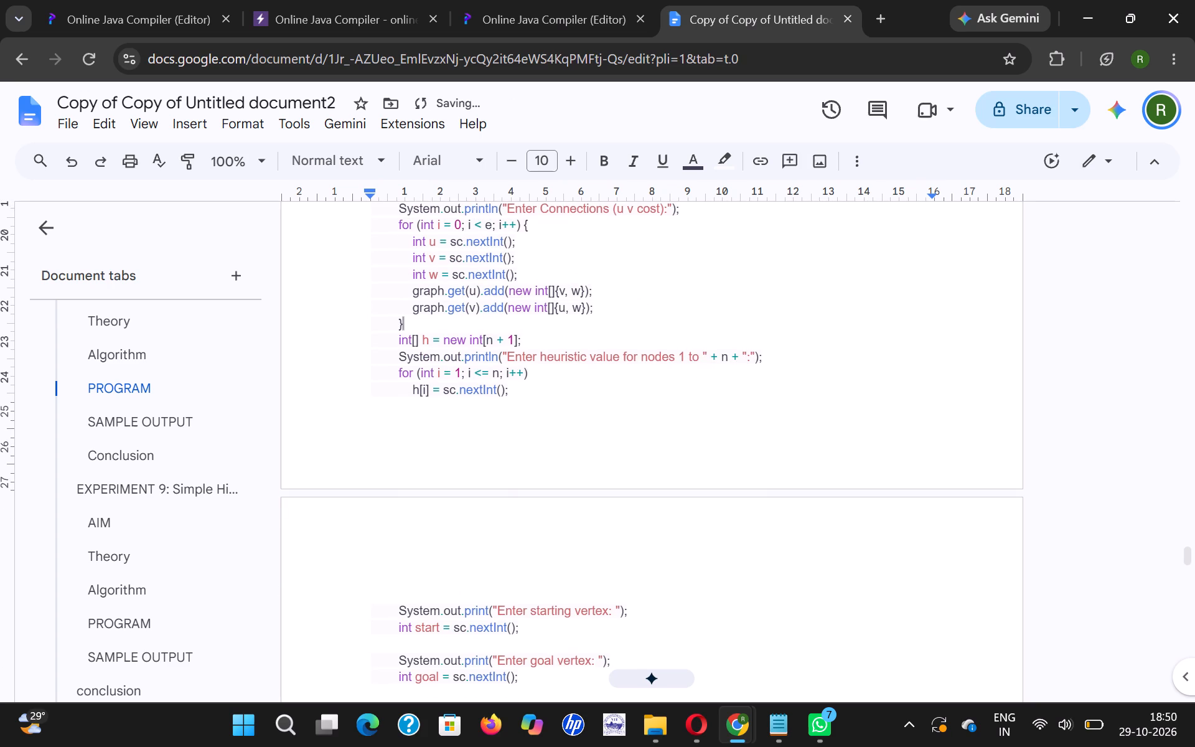
{"action": "left_click", "coordinate": [410, 642]}
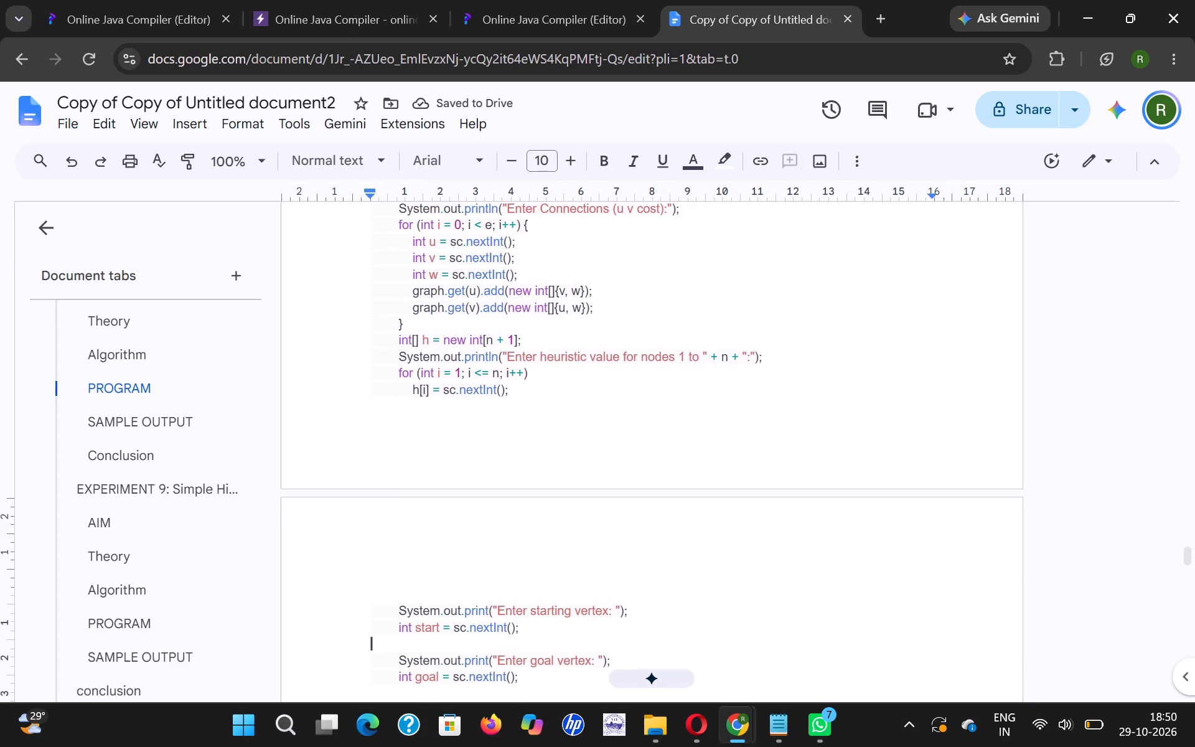
{"action": "key", "text": "BackSpace"}
{"action": "scroll", "coordinate": [410, 642], "scroll_direction": "down", "scroll_amount": 1}
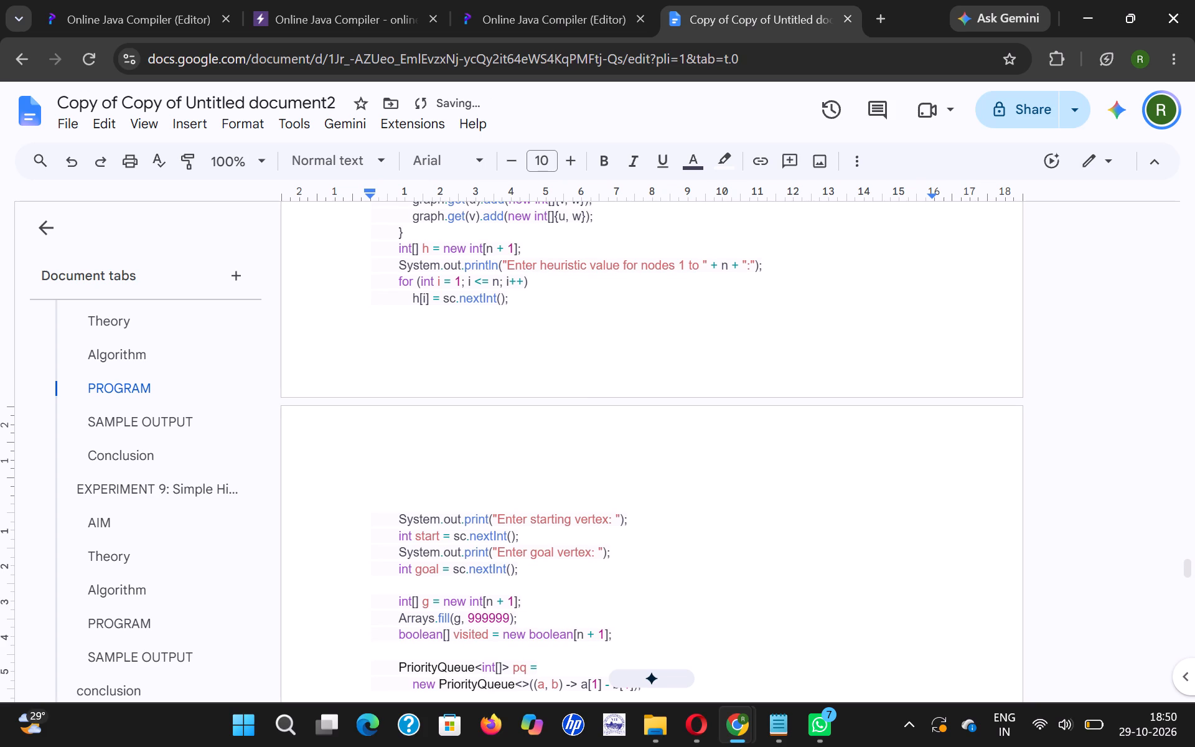
{"action": "left_click", "coordinate": [408, 580]}
{"action": "key", "text": "BackSpace"}
Remove the blank lines from below the boolean visited array down to the while loop in Experiment 8's program.
{"action": "scroll", "coordinate": [408, 580], "scroll_direction": "down", "scroll_amount": 1}
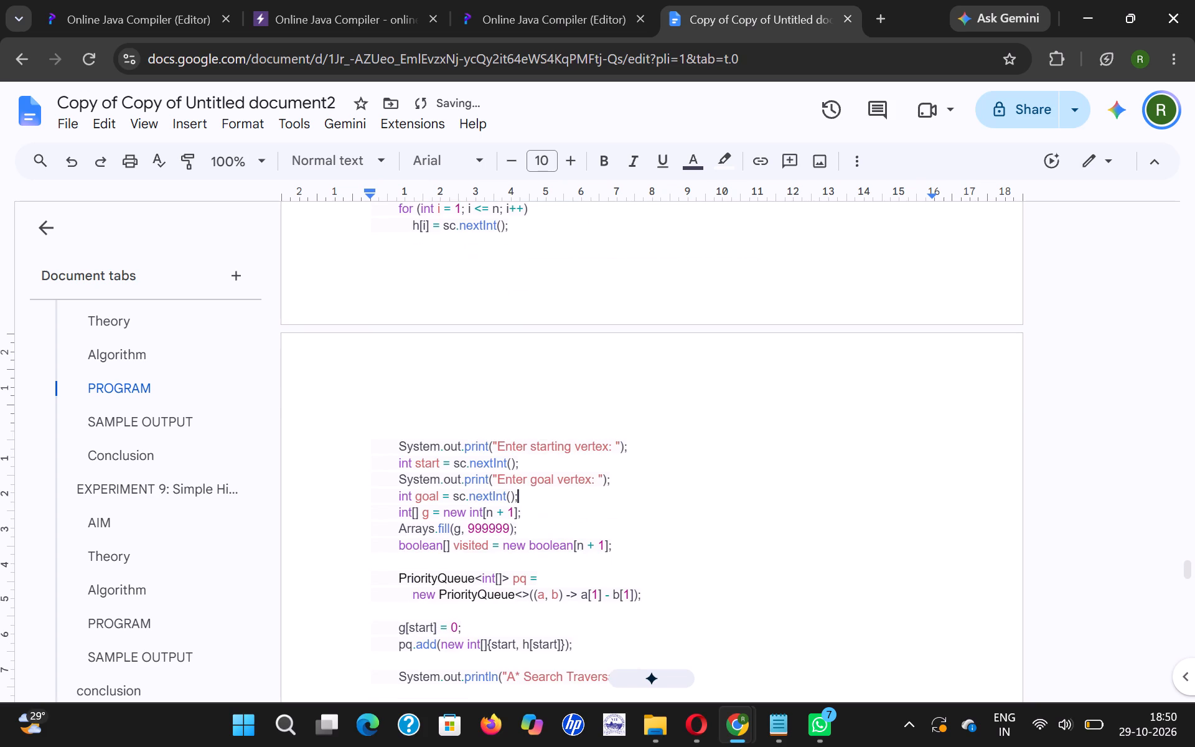
{"action": "left_click", "coordinate": [422, 553]}
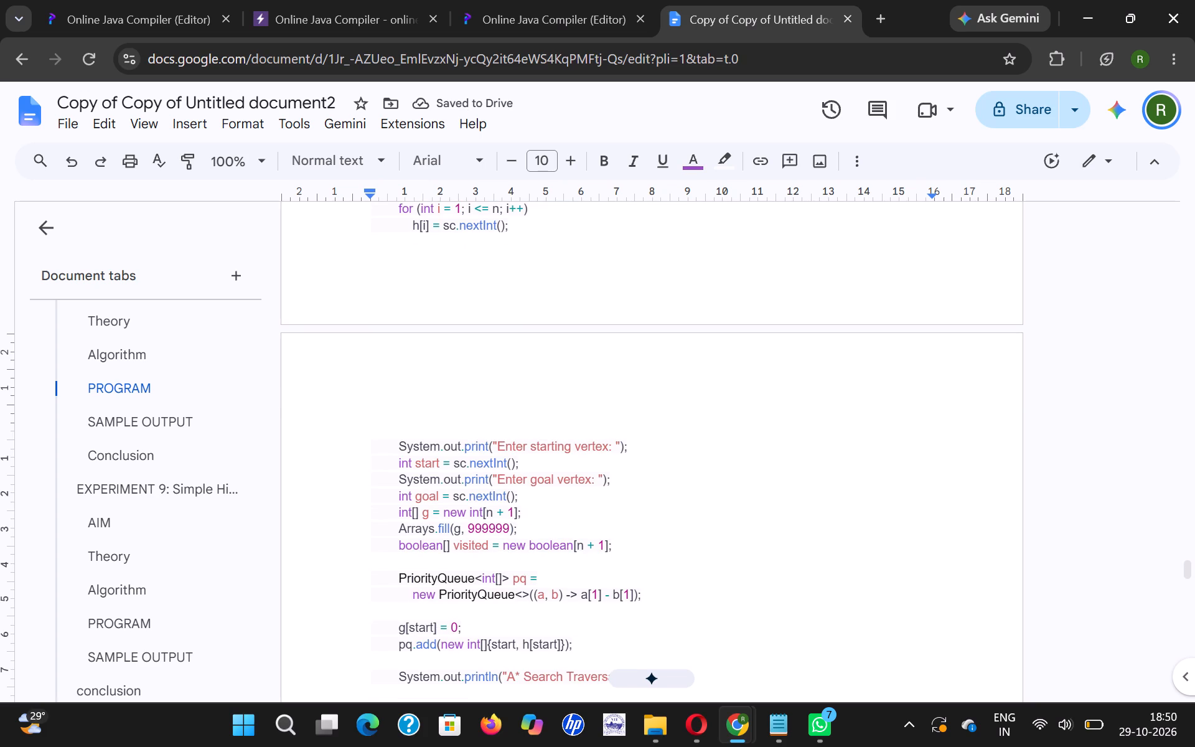
{"action": "left_click", "coordinate": [415, 556]}
{"action": "key", "text": "BackSpace"}
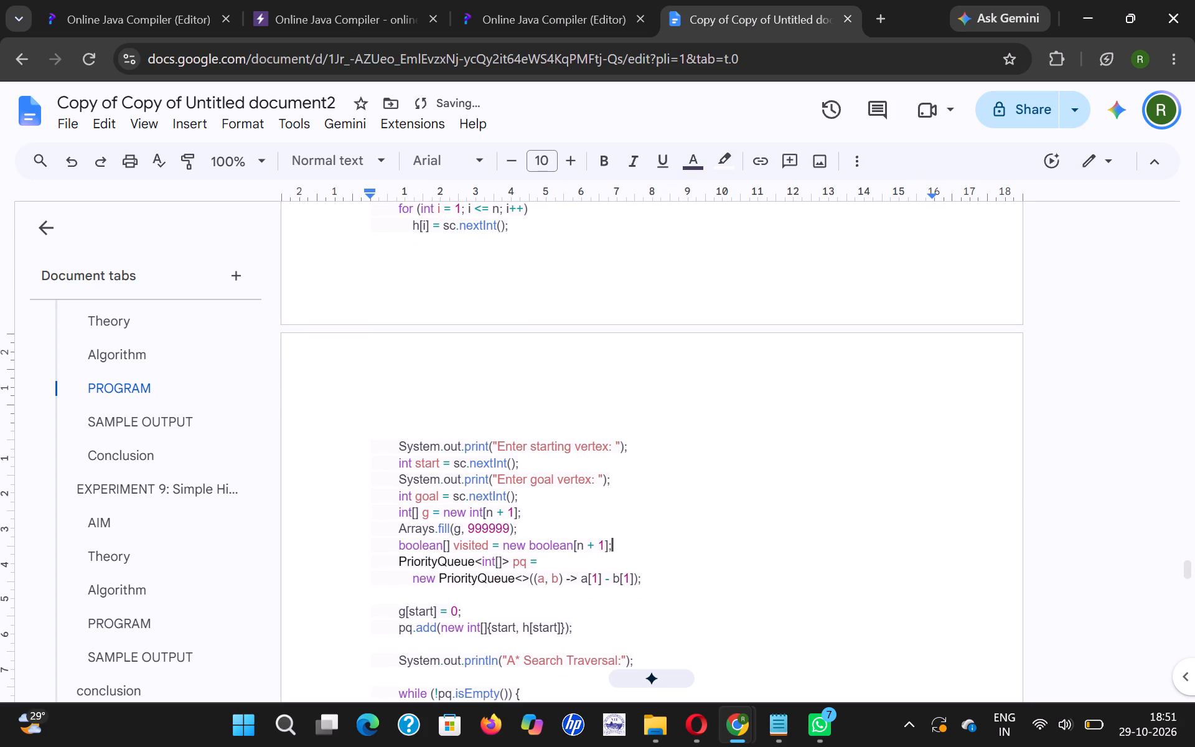
{"action": "scroll", "coordinate": [415, 556], "scroll_direction": "down", "scroll_amount": 1}
{"action": "left_click", "coordinate": [398, 445]}
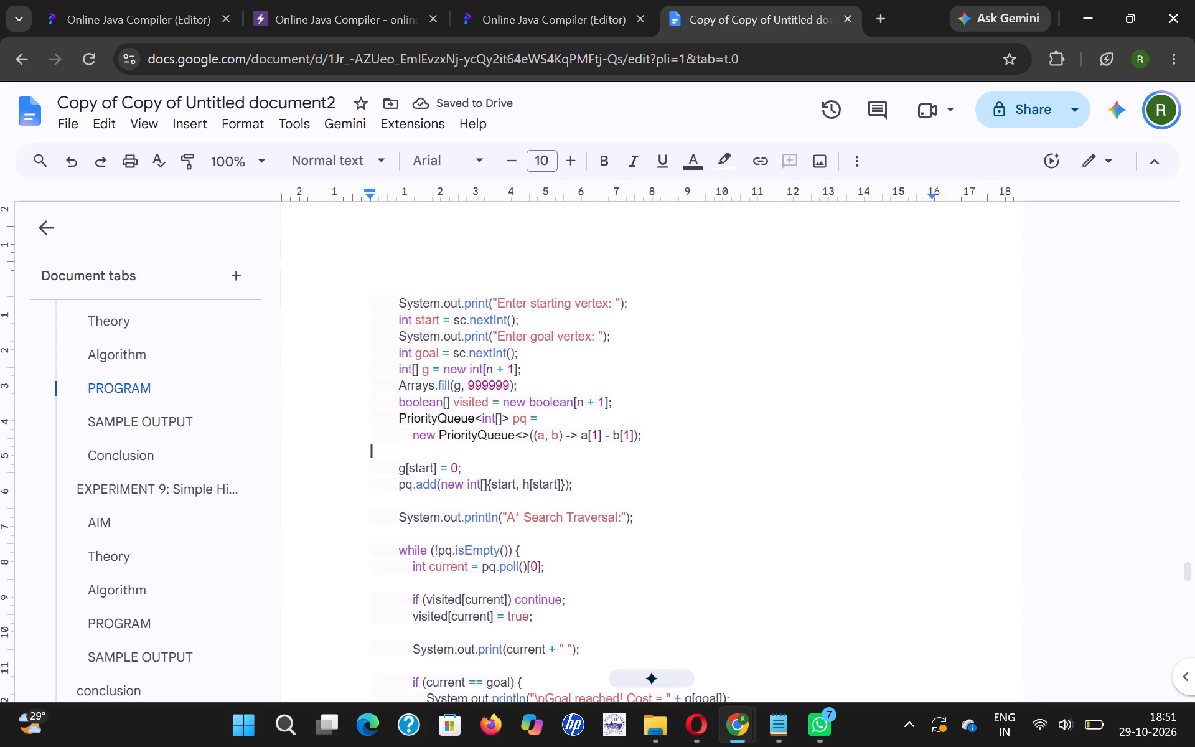
{"action": "key", "text": "BackSpace"}
{"action": "left_click", "coordinate": [398, 481]}
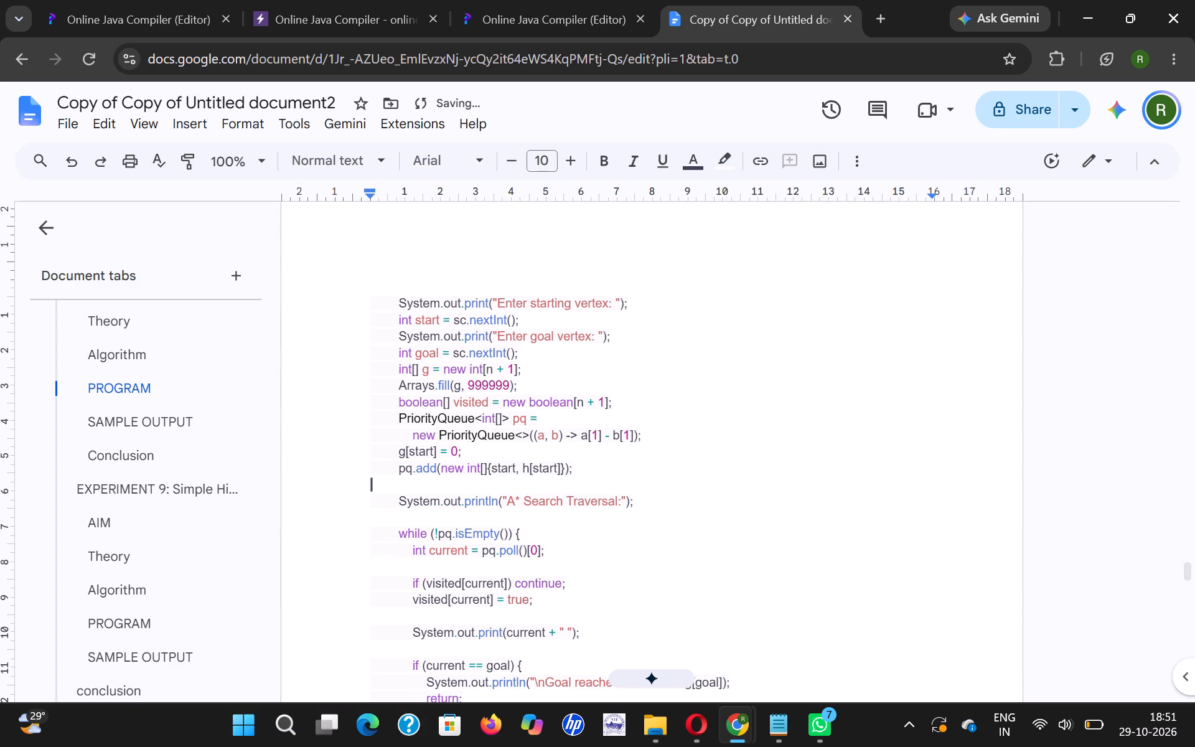
{"action": "key", "text": "BackSpace"}
{"action": "scroll", "coordinate": [398, 481], "scroll_direction": "down", "scroll_amount": 1}
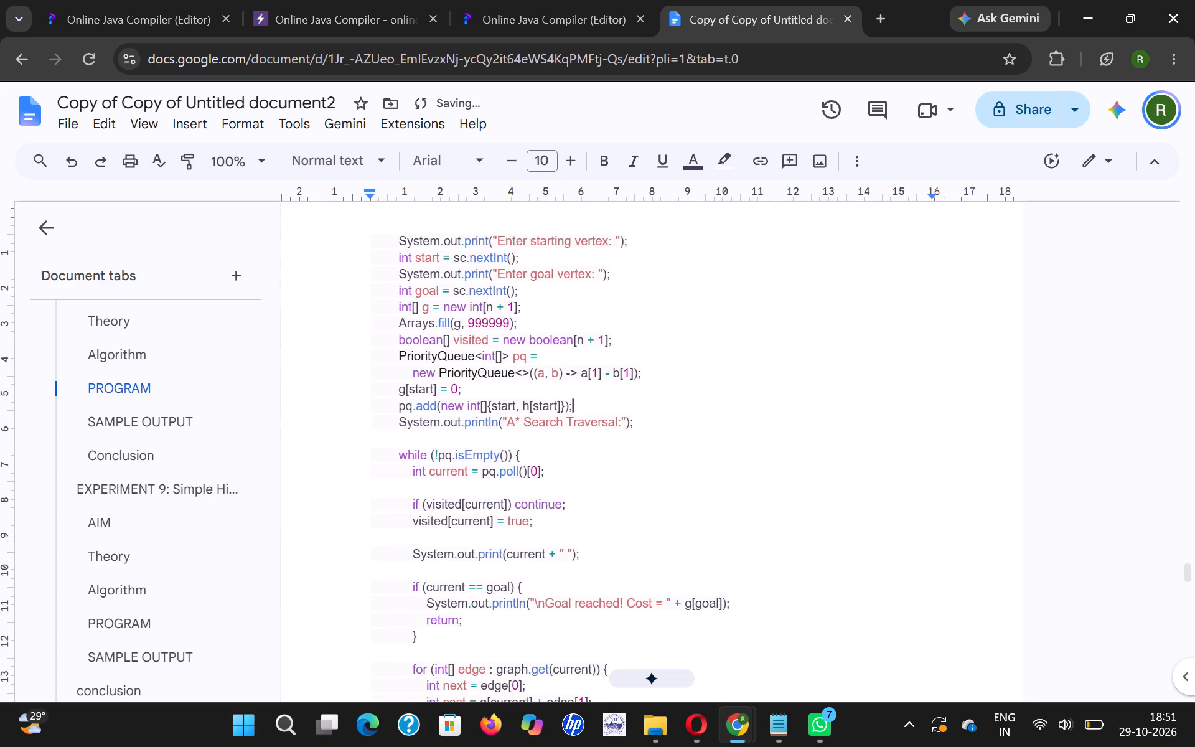
{"action": "left_click", "coordinate": [399, 437]}
{"action": "key", "text": "BackSpace"}
Remove the blank lines inside the while loop from the "int current" line down to the "if (current == goal)" check.
{"action": "scroll", "coordinate": [399, 437], "scroll_direction": "down", "scroll_amount": 1}
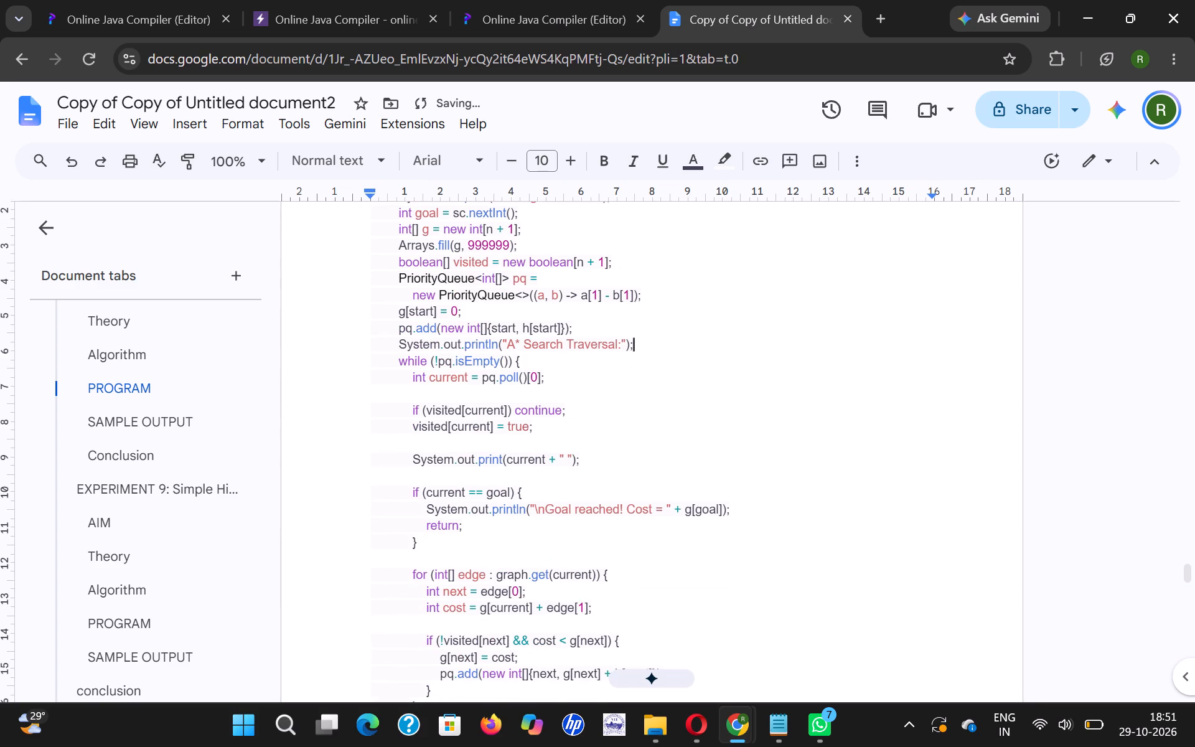
{"action": "left_click", "coordinate": [419, 392]}
{"action": "key", "text": "BackSpace"}
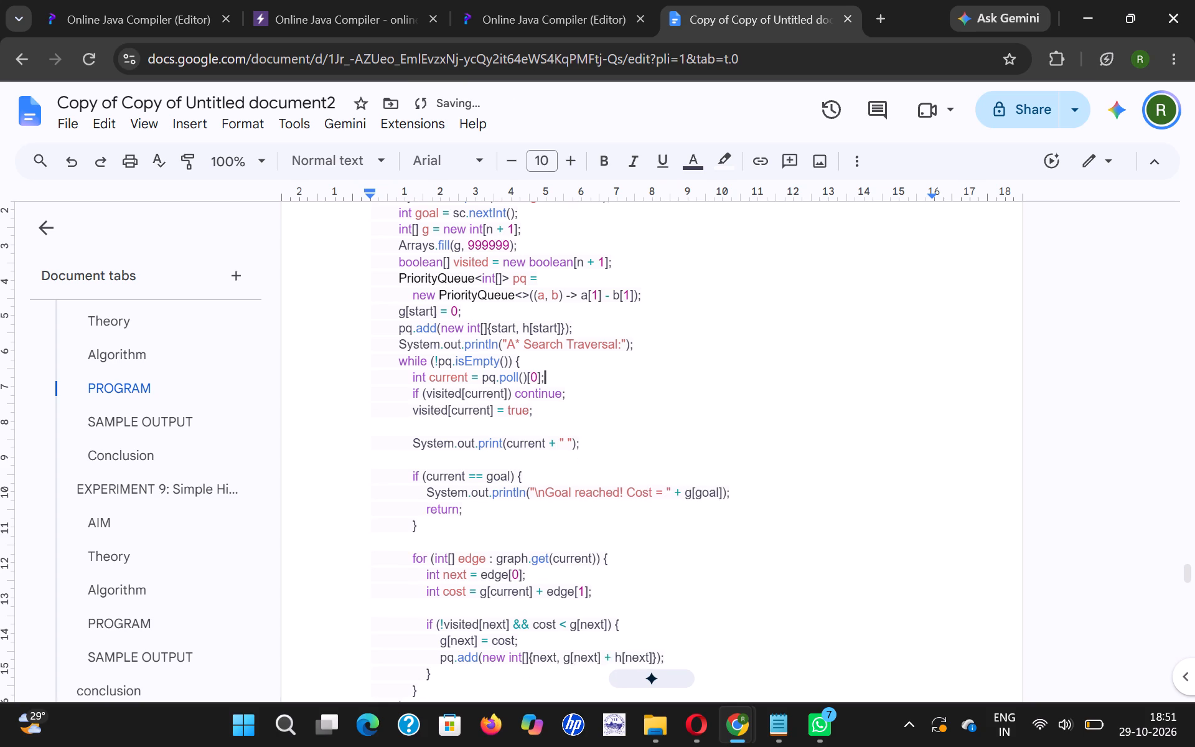
{"action": "left_click", "coordinate": [427, 416]}
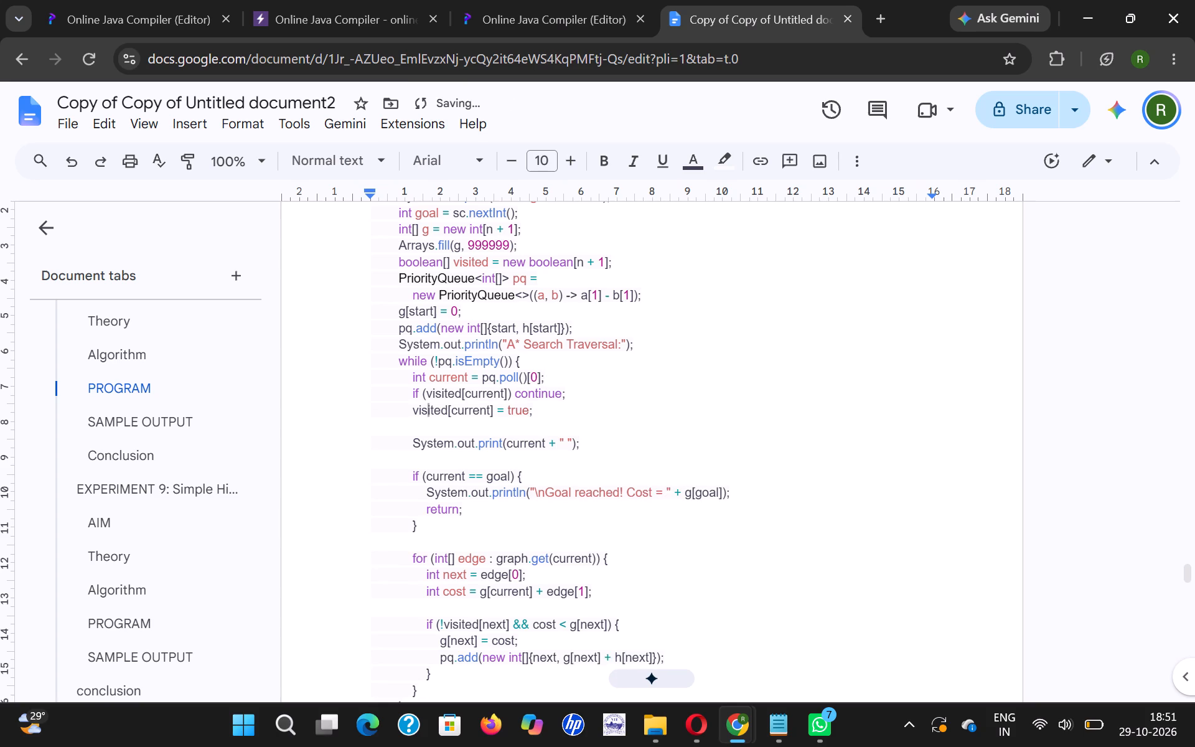
{"action": "left_click", "coordinate": [428, 428]}
{"action": "key", "text": "BackSpace"}
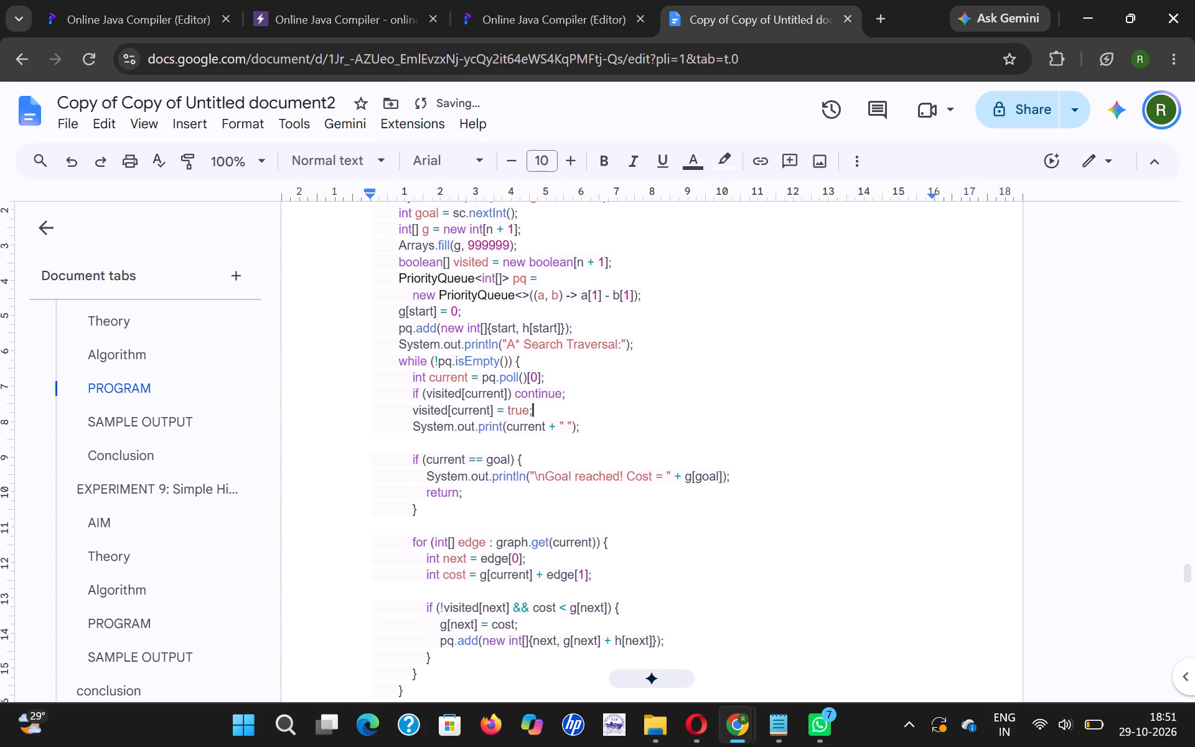
{"action": "left_click", "coordinate": [429, 438]}
{"action": "key", "text": "BackSpace"}
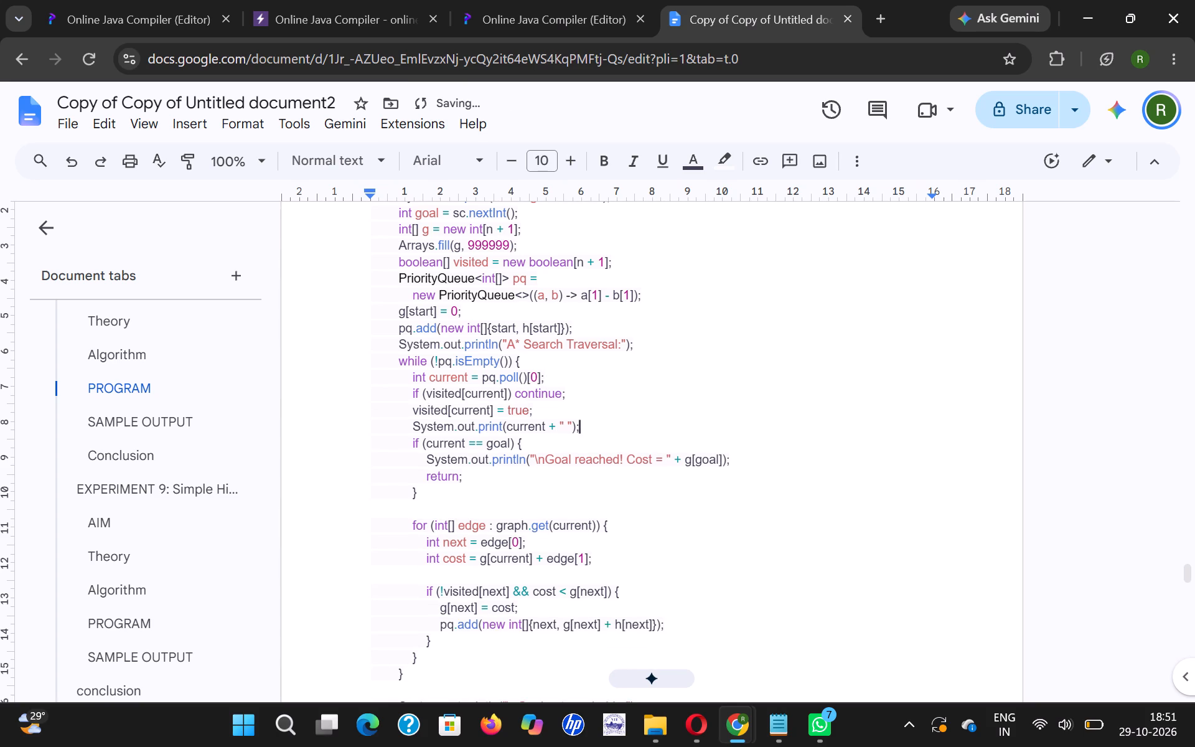
Remove the remaining blank lines from the end of the goal check down to the "Goal not reachable." print line.
{"action": "left_click", "coordinate": [412, 505]}
{"action": "key", "text": "BackSpace"}
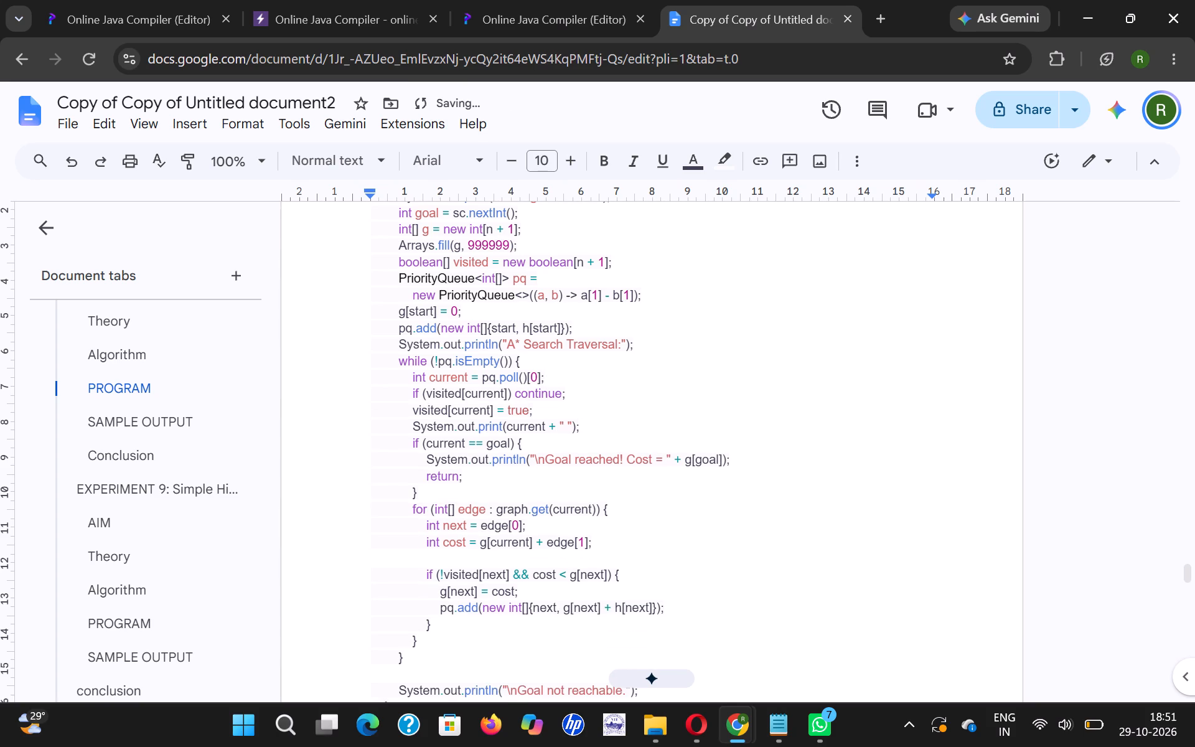
{"action": "left_click", "coordinate": [424, 564]}
{"action": "key", "text": "BackSpace"}
{"action": "scroll", "coordinate": [424, 564], "scroll_direction": "down", "scroll_amount": 1}
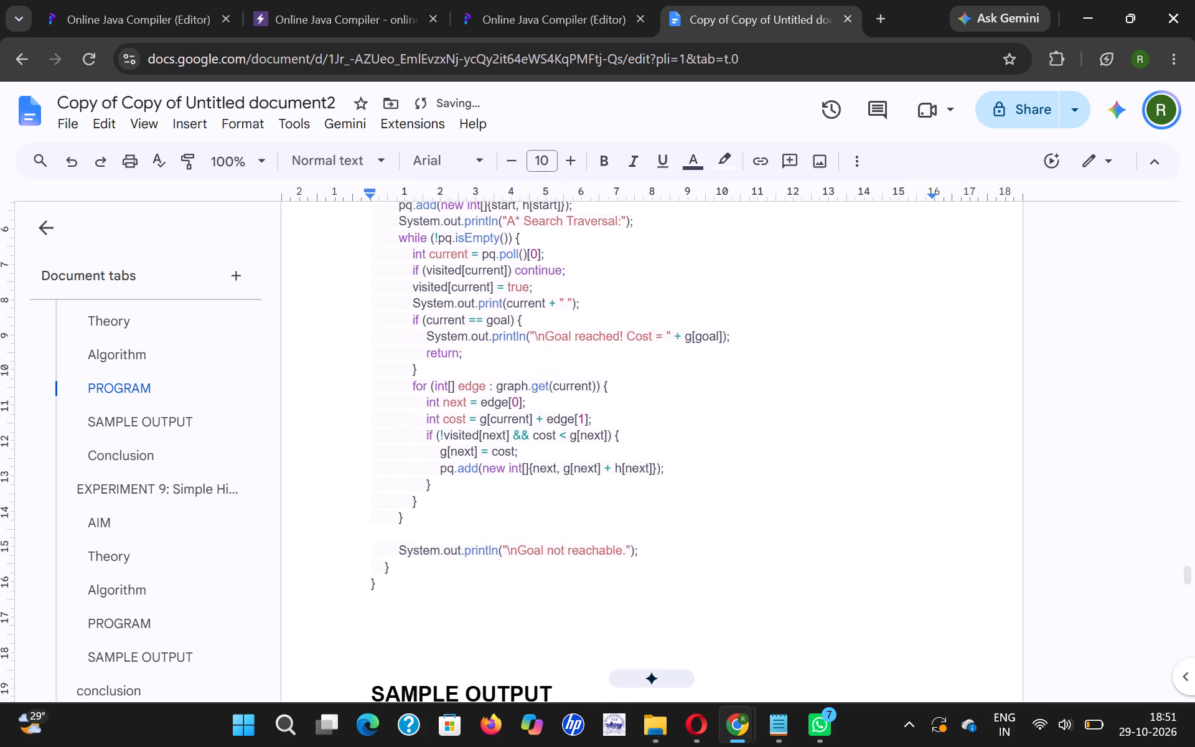
{"action": "scroll", "coordinate": [424, 564], "scroll_direction": "down", "scroll_amount": 1}
{"action": "left_click", "coordinate": [421, 529]}
{"action": "key", "text": "BackSpace"}
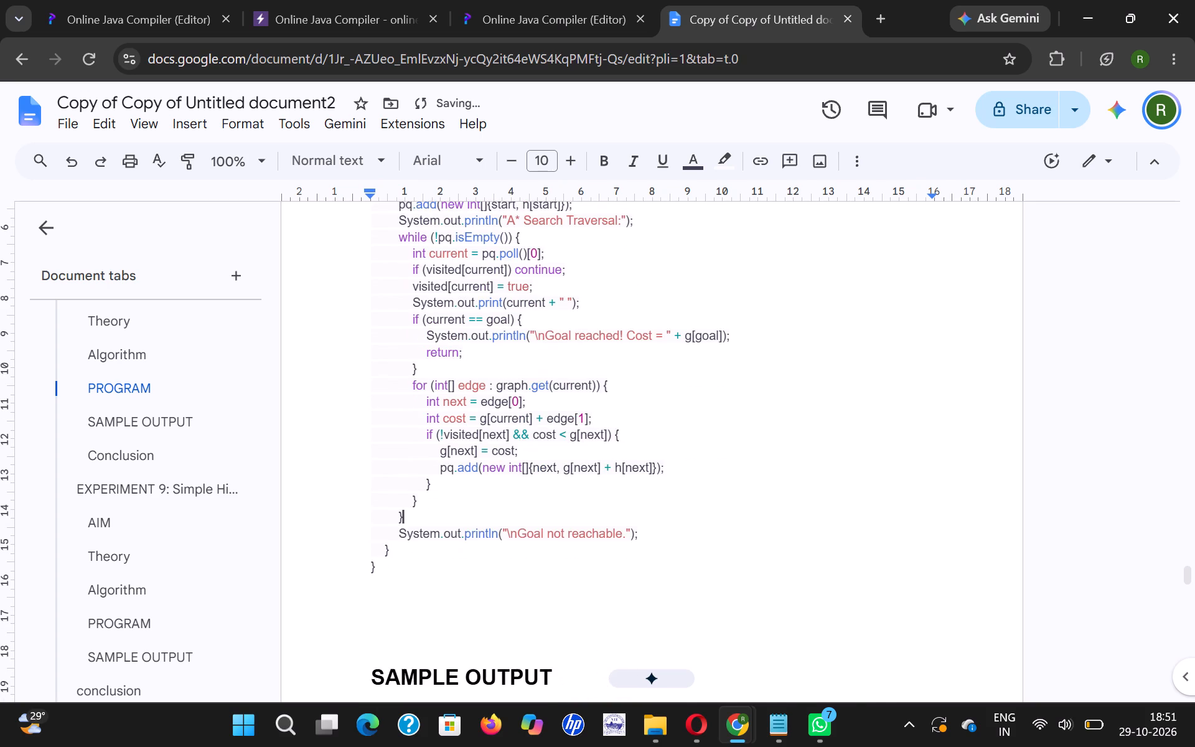
Remove the empty lines between the program's final closing brace and Experiment 8's SAMPLE OUTPUT heading.
{"action": "scroll", "coordinate": [421, 529], "scroll_direction": "down", "scroll_amount": 1}
{"action": "left_click", "coordinate": [372, 509]}
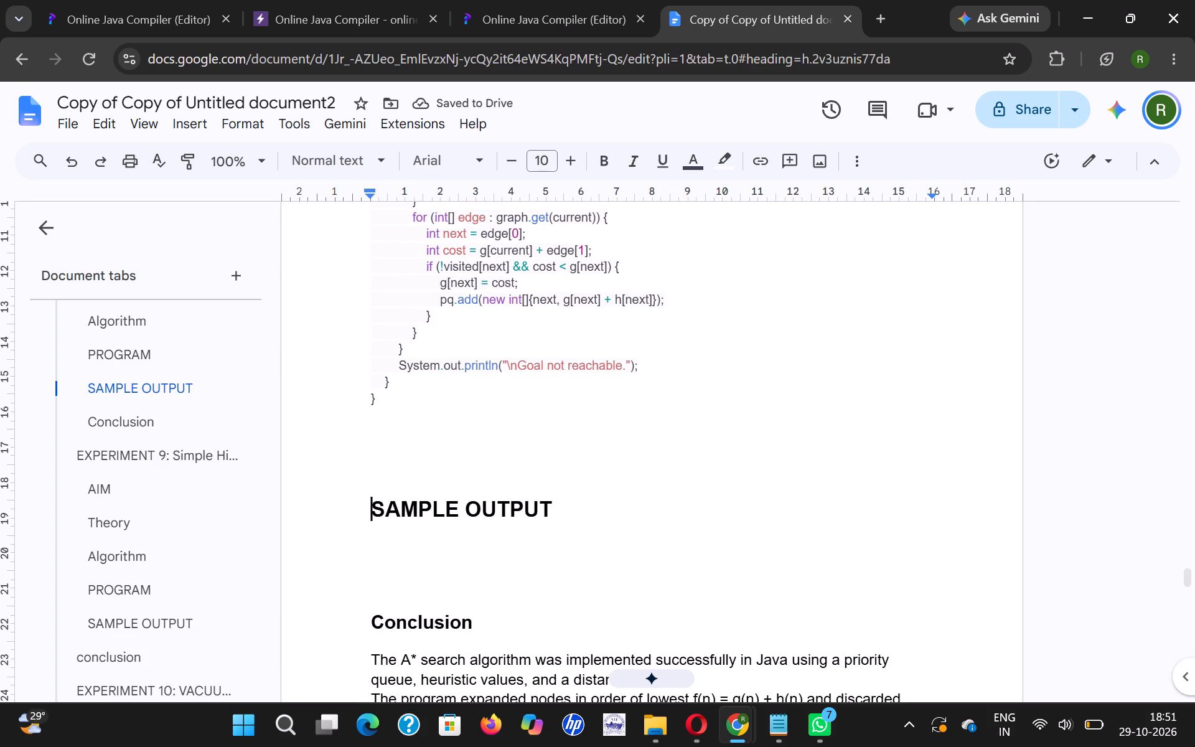
{"action": "key", "text": "BackSpace"}
{"action": "key", "text": "BackSpace"}
Remove the empty lines directly above and below Experiment 8's PROGRAM heading.
{"action": "scroll", "coordinate": [372, 509], "scroll_direction": "down", "scroll_amount": 2}
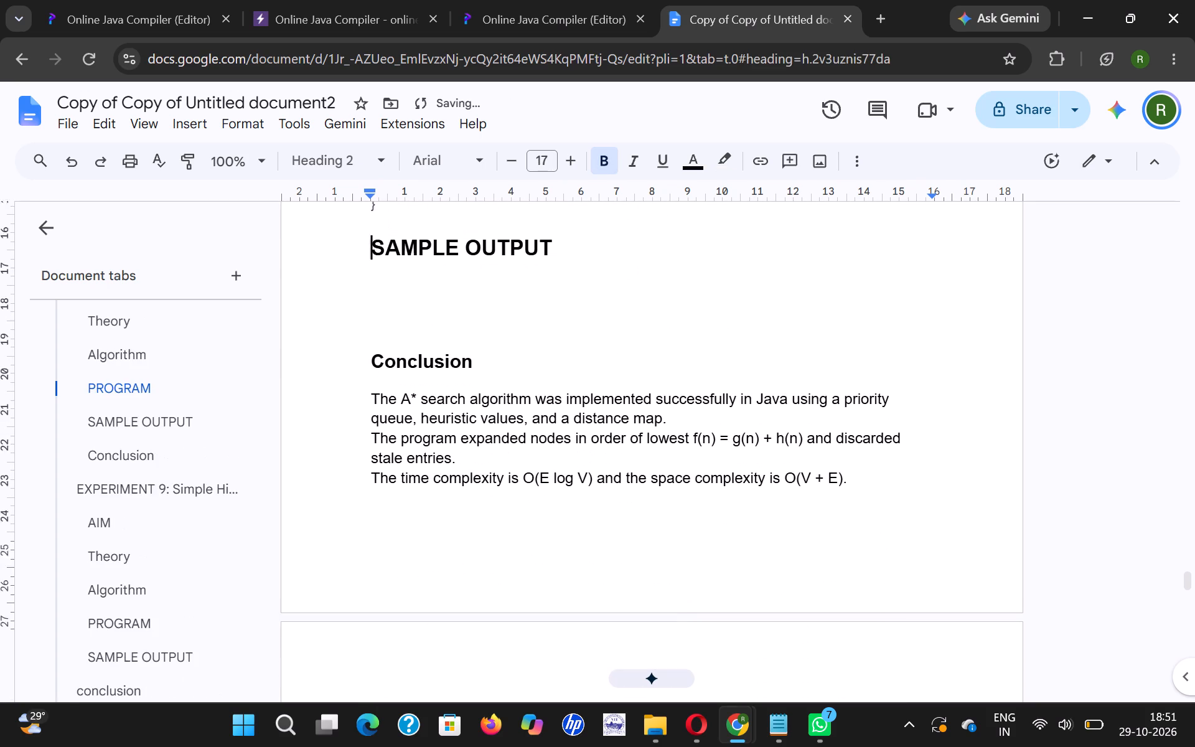
{"action": "scroll", "coordinate": [372, 509], "scroll_direction": "down", "scroll_amount": 1}
{"action": "scroll", "coordinate": [372, 509], "scroll_direction": "up", "scroll_amount": 2}
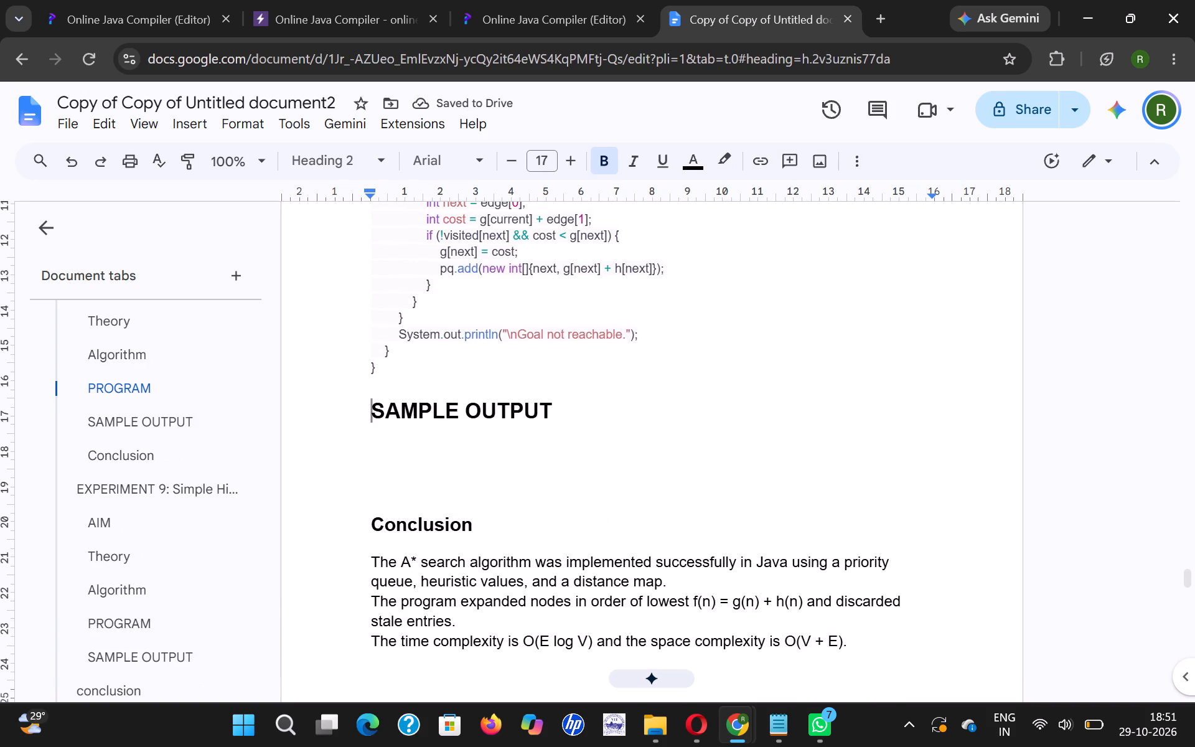
{"action": "scroll", "coordinate": [372, 509], "scroll_direction": "up", "scroll_amount": 7}
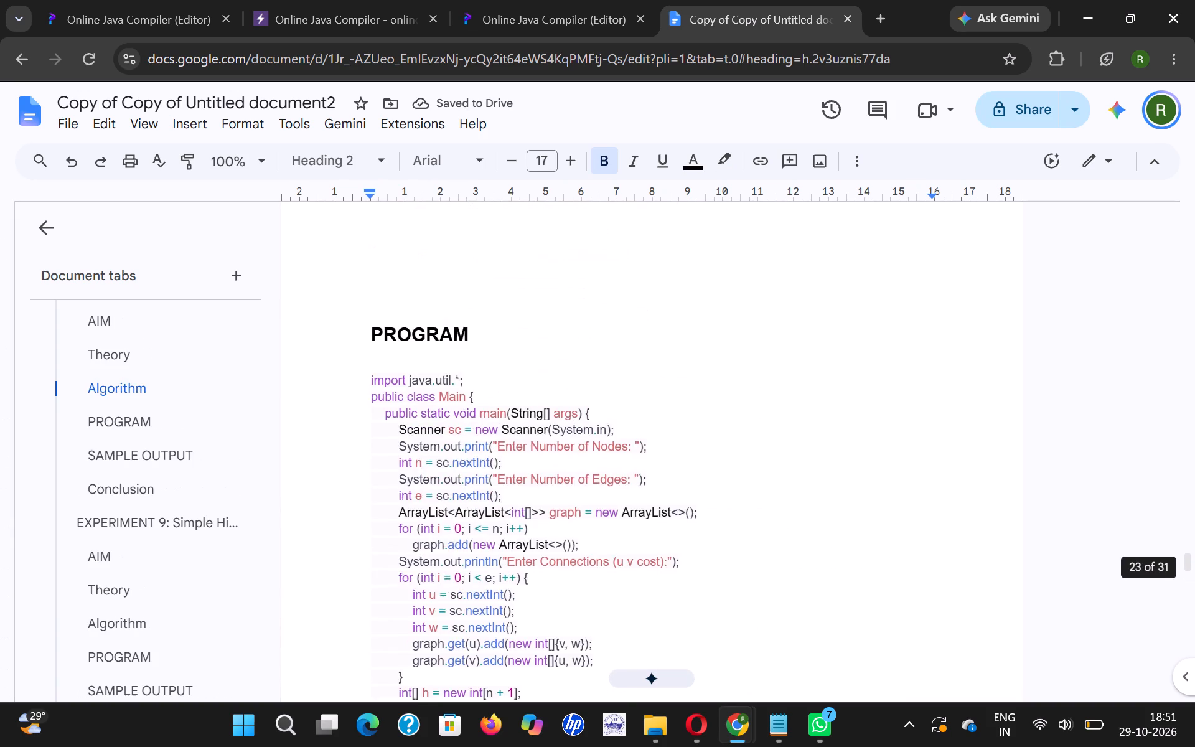
{"action": "scroll", "coordinate": [372, 509], "scroll_direction": "up", "scroll_amount": 3}
{"action": "left_click", "coordinate": [361, 599]}
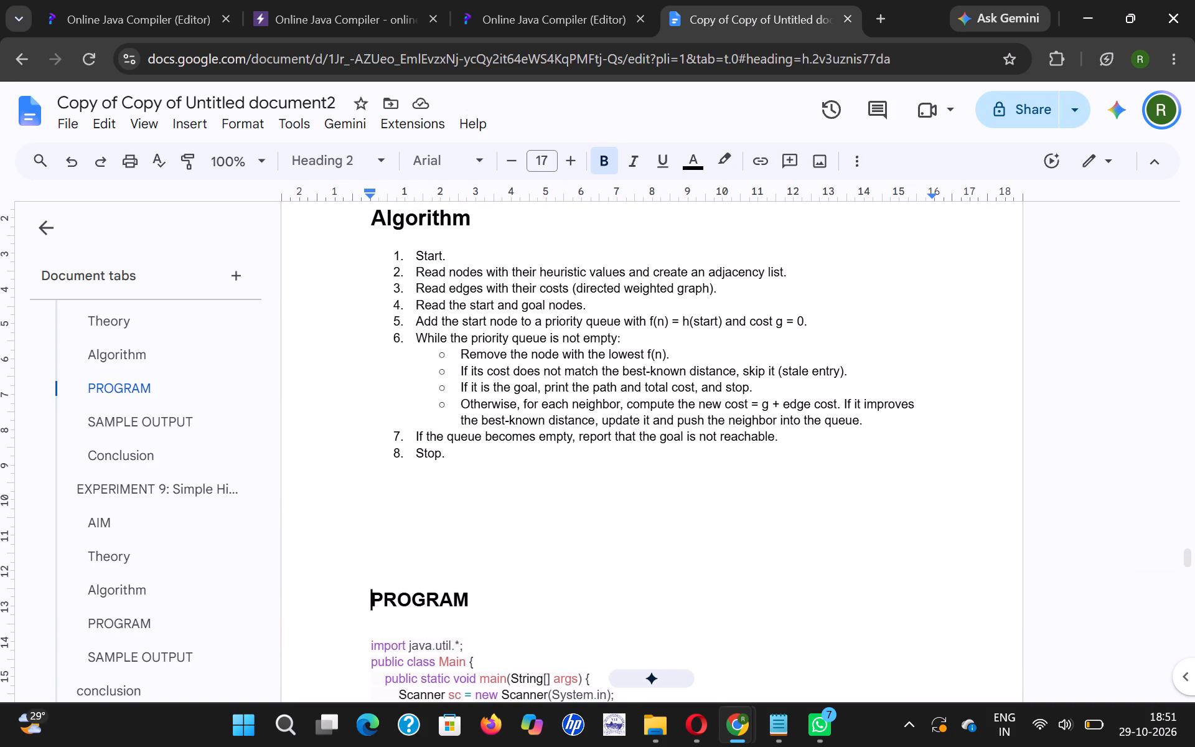
{"action": "key", "text": "BackSpace"}
{"action": "key", "text": "BackSpace"}
{"action": "key", "text": "BackSpace"}
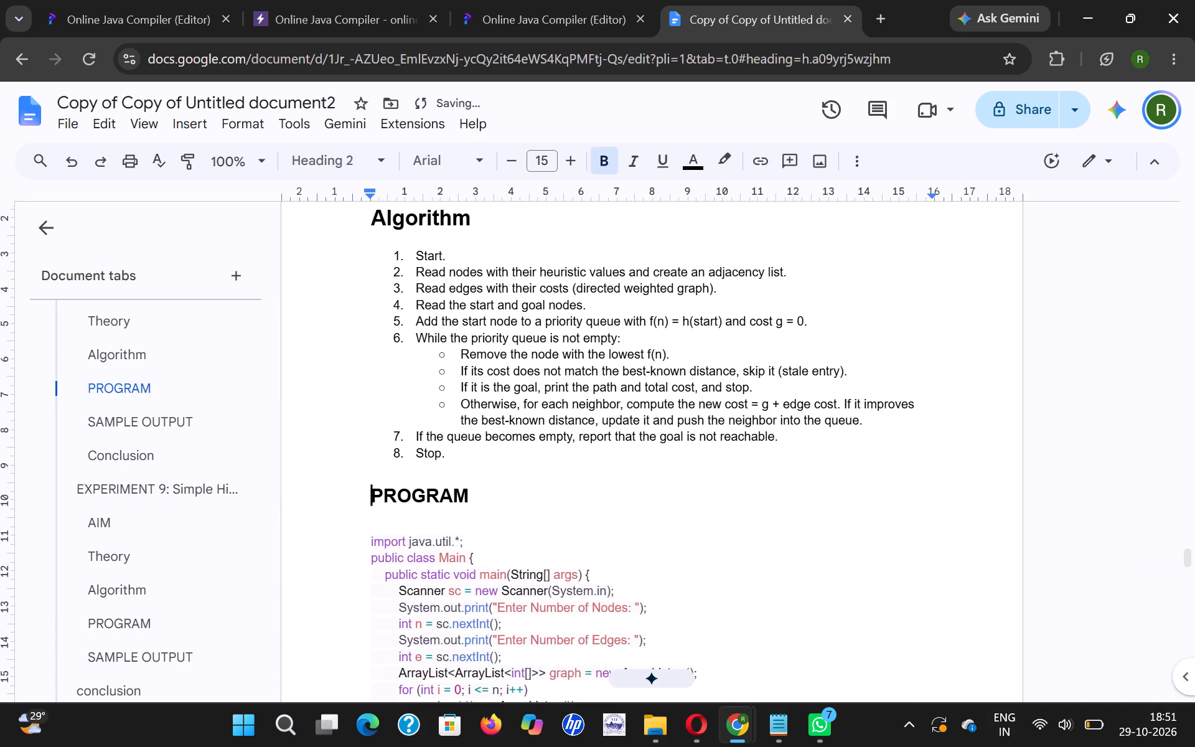
{"action": "key", "text": "Down"}
{"action": "key", "text": "BackSpace"}
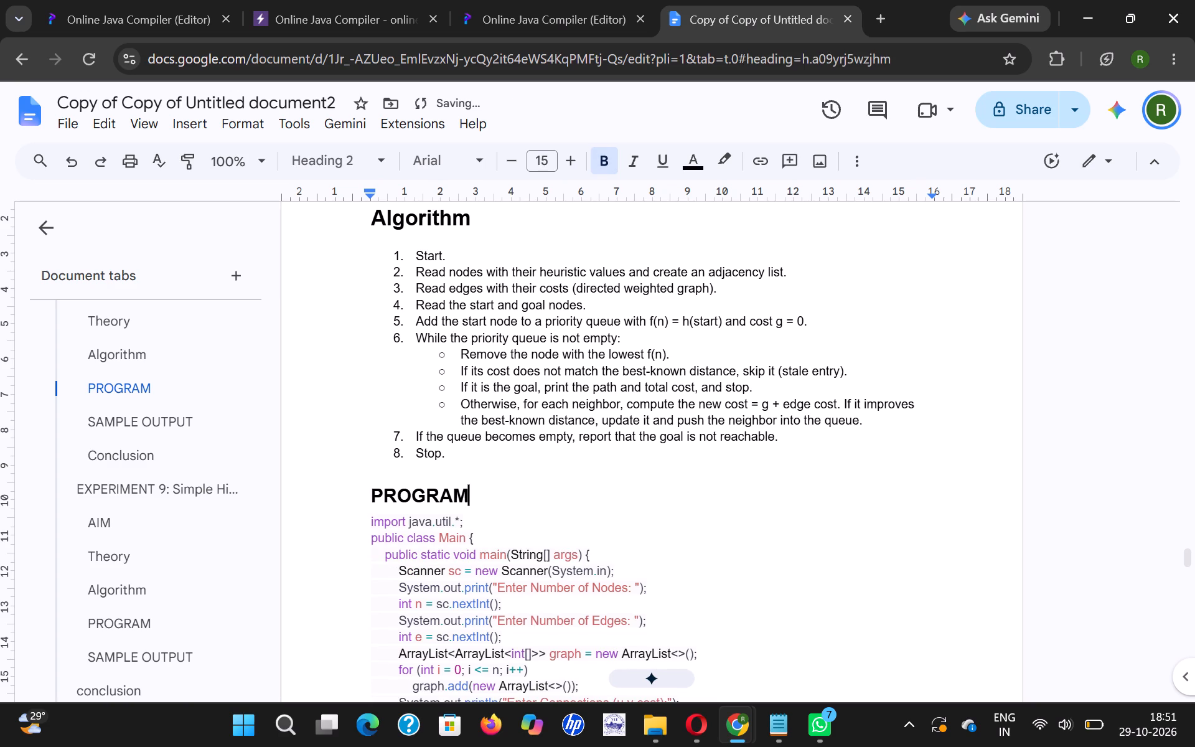
Review the layout from Experiment 7's sample output and conclusion through Experiment 8's theory, algorithm and program.
{"action": "scroll", "coordinate": [454, 596], "scroll_direction": "up", "scroll_amount": 1}
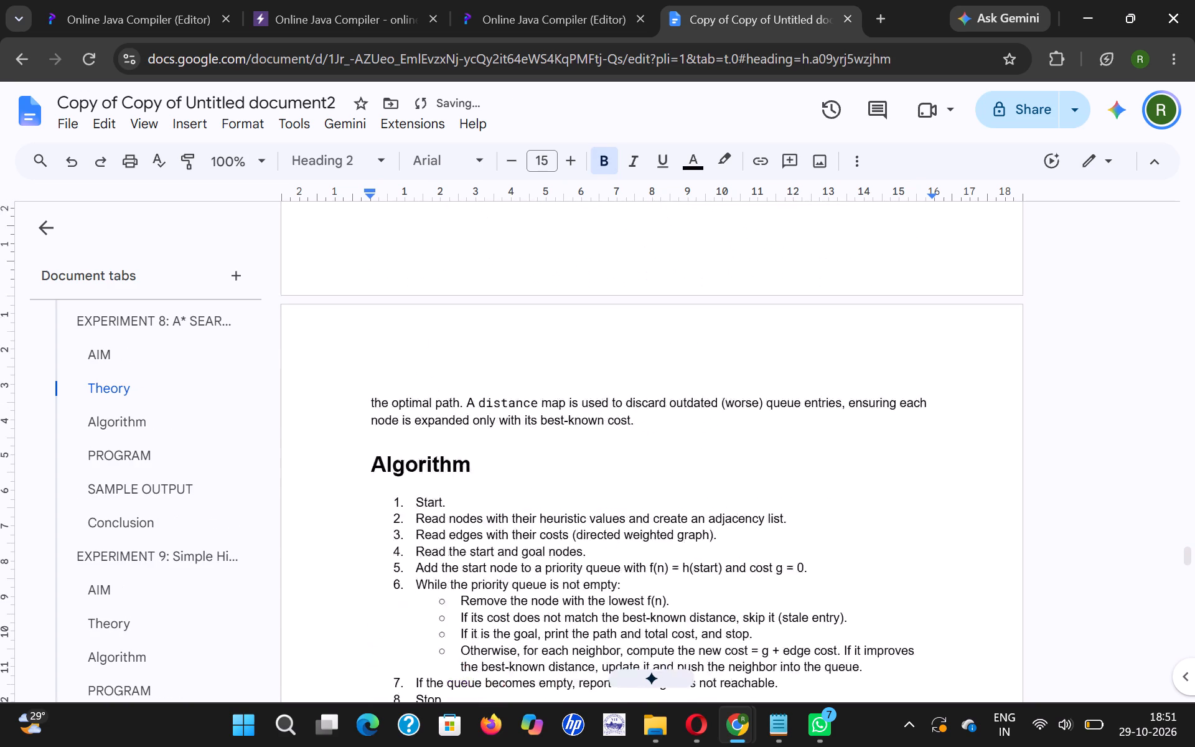
{"action": "scroll", "coordinate": [454, 596], "scroll_direction": "up", "scroll_amount": 3}
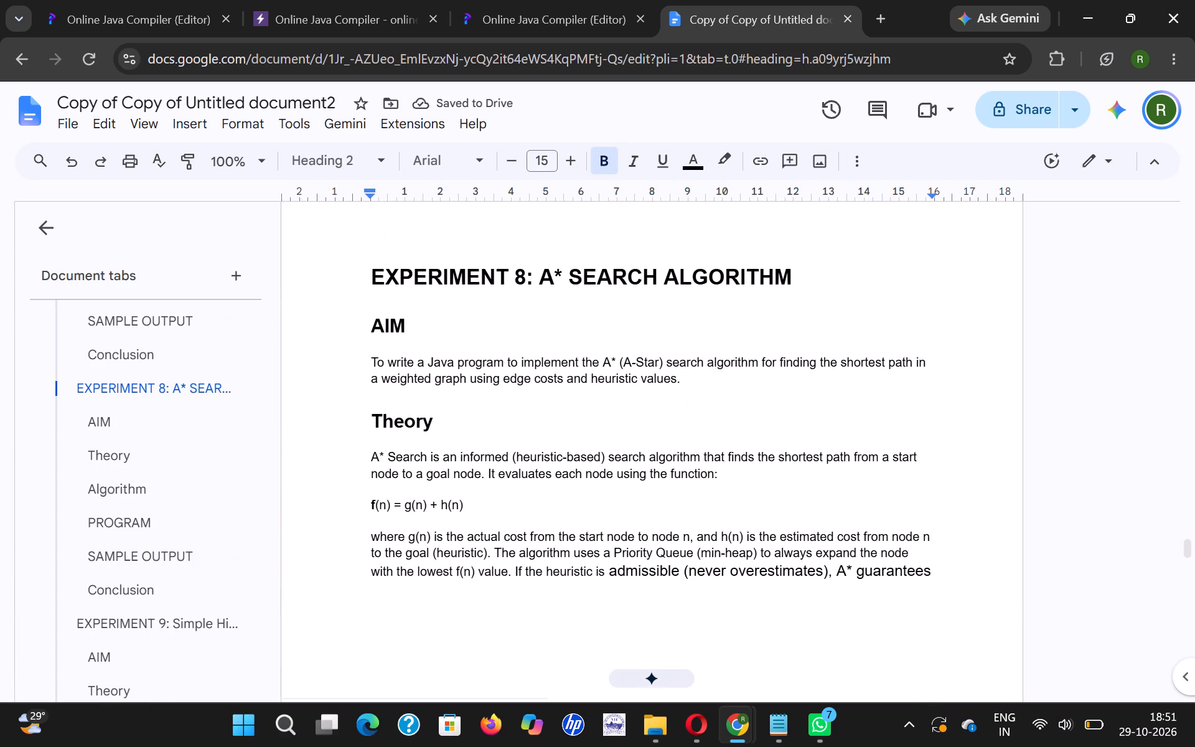
{"action": "scroll", "coordinate": [455, 581], "scroll_direction": "up", "scroll_amount": 1}
{"action": "left_click", "coordinate": [395, 408]}
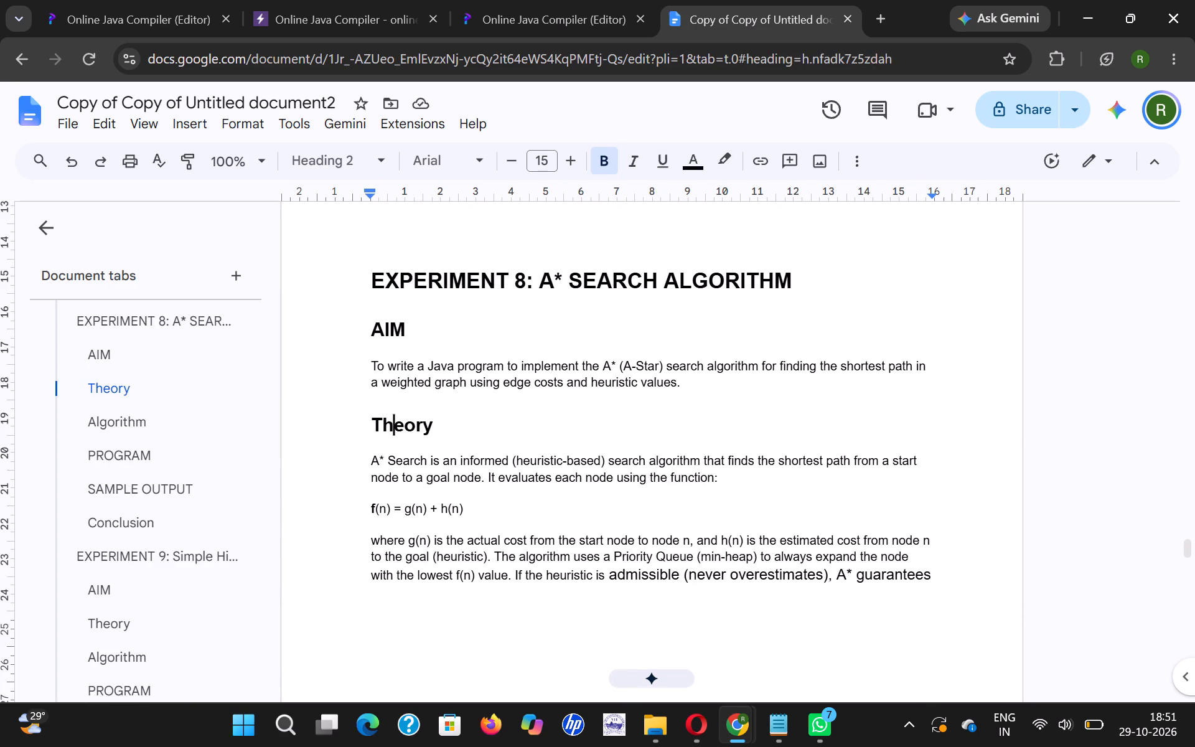
{"action": "left_click", "coordinate": [405, 449]}
{"action": "scroll", "coordinate": [405, 449], "scroll_direction": "down", "scroll_amount": 2}
{"action": "scroll", "coordinate": [405, 449], "scroll_direction": "up", "scroll_amount": 5}
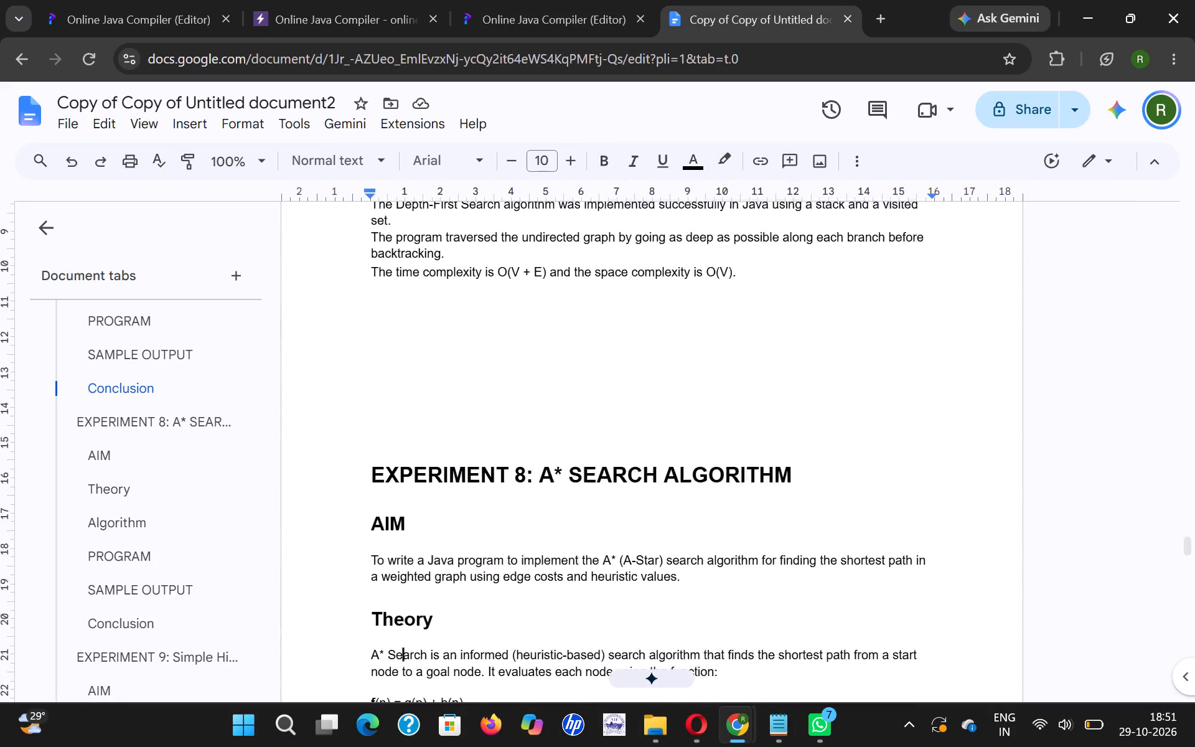
{"action": "scroll", "coordinate": [405, 449], "scroll_direction": "up", "scroll_amount": 3}
{"action": "scroll", "coordinate": [405, 449], "scroll_direction": "down", "scroll_amount": 3}
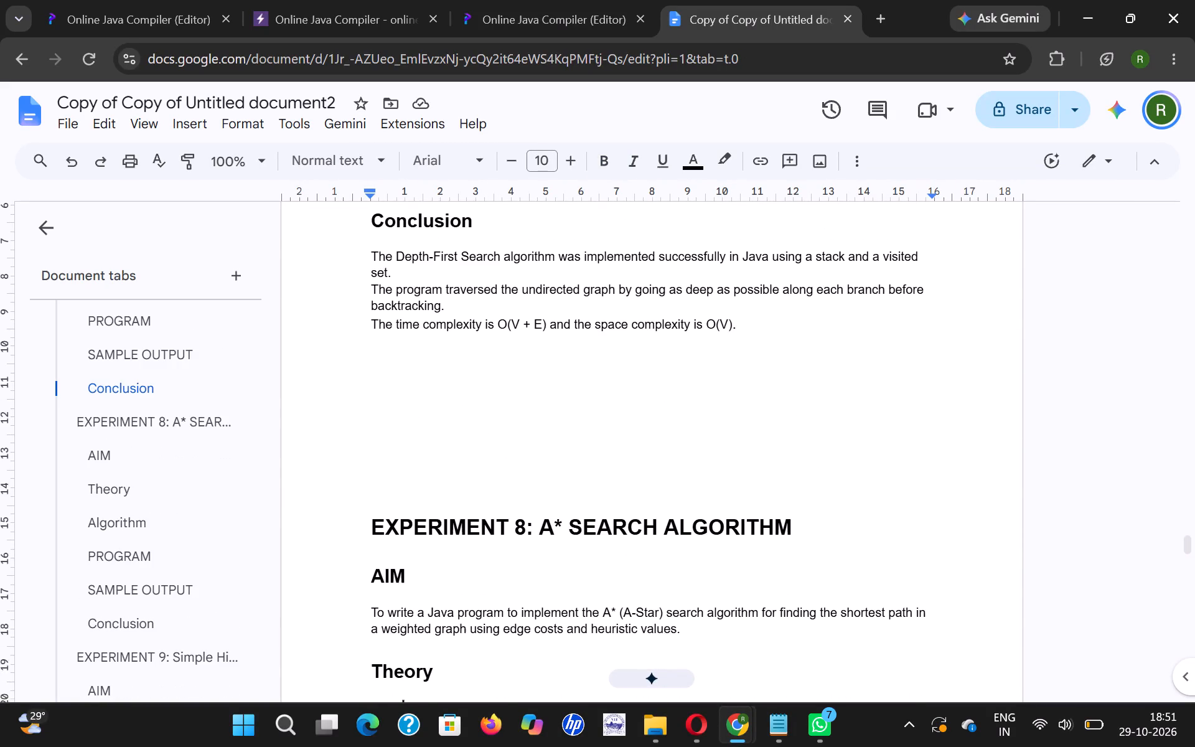
{"action": "scroll", "coordinate": [405, 449], "scroll_direction": "up", "scroll_amount": 3}
{"action": "scroll", "coordinate": [405, 449], "scroll_direction": "down", "scroll_amount": 1}
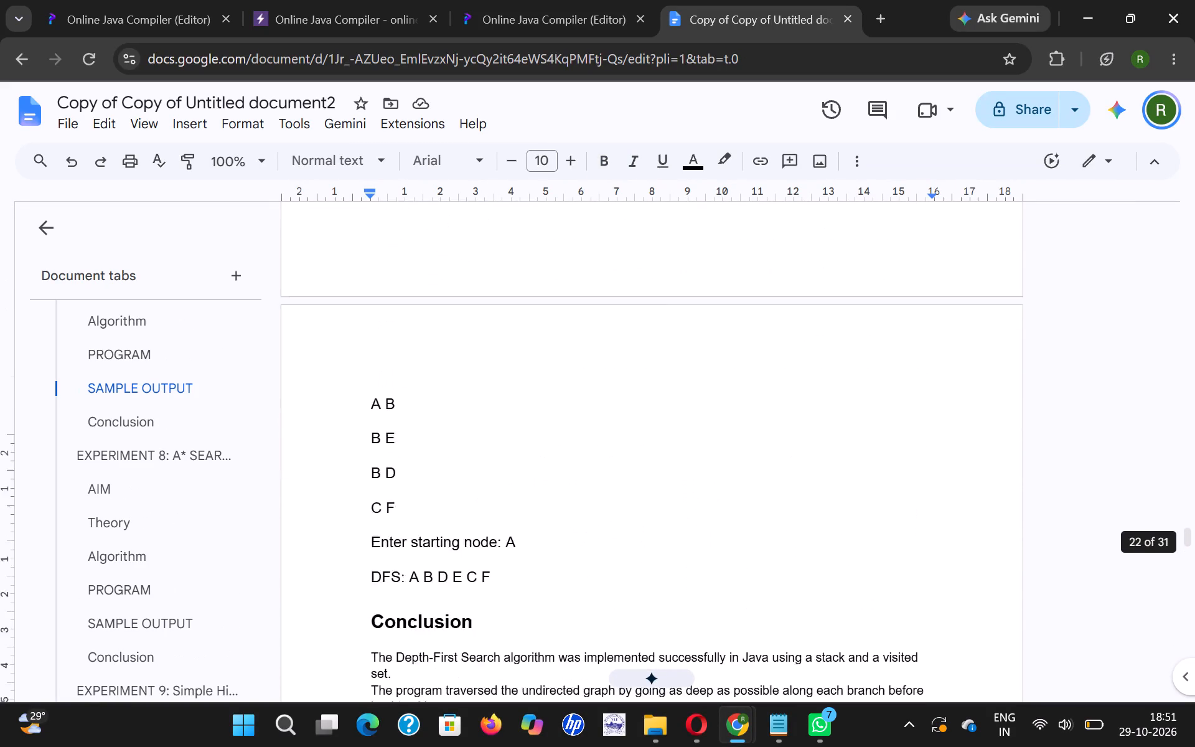
{"action": "scroll", "coordinate": [405, 449], "scroll_direction": "down", "scroll_amount": 1}
{"action": "scroll", "coordinate": [405, 449], "scroll_direction": "up", "scroll_amount": 7}
{"action": "scroll", "coordinate": [405, 449], "scroll_direction": "down", "scroll_amount": 2}
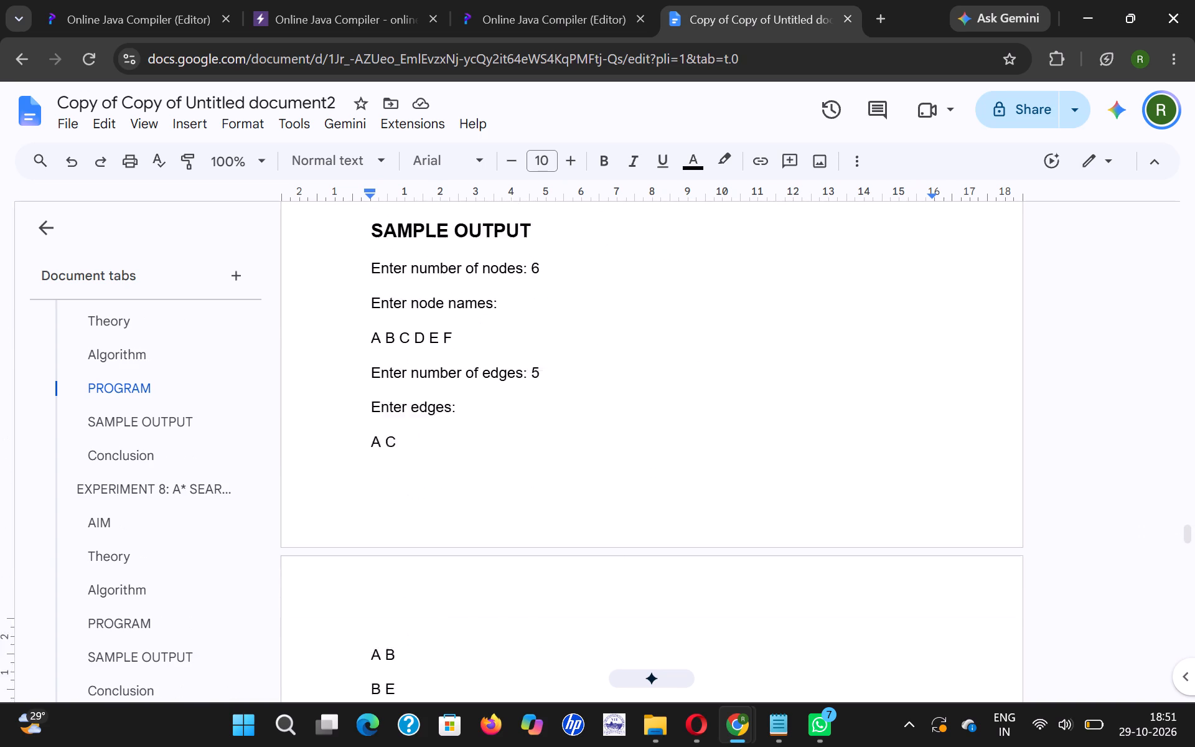
{"action": "scroll", "coordinate": [405, 449], "scroll_direction": "down", "scroll_amount": 11}
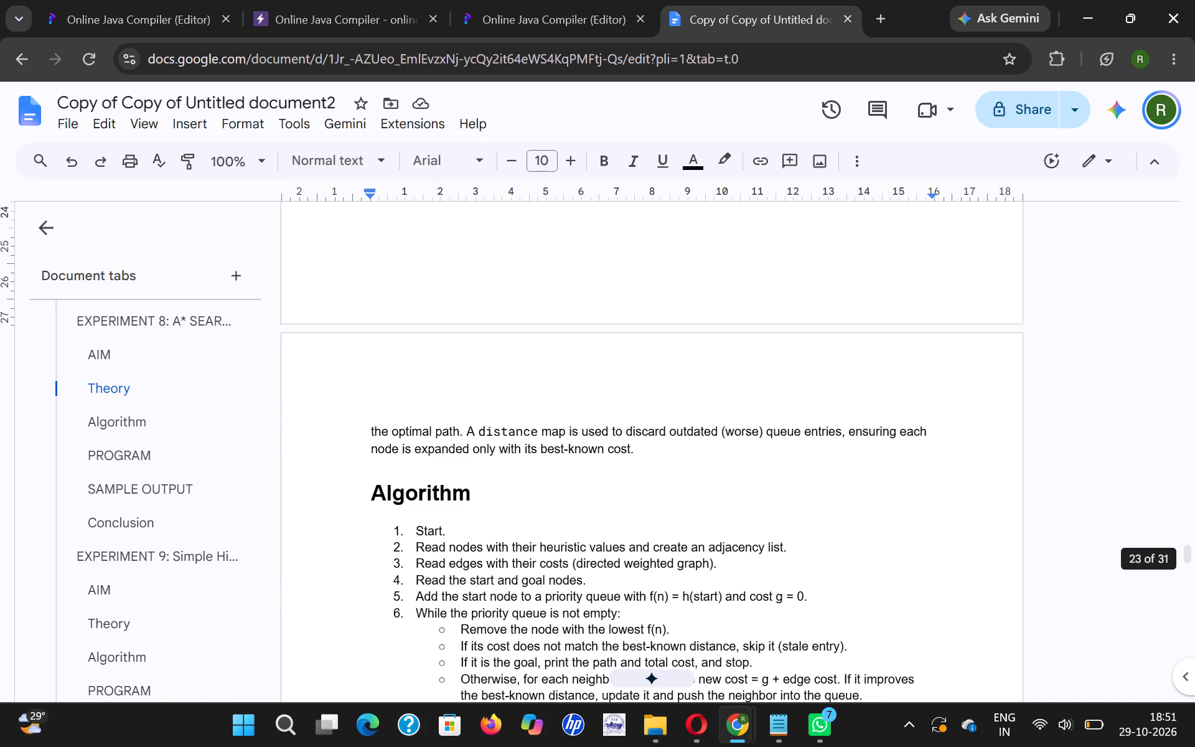
{"action": "scroll", "coordinate": [405, 449], "scroll_direction": "up", "scroll_amount": 3}
{"action": "left_click", "coordinate": [405, 449]}
{"action": "scroll", "coordinate": [405, 449], "scroll_direction": "down", "scroll_amount": 5}
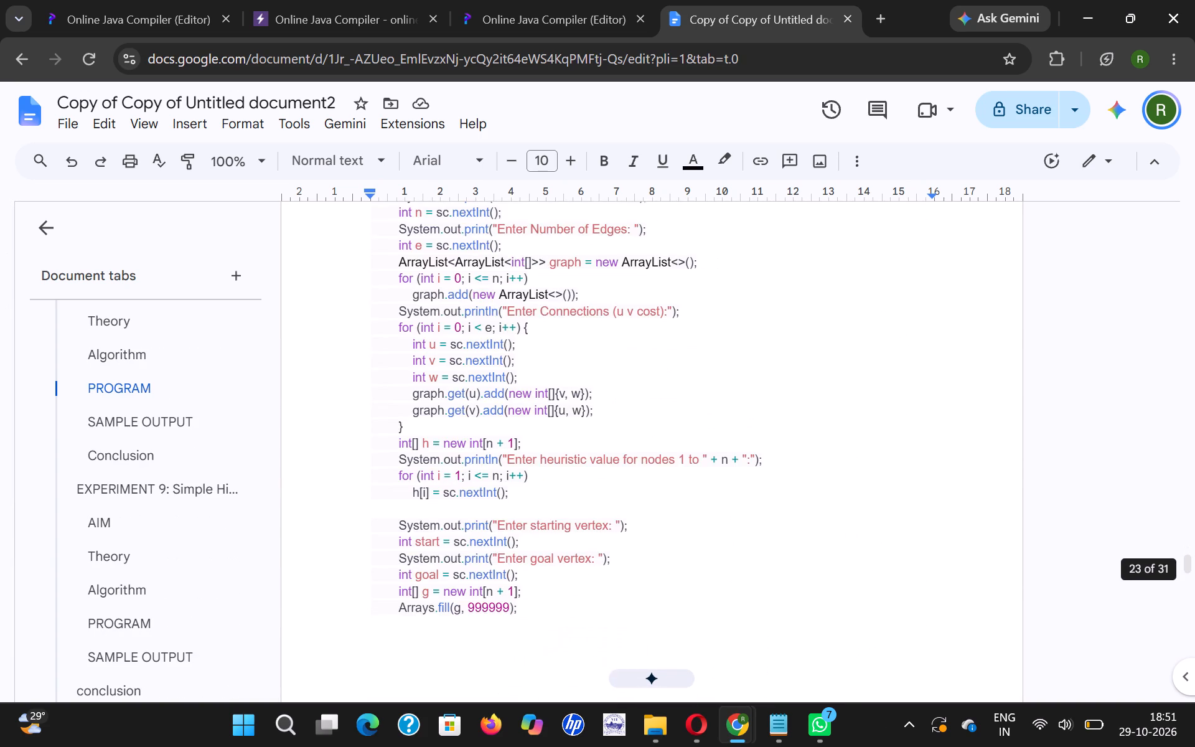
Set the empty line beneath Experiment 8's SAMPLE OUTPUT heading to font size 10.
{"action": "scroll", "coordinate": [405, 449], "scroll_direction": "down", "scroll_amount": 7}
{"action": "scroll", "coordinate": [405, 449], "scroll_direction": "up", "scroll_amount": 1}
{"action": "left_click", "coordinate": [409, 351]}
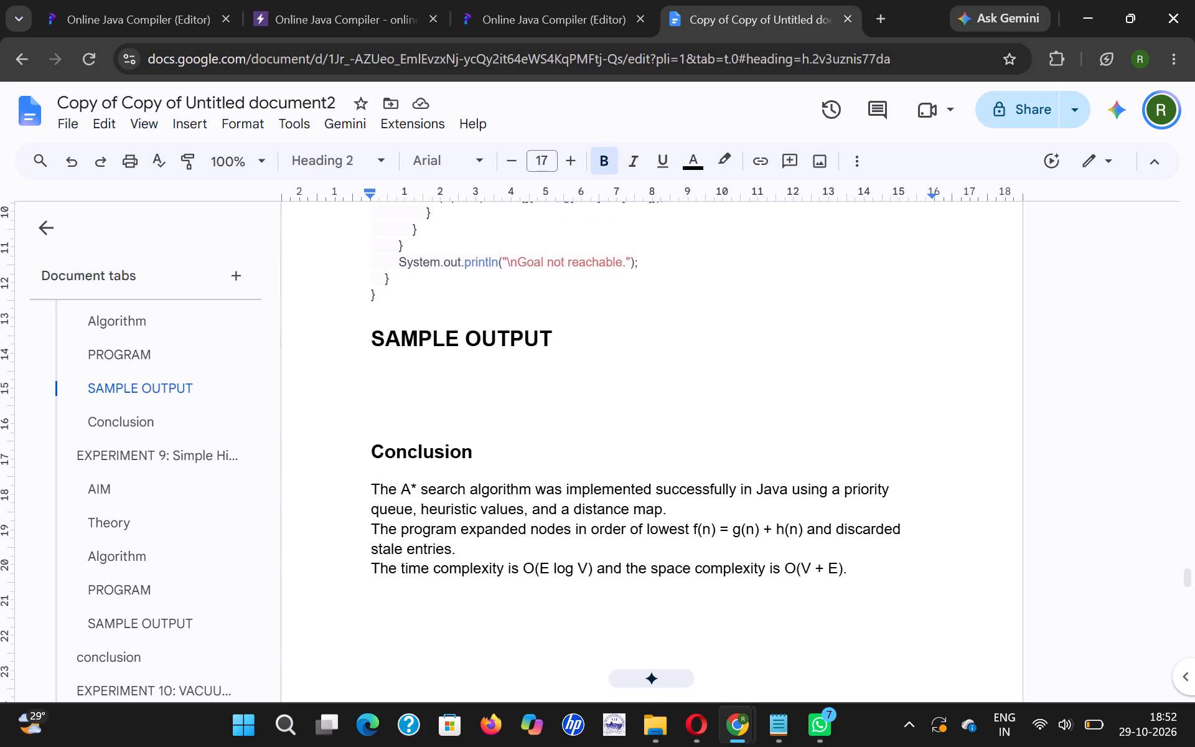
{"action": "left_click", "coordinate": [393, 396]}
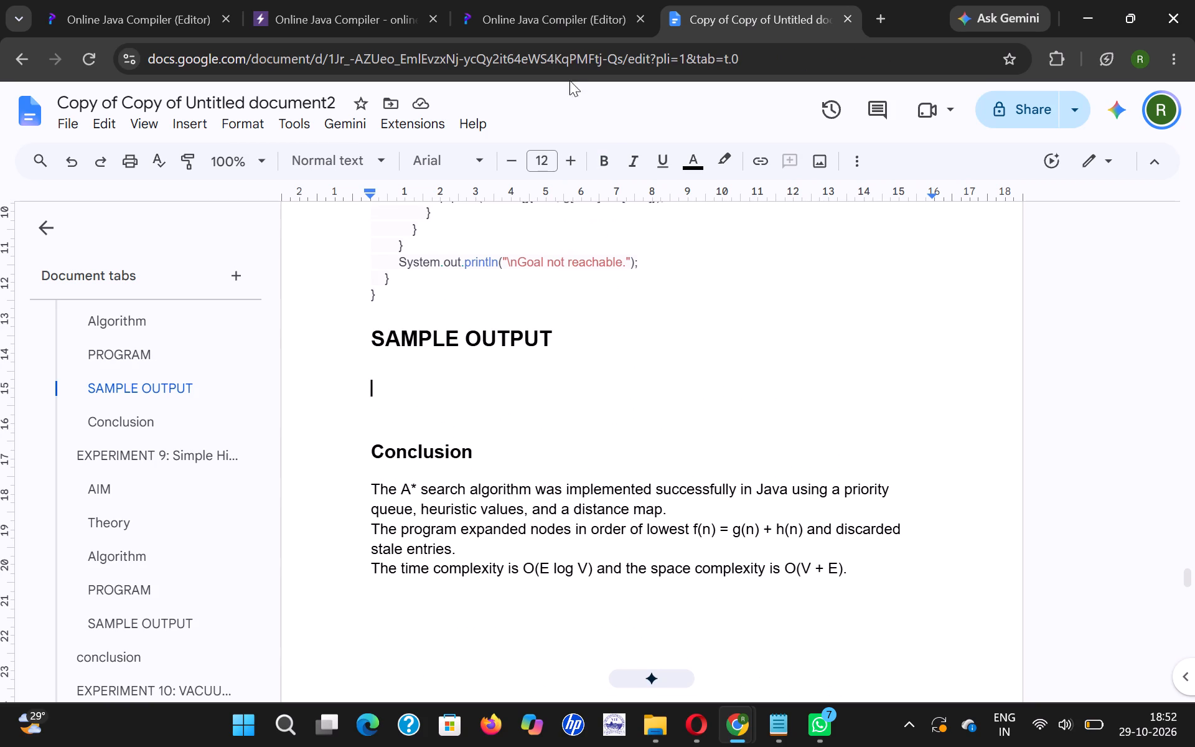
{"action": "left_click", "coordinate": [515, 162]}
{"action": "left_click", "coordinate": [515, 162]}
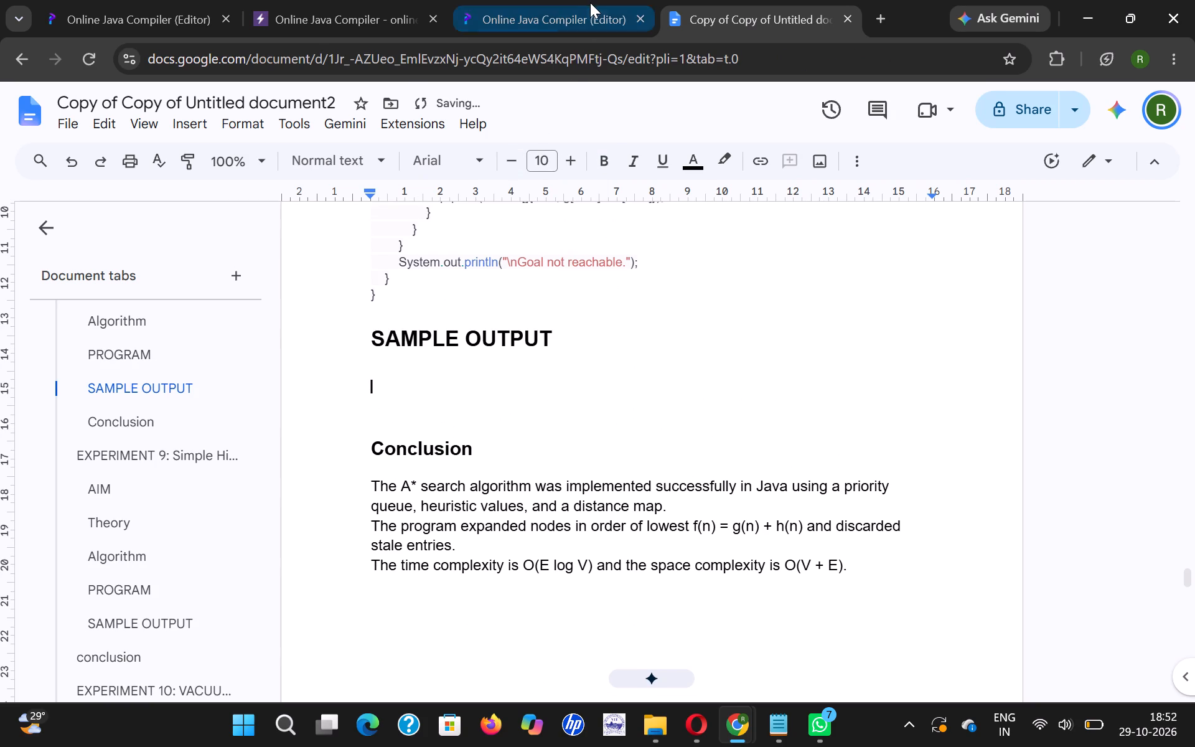
Copy the full A* run output from the online Java compiler and paste it directly under Experiment 8's SAMPLE OUTPUT heading at font size 10.
{"action": "left_click", "coordinate": [591, 1]}
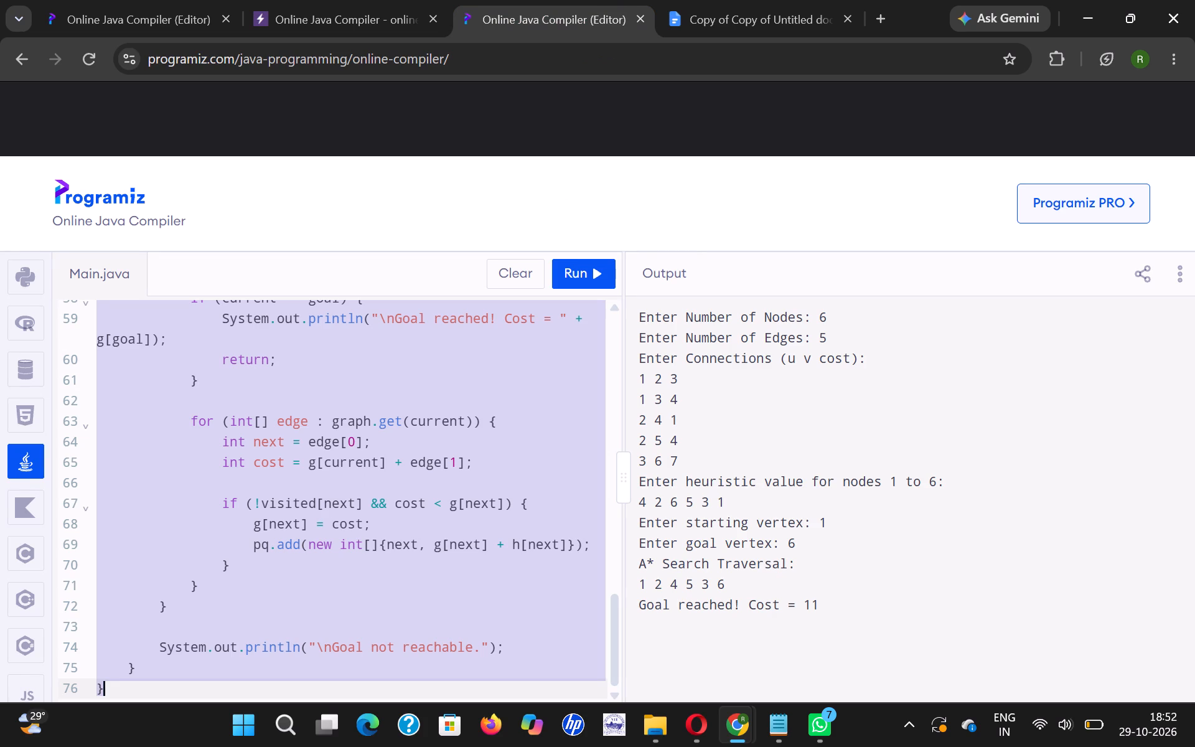
{"action": "left_click", "coordinate": [653, 321]}
{"action": "left_click", "coordinate": [742, 393]}
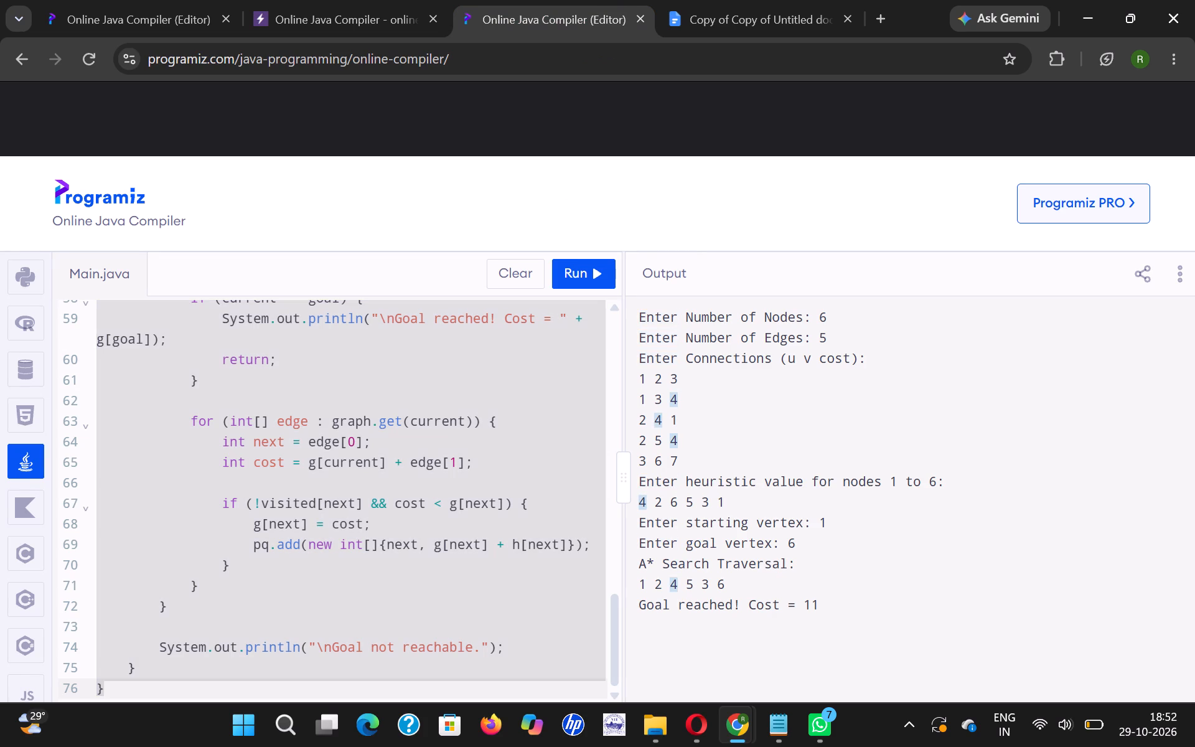
{"action": "key", "text": "ctrl+a"}
{"action": "key", "text": "ctrl+c"}
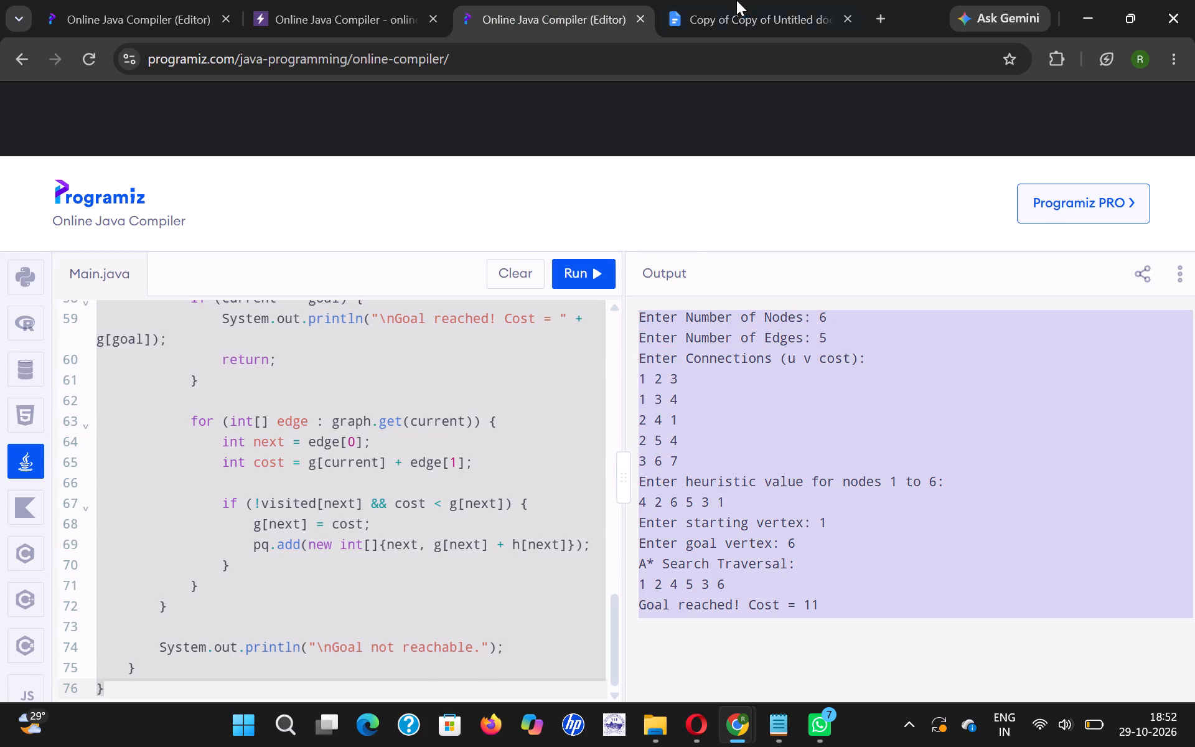
{"action": "left_click", "coordinate": [737, 0]}
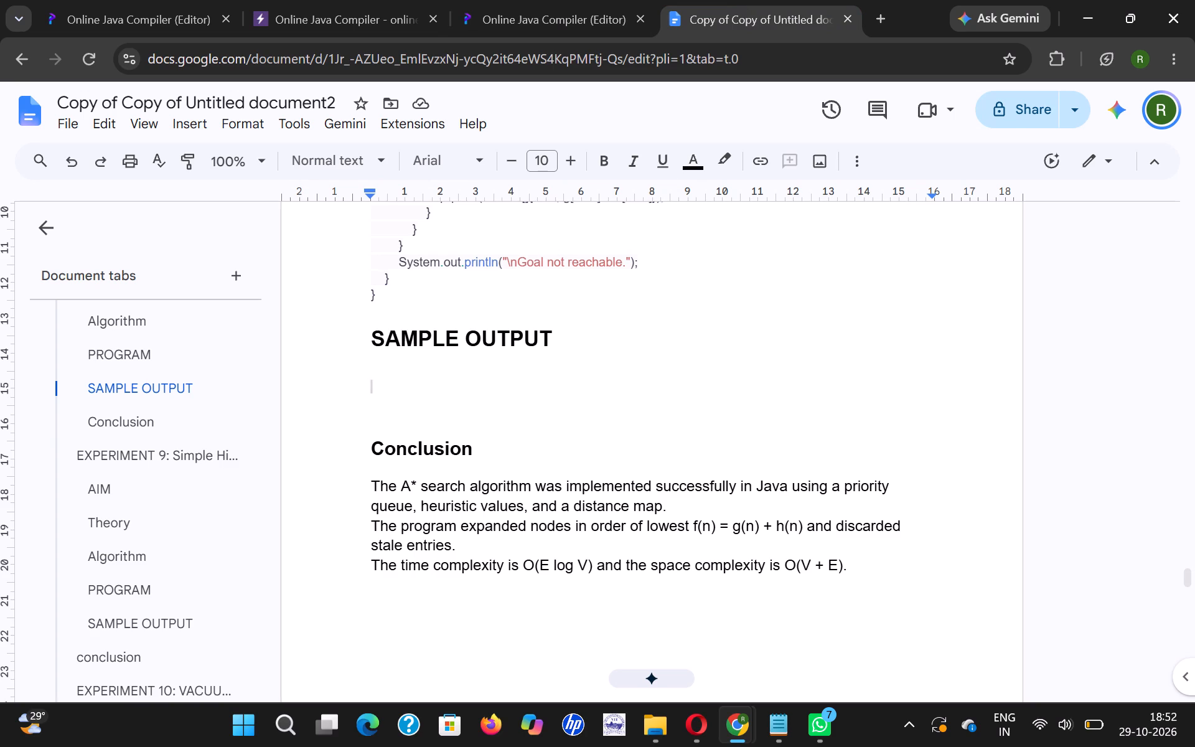
{"action": "left_click", "coordinate": [386, 359]}
{"action": "key", "text": "Down"}
{"action": "left_click", "coordinate": [504, 166]}
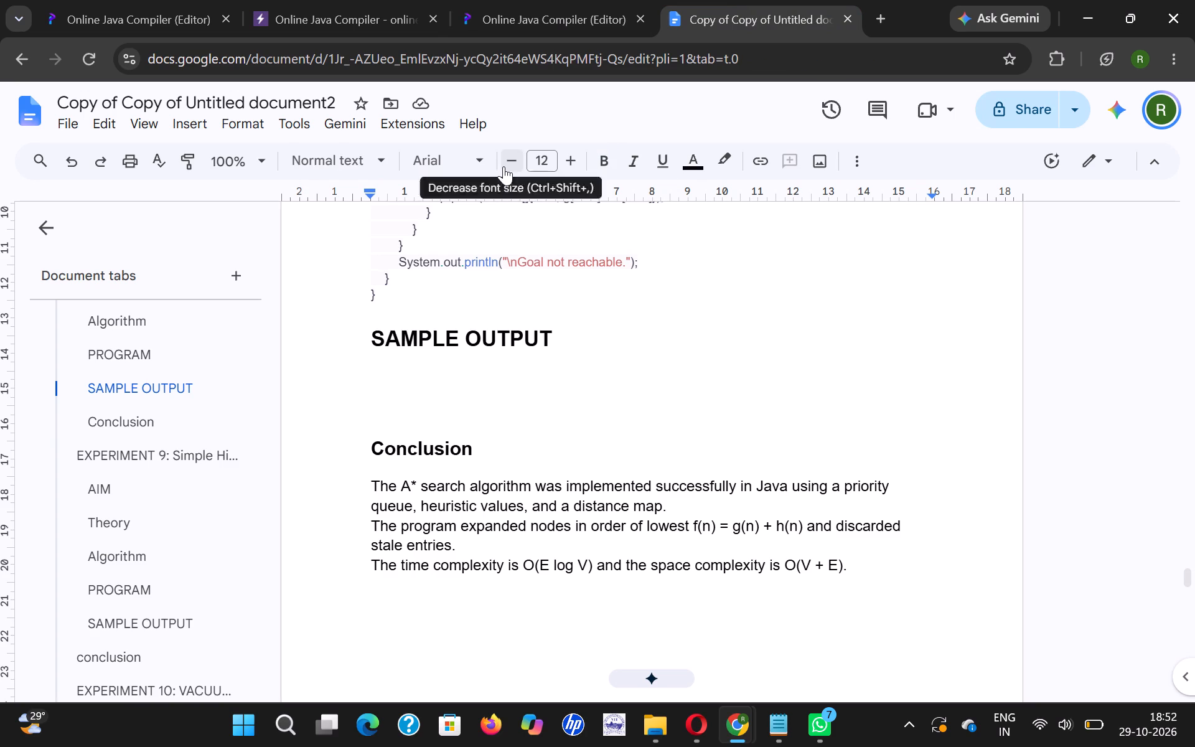
{"action": "left_click", "coordinate": [504, 166]}
{"action": "key", "text": "ctrl+v"}
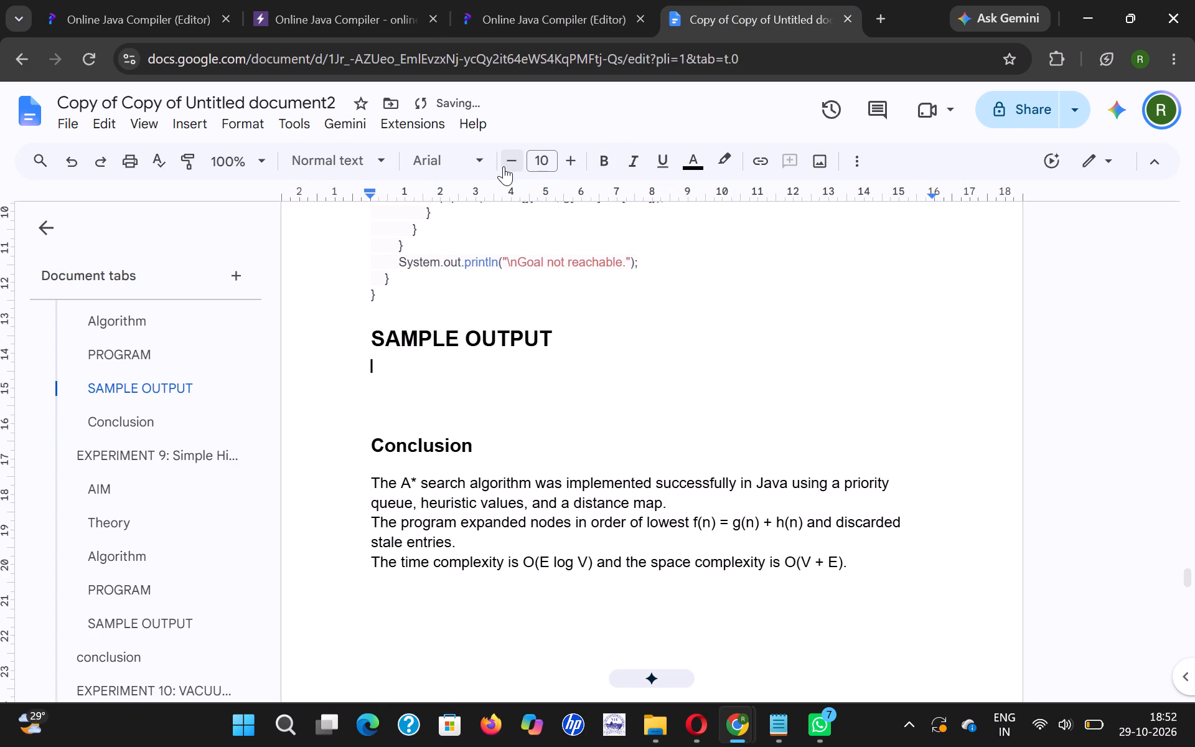
{"action": "left_click", "coordinate": [678, 498]}
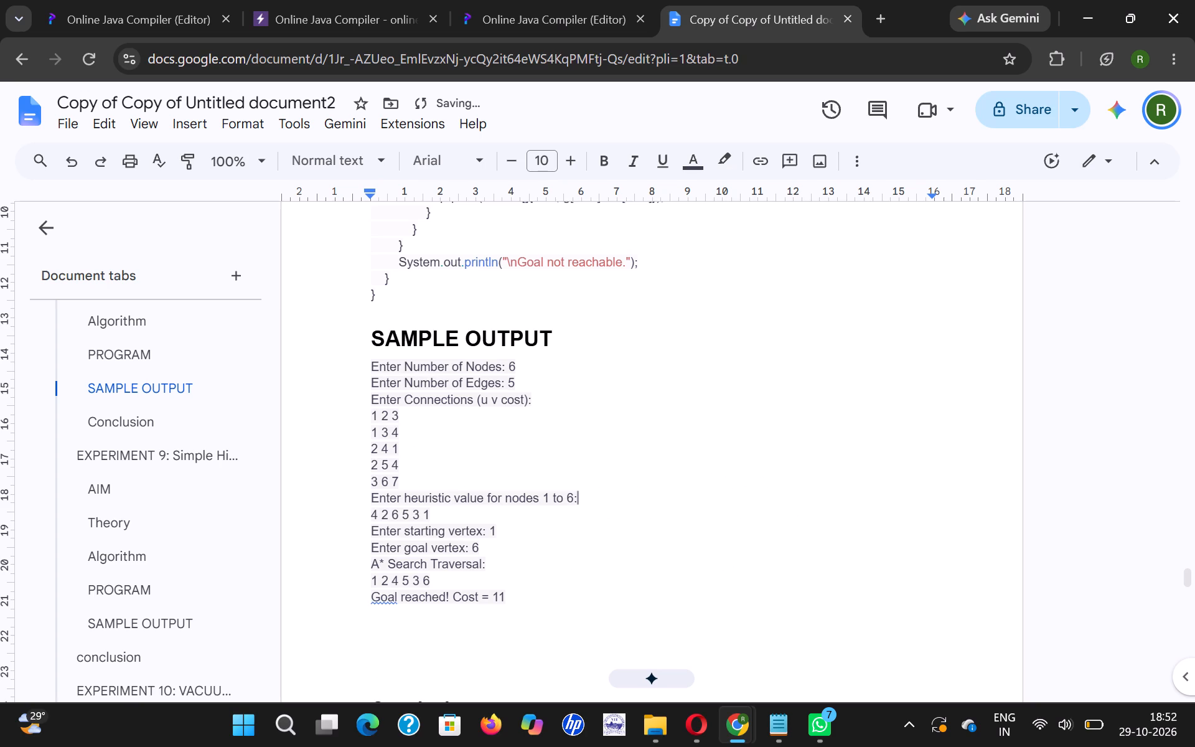
Remove the extra empty lines between the pasted A* output and Experiment 8's Conclusion heading.
{"action": "left_click", "coordinate": [414, 633]}
{"action": "key", "text": "BackSpace"}
{"action": "key", "text": "BackSpace"}
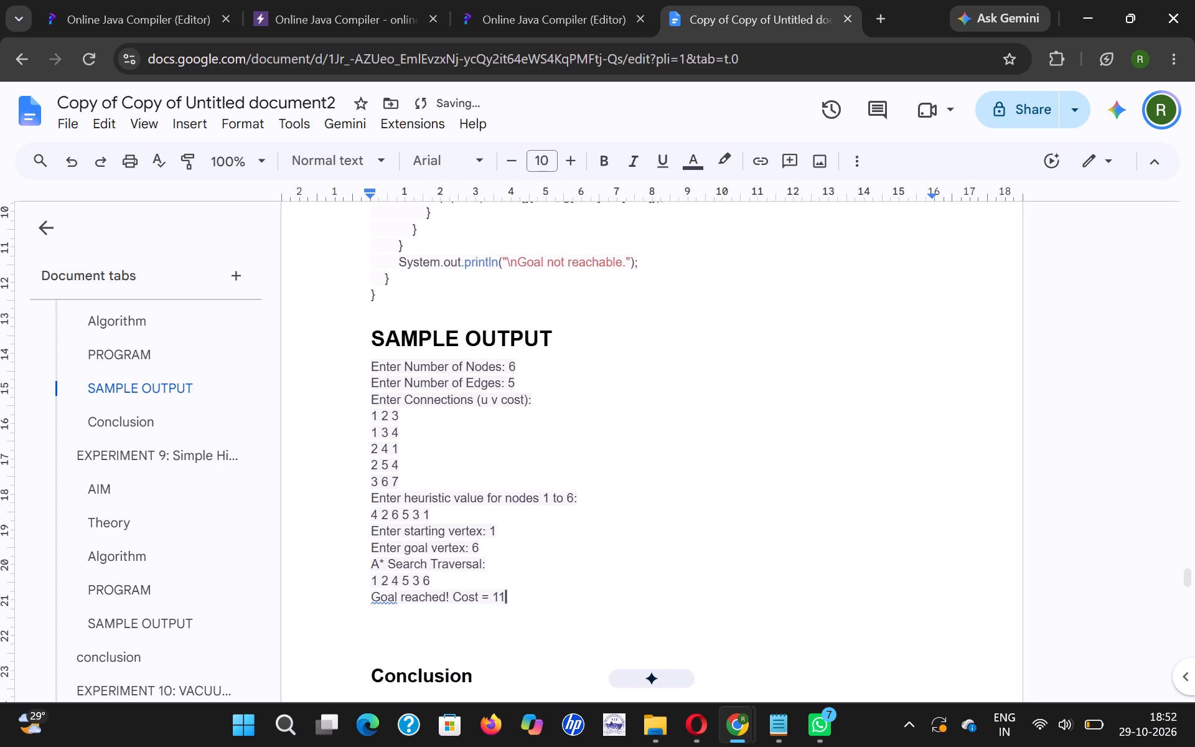
{"action": "key", "text": "Down"}
{"action": "key", "text": "Down"}
{"action": "key", "text": "BackSpace"}
{"action": "key", "text": "Down"}
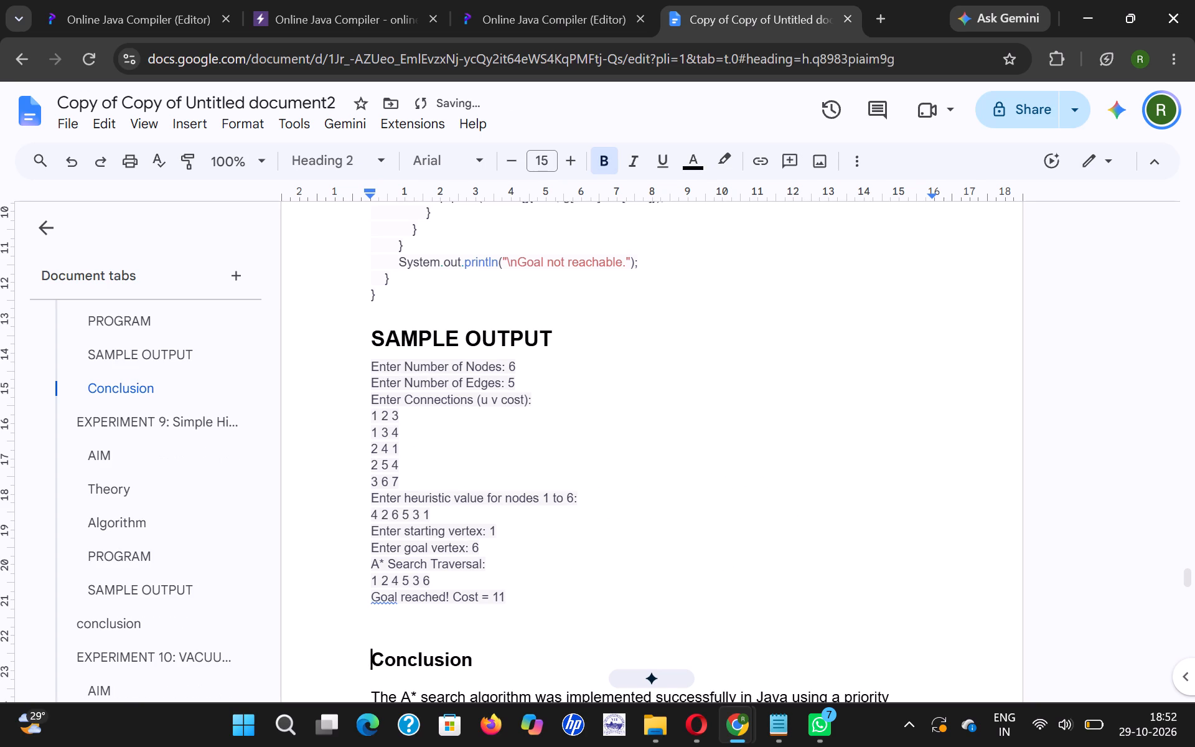
{"action": "key", "text": "Up"}
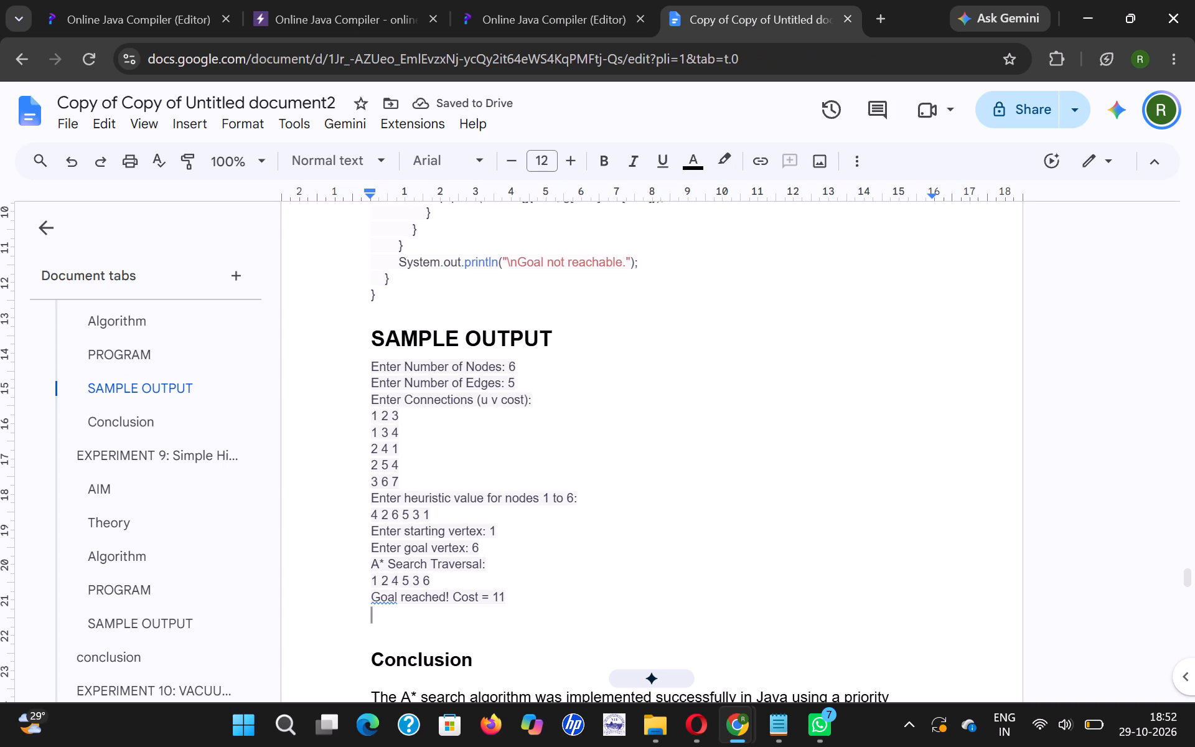
Dismiss the grammar suggestion on the word "Goal" in the last line of the sample output.
{"action": "left_click", "coordinate": [396, 600]}
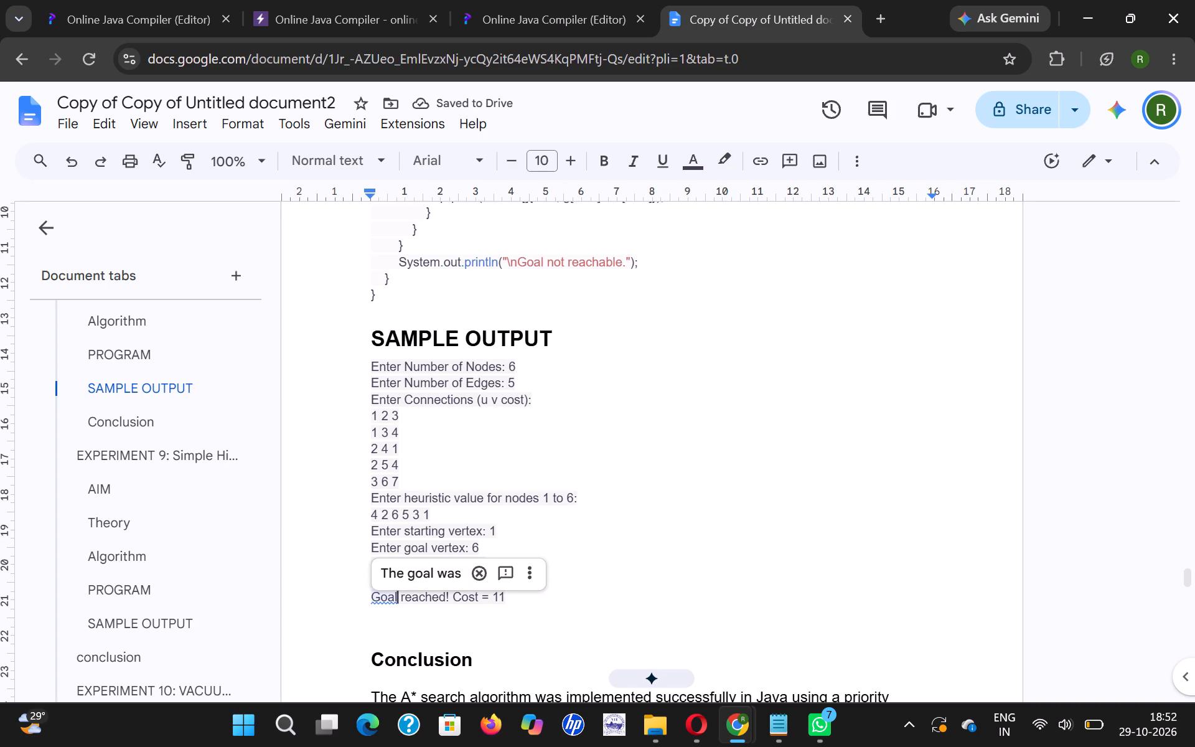
{"action": "left_click", "coordinate": [478, 576]}
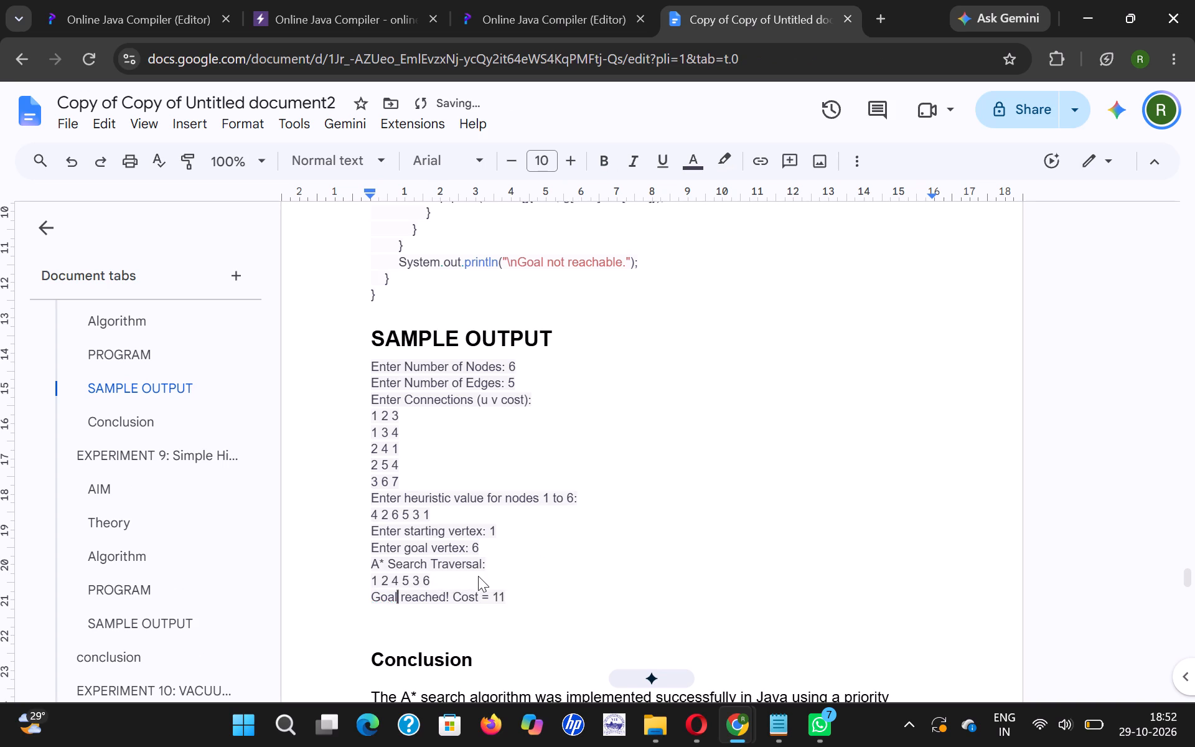
{"action": "left_click", "coordinate": [647, 589]}
Review Experiment 8's layout across its conclusion, sample output, program code and algorithm.
{"action": "scroll", "coordinate": [647, 589], "scroll_direction": "down", "scroll_amount": 1}
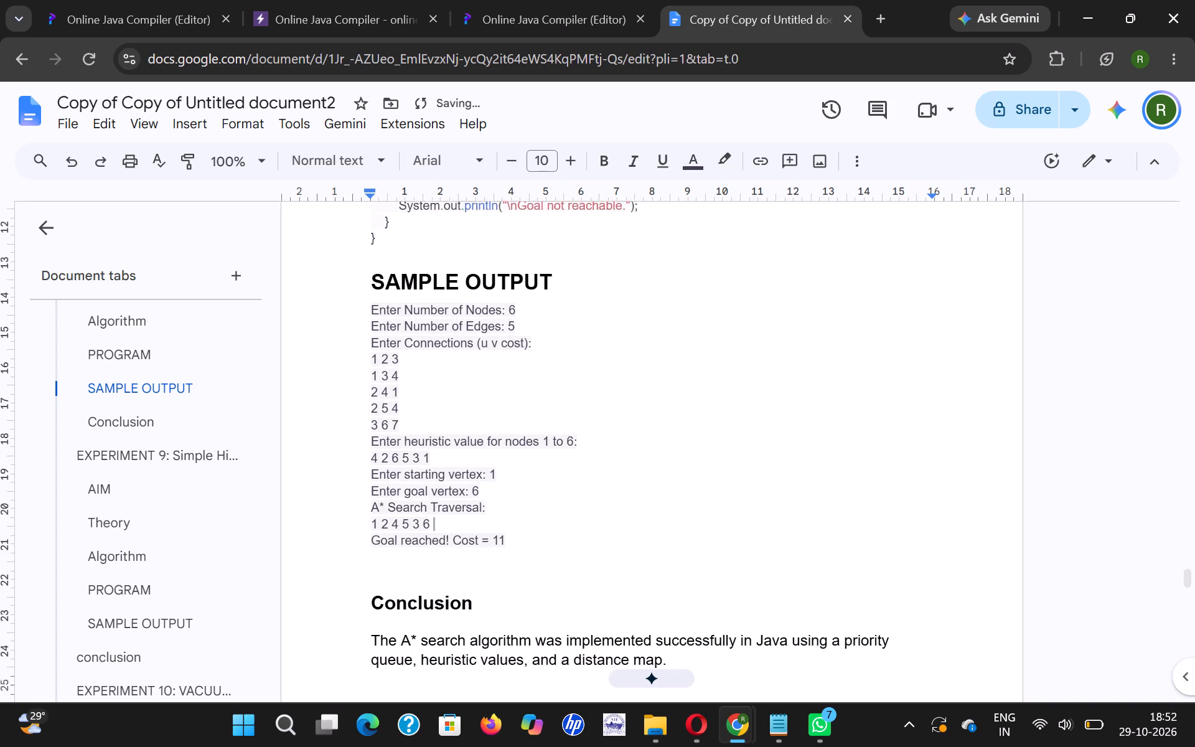
{"action": "scroll", "coordinate": [647, 589], "scroll_direction": "down", "scroll_amount": 3}
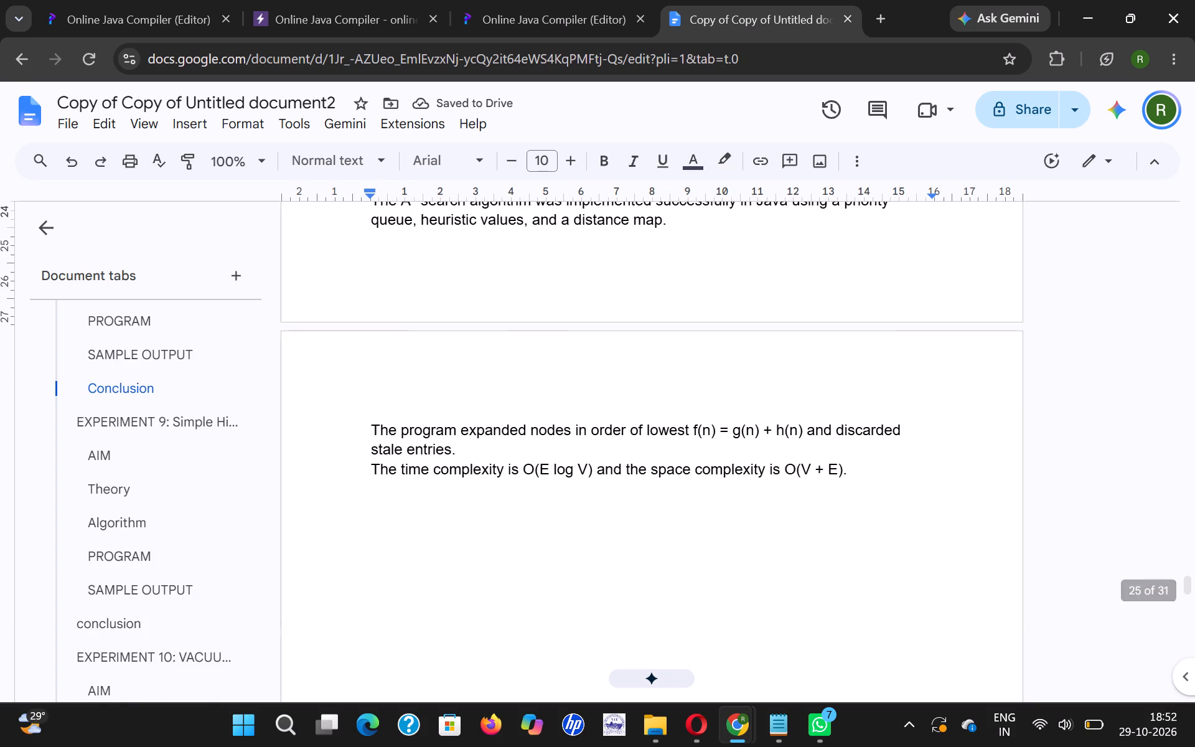
{"action": "scroll", "coordinate": [647, 589], "scroll_direction": "down", "scroll_amount": 1}
{"action": "scroll", "coordinate": [647, 589], "scroll_direction": "up", "scroll_amount": 6}
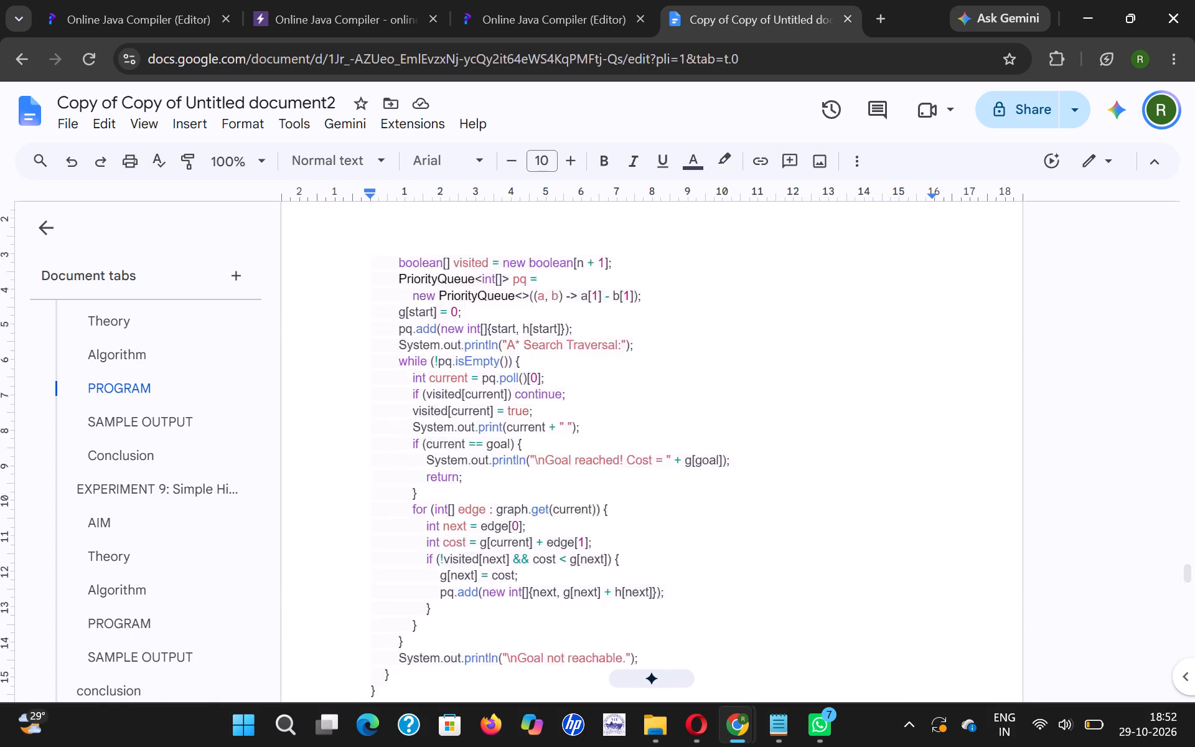
{"action": "scroll", "coordinate": [647, 589], "scroll_direction": "up", "scroll_amount": 1}
{"action": "scroll", "coordinate": [647, 589], "scroll_direction": "down", "scroll_amount": 2}
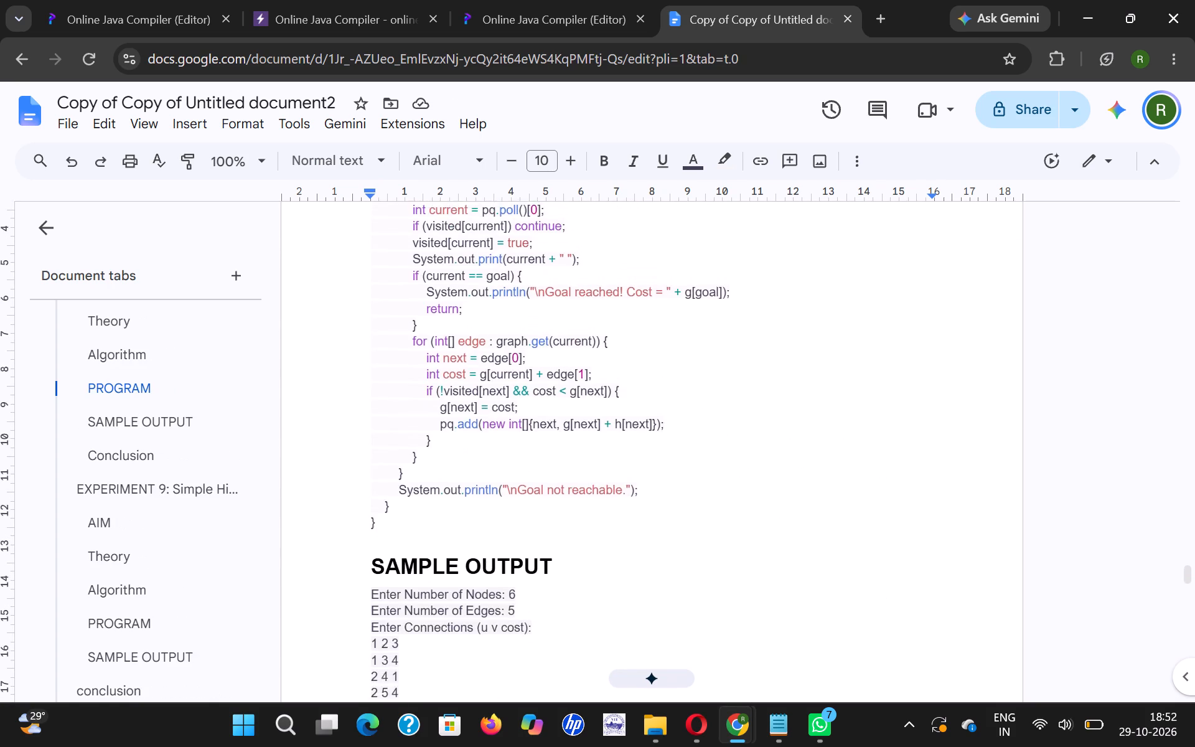
{"action": "scroll", "coordinate": [647, 589], "scroll_direction": "up", "scroll_amount": 6}
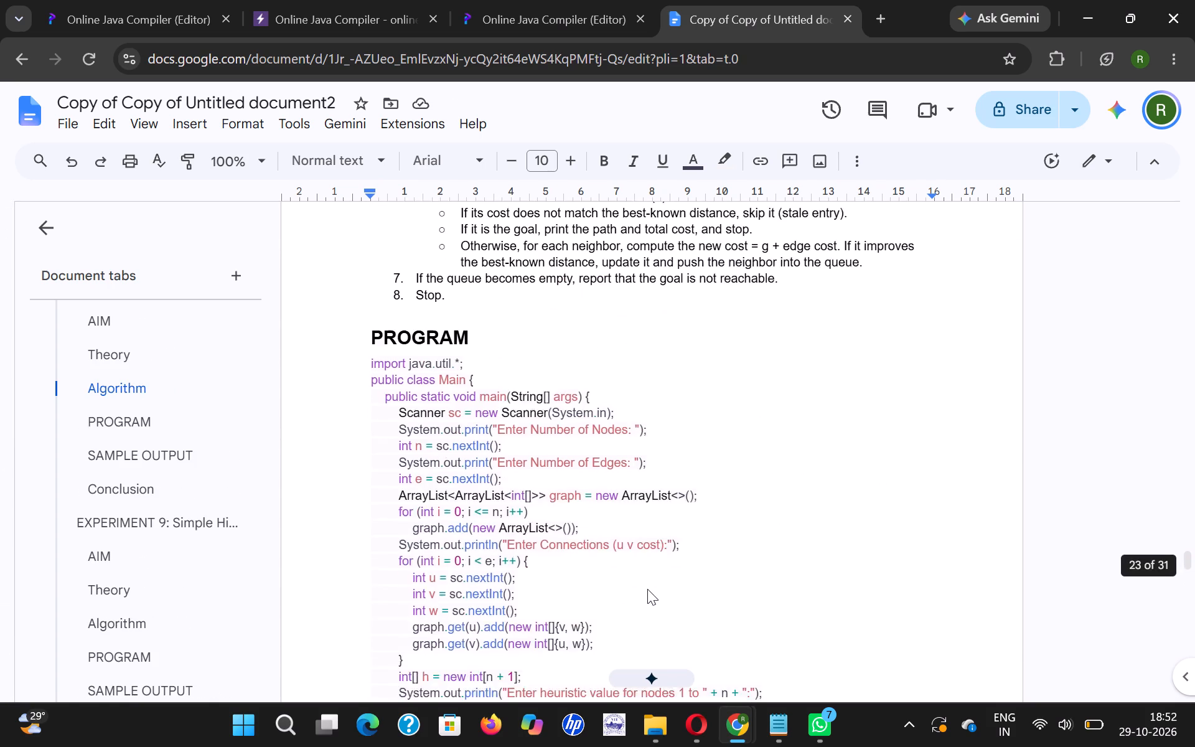
{"action": "scroll", "coordinate": [647, 589], "scroll_direction": "up", "scroll_amount": 2}
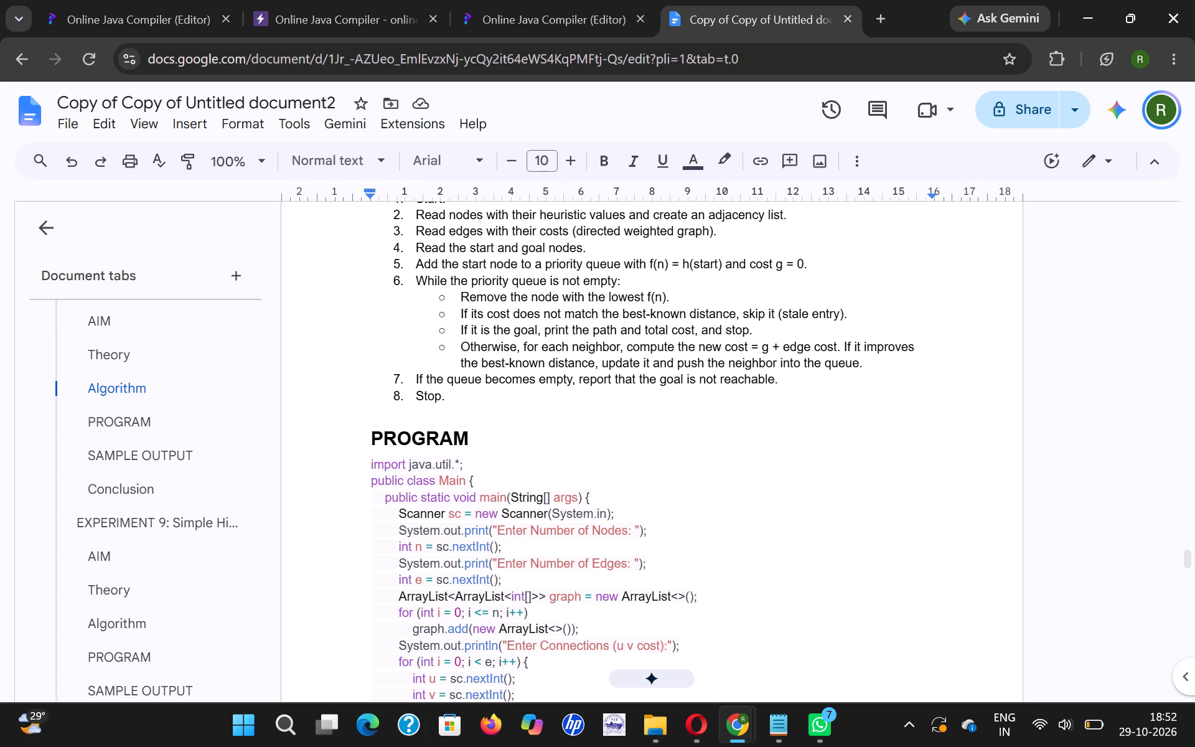
Apply the Normal text style to Experiment 8's program from the import line through the heuristic-reading for line.
{"action": "left_click_drag", "start_coordinate": [368, 464], "coordinate": [547, 707]}
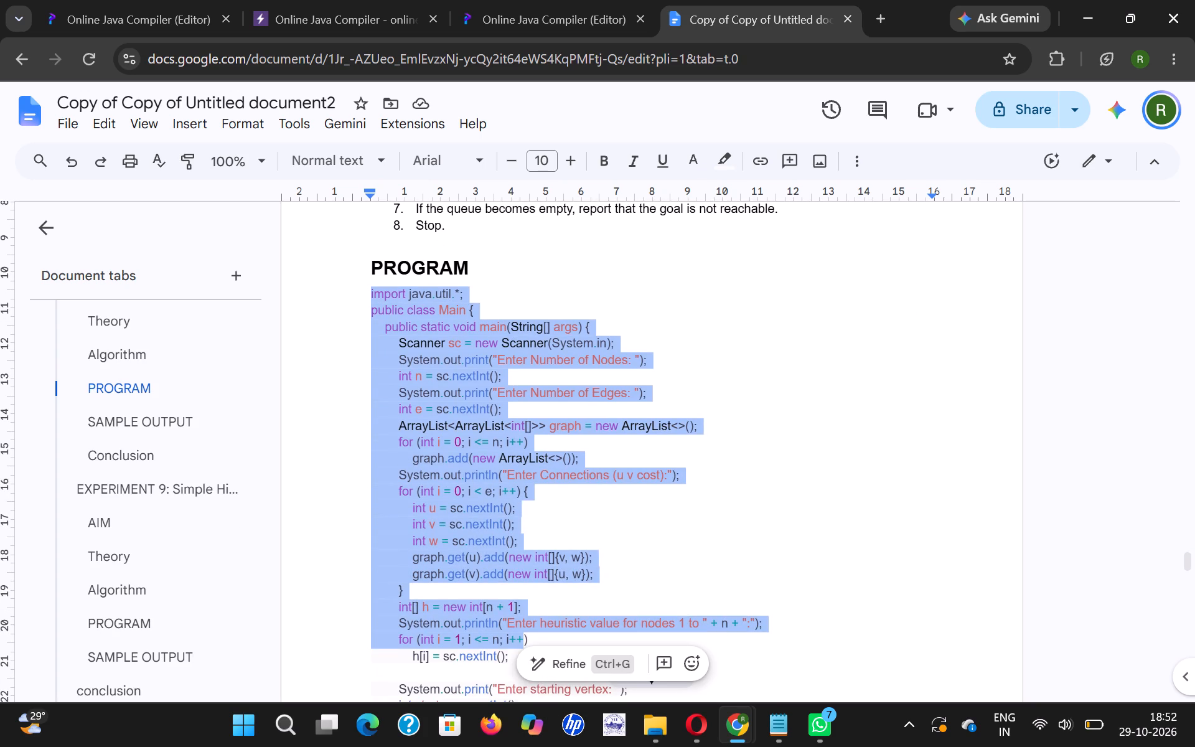
{"action": "left_click", "coordinate": [375, 165]}
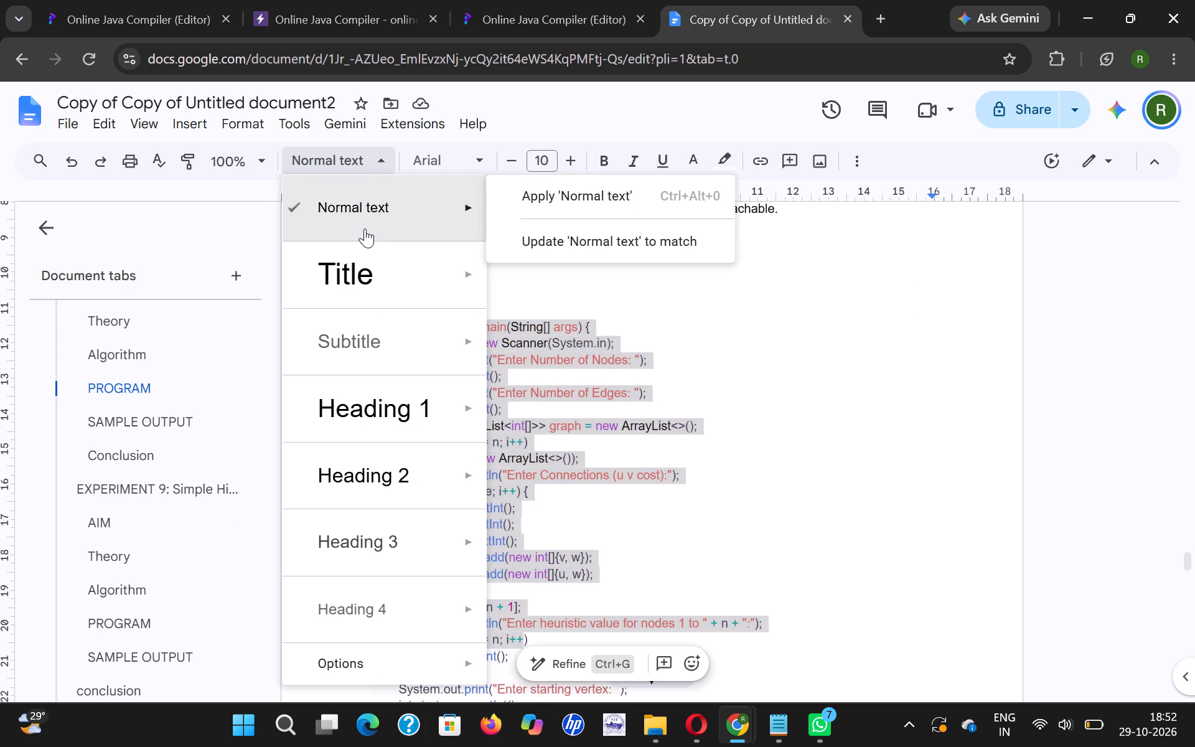
{"action": "left_click", "coordinate": [365, 228]}
{"action": "left_click", "coordinate": [733, 339]}
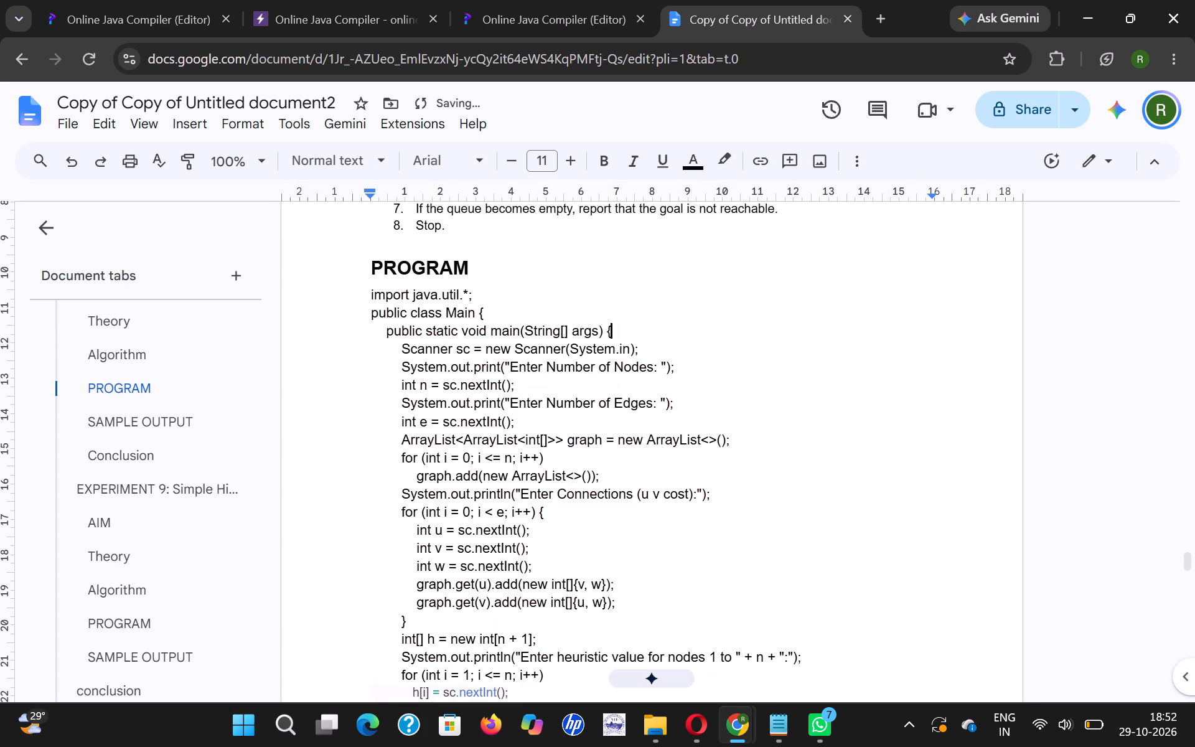
Set the program lines from the import statement through the second graph.get line to font size 10.
{"action": "left_click_drag", "start_coordinate": [368, 296], "coordinate": [612, 604]}
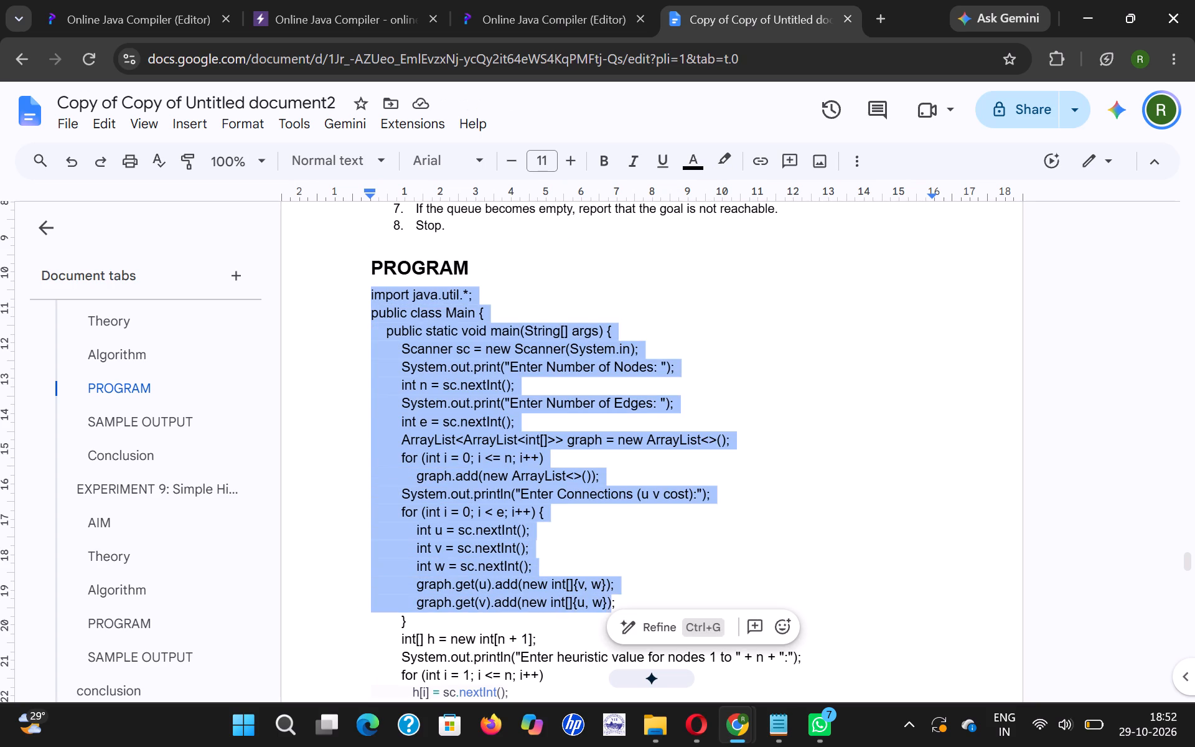
{"action": "left_click", "coordinate": [513, 156]}
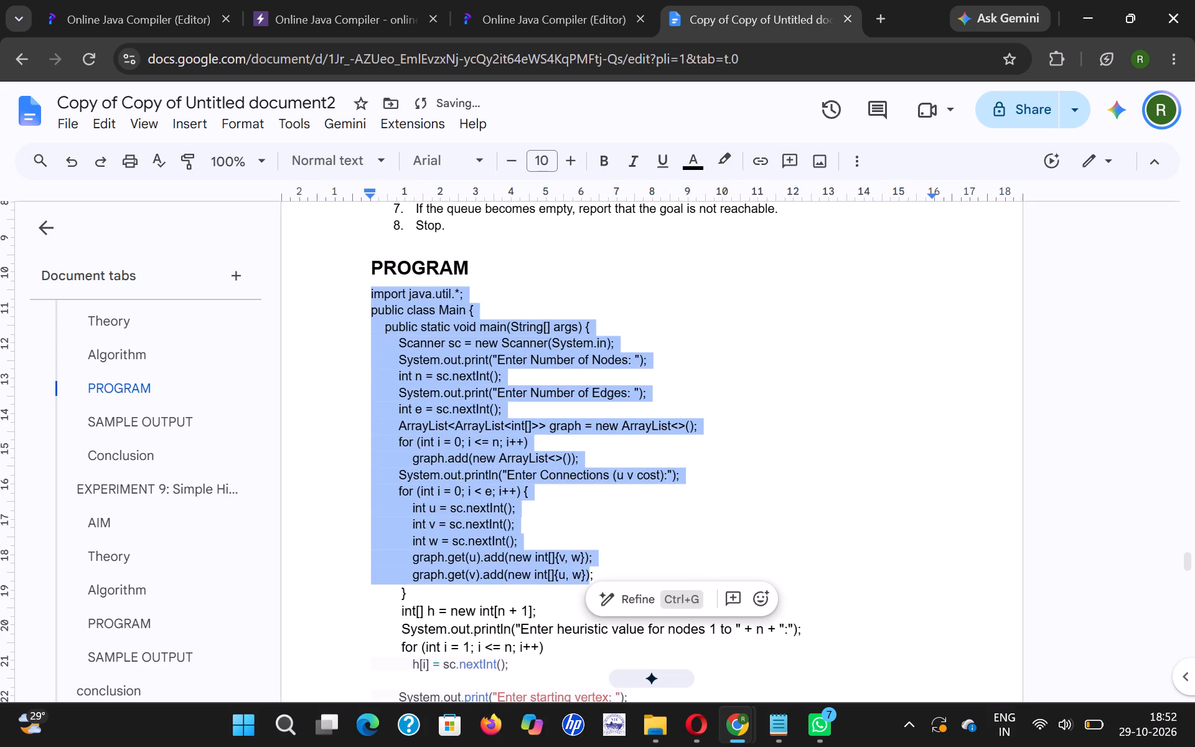
{"action": "left_click", "coordinate": [700, 360]}
Apply the Normal text style at font size 10 from the connections loop's closing brace through the Arrays.fill line.
{"action": "scroll", "coordinate": [700, 360], "scroll_direction": "down", "scroll_amount": 3}
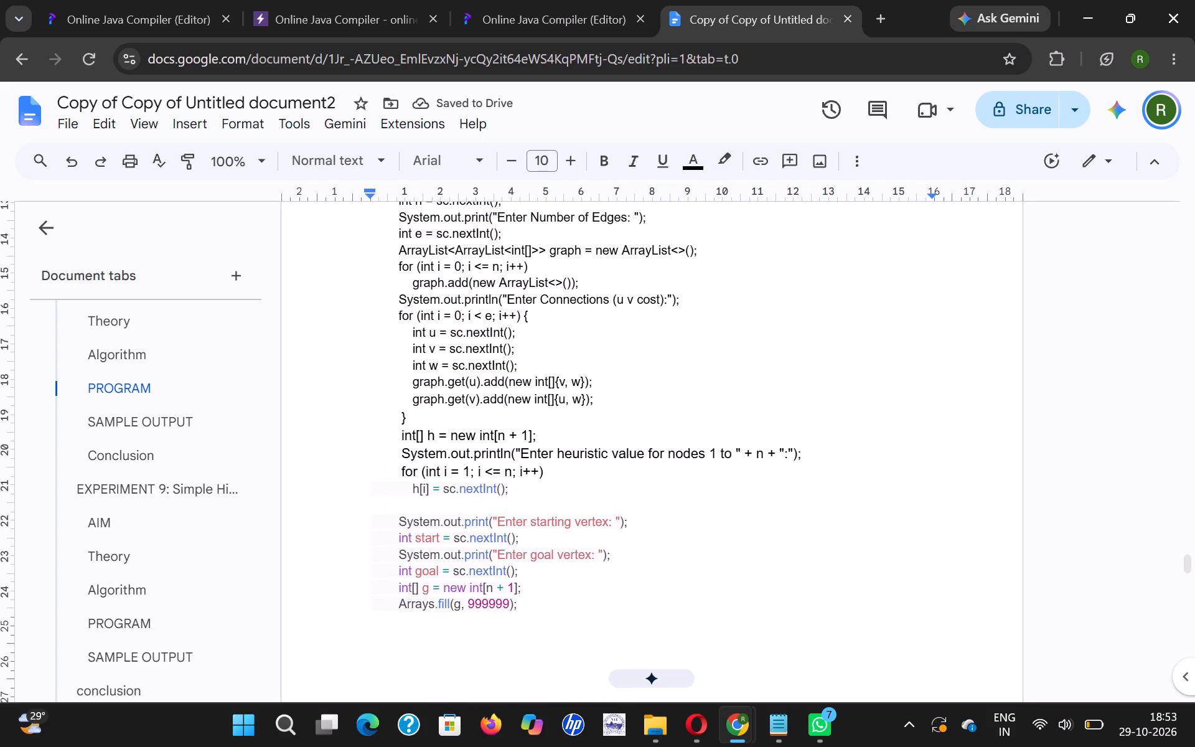
{"action": "left_click_drag", "start_coordinate": [391, 420], "coordinate": [538, 630]}
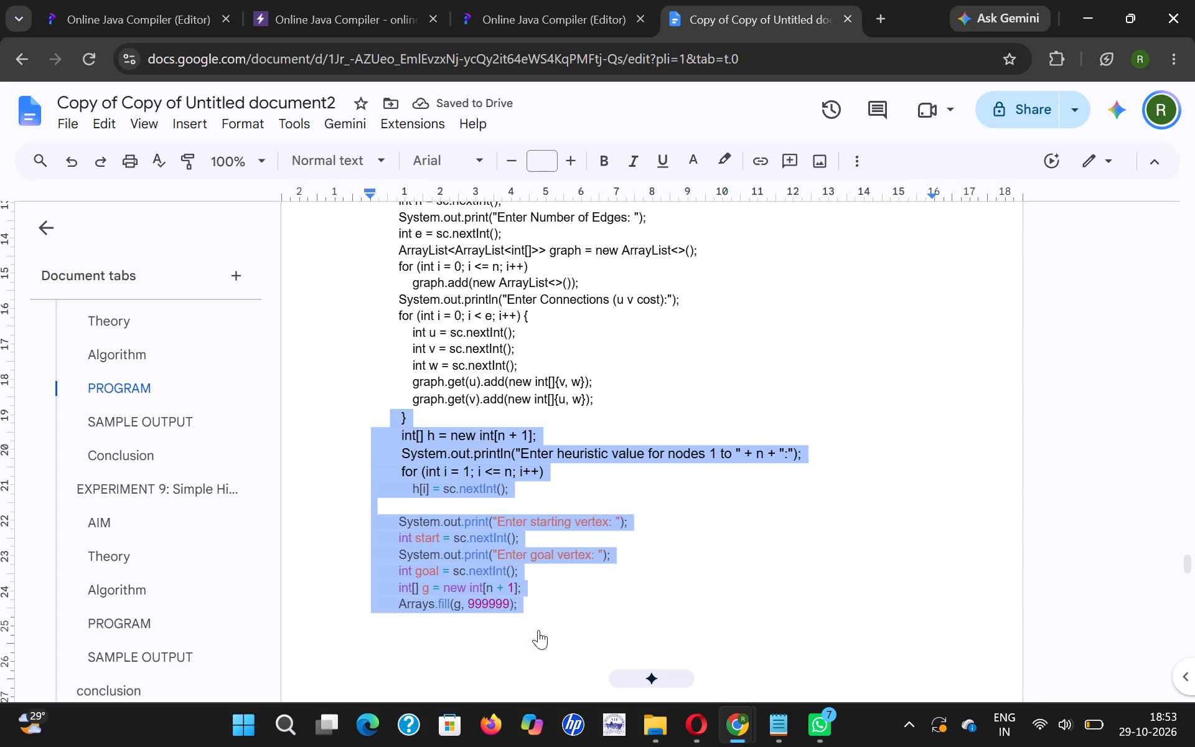
{"action": "left_click", "coordinate": [344, 162]}
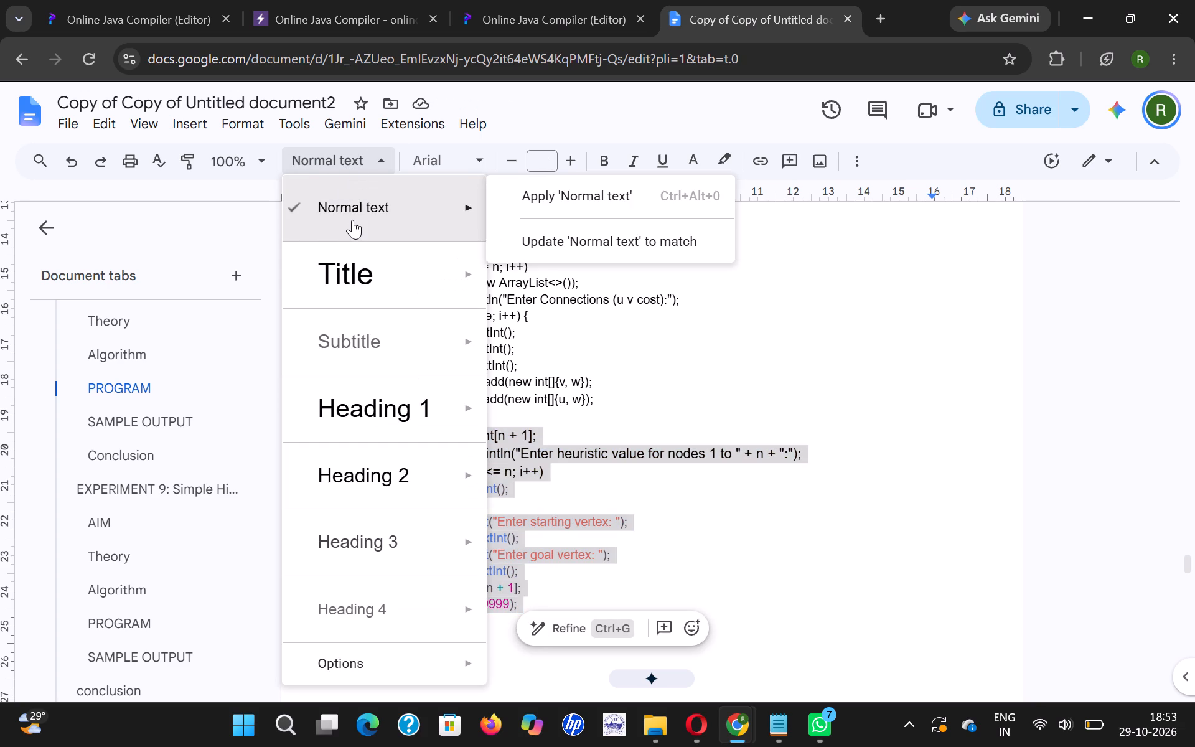
{"action": "left_click", "coordinate": [352, 220]}
{"action": "left_click", "coordinate": [509, 168]}
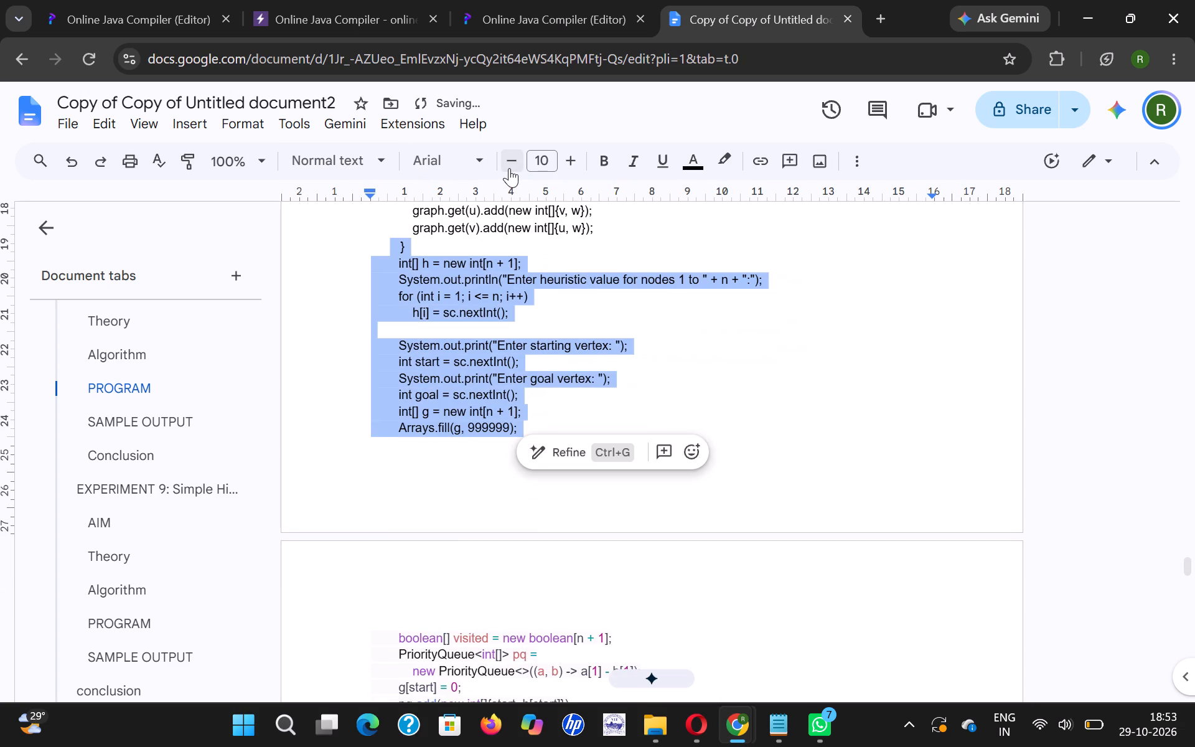
{"action": "left_click", "coordinate": [644, 335]}
Apply the Normal text style at font size 10 to Experiment 8's program from the boolean[] visited line through the "Goal not reachable" line.
{"action": "scroll", "coordinate": [644, 335], "scroll_direction": "up", "scroll_amount": 2}
{"action": "scroll", "coordinate": [644, 335], "scroll_direction": "down", "scroll_amount": 1}
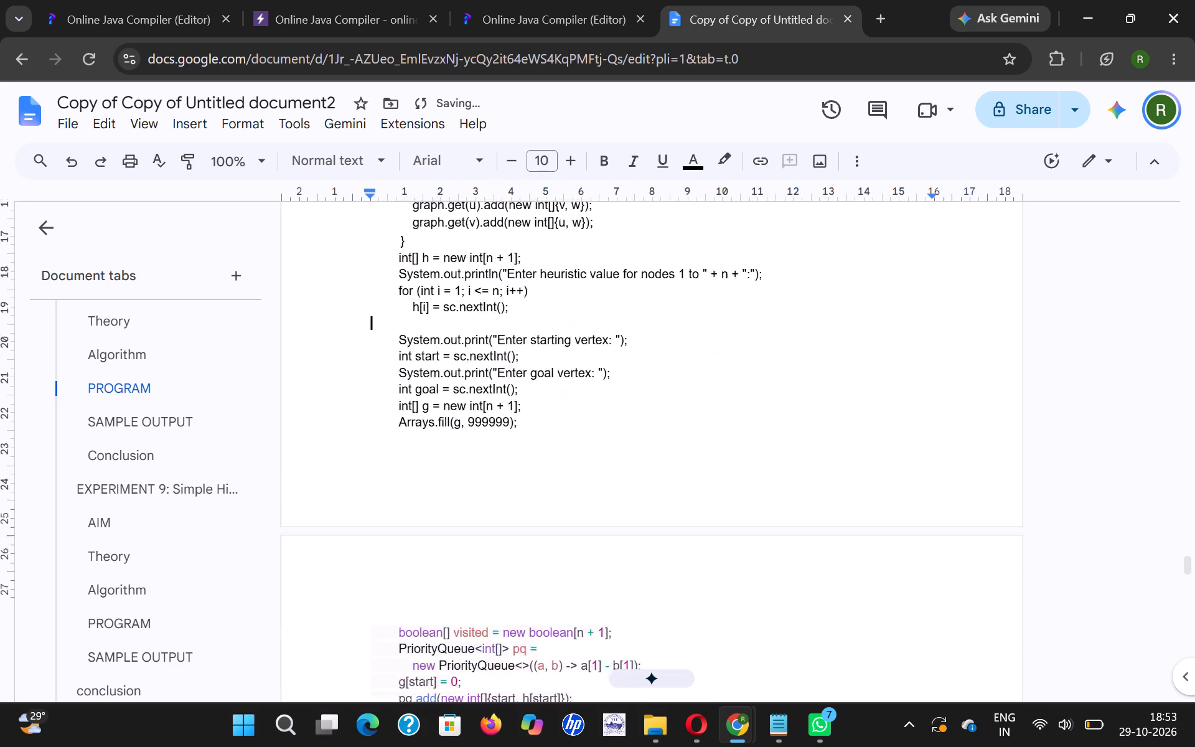
{"action": "scroll", "coordinate": [644, 335], "scroll_direction": "down", "scroll_amount": 4}
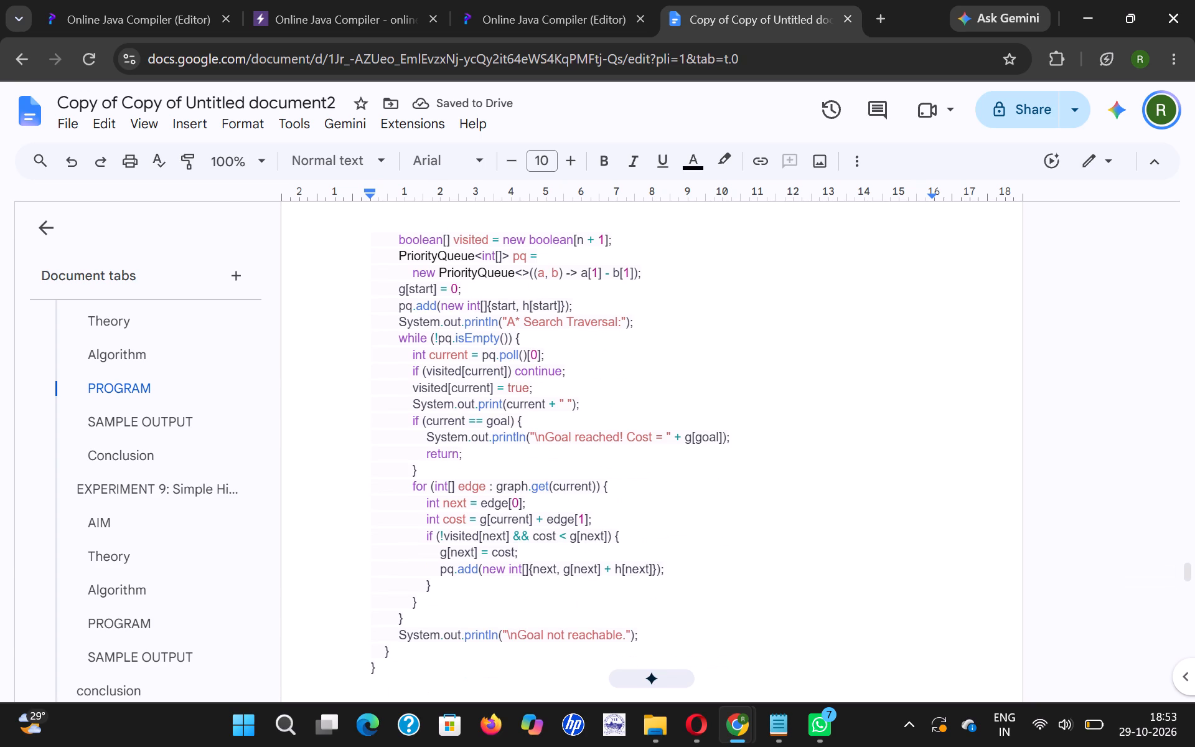
{"action": "left_click_drag", "start_coordinate": [396, 240], "coordinate": [626, 640]}
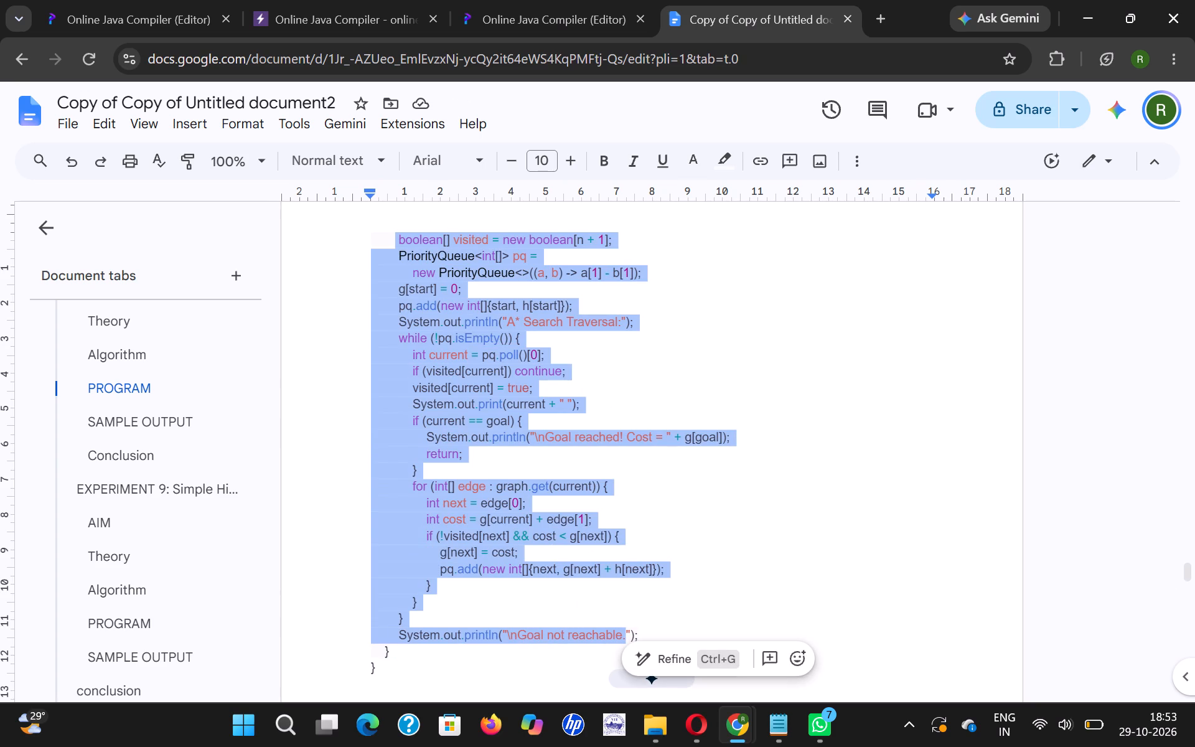
{"action": "left_click", "coordinate": [359, 152]}
{"action": "left_click", "coordinate": [367, 214]}
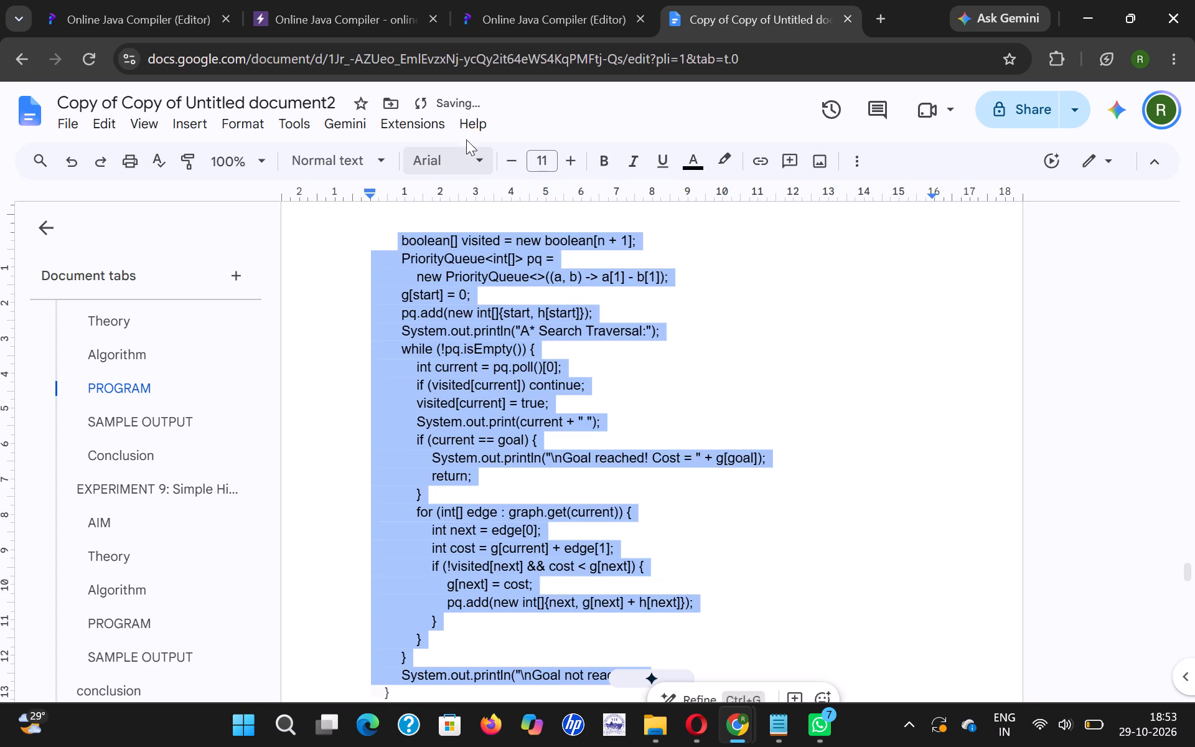
{"action": "left_click", "coordinate": [511, 156]}
{"action": "left_click", "coordinate": [730, 357]}
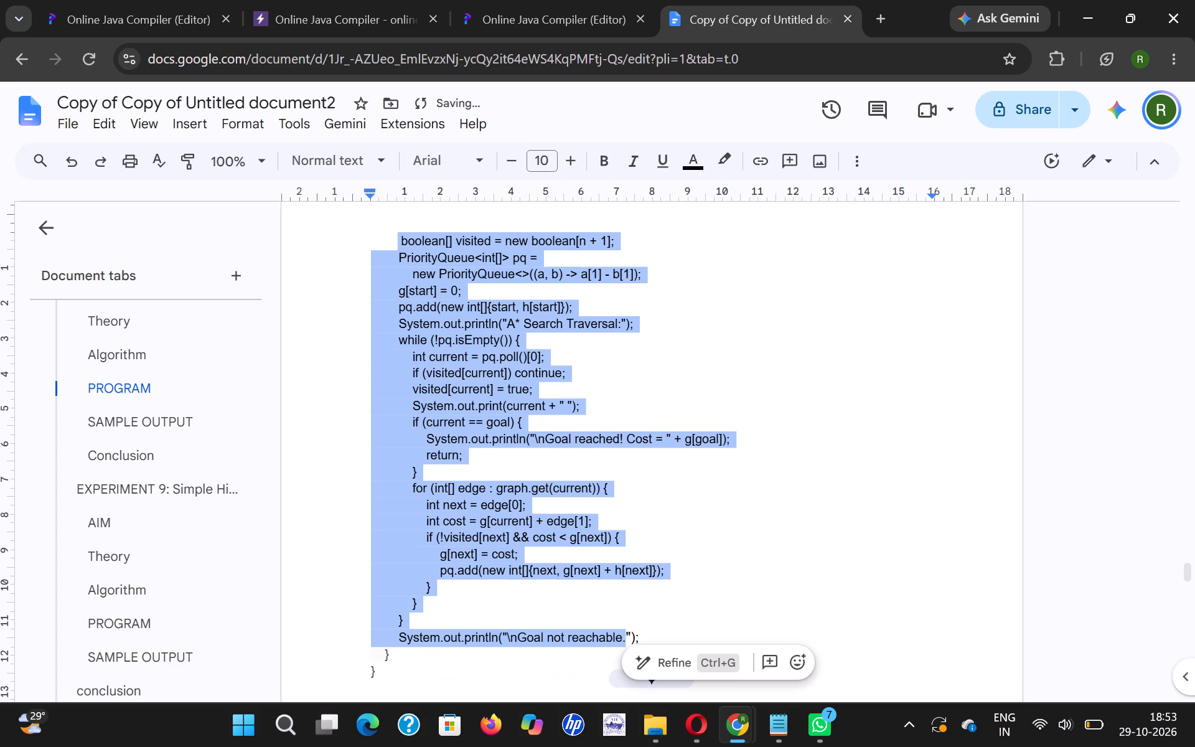
{"action": "scroll", "coordinate": [730, 357], "scroll_direction": "up", "scroll_amount": 5}
{"action": "scroll", "coordinate": [730, 357], "scroll_direction": "down", "scroll_amount": 4}
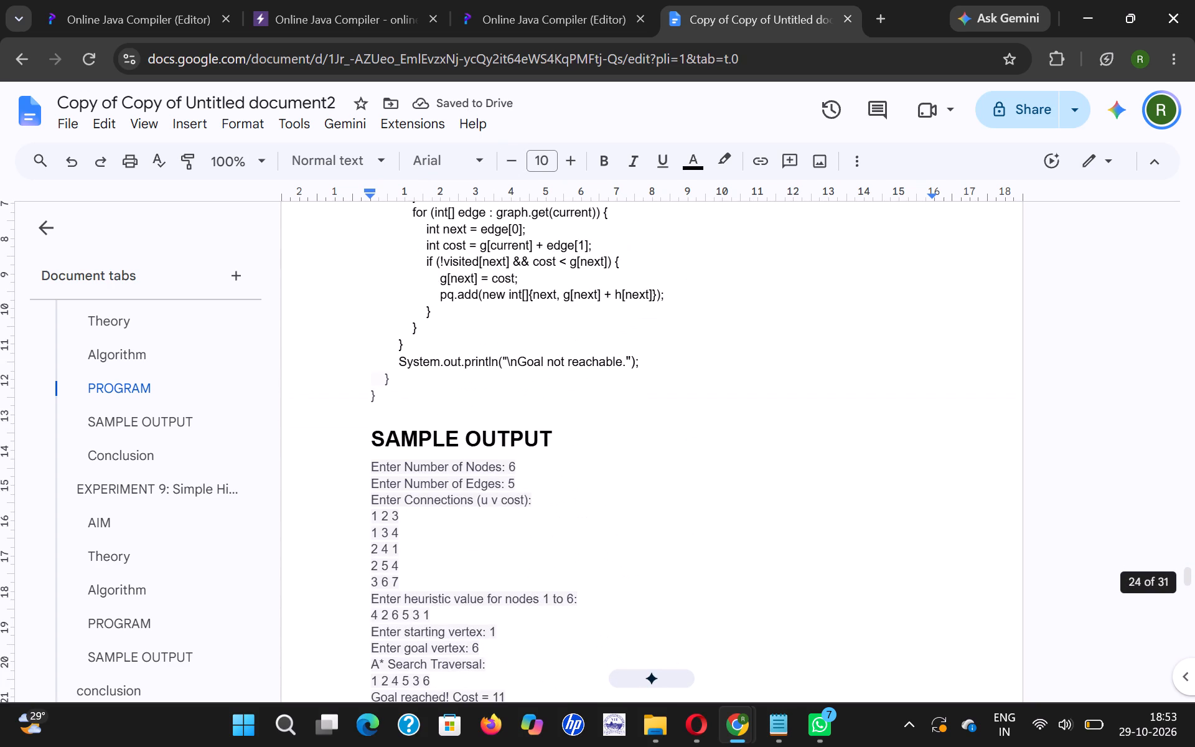
{"action": "left_click_drag", "start_coordinate": [393, 339], "coordinate": [588, 376]}
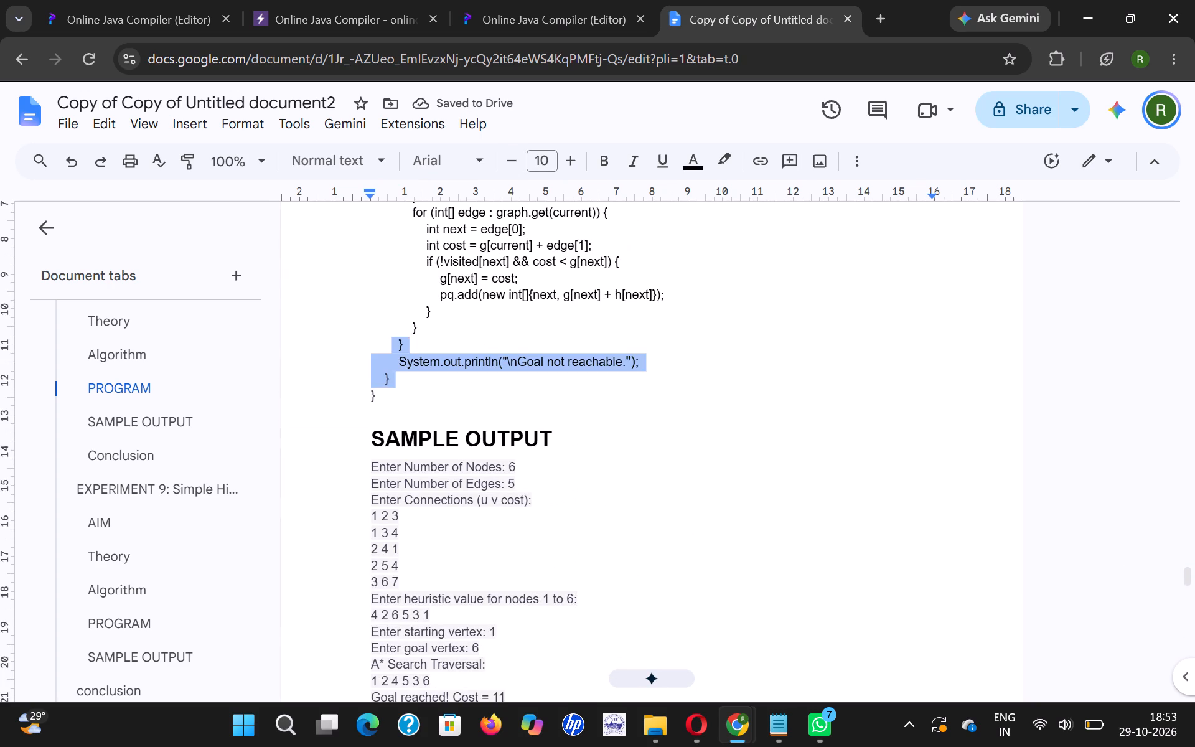
{"action": "left_click_drag", "start_coordinate": [588, 376], "coordinate": [613, 369]}
{"action": "left_click", "coordinate": [819, 383]}
Set Experiment 8's Conclusion text, from the A* search sentence through the time and space complexity sentence, to font size 10.
{"action": "scroll", "coordinate": [819, 383], "scroll_direction": "down", "scroll_amount": 2}
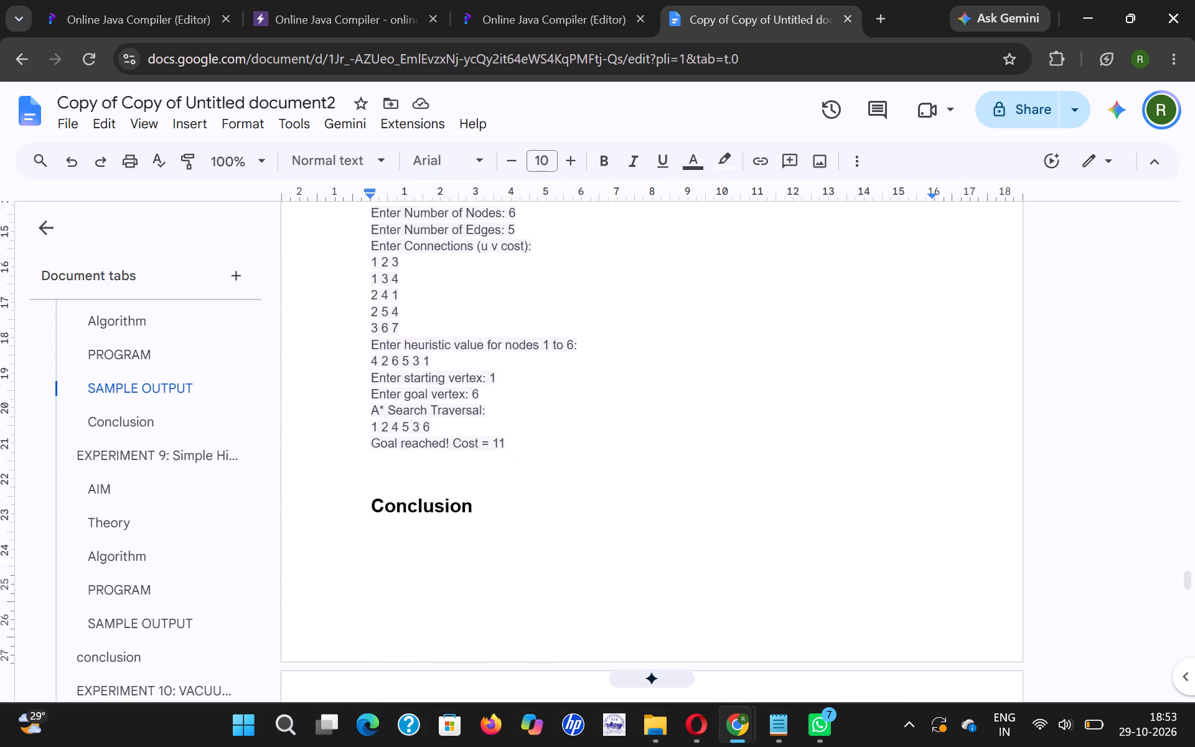
{"action": "scroll", "coordinate": [819, 383], "scroll_direction": "down", "scroll_amount": 2}
{"action": "scroll", "coordinate": [819, 383], "scroll_direction": "up", "scroll_amount": 3}
{"action": "scroll", "coordinate": [819, 383], "scroll_direction": "down", "scroll_amount": 1}
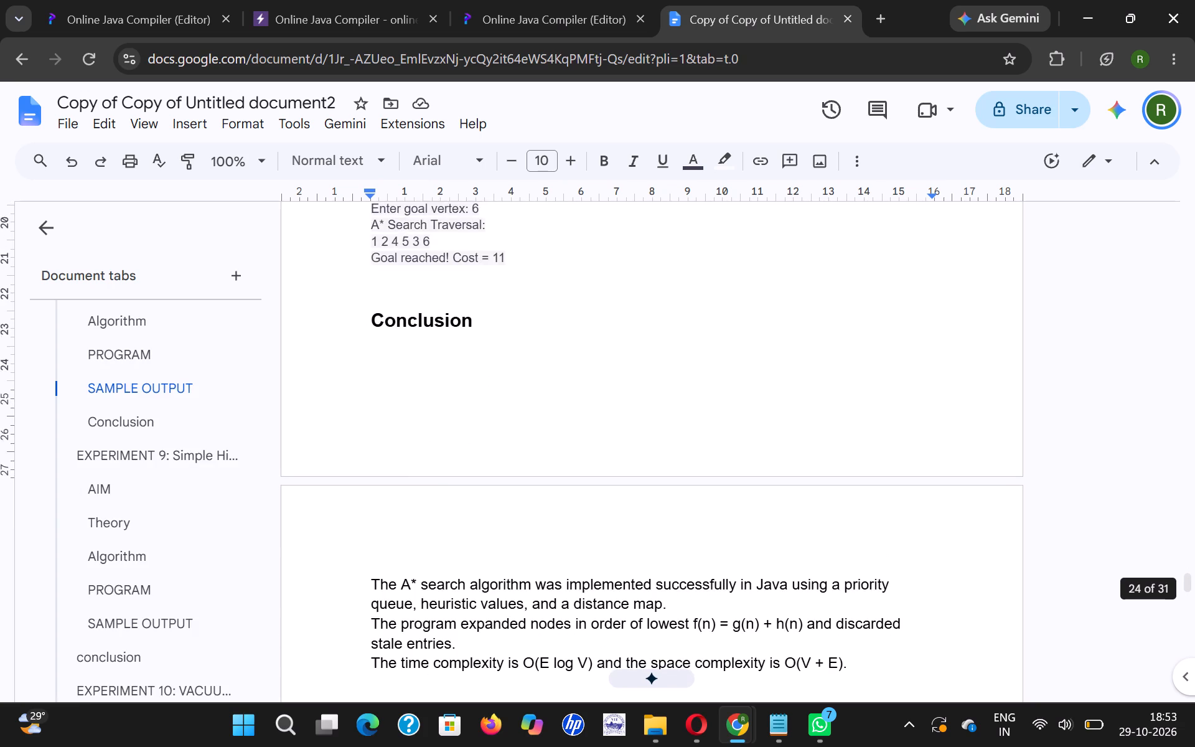
{"action": "scroll", "coordinate": [819, 383], "scroll_direction": "down", "scroll_amount": 2}
{"action": "left_click_drag", "start_coordinate": [362, 457], "coordinate": [471, 556]}
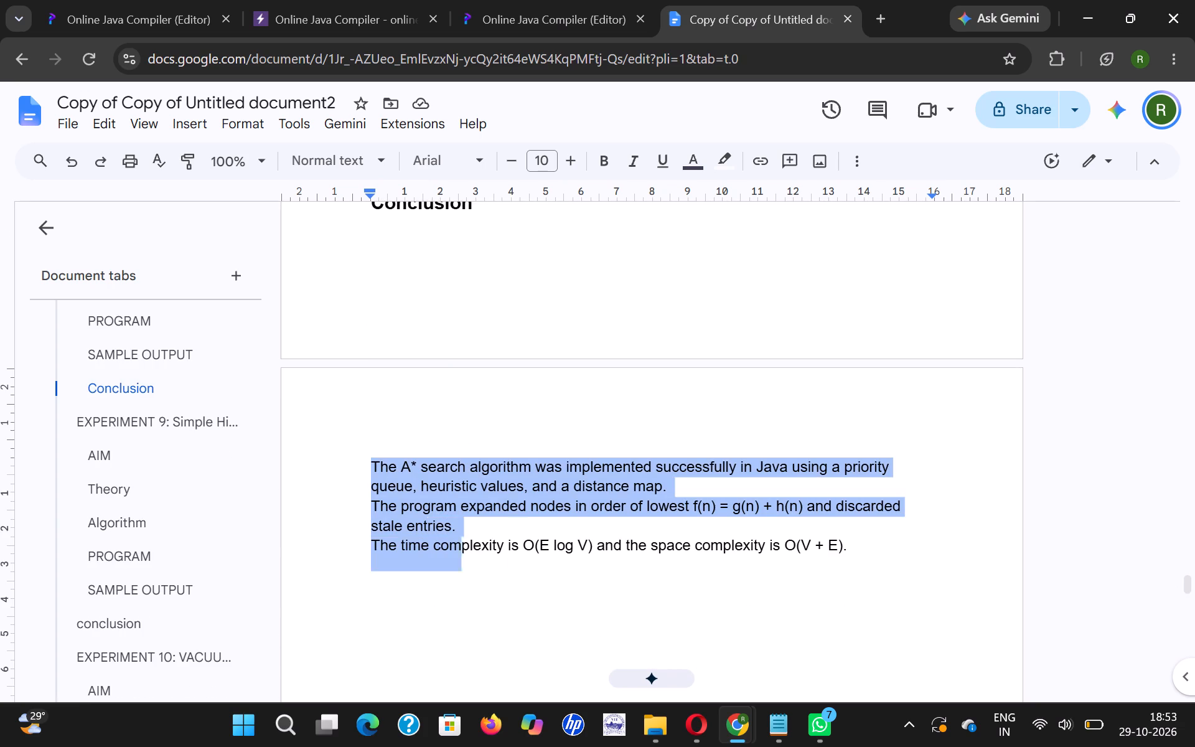
{"action": "left_click_drag", "start_coordinate": [471, 556], "coordinate": [850, 550]}
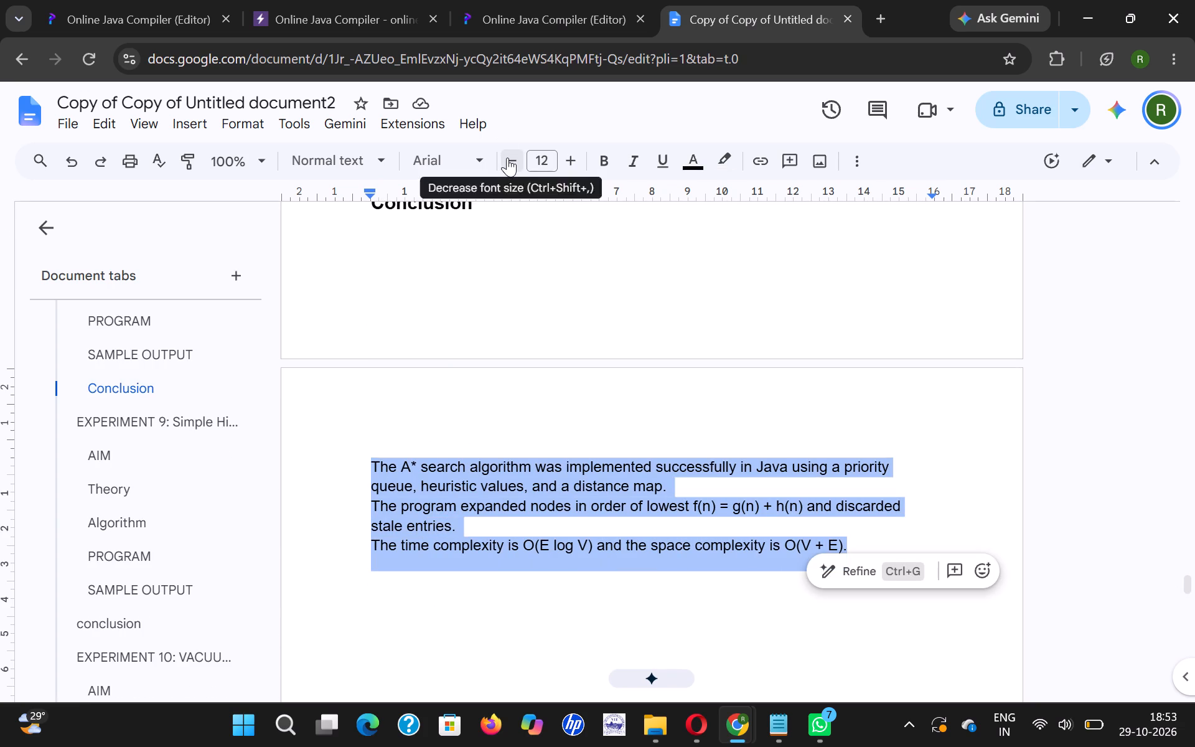
{"action": "left_click", "coordinate": [507, 157]}
{"action": "left_click", "coordinate": [507, 157]}
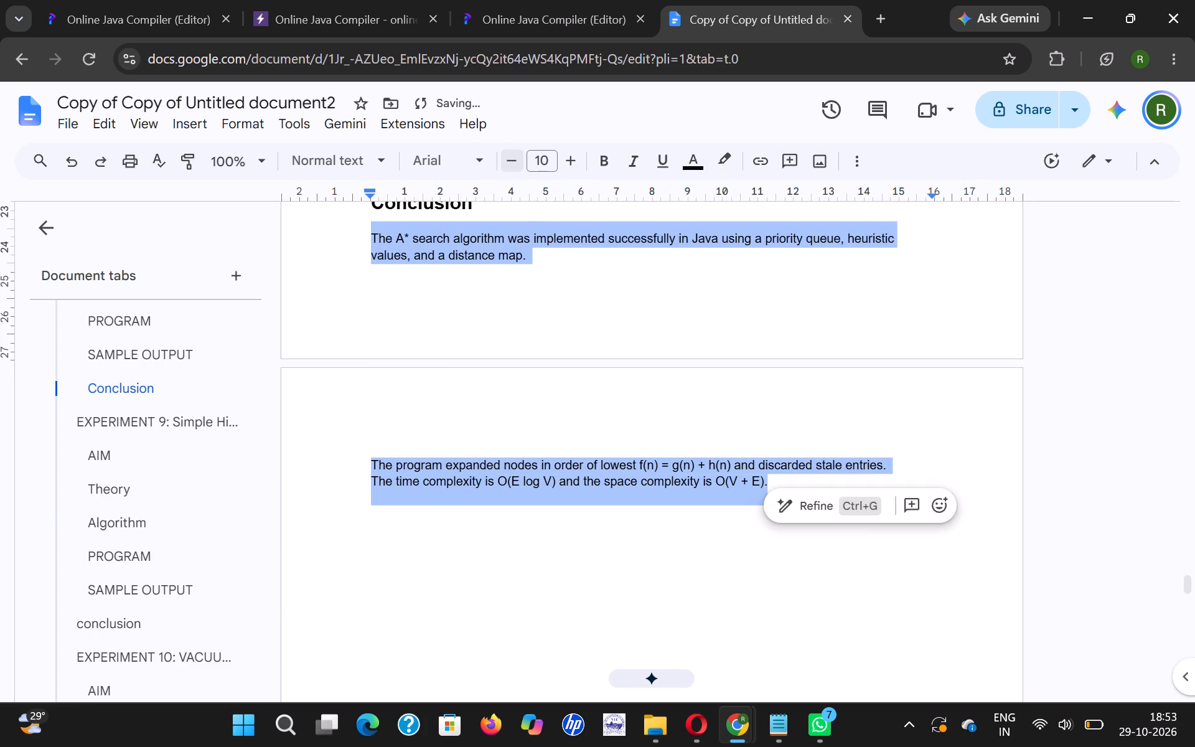
{"action": "left_click", "coordinate": [583, 320]}
Review the layout from Experiment 8's program and conclusion through Experiment 9's algorithm.
{"action": "scroll", "coordinate": [583, 320], "scroll_direction": "up", "scroll_amount": 1}
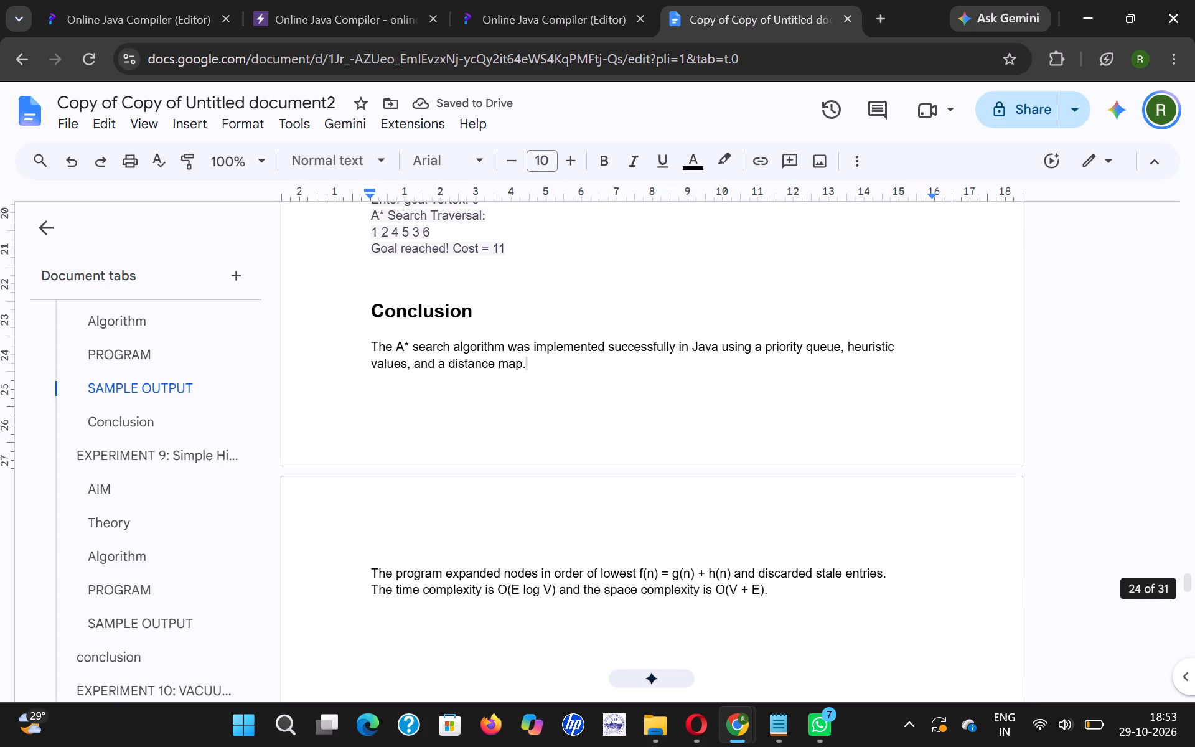
{"action": "left_click", "coordinate": [609, 343]}
{"action": "scroll", "coordinate": [609, 343], "scroll_direction": "up", "scroll_amount": 7}
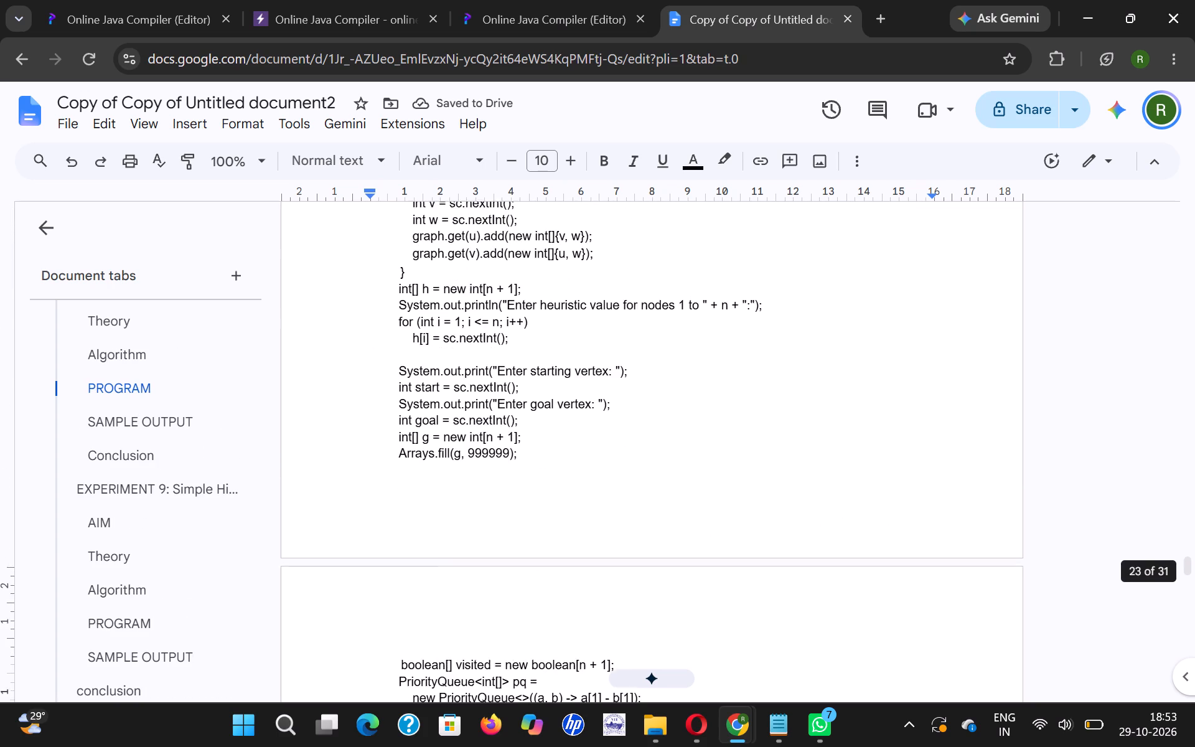
{"action": "scroll", "coordinate": [609, 343], "scroll_direction": "up", "scroll_amount": 3}
{"action": "scroll", "coordinate": [609, 343], "scroll_direction": "down", "scroll_amount": 9}
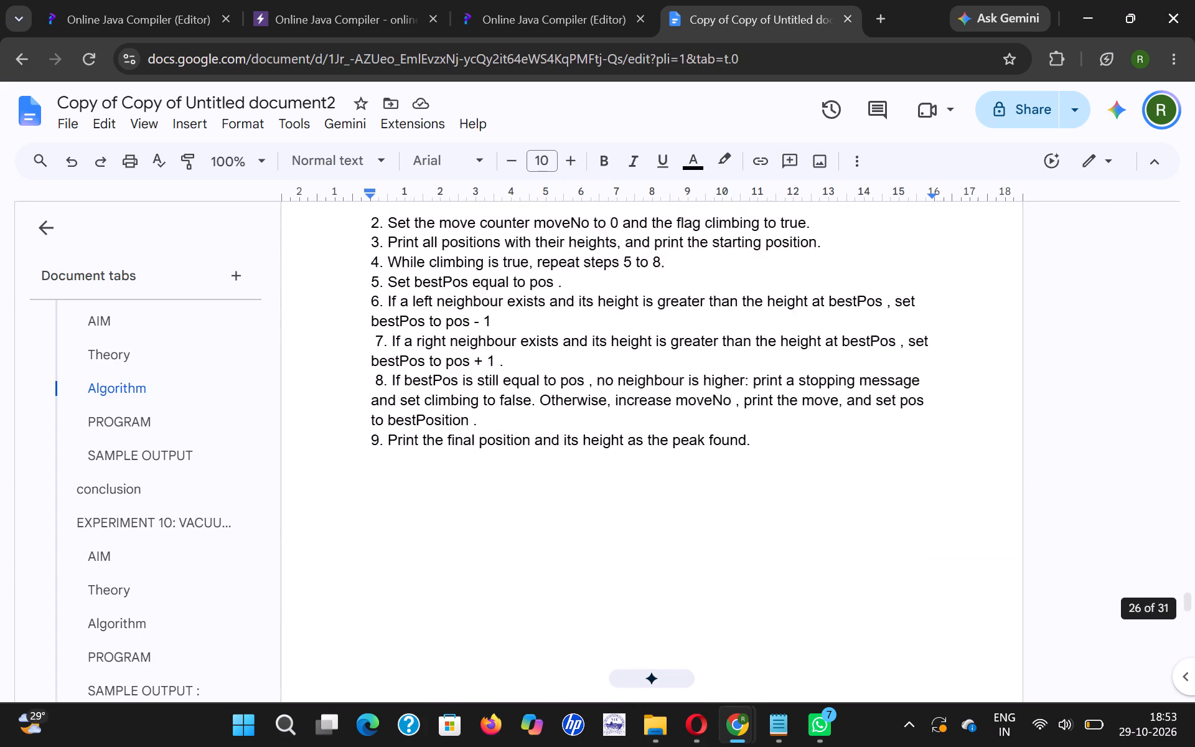
{"action": "scroll", "coordinate": [609, 343], "scroll_direction": "down", "scroll_amount": 2}
{"action": "scroll", "coordinate": [609, 343], "scroll_direction": "up", "scroll_amount": 4}
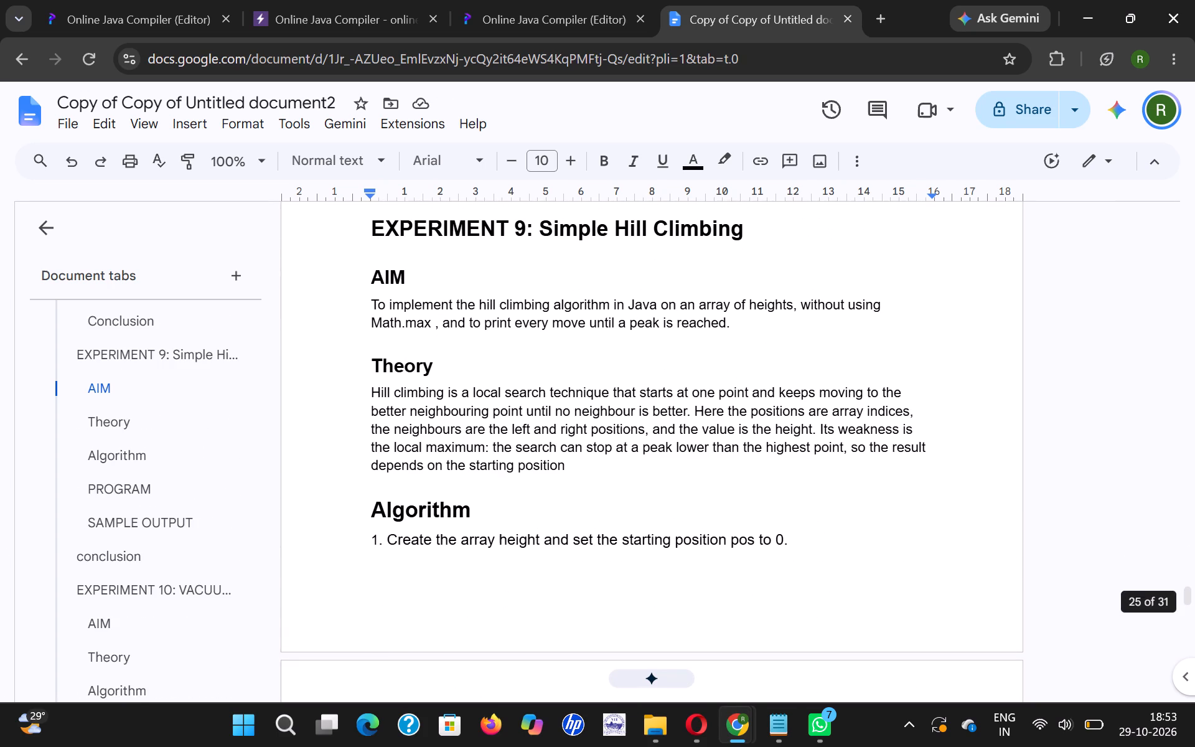
Set Experiment 9's Theory and AIM paragraphs to font size 10.
{"action": "left_click_drag", "start_coordinate": [370, 311], "coordinate": [597, 319]}
{"action": "left_click", "coordinate": [597, 319]}
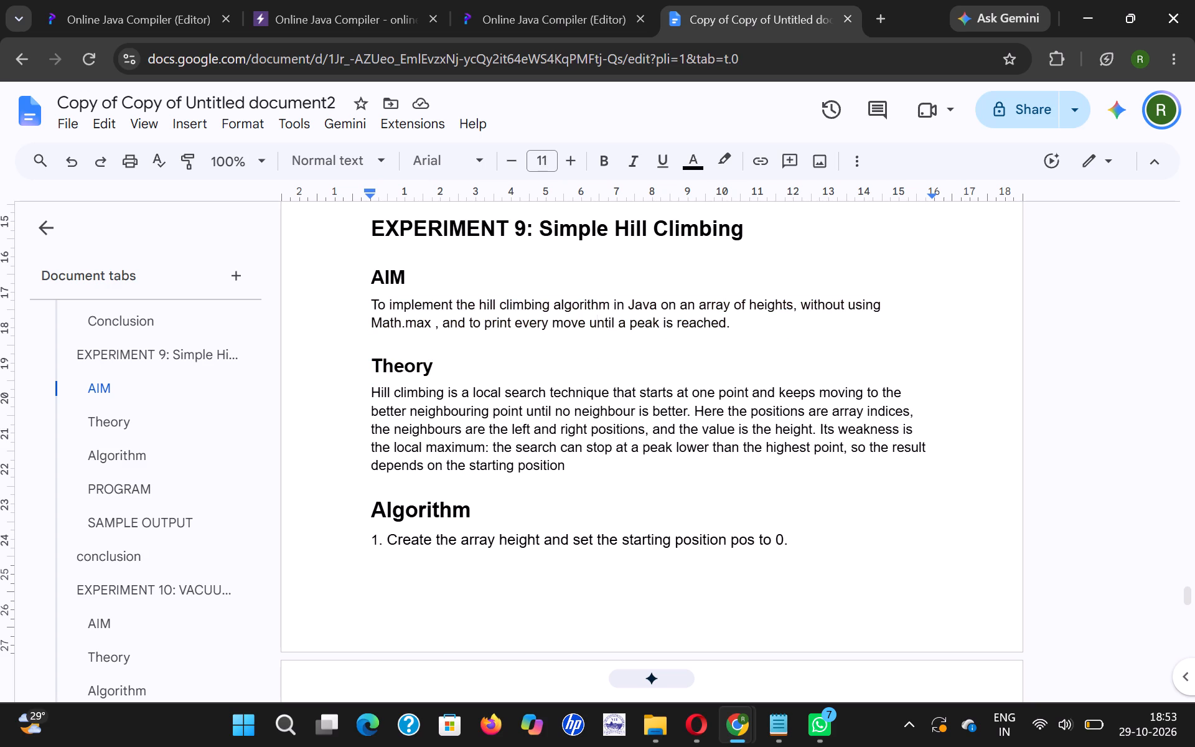
{"action": "left_click_drag", "start_coordinate": [372, 303], "coordinate": [741, 312]}
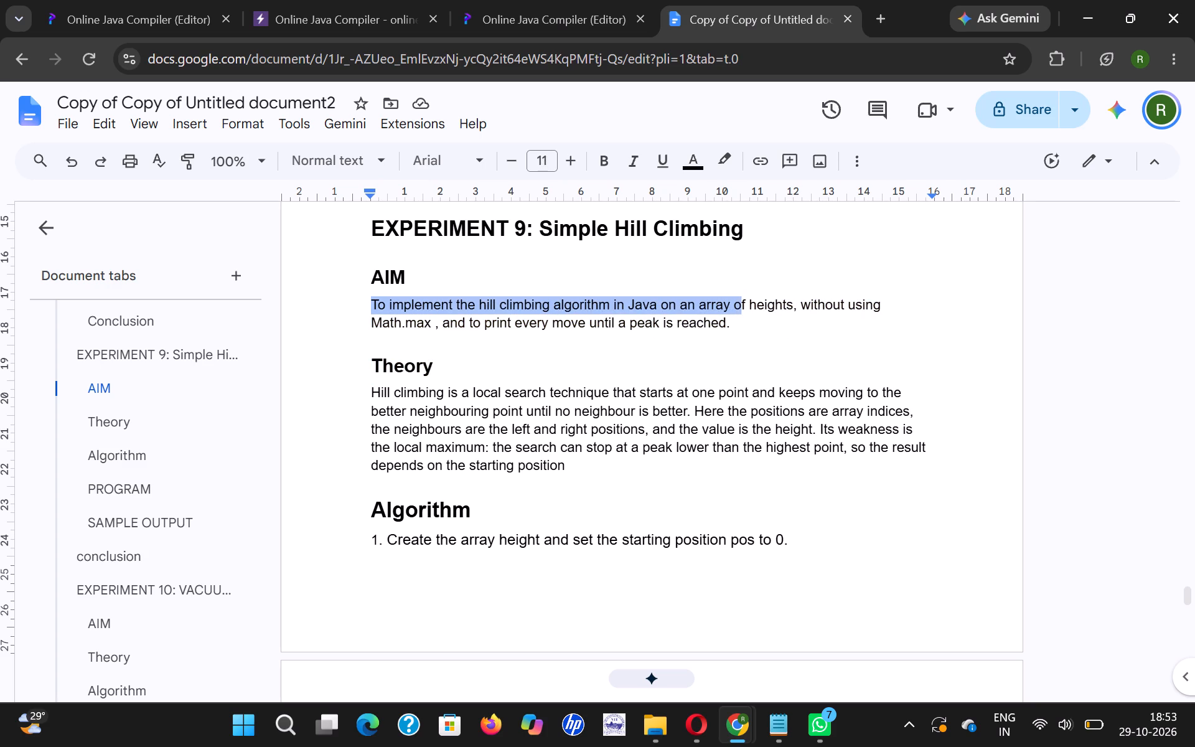
{"action": "left_click_drag", "start_coordinate": [741, 312], "coordinate": [742, 312]}
{"action": "left_click", "coordinate": [507, 409]}
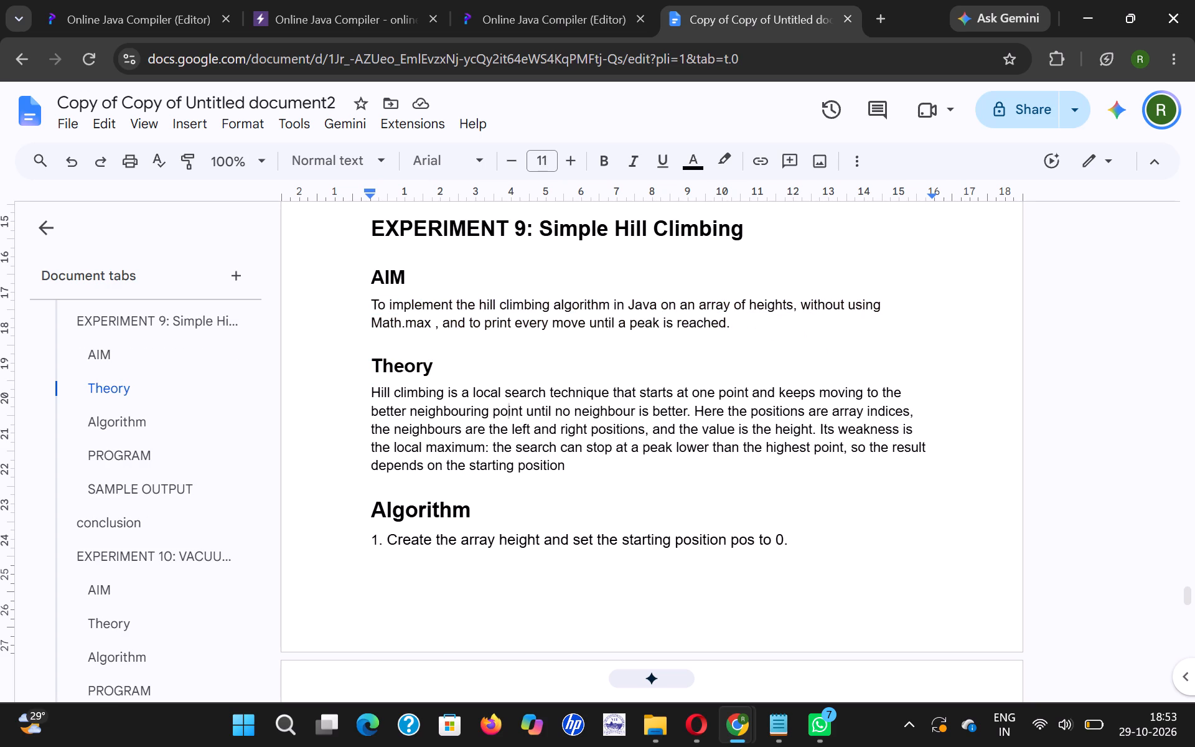
{"action": "left_click_drag", "start_coordinate": [373, 393], "coordinate": [576, 463]}
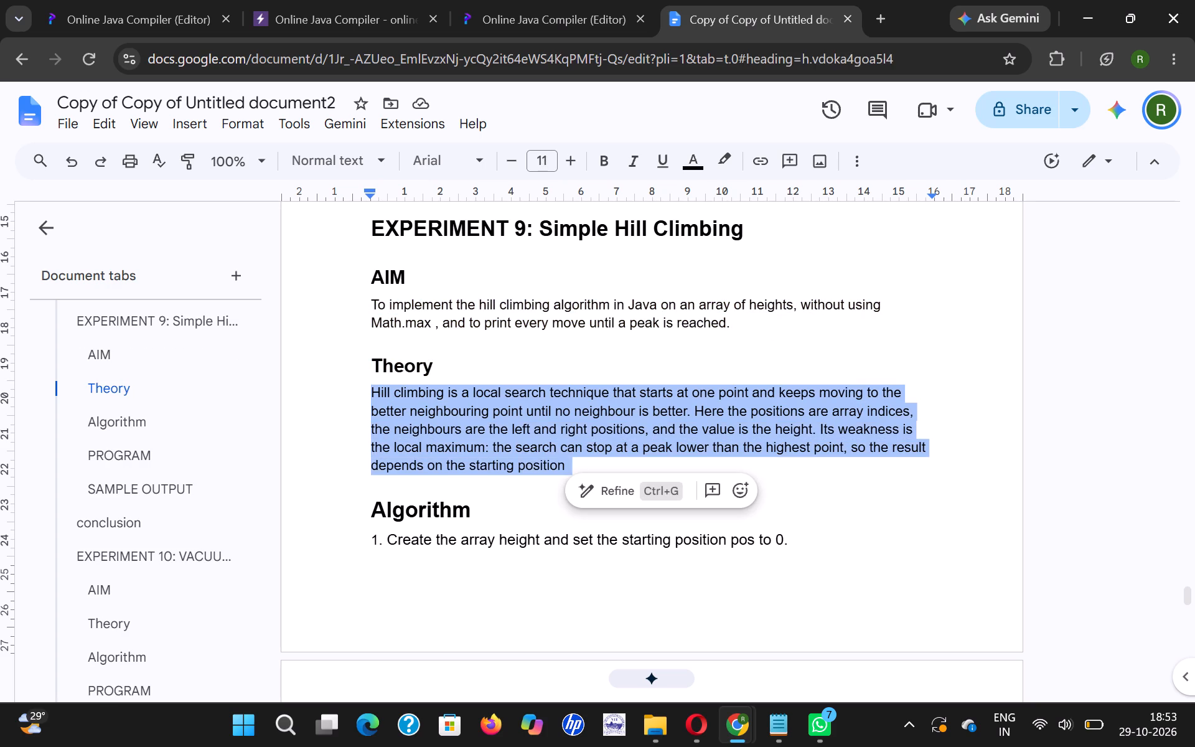
{"action": "left_click", "coordinate": [518, 162]}
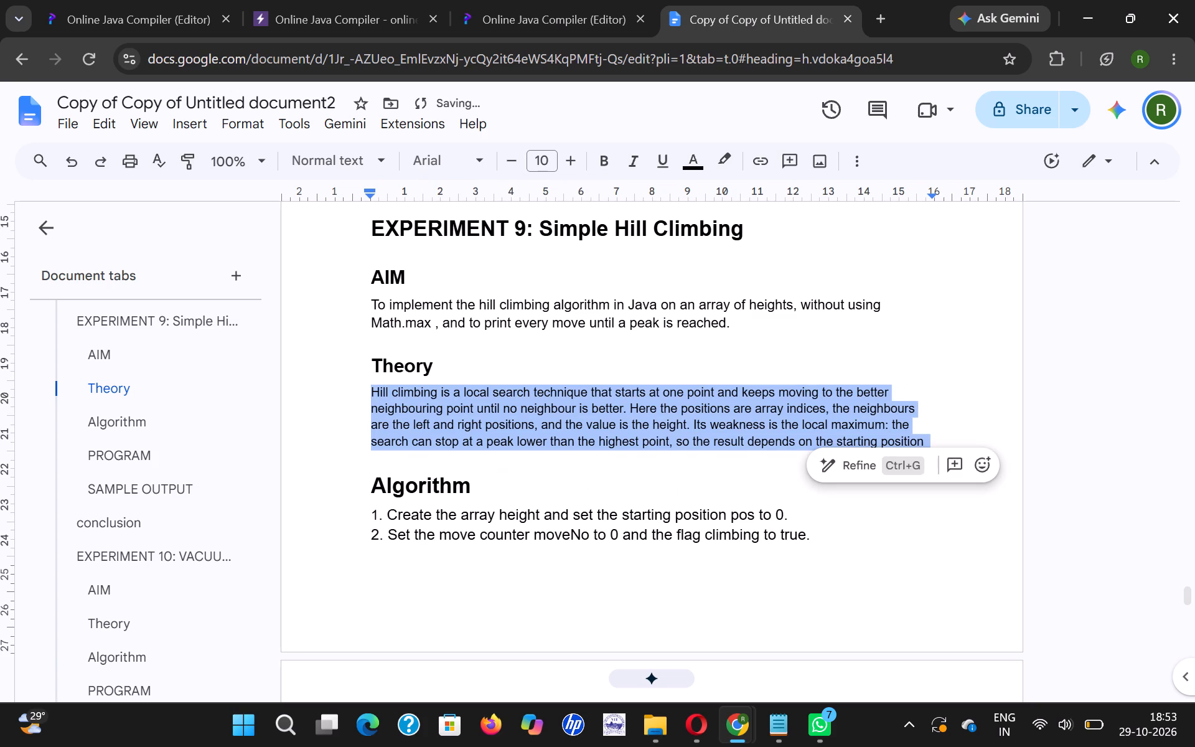
{"action": "left_click_drag", "start_coordinate": [367, 303], "coordinate": [733, 325]}
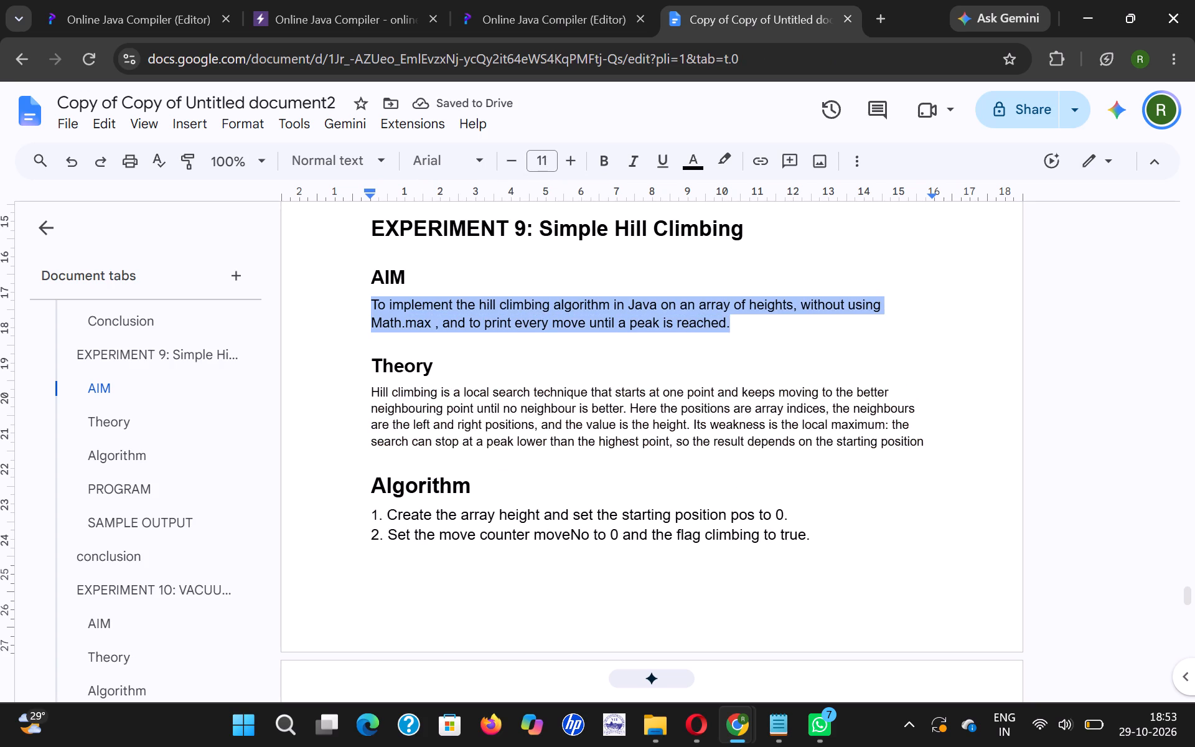
{"action": "left_click", "coordinate": [515, 160]}
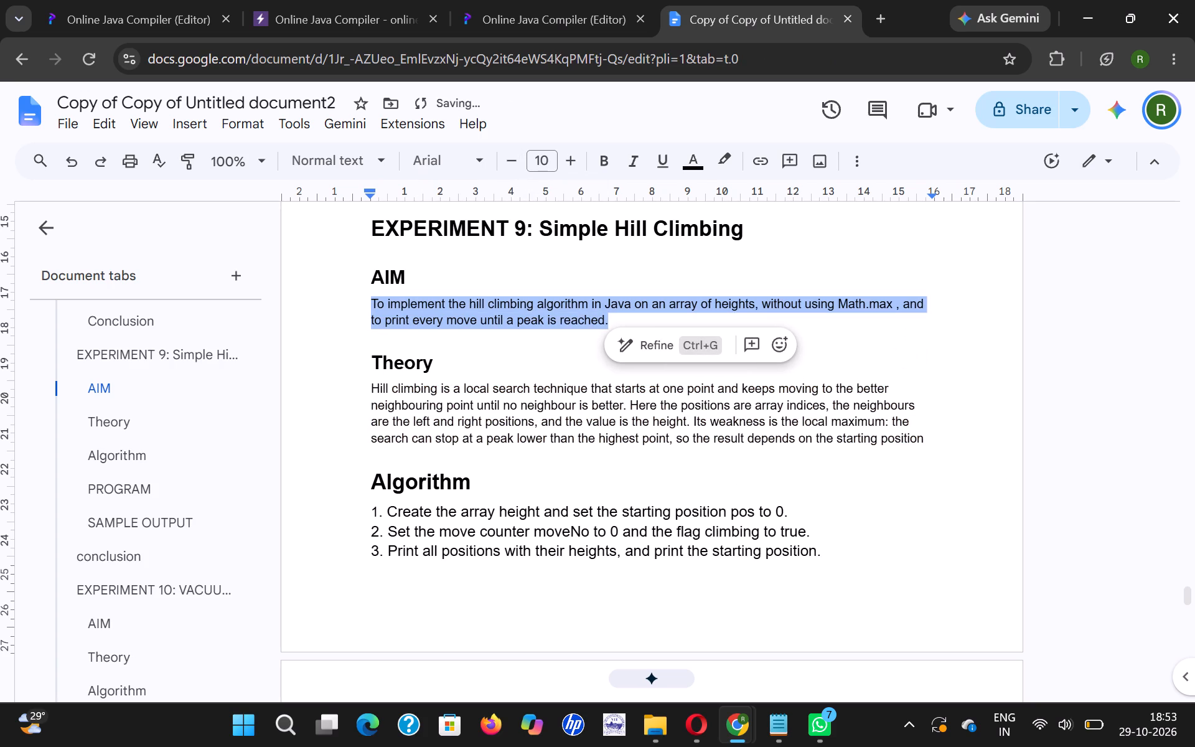
{"action": "left_click", "coordinate": [583, 289]}
Set the nine Algorithm steps of Experiment 9, across both pages, to font size 10.
{"action": "scroll", "coordinate": [583, 289], "scroll_direction": "down", "scroll_amount": 1}
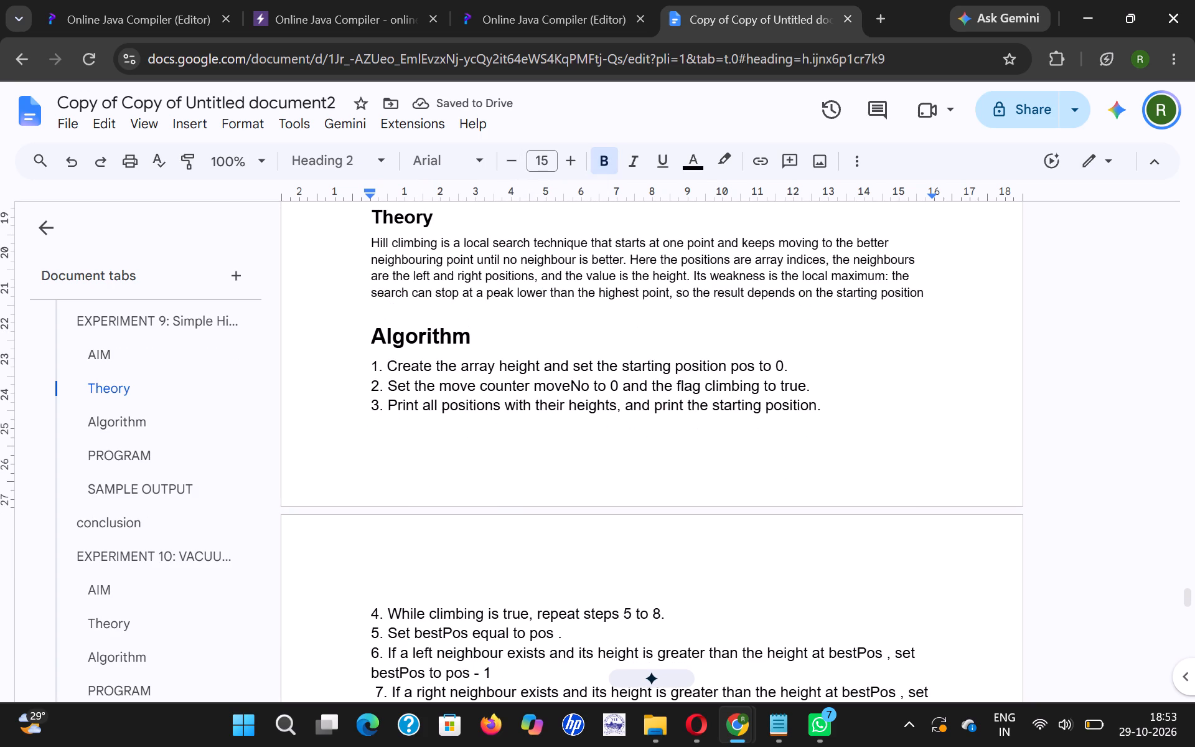
{"action": "left_click_drag", "start_coordinate": [388, 363], "coordinate": [673, 421]}
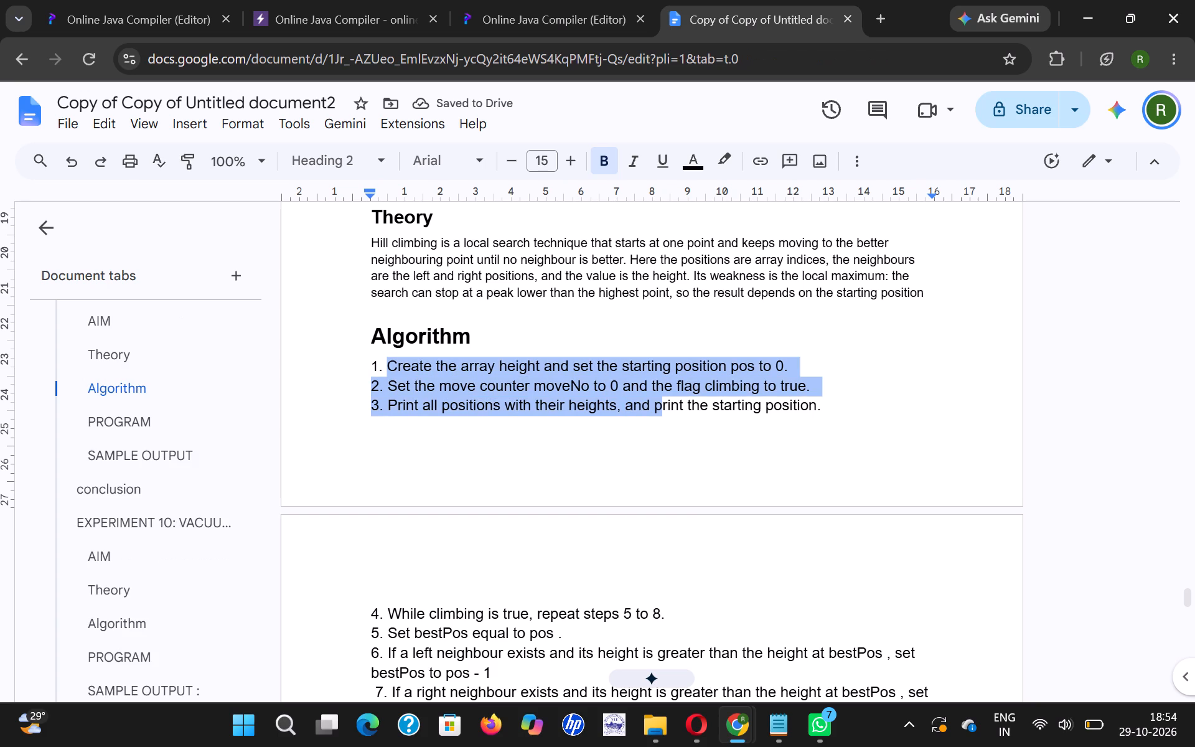
{"action": "left_click_drag", "start_coordinate": [673, 421], "coordinate": [832, 423]}
{"action": "left_click", "coordinate": [512, 162]}
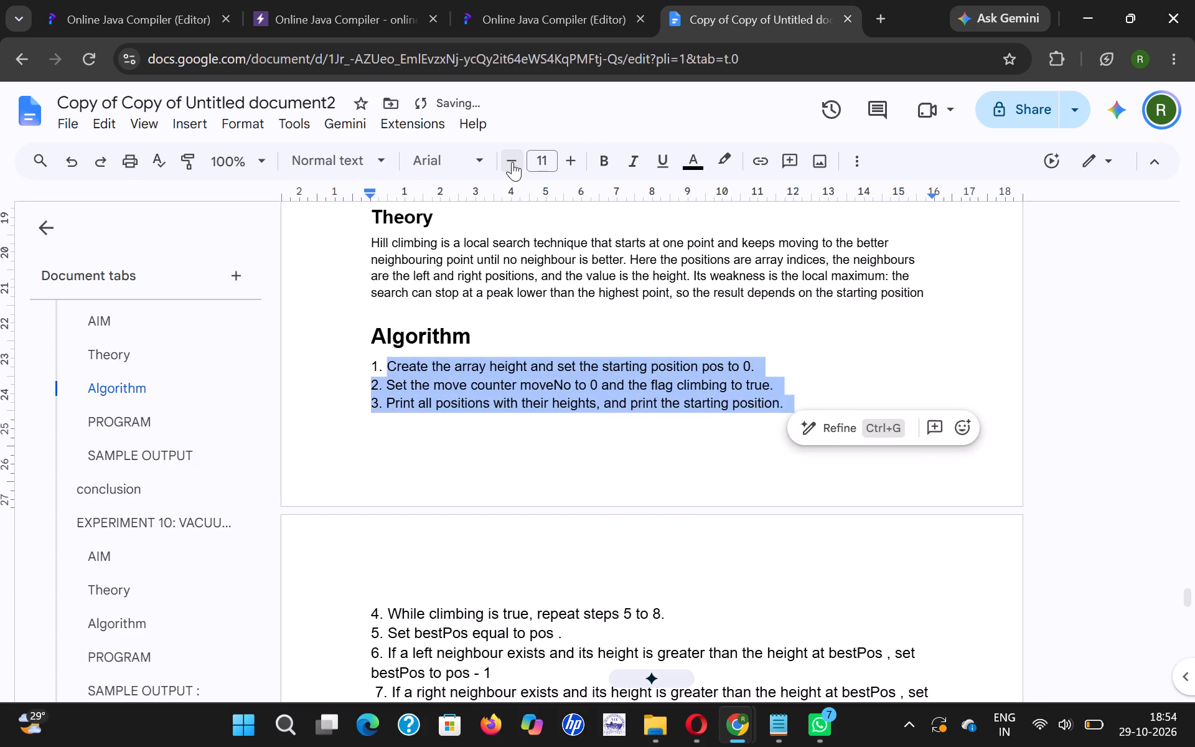
{"action": "left_click", "coordinate": [512, 162]}
{"action": "left_click", "coordinate": [558, 331]}
{"action": "scroll", "coordinate": [558, 331], "scroll_direction": "down", "scroll_amount": 2}
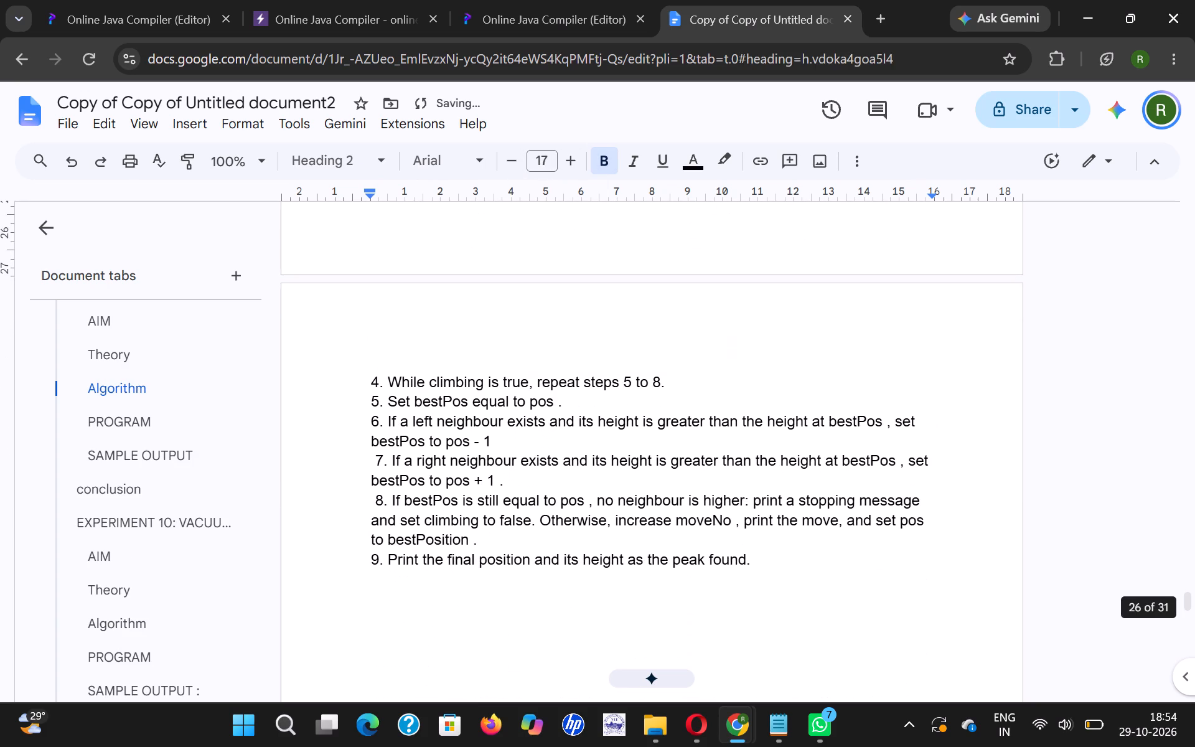
{"action": "left_click_drag", "start_coordinate": [371, 372], "coordinate": [715, 564]}
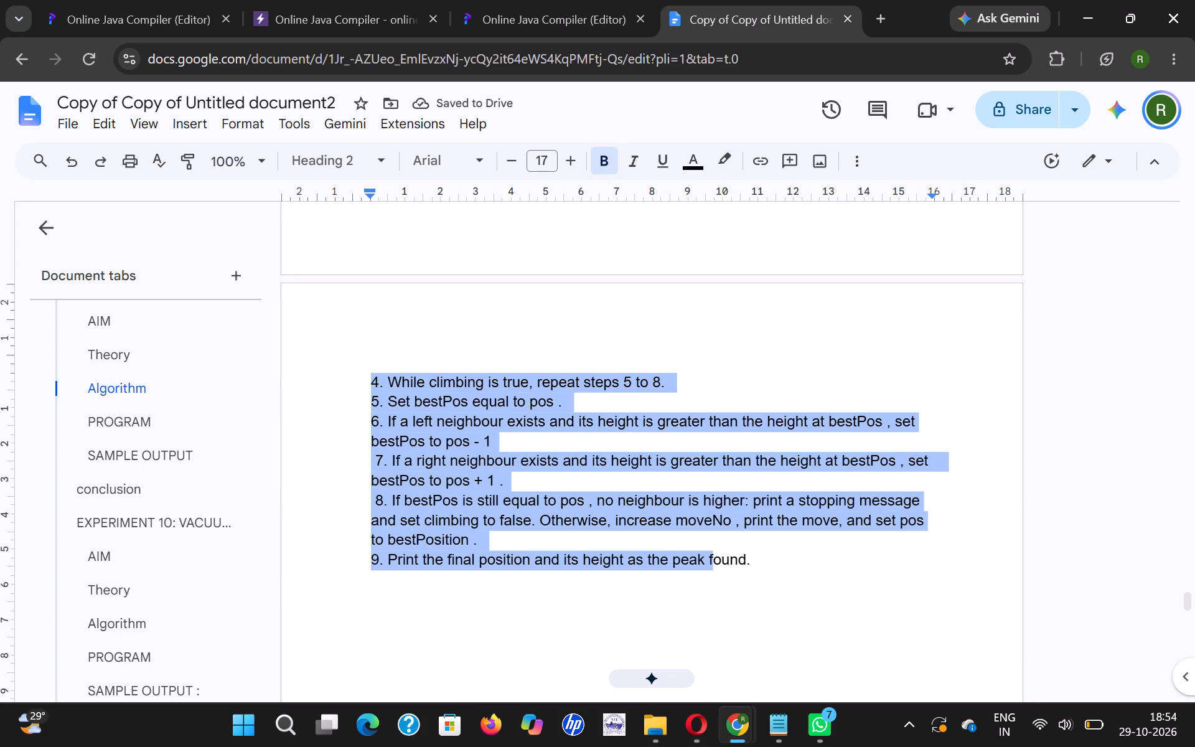
{"action": "left_click_drag", "start_coordinate": [715, 564], "coordinate": [752, 566]}
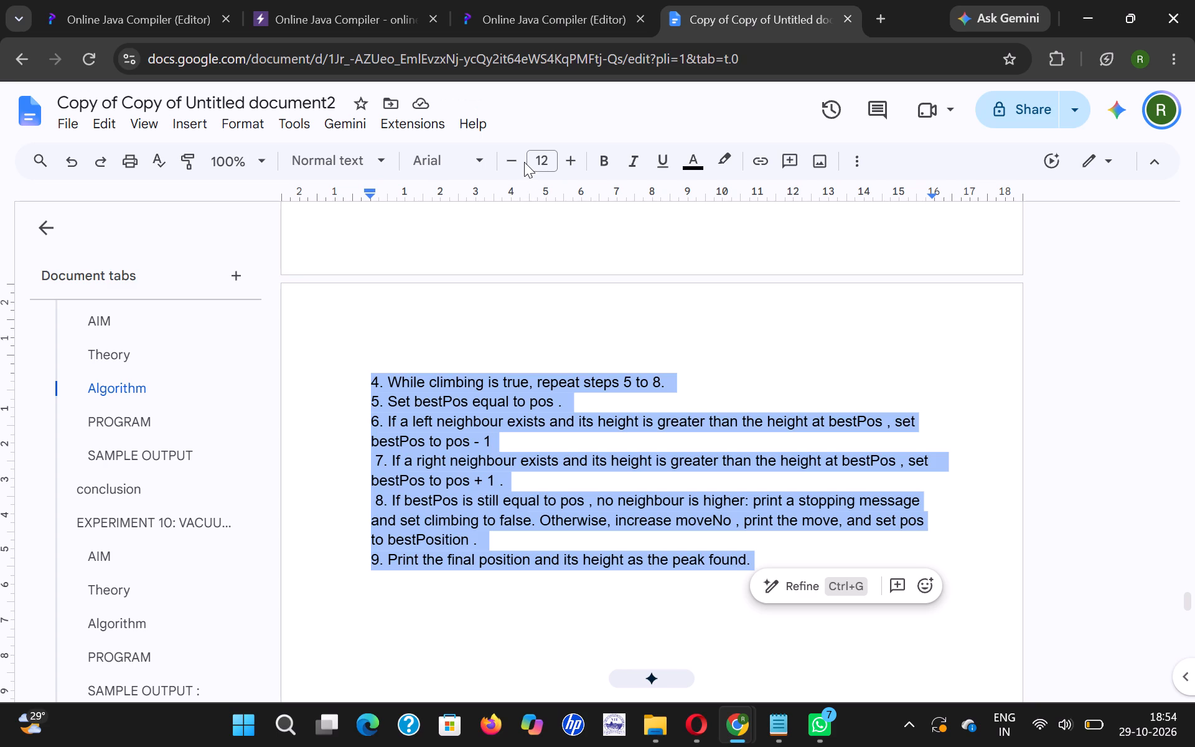
{"action": "left_click", "coordinate": [518, 160]}
{"action": "left_click", "coordinate": [518, 160]}
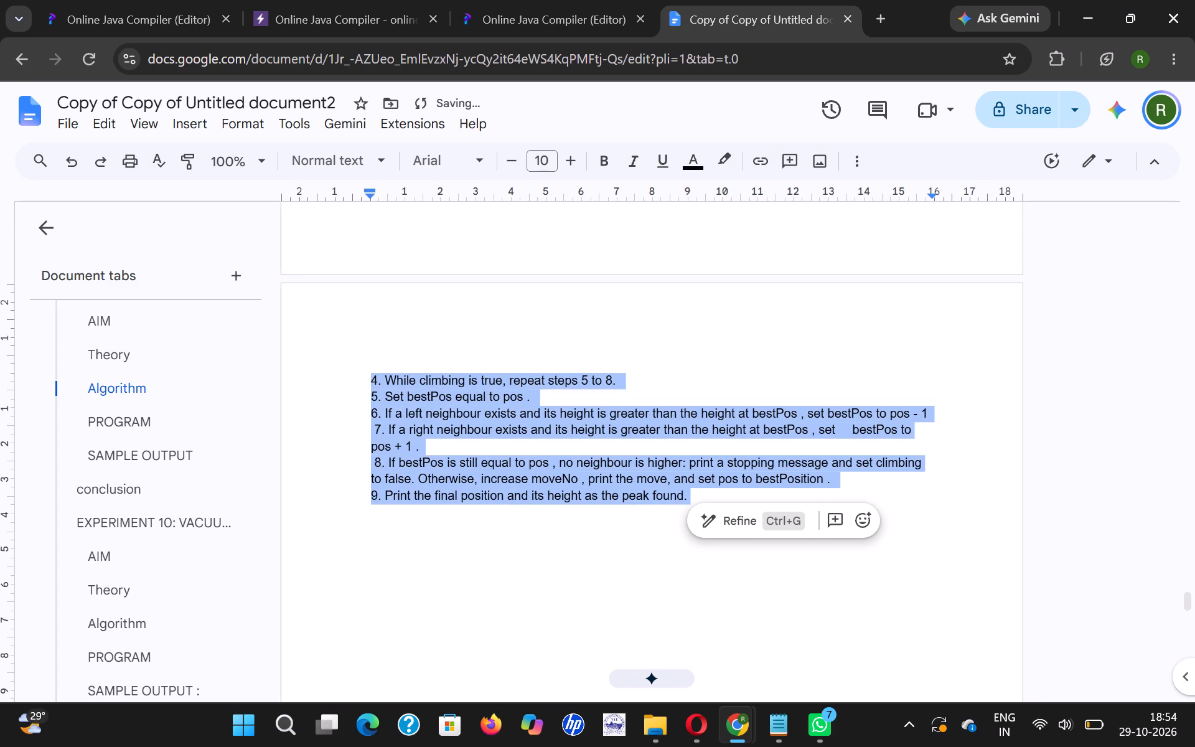
{"action": "left_click", "coordinate": [574, 329]}
Set Experiment 9's program from the HillClimbing class line into the "Start at position" print line to font size 10.
{"action": "scroll", "coordinate": [574, 329], "scroll_direction": "down", "scroll_amount": 4}
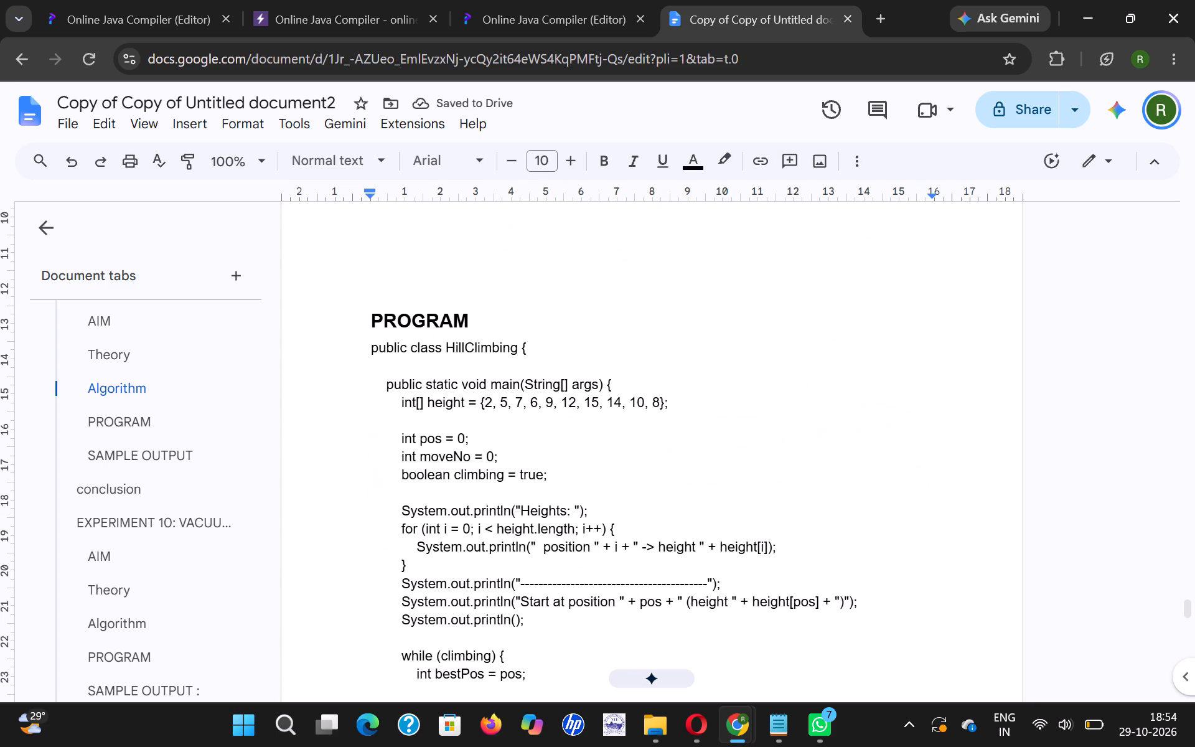
{"action": "left_click_drag", "start_coordinate": [356, 348], "coordinate": [541, 604]}
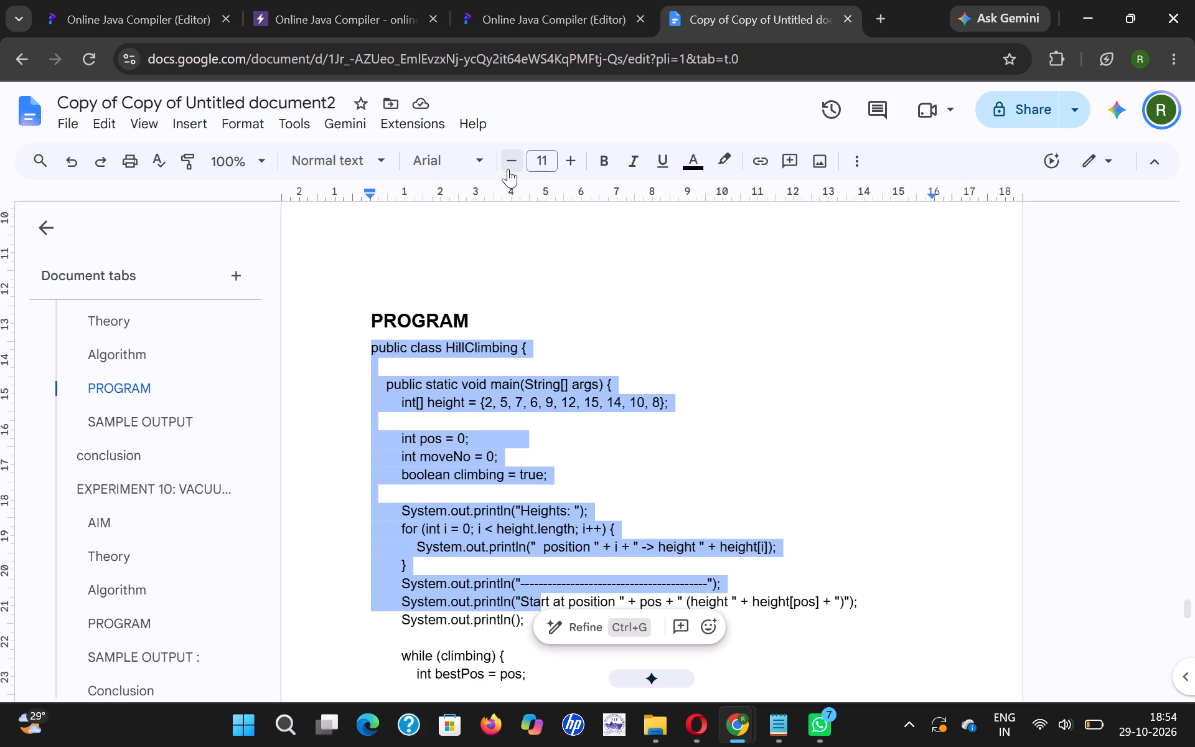
{"action": "left_click", "coordinate": [508, 169]}
{"action": "left_click", "coordinate": [599, 342]}
Set the rest of Experiment 9's program, from the dashed-line print statement through the final closing brace on the following page, to font size 10.
{"action": "scroll", "coordinate": [599, 342], "scroll_direction": "down", "scroll_amount": 2}
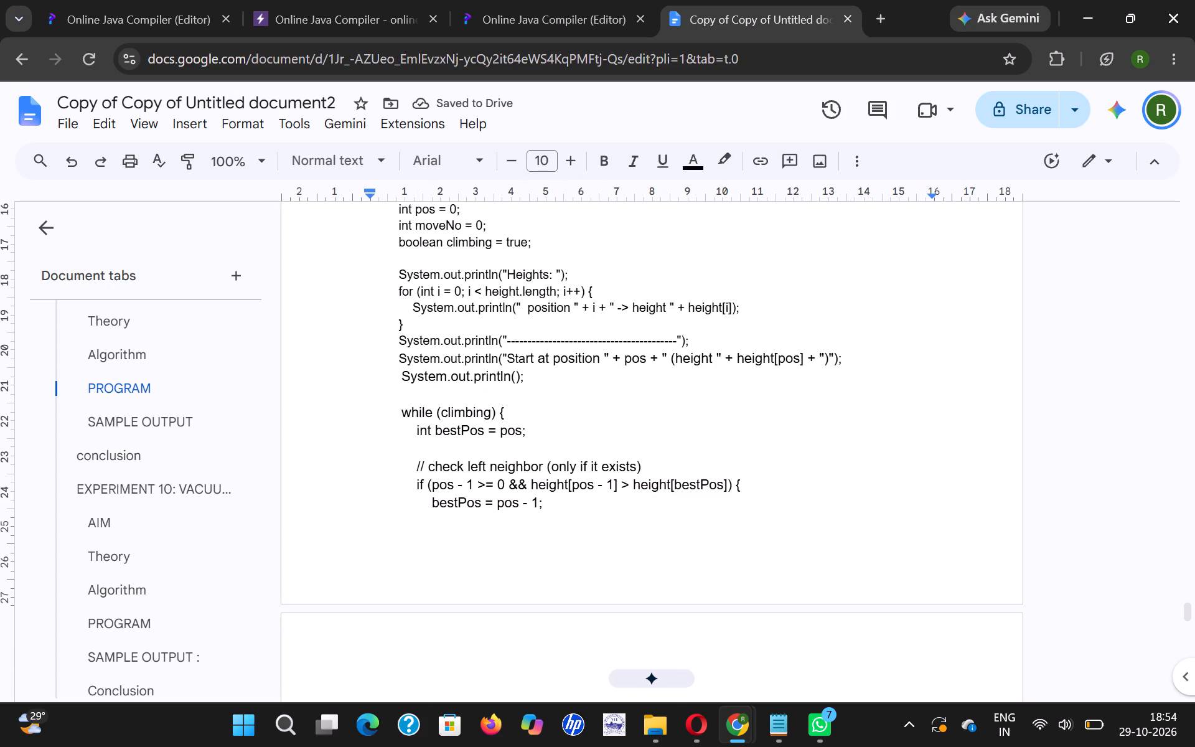
{"action": "left_click_drag", "start_coordinate": [401, 333], "coordinate": [739, 506]}
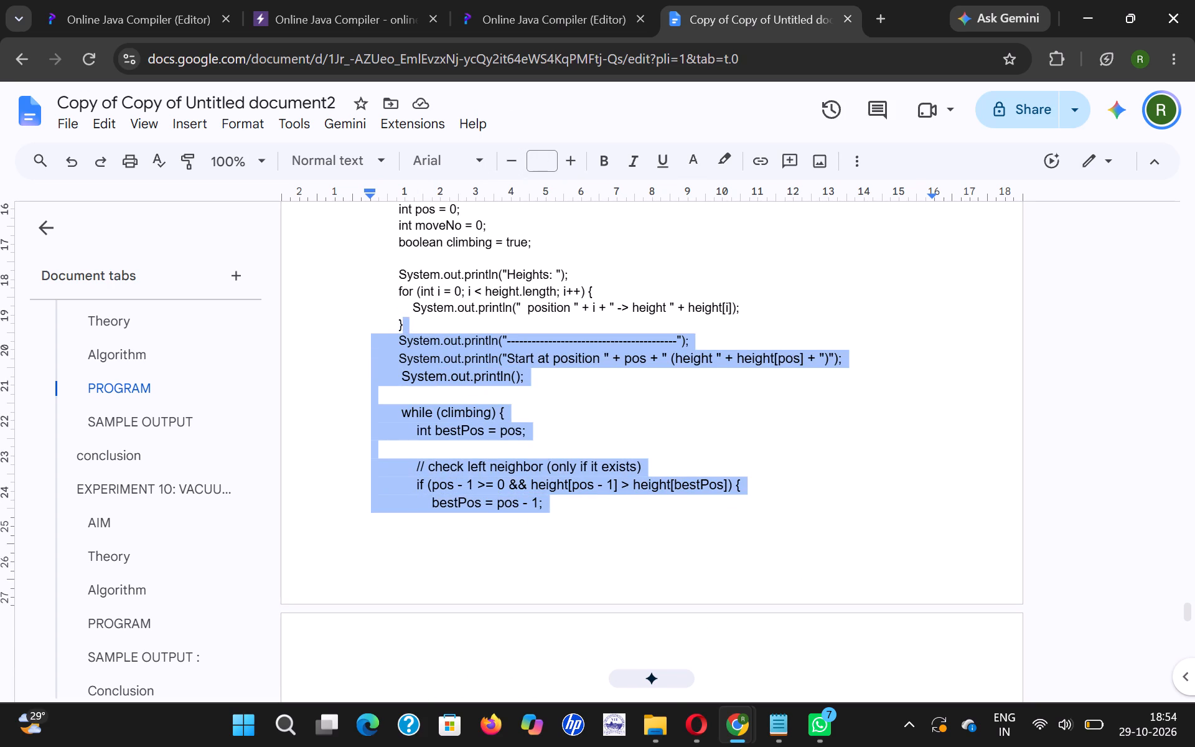
{"action": "left_click", "coordinate": [542, 167]}
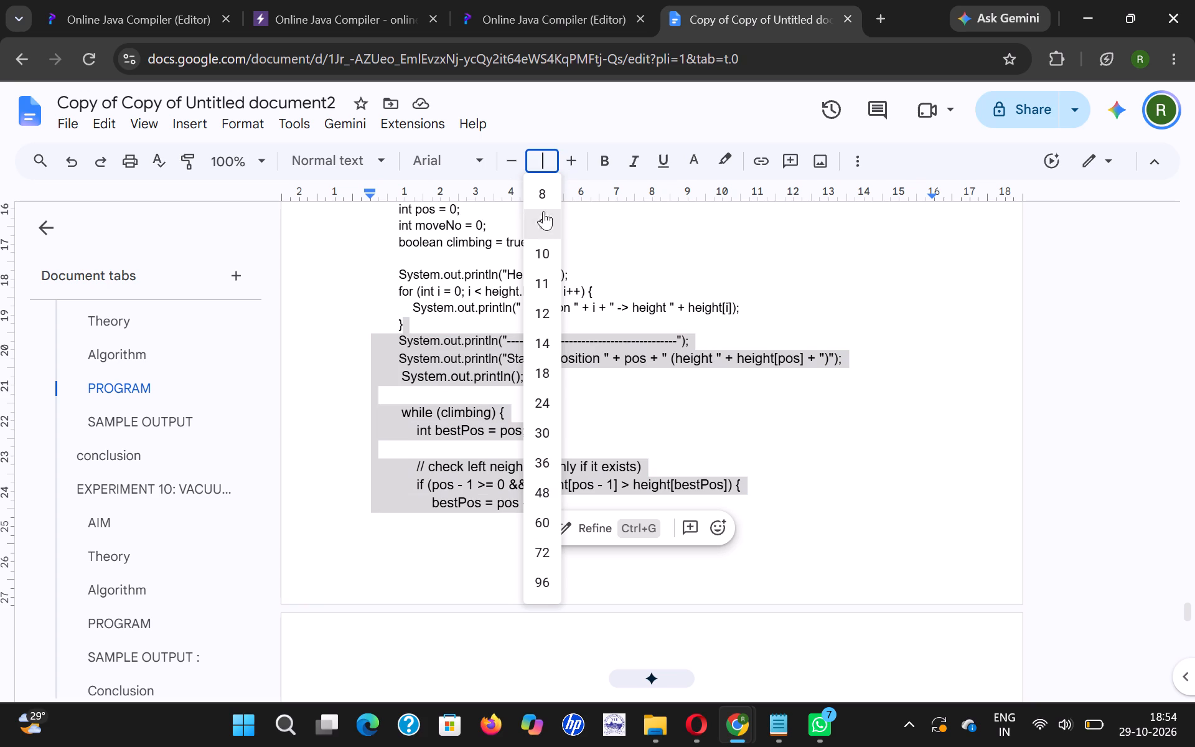
{"action": "left_click", "coordinate": [545, 251]}
{"action": "left_click", "coordinate": [799, 433]}
{"action": "scroll", "coordinate": [799, 433], "scroll_direction": "down", "scroll_amount": 1}
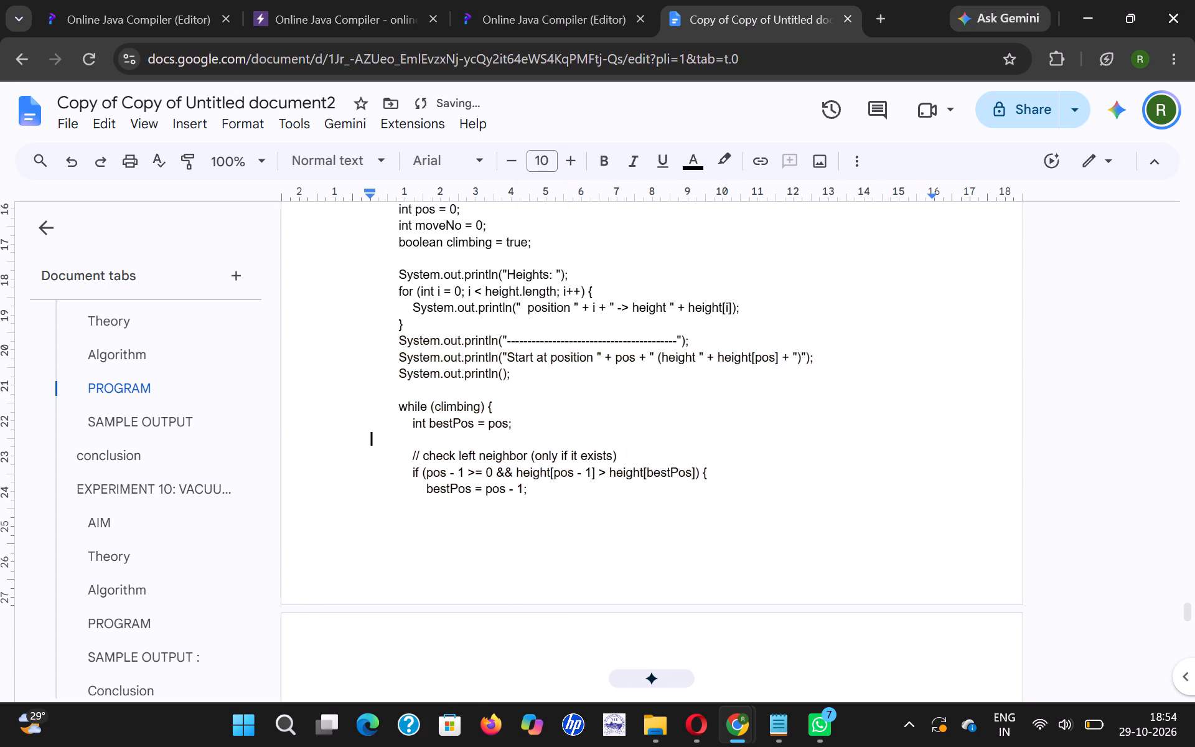
{"action": "scroll", "coordinate": [799, 433], "scroll_direction": "down", "scroll_amount": 3}
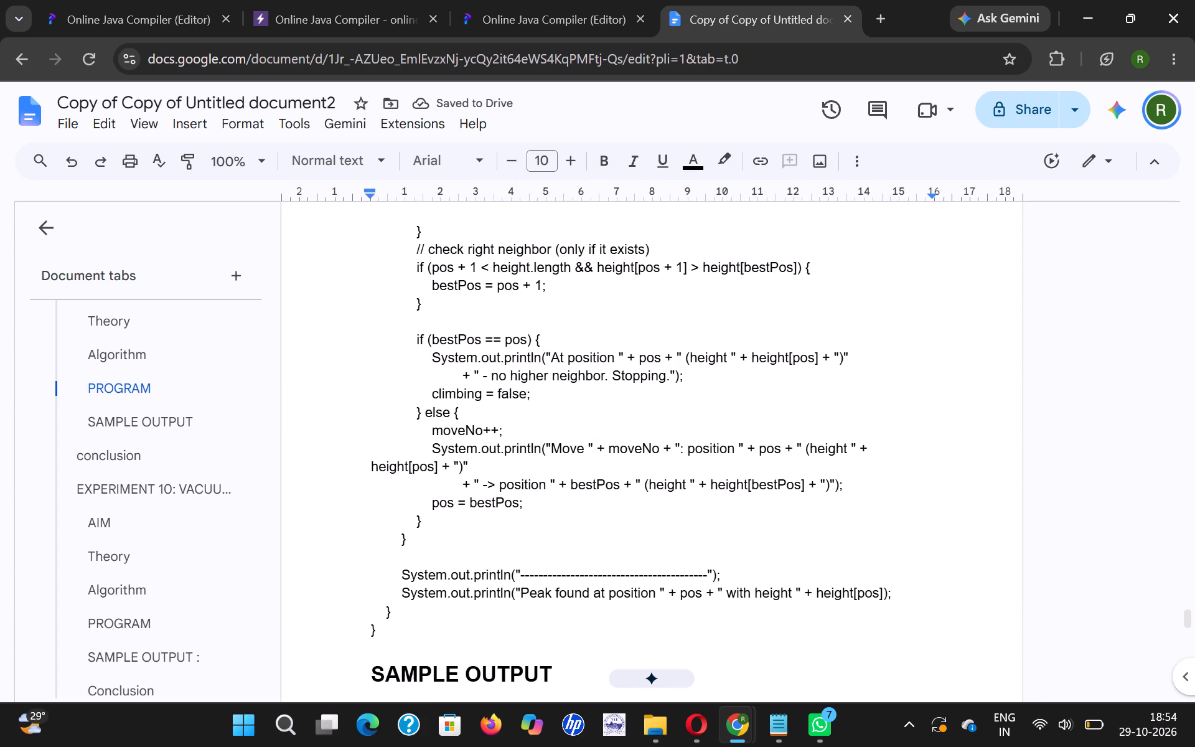
{"action": "left_click_drag", "start_coordinate": [397, 222], "coordinate": [452, 630]}
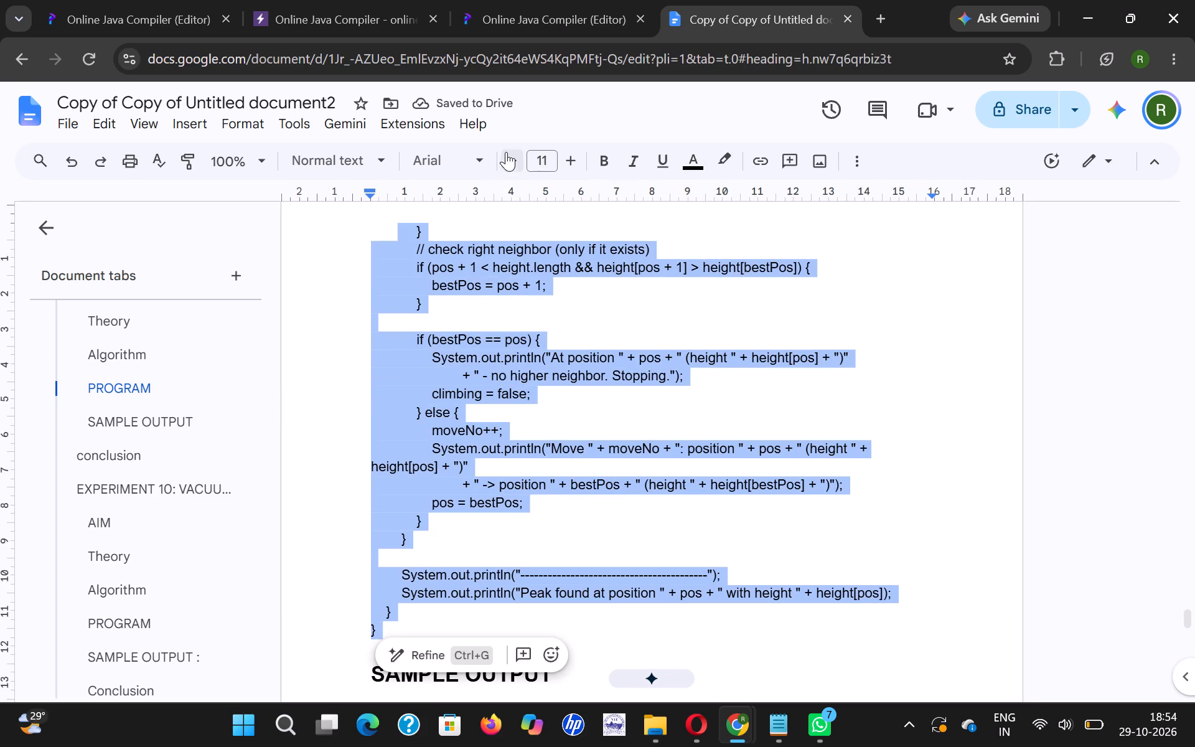
{"action": "left_click", "coordinate": [510, 153]}
{"action": "left_click", "coordinate": [822, 352]}
Set Experiment 9's sample output, from the input description through the "Peak found at position 2" line, to font size 10.
{"action": "scroll", "coordinate": [822, 352], "scroll_direction": "down", "scroll_amount": 2}
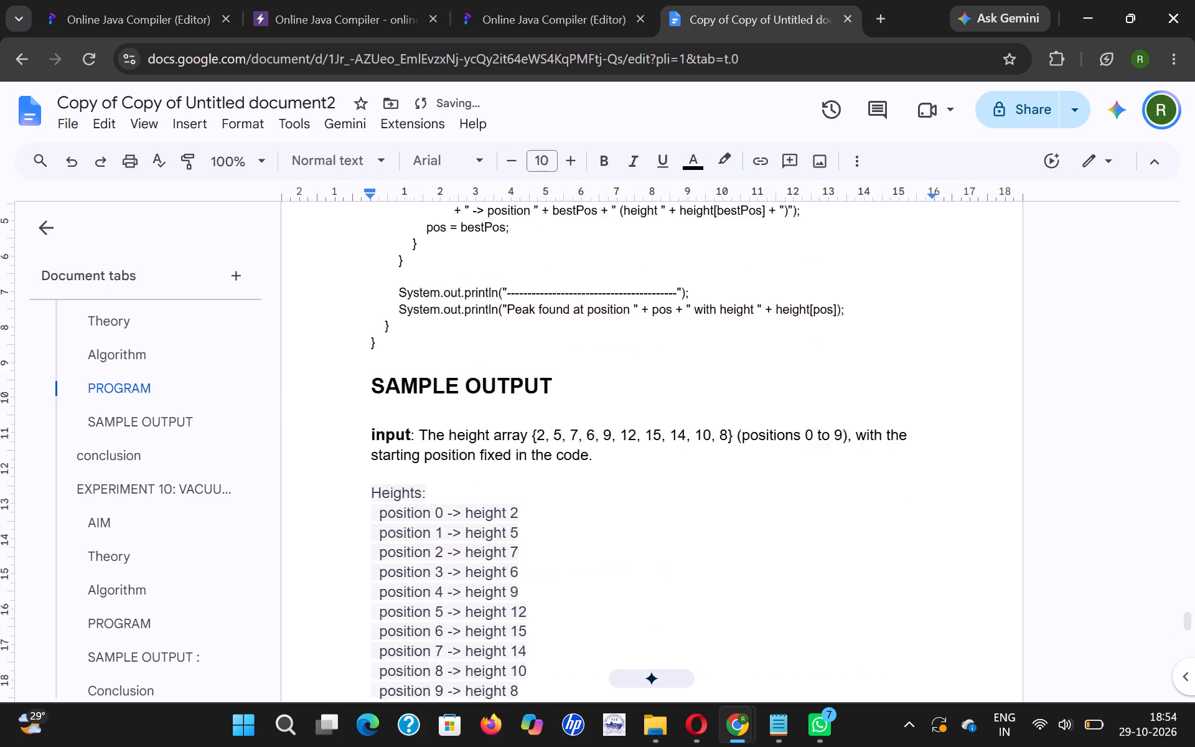
{"action": "scroll", "coordinate": [822, 352], "scroll_direction": "down", "scroll_amount": 1}
{"action": "left_click_drag", "start_coordinate": [374, 363], "coordinate": [393, 459]}
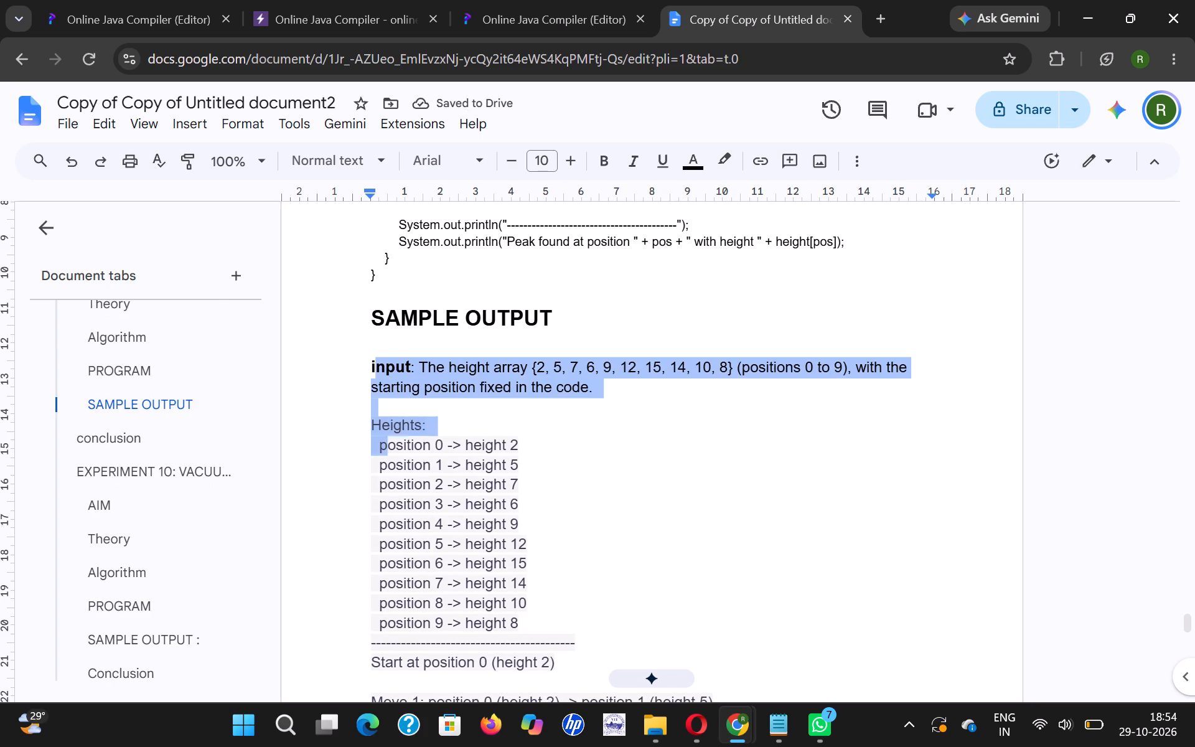
{"action": "left_click_drag", "start_coordinate": [393, 459], "coordinate": [558, 664]}
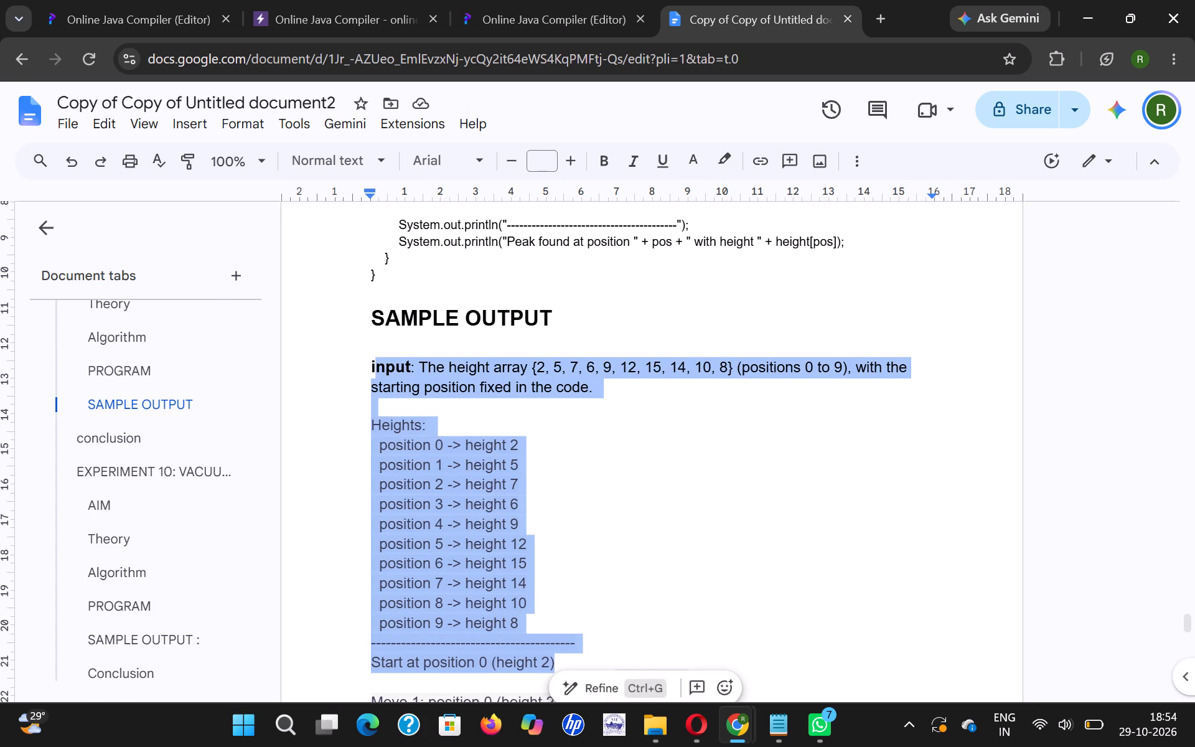
{"action": "left_click", "coordinate": [541, 158]}
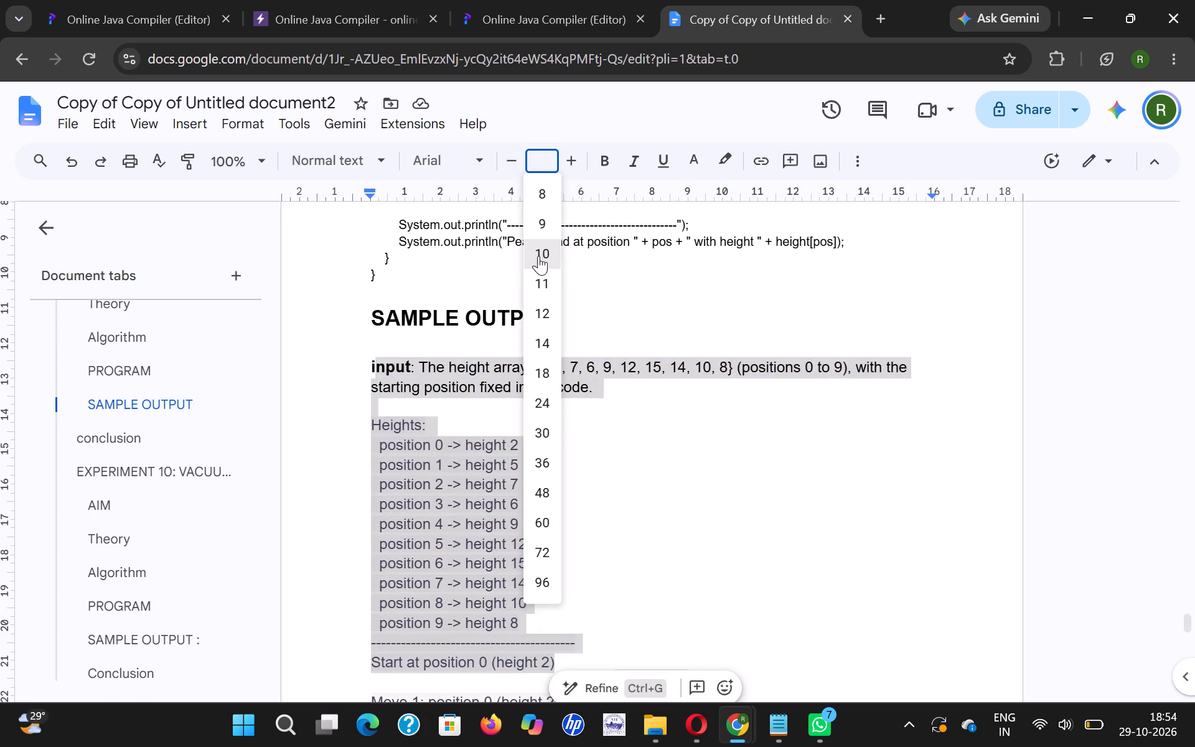
{"action": "left_click", "coordinate": [538, 256]}
{"action": "left_click", "coordinate": [612, 448]}
{"action": "scroll", "coordinate": [612, 448], "scroll_direction": "down", "scroll_amount": 1}
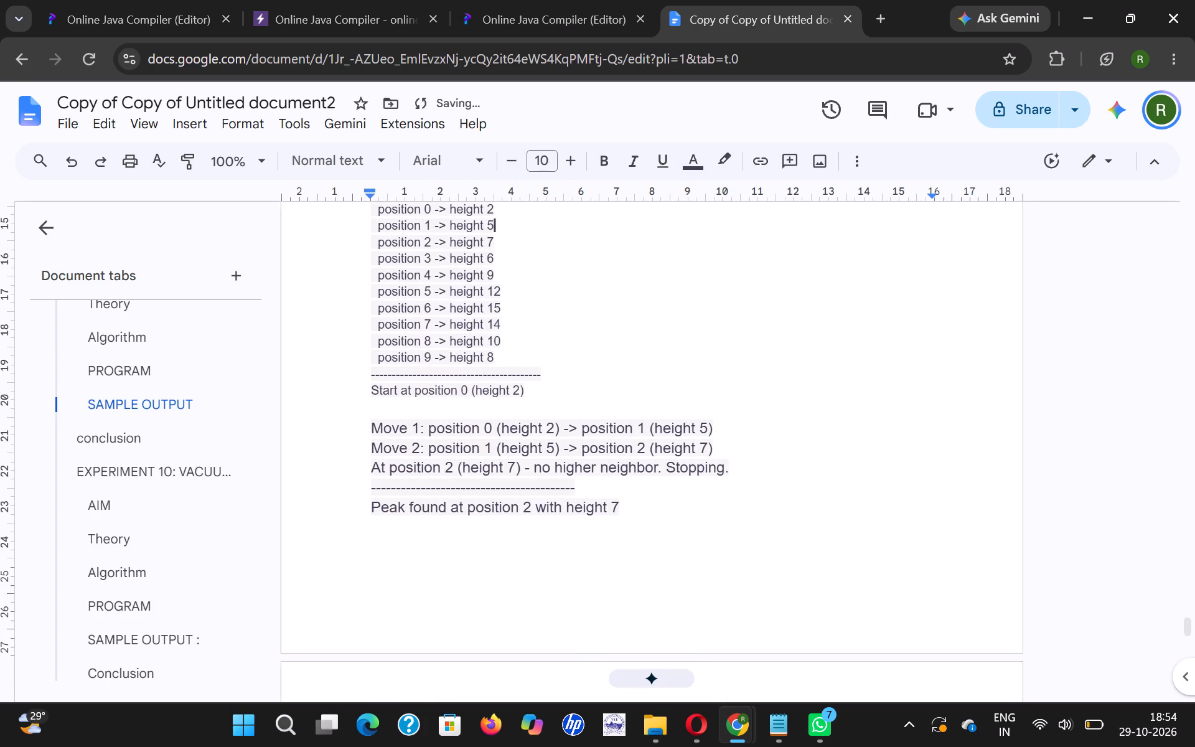
{"action": "scroll", "coordinate": [612, 448], "scroll_direction": "down", "scroll_amount": 1}
{"action": "left_click_drag", "start_coordinate": [370, 401], "coordinate": [538, 500]}
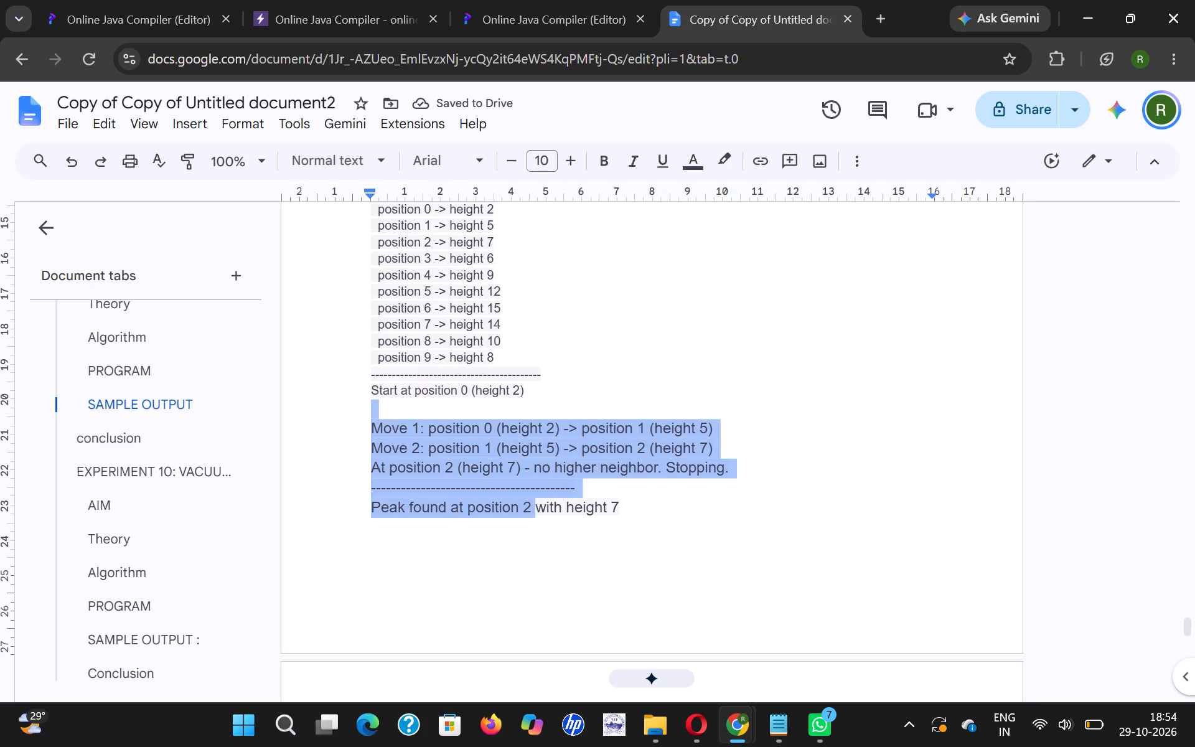
{"action": "left_click_drag", "start_coordinate": [538, 500], "coordinate": [617, 529]}
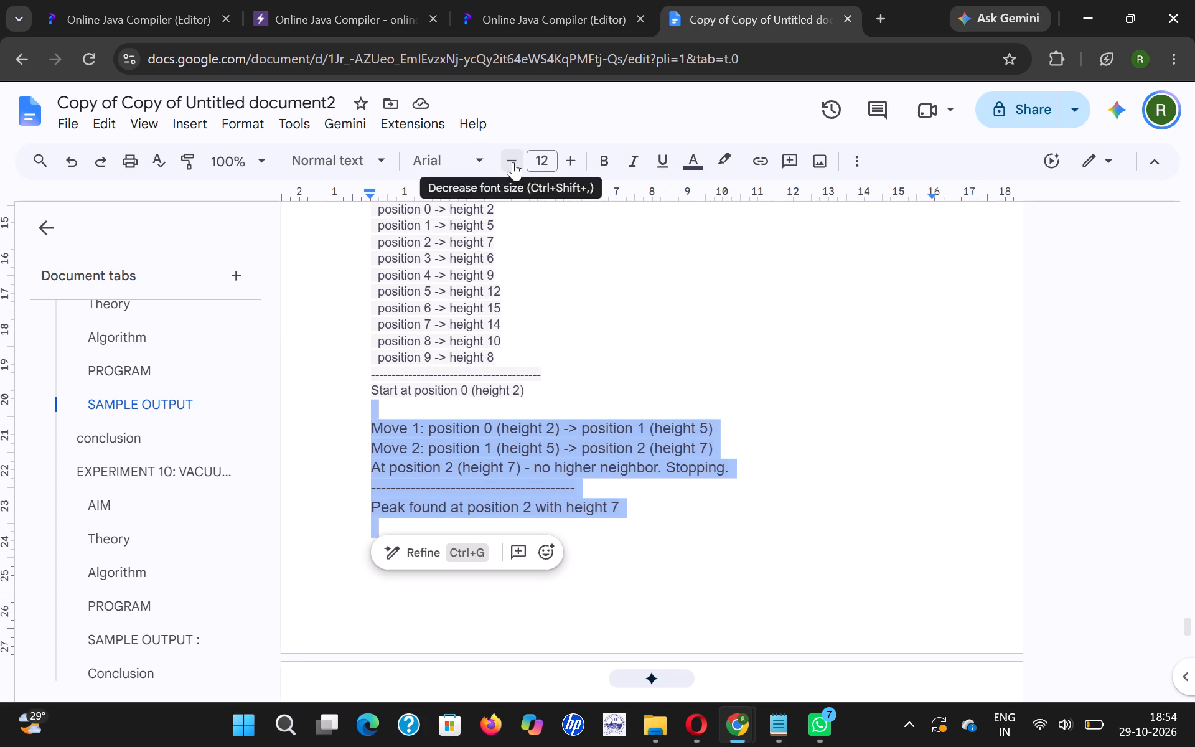
{"action": "left_click", "coordinate": [513, 162]}
{"action": "left_click", "coordinate": [513, 162]}
{"action": "left_click", "coordinate": [614, 344]}
Set Experiment 9's conclusion paragraph to font size 10.
{"action": "scroll", "coordinate": [614, 344], "scroll_direction": "down", "scroll_amount": 1}
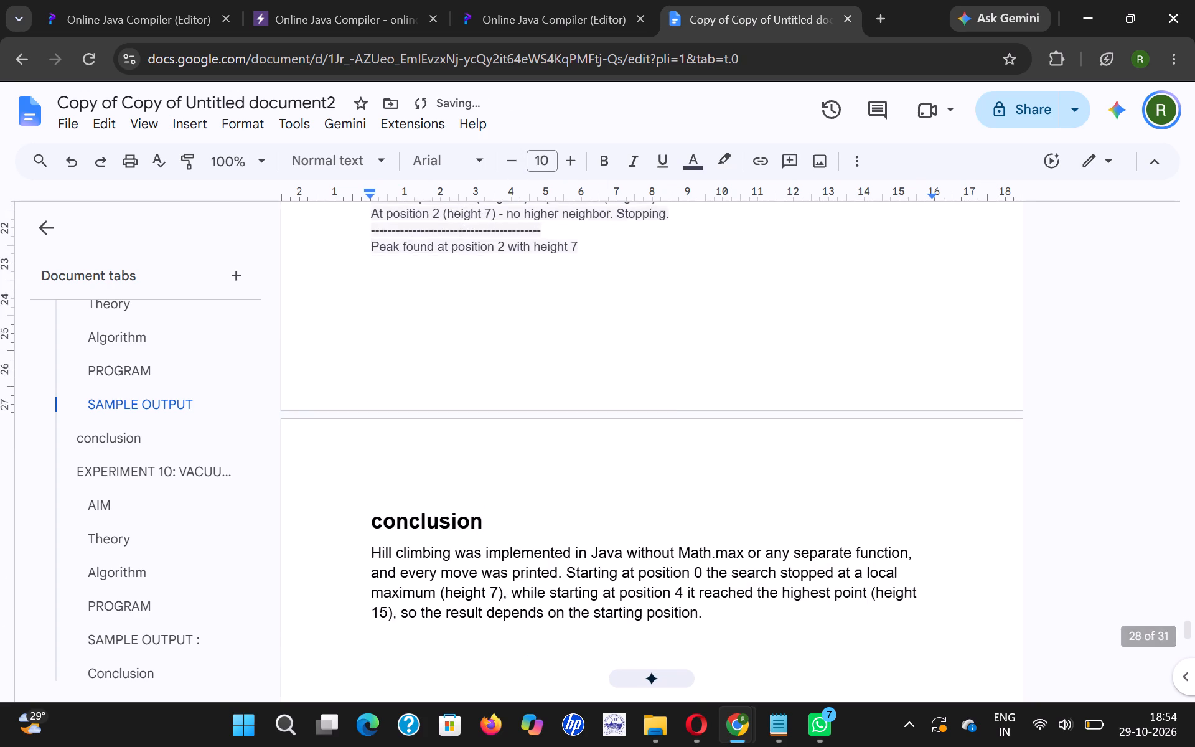
{"action": "scroll", "coordinate": [614, 344], "scroll_direction": "down", "scroll_amount": 2}
{"action": "left_click_drag", "start_coordinate": [373, 383], "coordinate": [696, 467]}
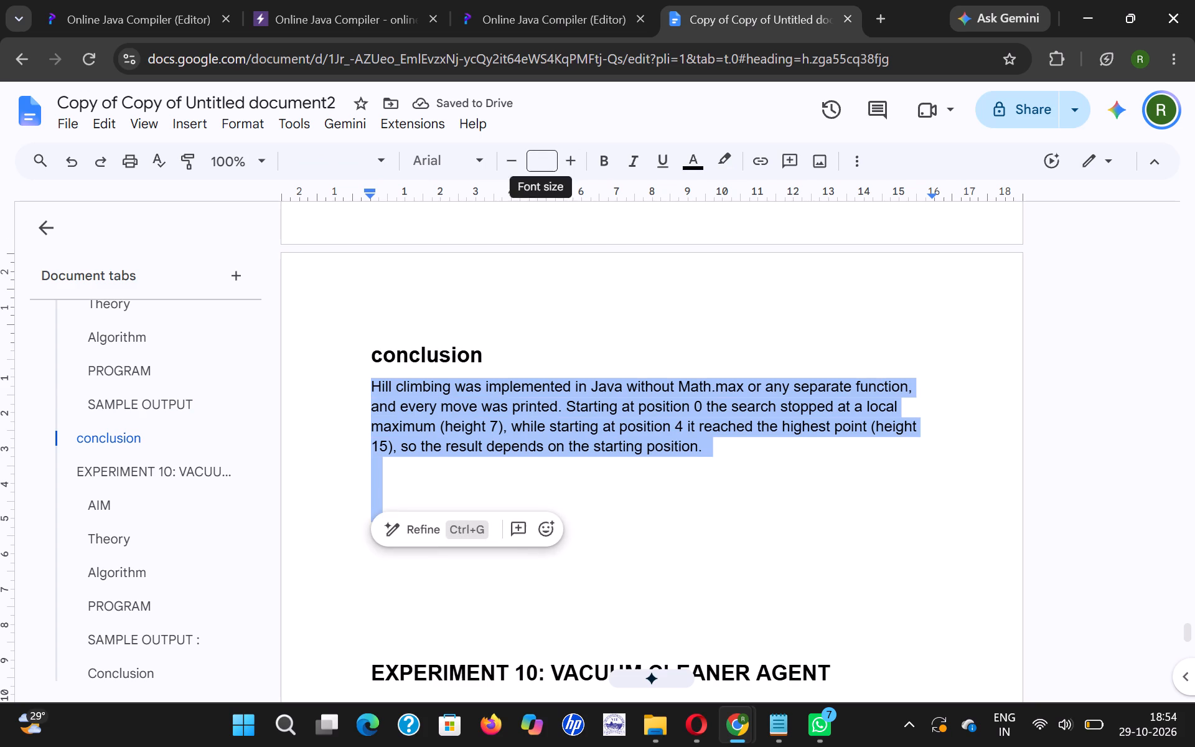
{"action": "left_click", "coordinate": [544, 154]}
{"action": "left_click", "coordinate": [554, 248]}
{"action": "left_click", "coordinate": [611, 306]}
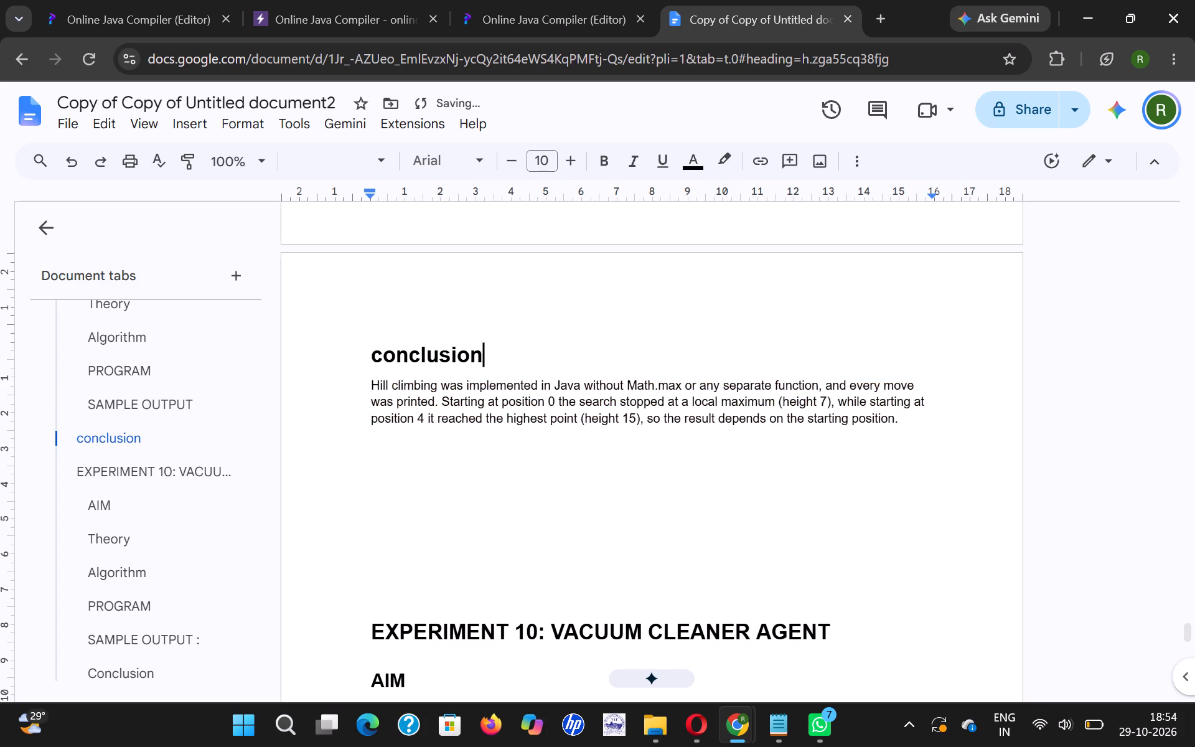
Set the AIM and Theory paragraphs of Experiment 10: Vacuum Cleaner Agent to font size 10.
{"action": "scroll", "coordinate": [611, 306], "scroll_direction": "down", "scroll_amount": 4}
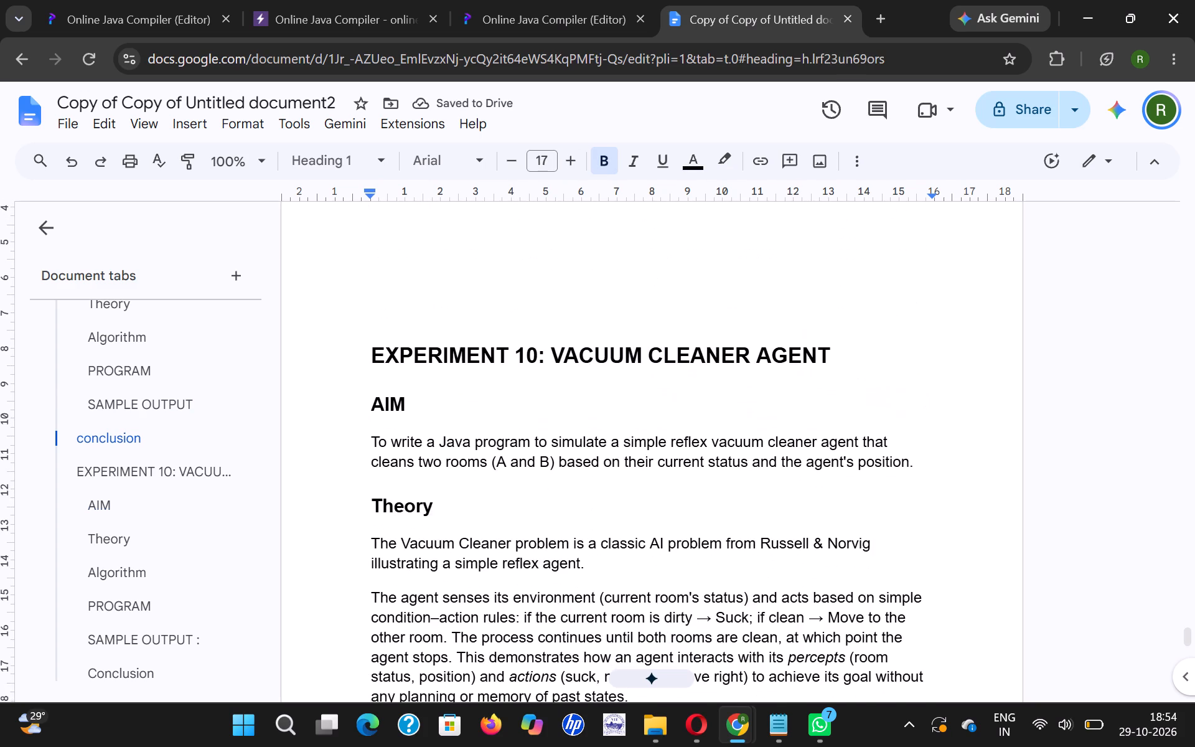
{"action": "scroll", "coordinate": [611, 306], "scroll_direction": "down", "scroll_amount": 1}
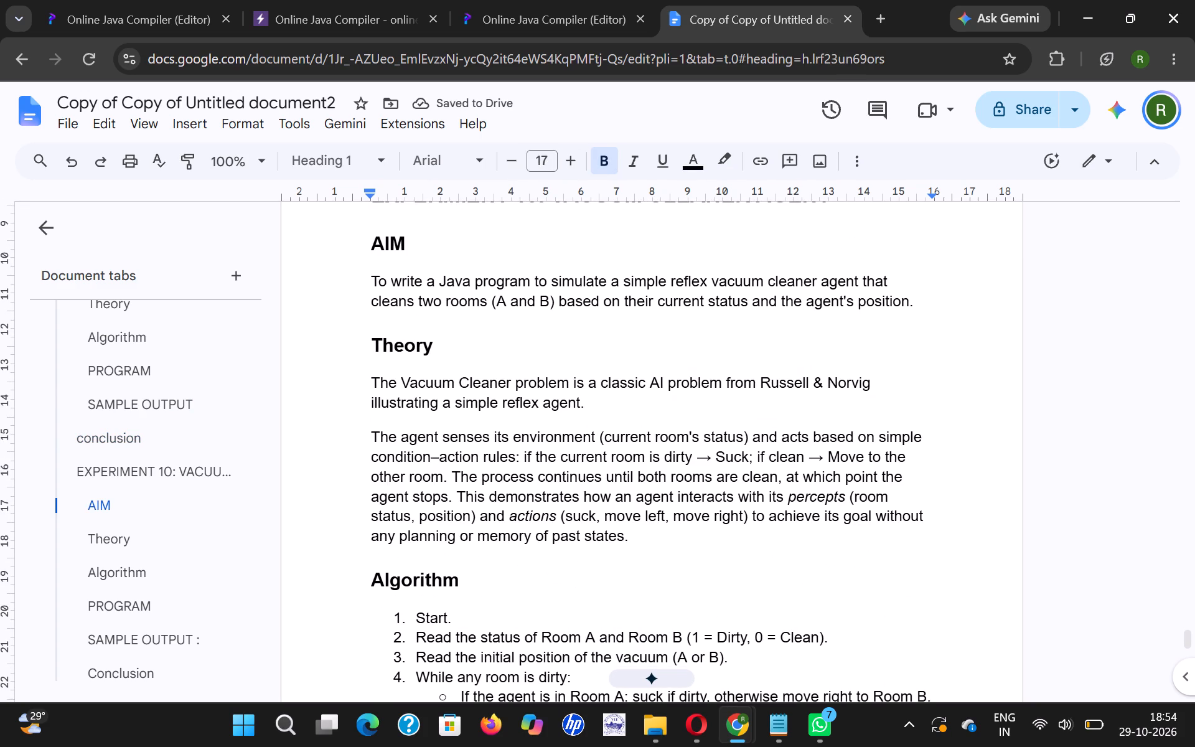
{"action": "left_click_drag", "start_coordinate": [370, 278], "coordinate": [903, 299]}
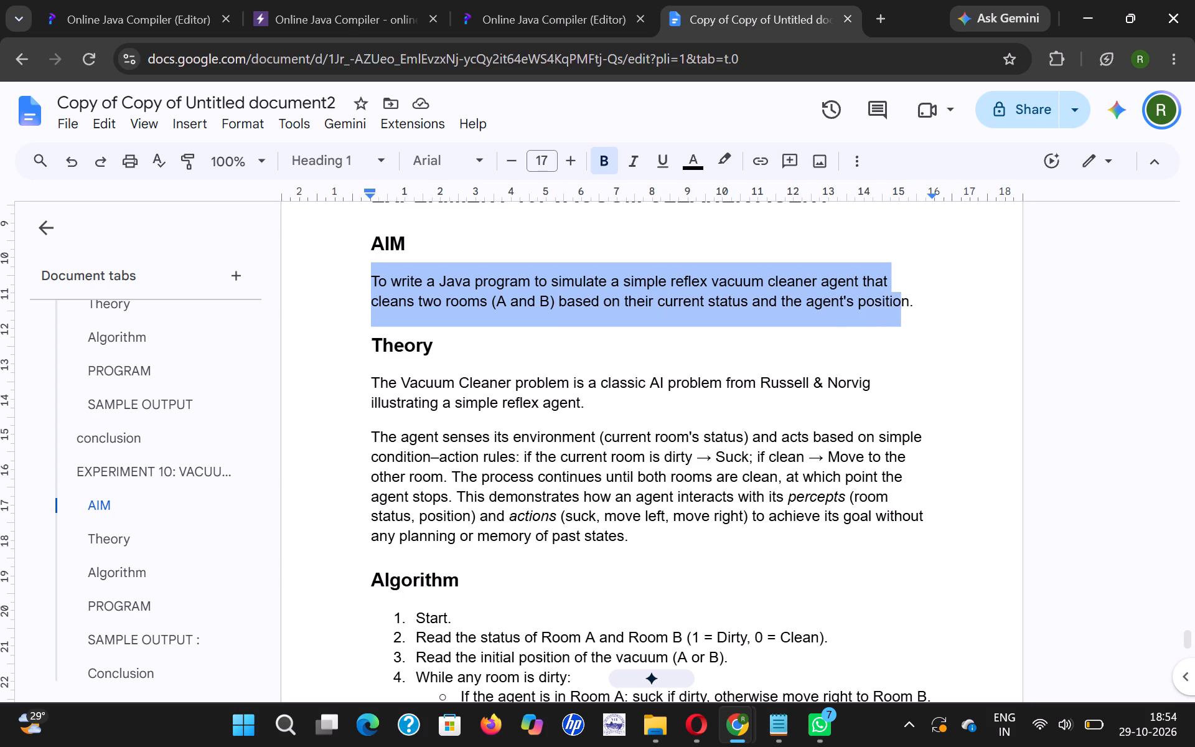
{"action": "left_click_drag", "start_coordinate": [903, 299], "coordinate": [906, 299]}
{"action": "left_click", "coordinate": [518, 167]}
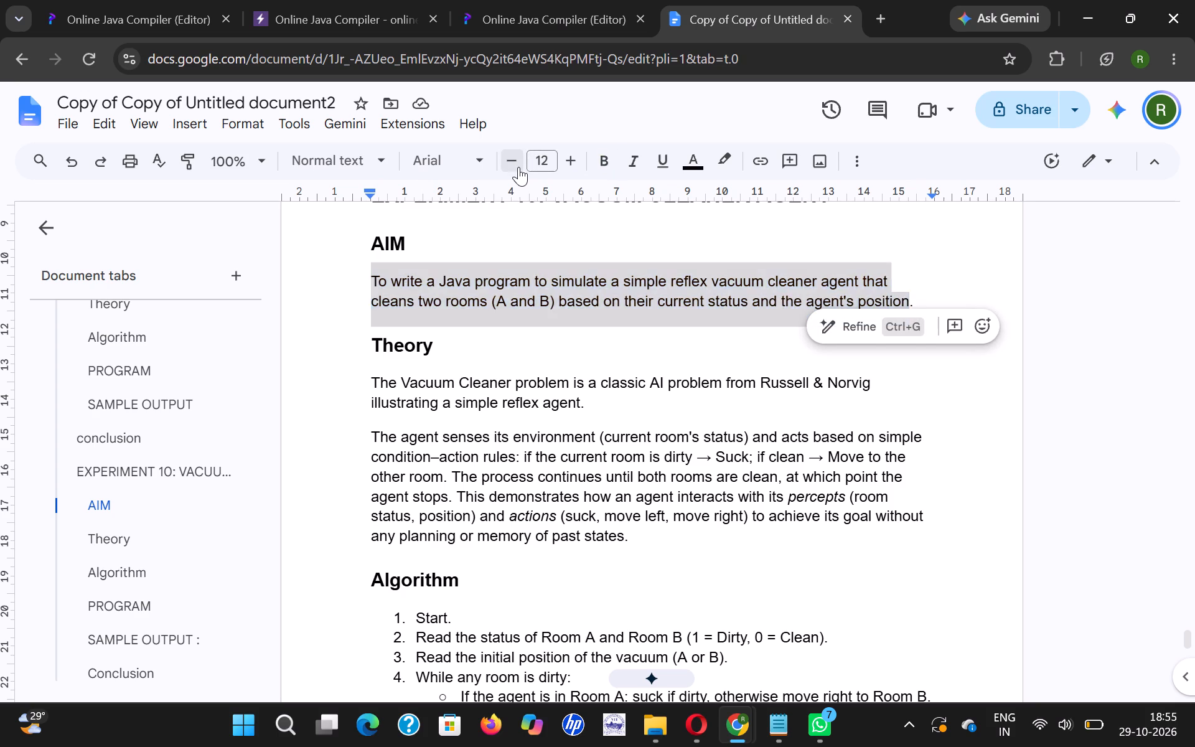
{"action": "left_click", "coordinate": [518, 167]}
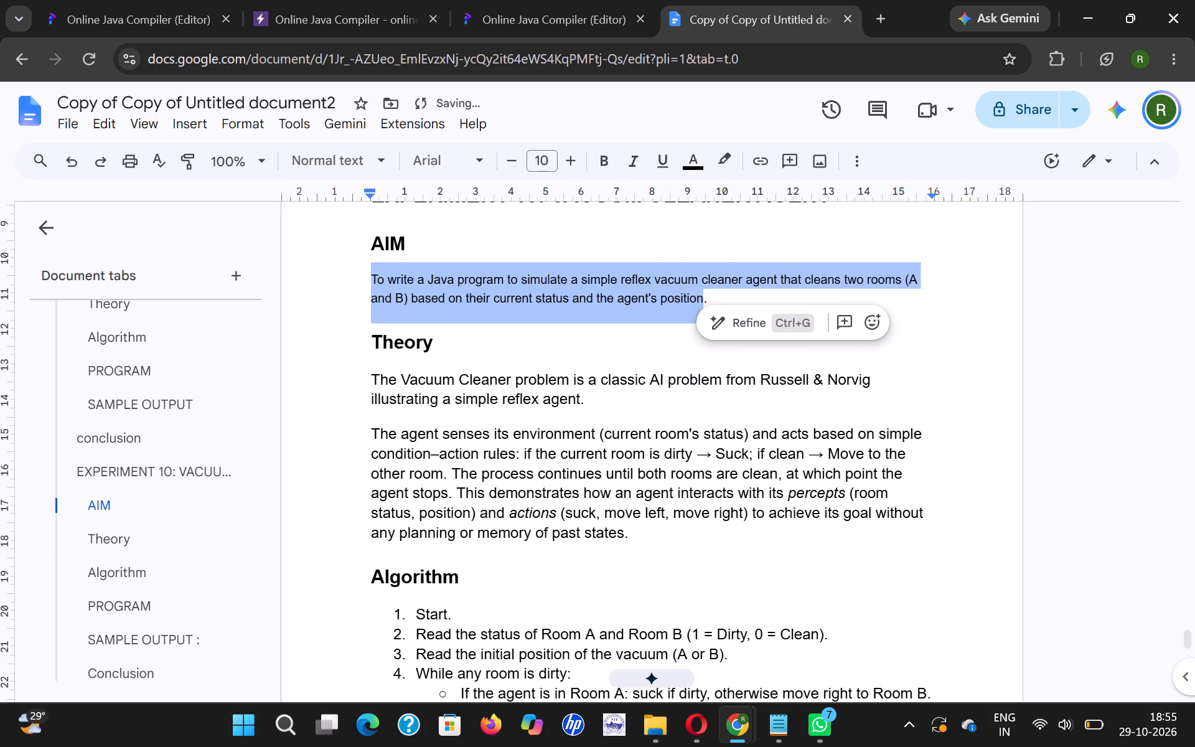
{"action": "left_click_drag", "start_coordinate": [370, 377], "coordinate": [634, 545]}
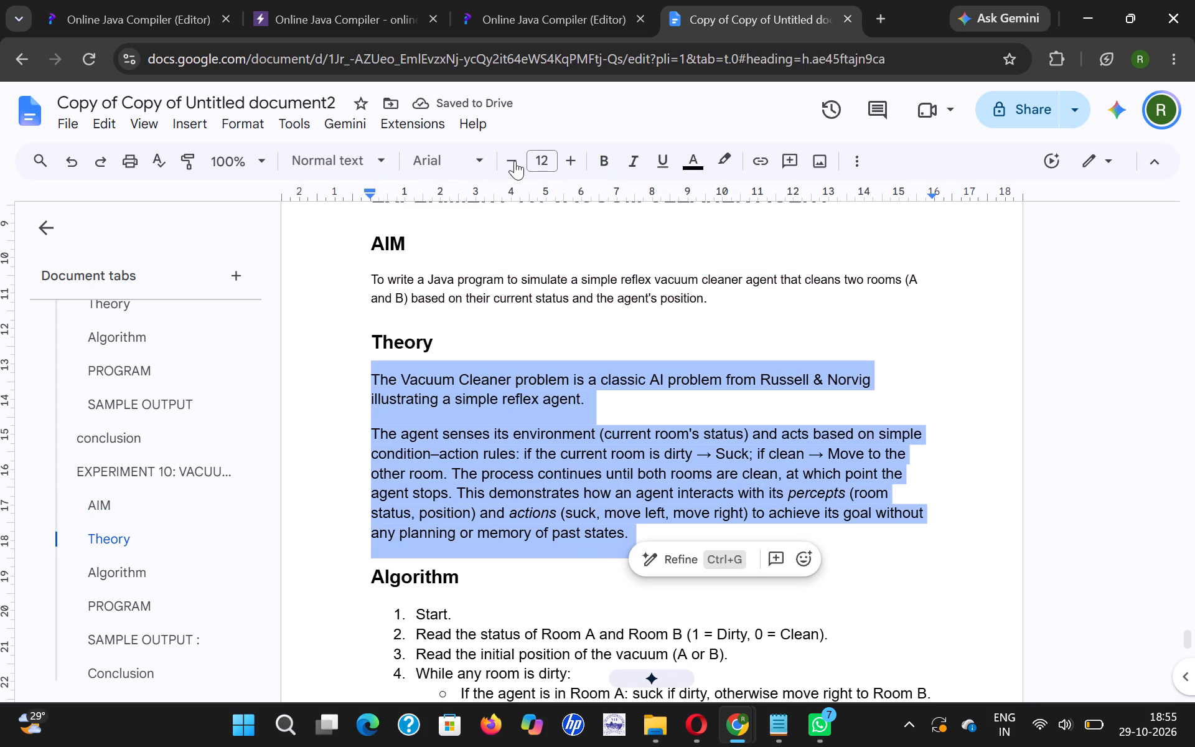
{"action": "left_click", "coordinate": [515, 161]}
{"action": "left_click", "coordinate": [515, 161]}
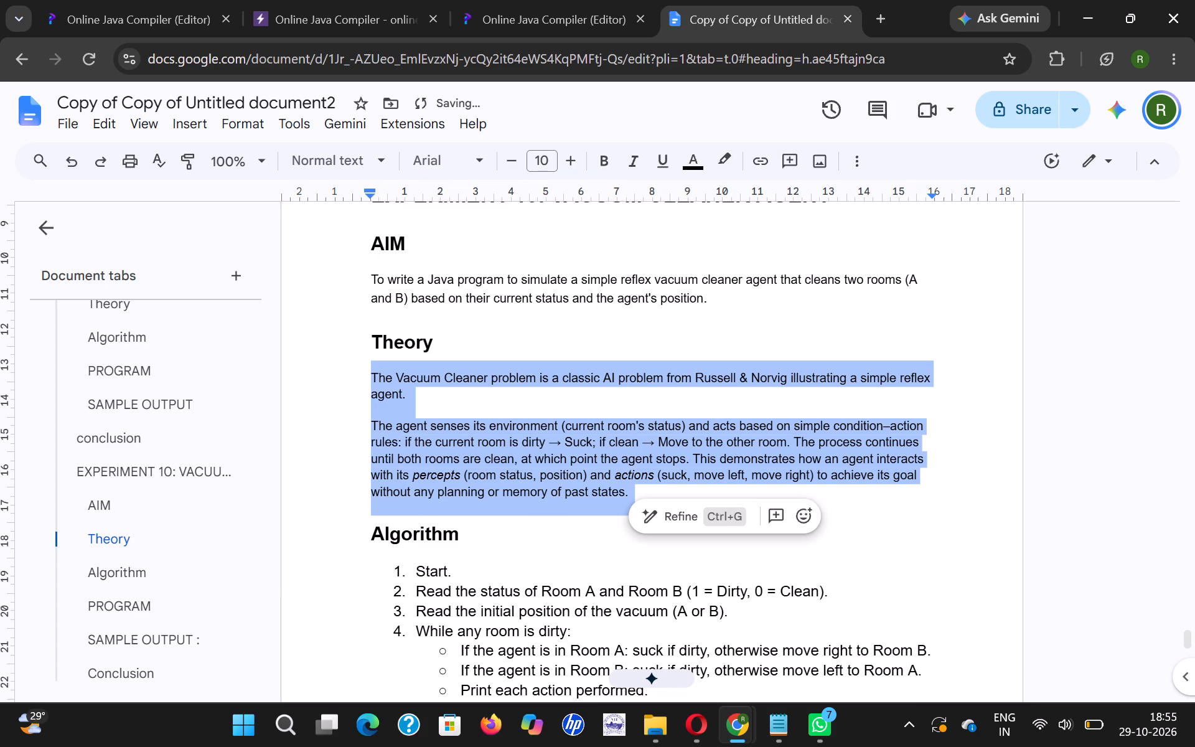
{"action": "left_click", "coordinate": [527, 406]}
Set Experiment 10's five Algorithm steps, including the nested bullets, to font size 10.
{"action": "scroll", "coordinate": [501, 408], "scroll_direction": "down", "scroll_amount": 2}
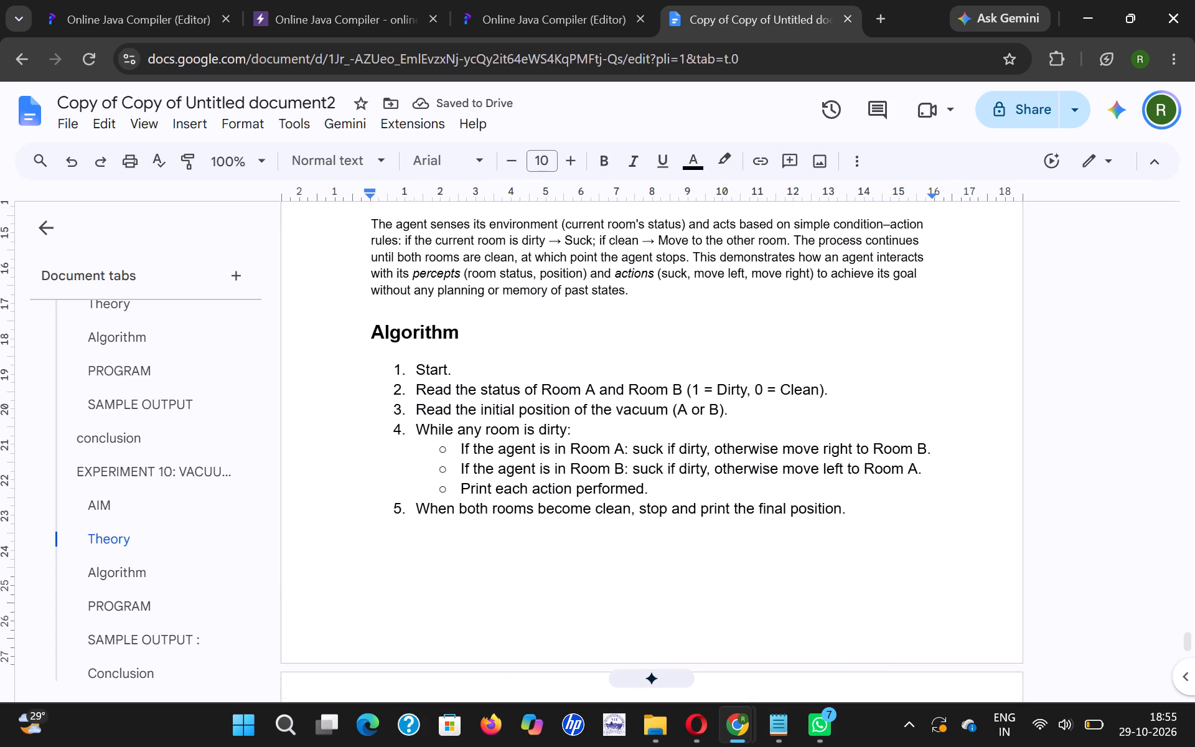
{"action": "left_click_drag", "start_coordinate": [398, 370], "coordinate": [815, 537]}
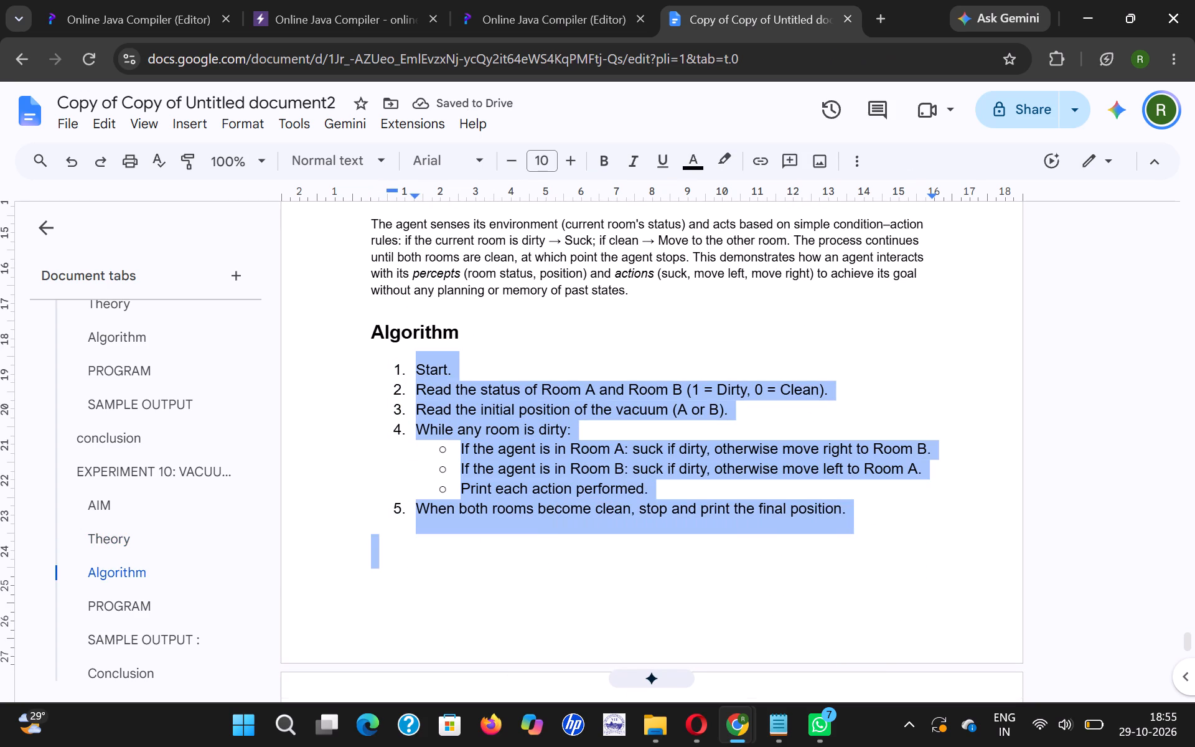
{"action": "left_click_drag", "start_coordinate": [815, 537], "coordinate": [830, 537]}
{"action": "left_click", "coordinate": [515, 163]}
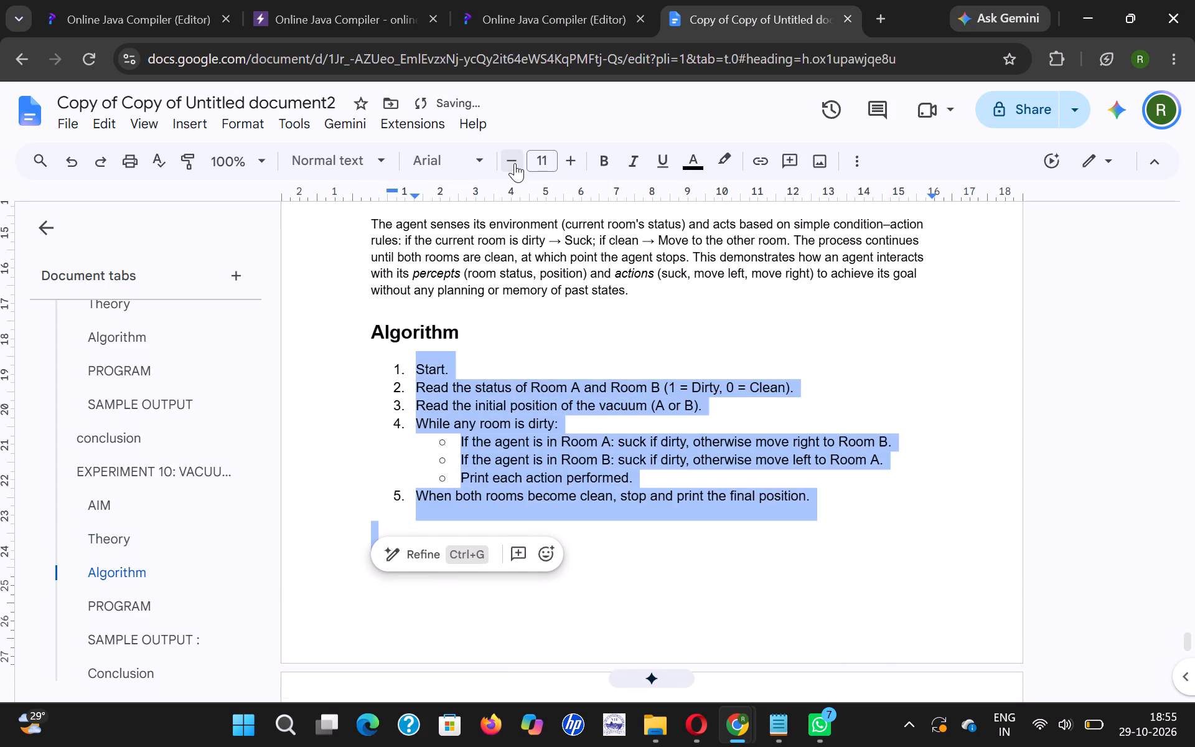
{"action": "left_click", "coordinate": [515, 163]}
{"action": "left_click", "coordinate": [575, 325]}
Set Experiment 10's program from the java.util import line through the "char pos" line to font size 10.
{"action": "scroll", "coordinate": [575, 325], "scroll_direction": "down", "scroll_amount": 2}
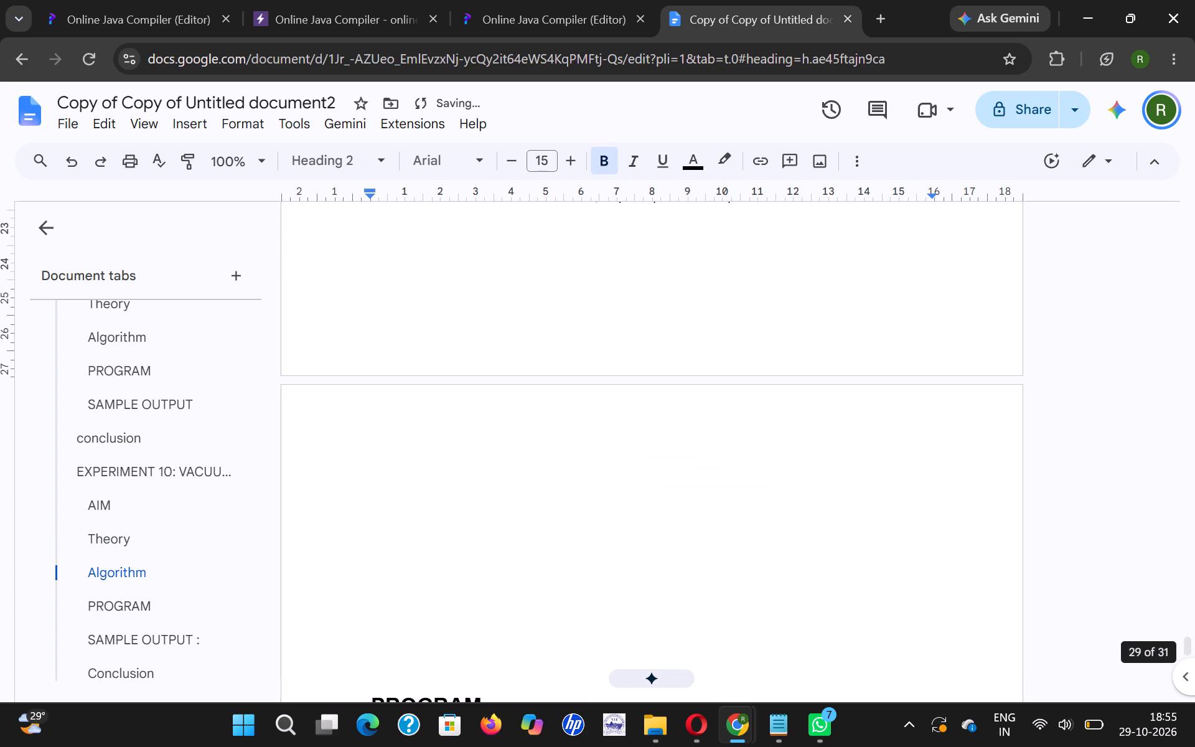
{"action": "scroll", "coordinate": [575, 325], "scroll_direction": "down", "scroll_amount": 1}
{"action": "scroll", "coordinate": [575, 325], "scroll_direction": "up", "scroll_amount": 4}
{"action": "scroll", "coordinate": [575, 325], "scroll_direction": "down", "scroll_amount": 4}
{"action": "left_click_drag", "start_coordinate": [367, 354], "coordinate": [421, 422]}
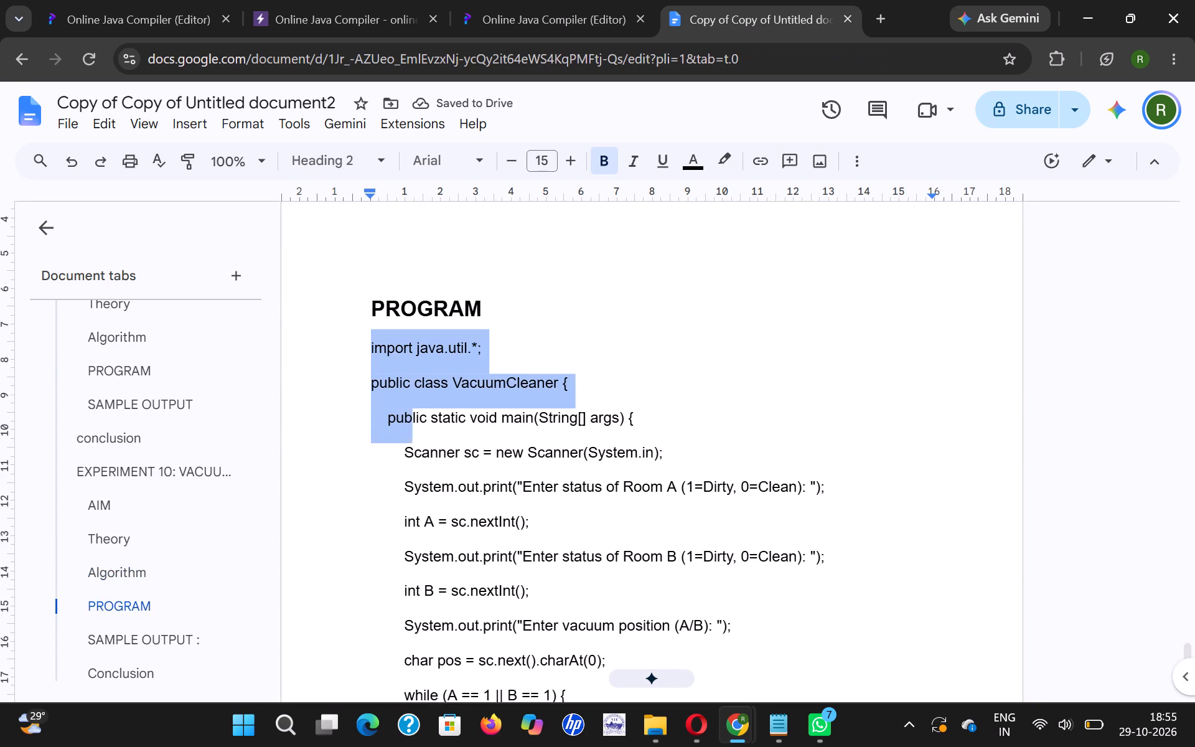
{"action": "left_click_drag", "start_coordinate": [421, 422], "coordinate": [627, 651]}
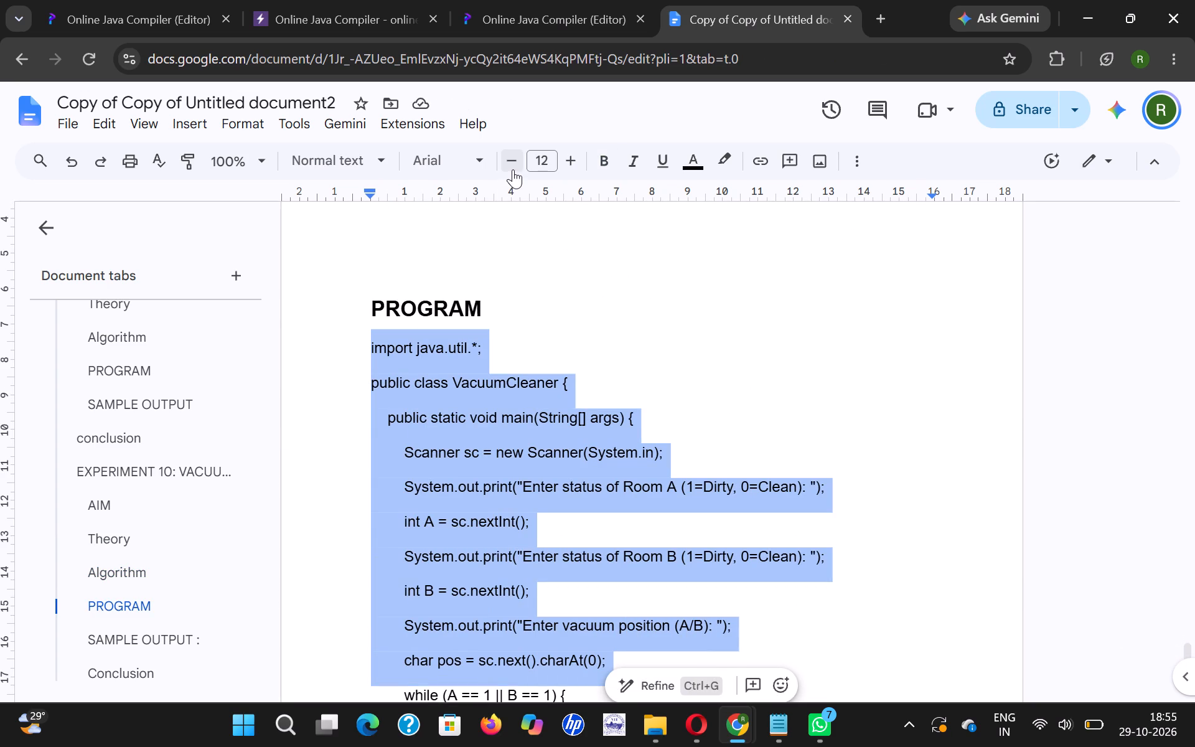
{"action": "left_click", "coordinate": [513, 169]}
{"action": "left_click", "coordinate": [513, 169]}
{"action": "left_click", "coordinate": [566, 337]}
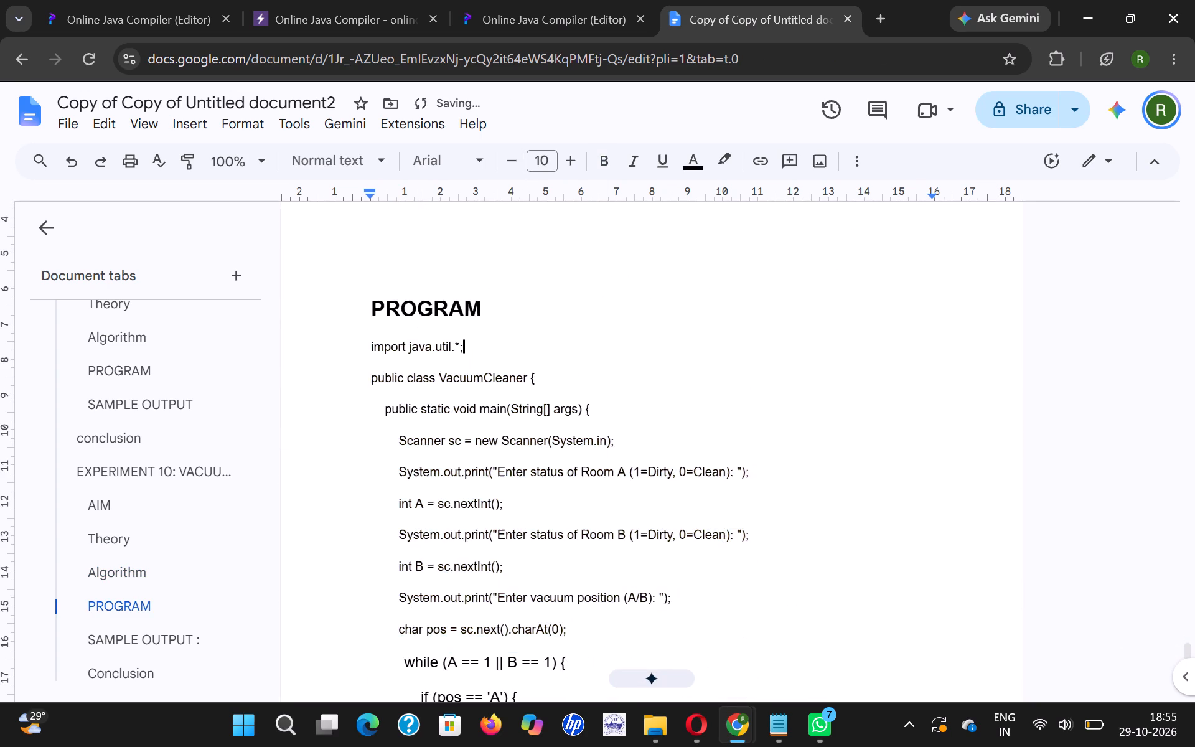
Set Experiment 10's program from the while loop line through the pos = 'B' line to font size 10.
{"action": "scroll", "coordinate": [566, 337], "scroll_direction": "down", "scroll_amount": 3}
{"action": "left_click_drag", "start_coordinate": [410, 428], "coordinate": [422, 442]}
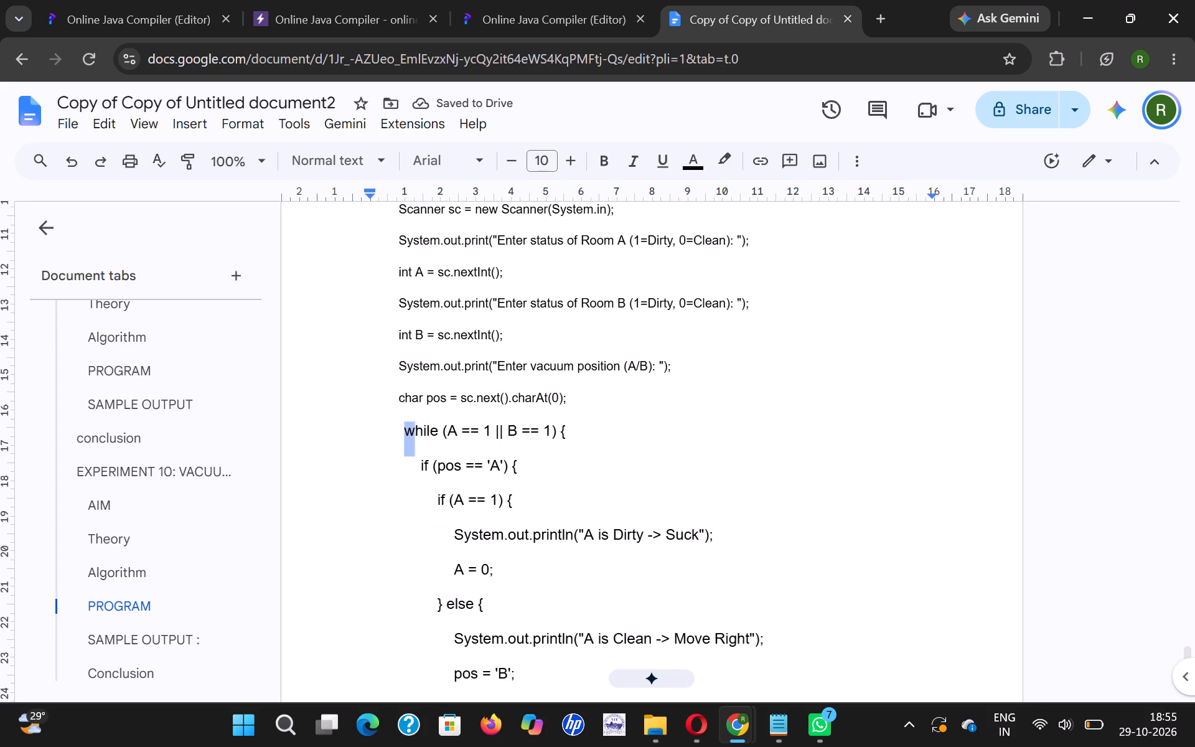
{"action": "left_click_drag", "start_coordinate": [422, 442], "coordinate": [621, 666]}
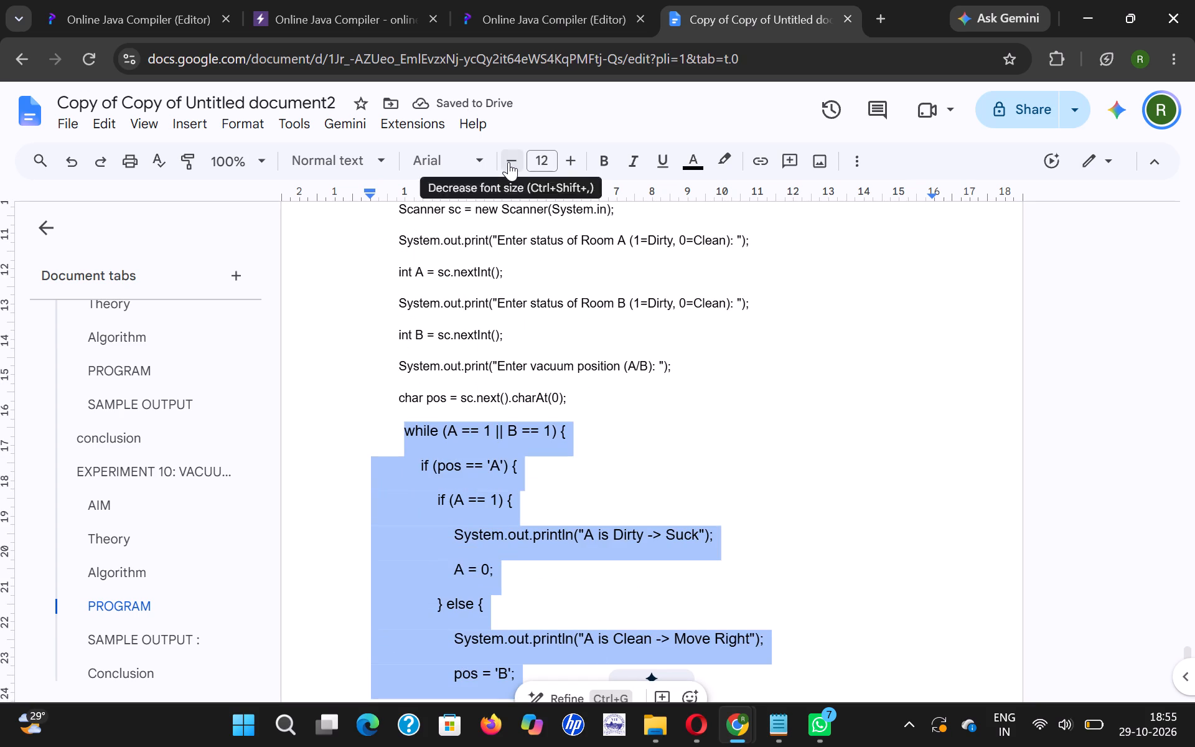
{"action": "left_click", "coordinate": [508, 162]}
{"action": "left_click", "coordinate": [508, 162]}
{"action": "left_click", "coordinate": [700, 374]}
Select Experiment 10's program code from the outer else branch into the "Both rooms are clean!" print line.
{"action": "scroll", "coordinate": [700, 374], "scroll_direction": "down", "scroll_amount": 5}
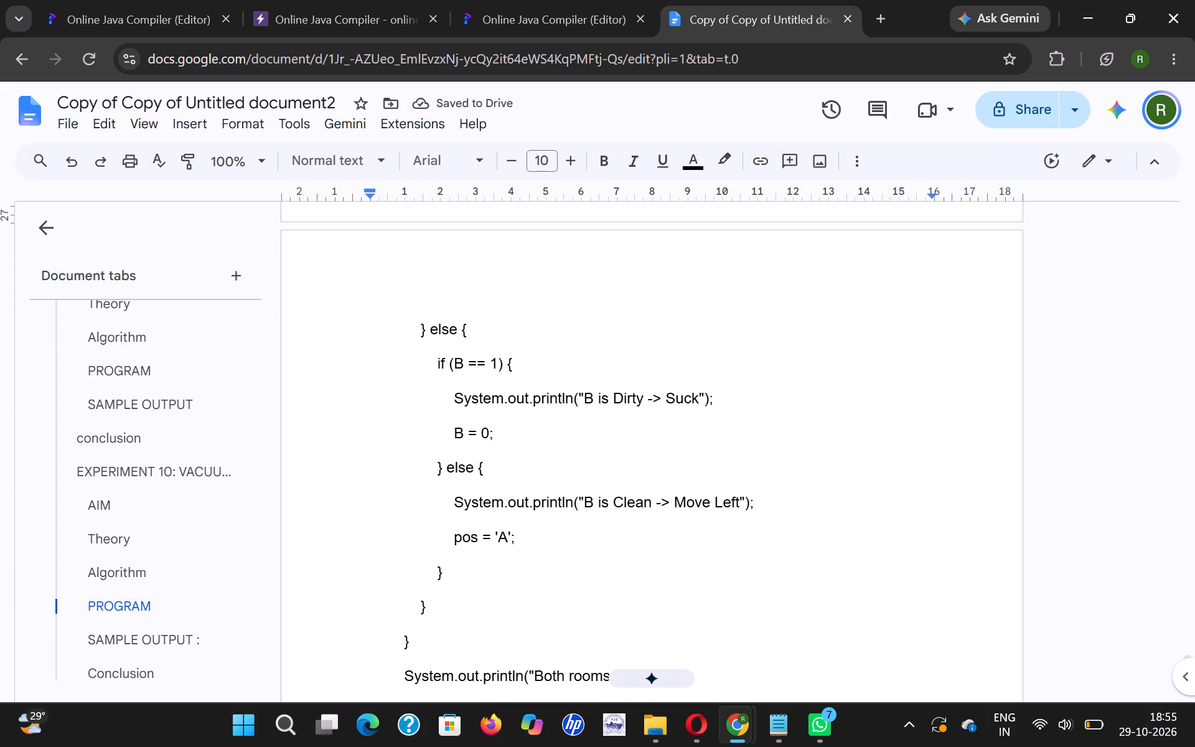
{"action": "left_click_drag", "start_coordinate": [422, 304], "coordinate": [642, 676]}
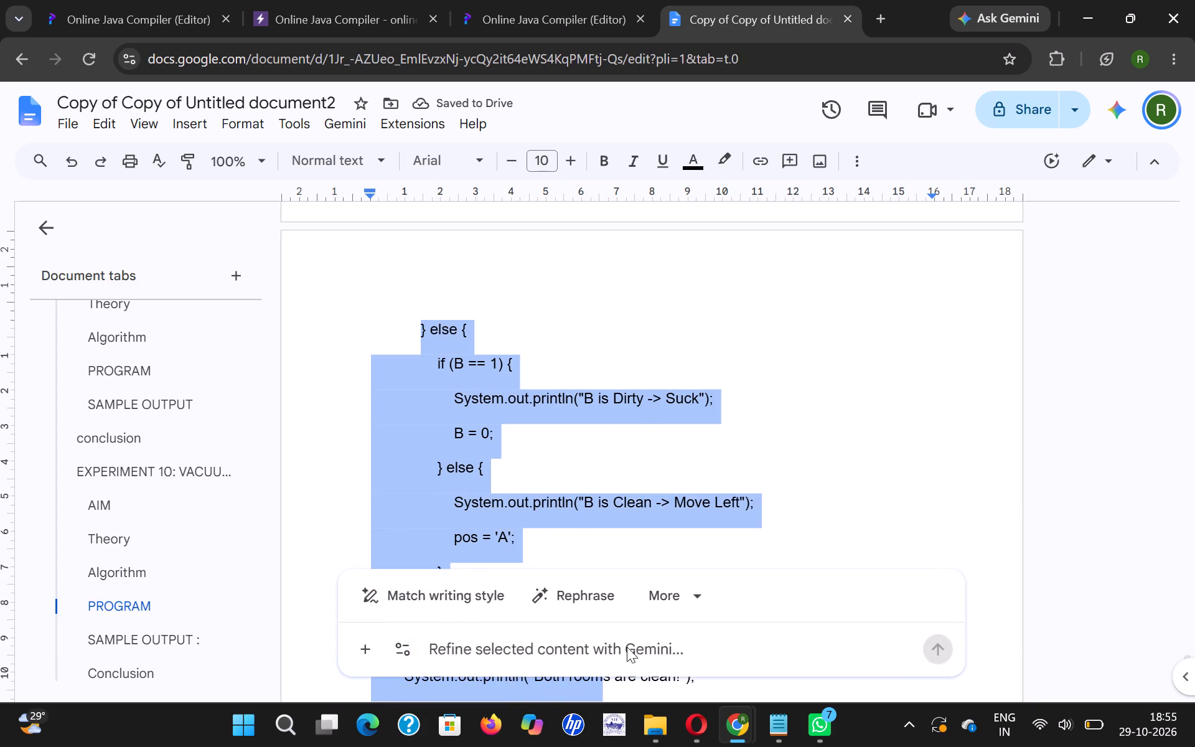
Set Experiment 10's program from the outer else branch through the "Final Position" print line to font size 10.
{"action": "left_click", "coordinate": [684, 331]}
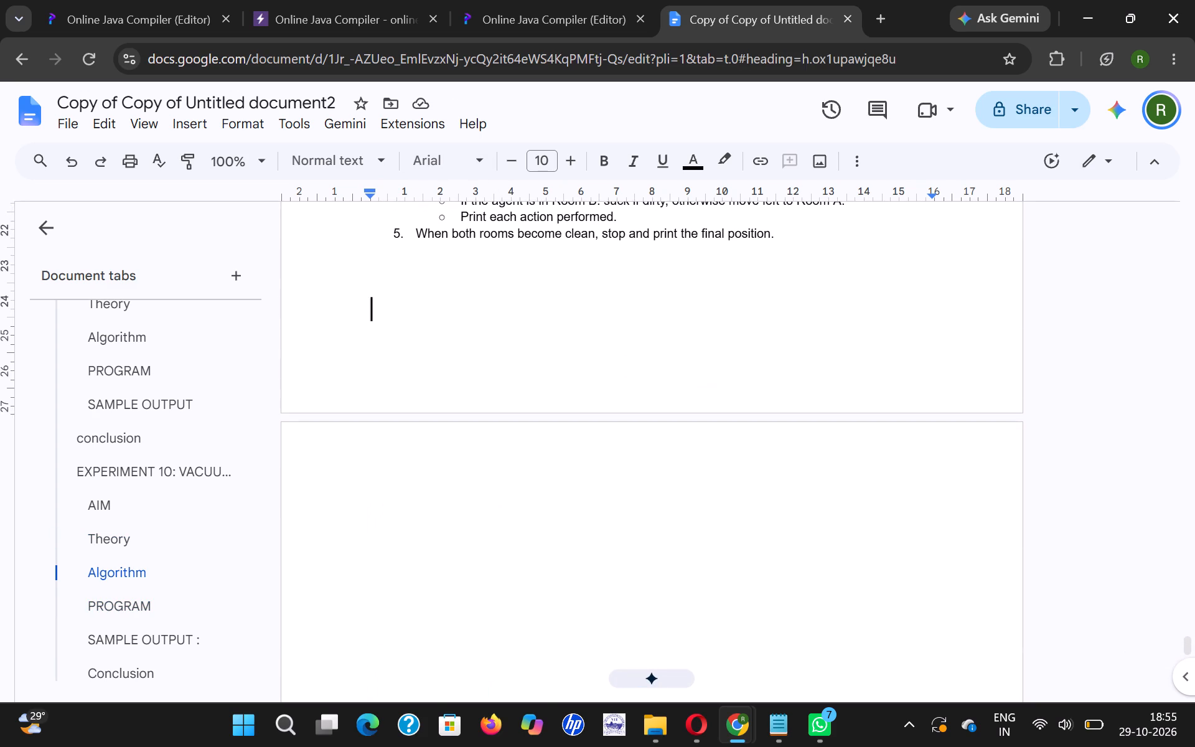
{"action": "scroll", "coordinate": [684, 331], "scroll_direction": "down", "scroll_amount": 10}
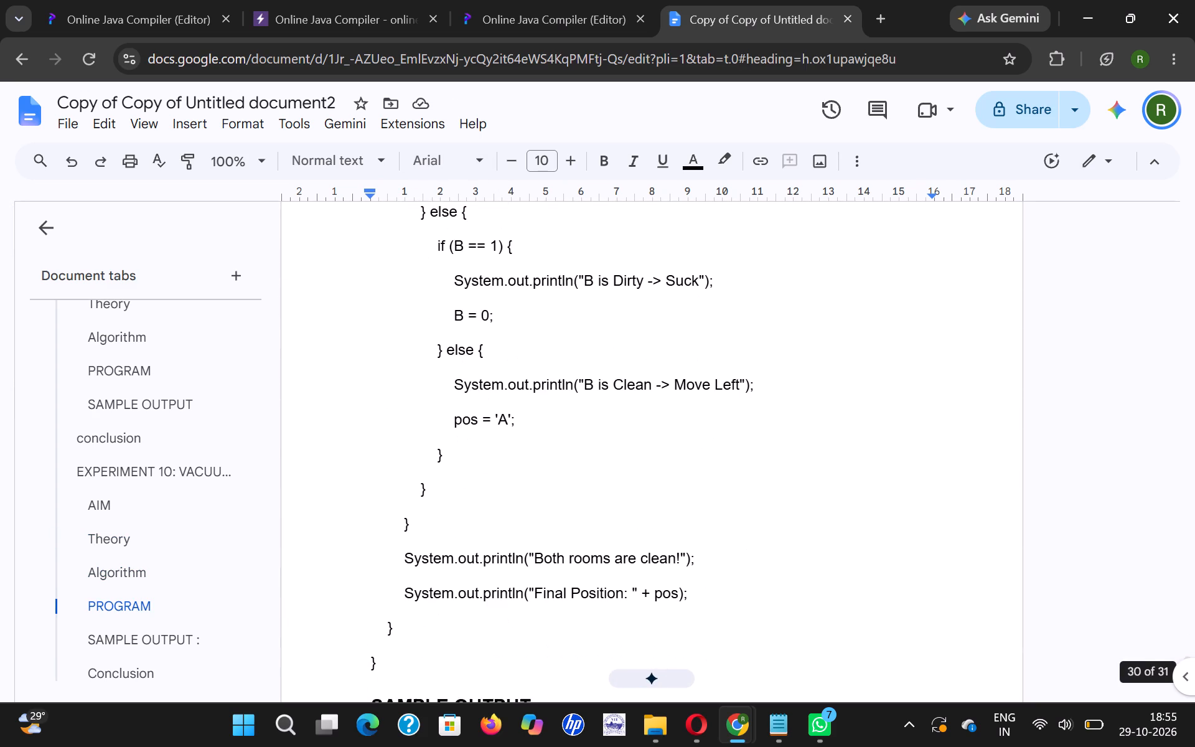
{"action": "scroll", "coordinate": [684, 331], "scroll_direction": "up", "scroll_amount": 1}
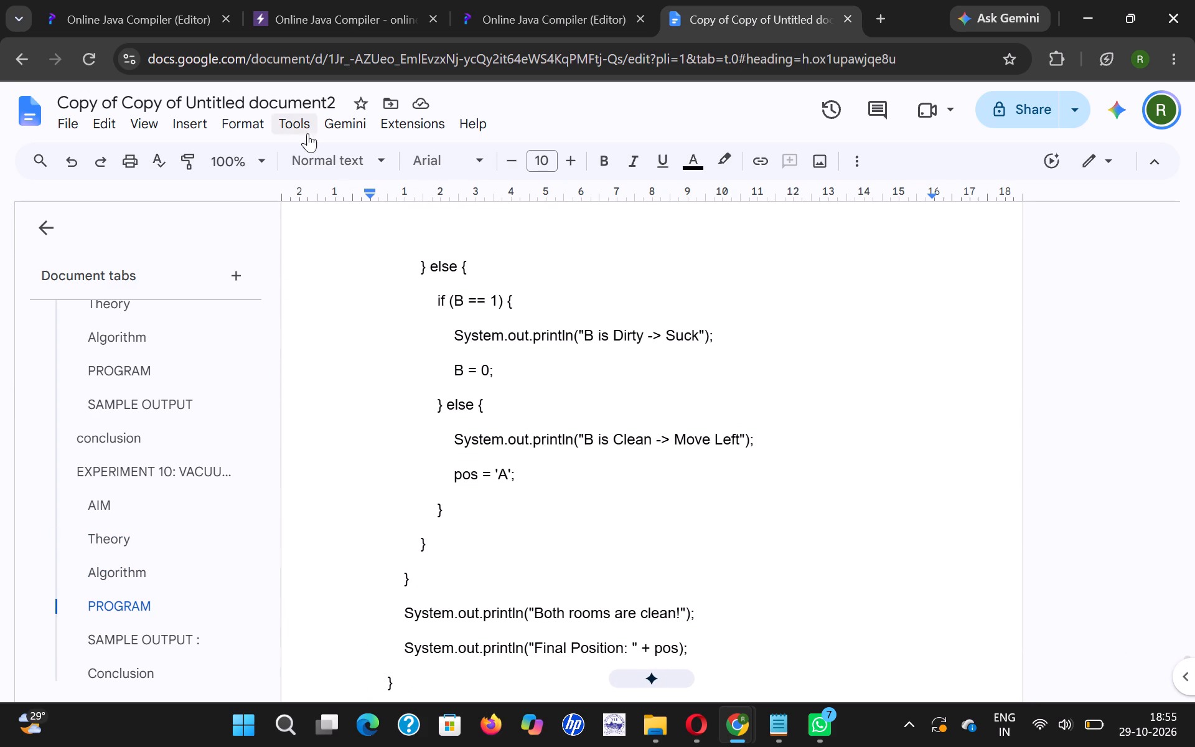
{"action": "left_click_drag", "start_coordinate": [432, 285], "coordinate": [663, 644]}
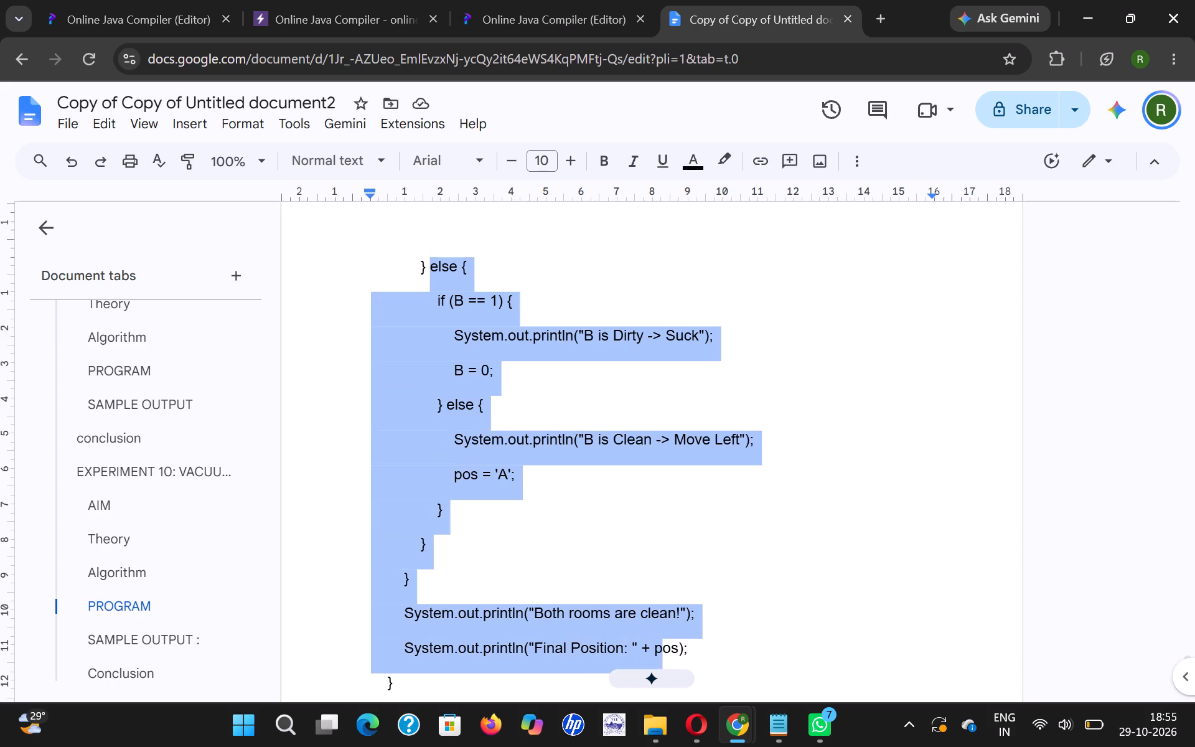
{"action": "left_click_drag", "start_coordinate": [663, 644], "coordinate": [691, 641]}
{"action": "left_click", "coordinate": [518, 166]}
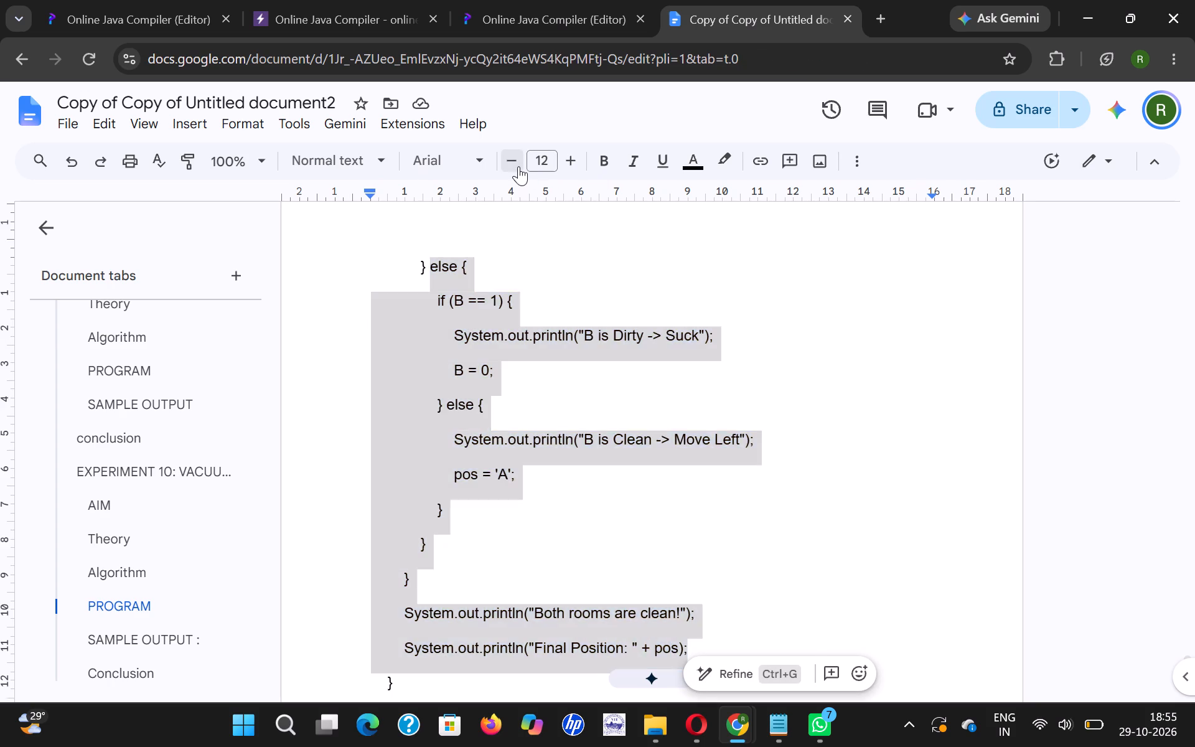
{"action": "left_click", "coordinate": [518, 166]}
{"action": "left_click", "coordinate": [648, 318]}
Set all of Experiment 10's SAMPLE OUTPUT lines, from the Room A status prompt through "Final Position: B", to font size 10.
{"action": "scroll", "coordinate": [648, 318], "scroll_direction": "down", "scroll_amount": 1}
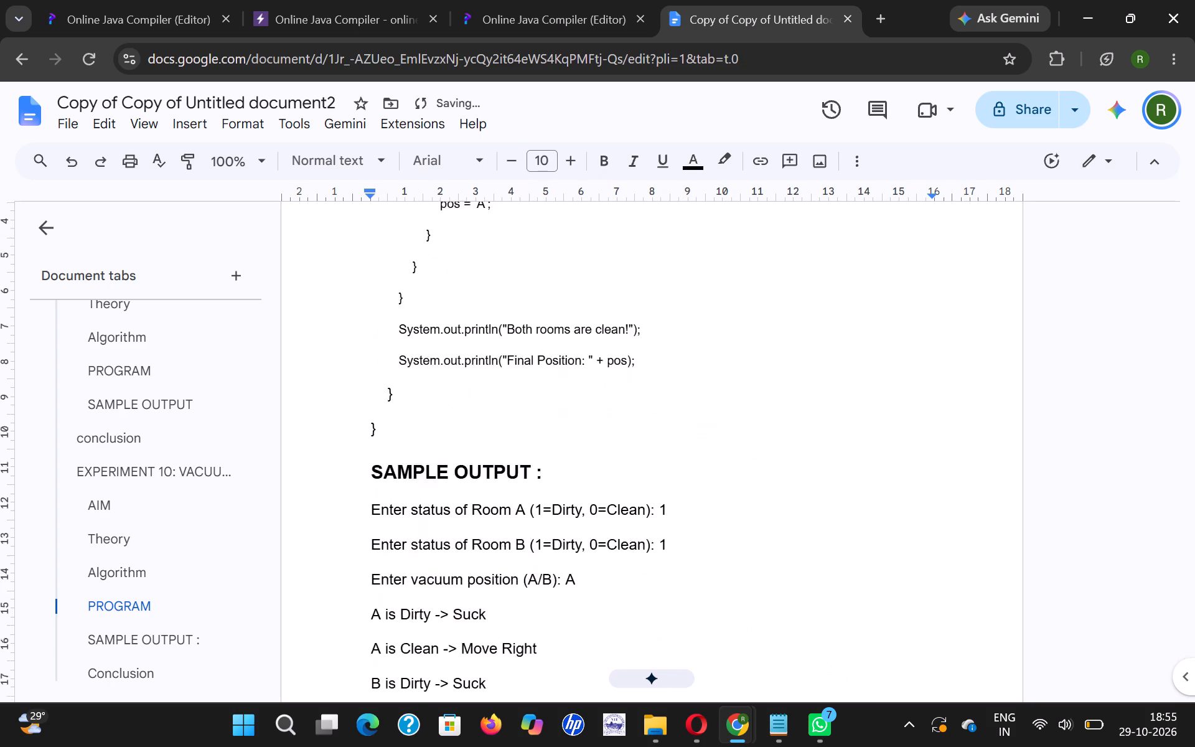
{"action": "scroll", "coordinate": [648, 318], "scroll_direction": "down", "scroll_amount": 2}
{"action": "left_click_drag", "start_coordinate": [377, 300], "coordinate": [464, 562]}
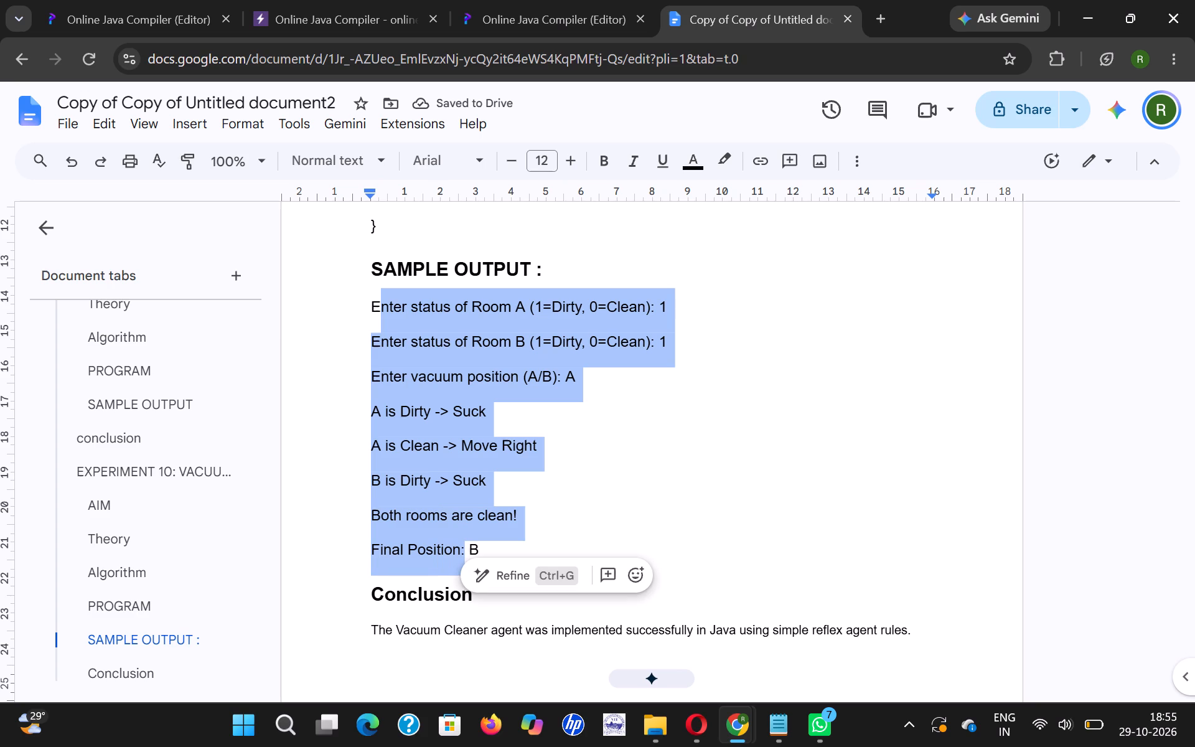
{"action": "left_click", "coordinate": [518, 159]}
{"action": "left_click", "coordinate": [518, 159]}
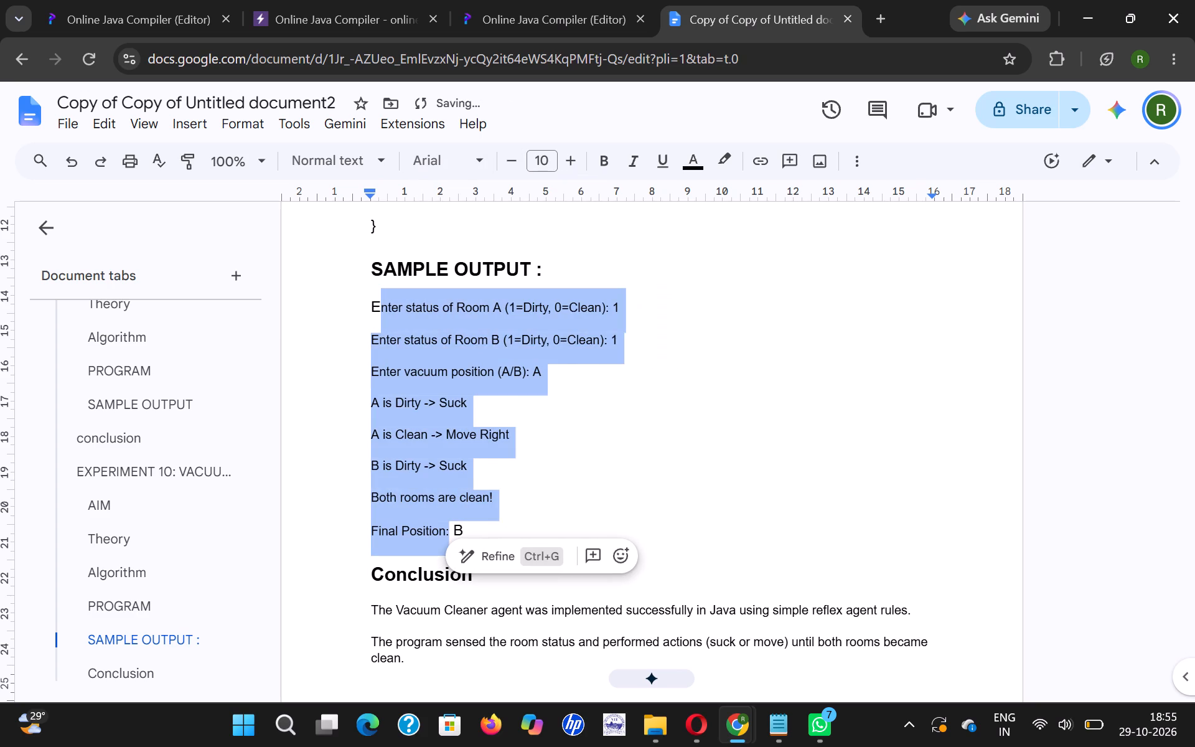
{"action": "left_click", "coordinate": [705, 413]}
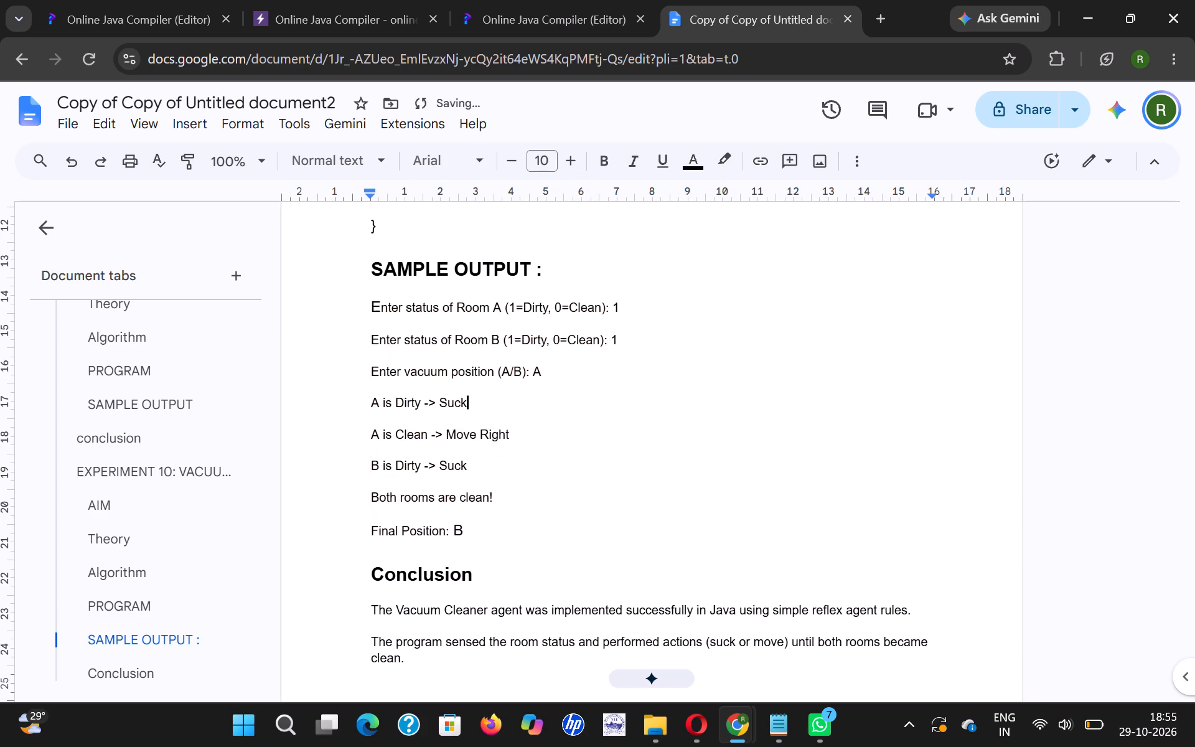
{"action": "left_click_drag", "start_coordinate": [372, 301], "coordinate": [469, 522]}
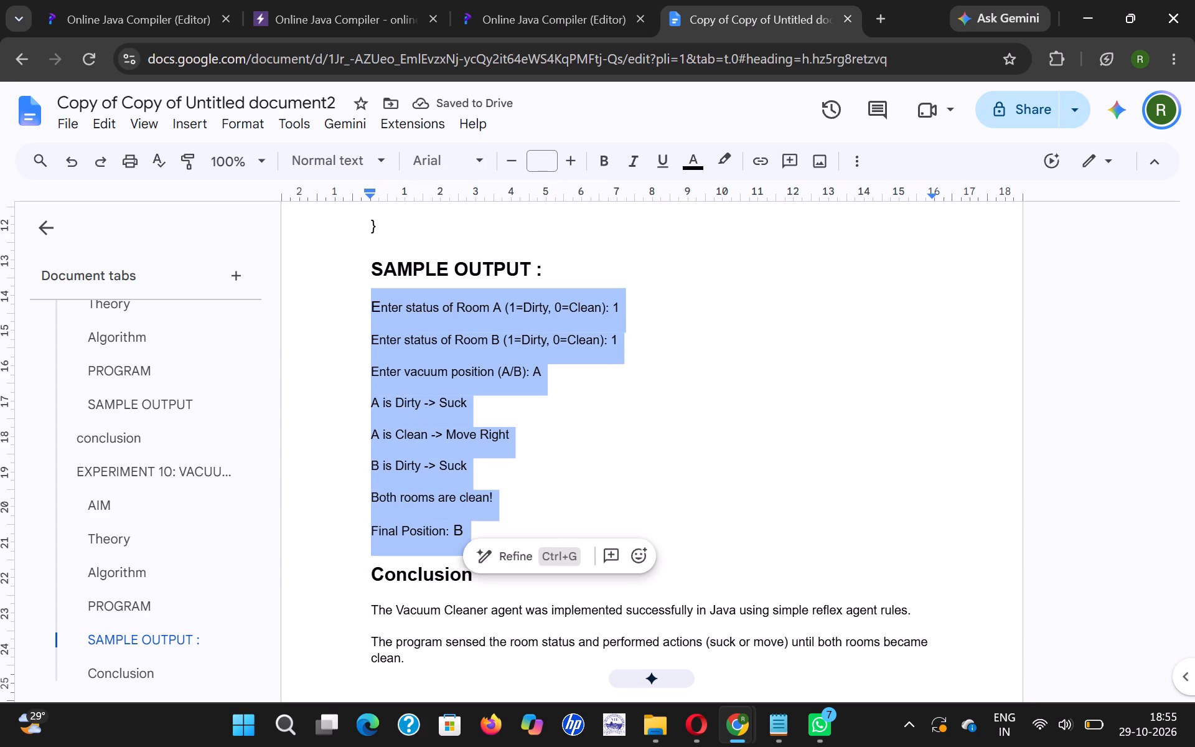
{"action": "left_click", "coordinate": [533, 167]}
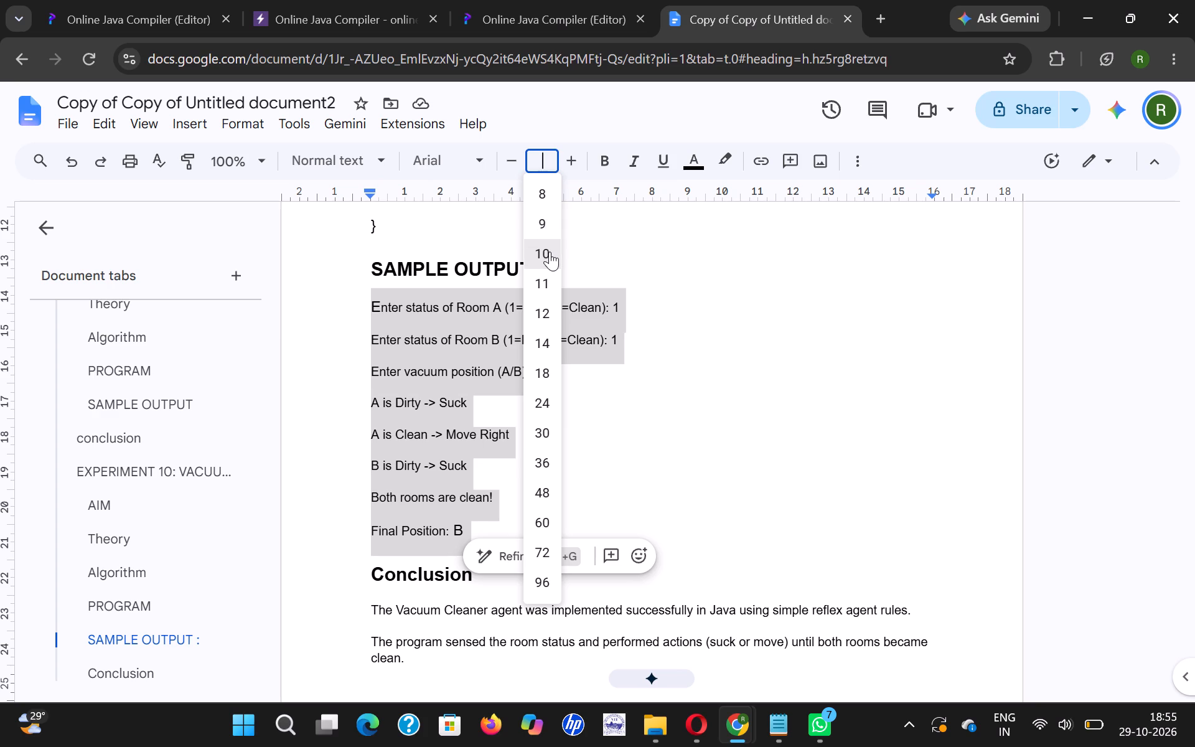
{"action": "left_click", "coordinate": [550, 251]}
{"action": "left_click", "coordinate": [729, 325]}
Review the document's text formatting from Experiment 10's conclusion back up to Experiment 7's depth-first search section.
{"action": "scroll", "coordinate": [757, 507], "scroll_direction": "down", "scroll_amount": 1}
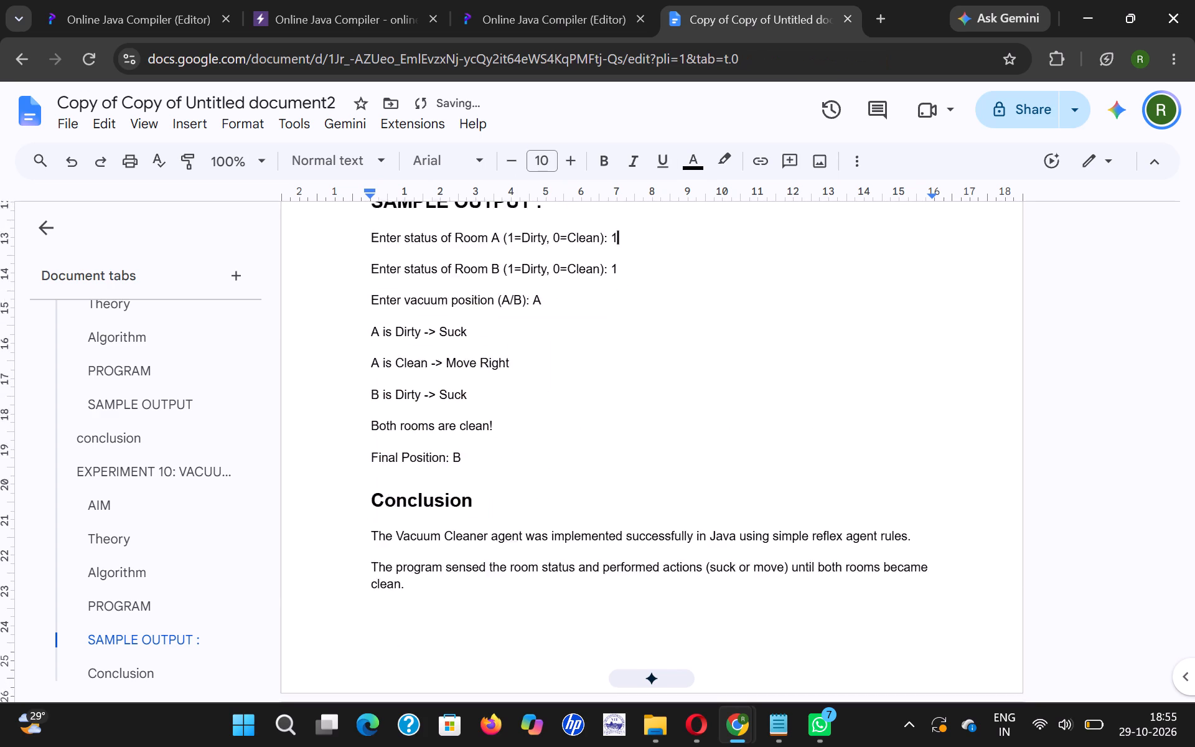
{"action": "scroll", "coordinate": [757, 507], "scroll_direction": "down", "scroll_amount": 3}
{"action": "scroll", "coordinate": [757, 507], "scroll_direction": "up", "scroll_amount": 3}
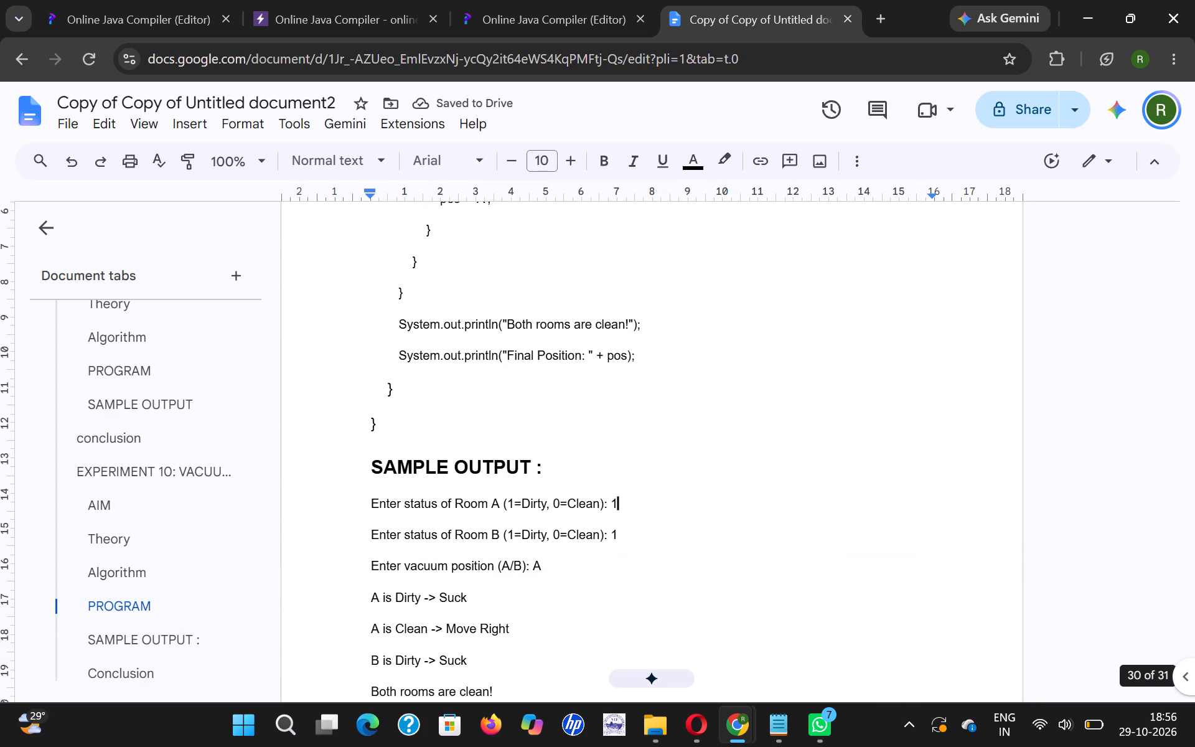
{"action": "scroll", "coordinate": [757, 507], "scroll_direction": "up", "scroll_amount": 7}
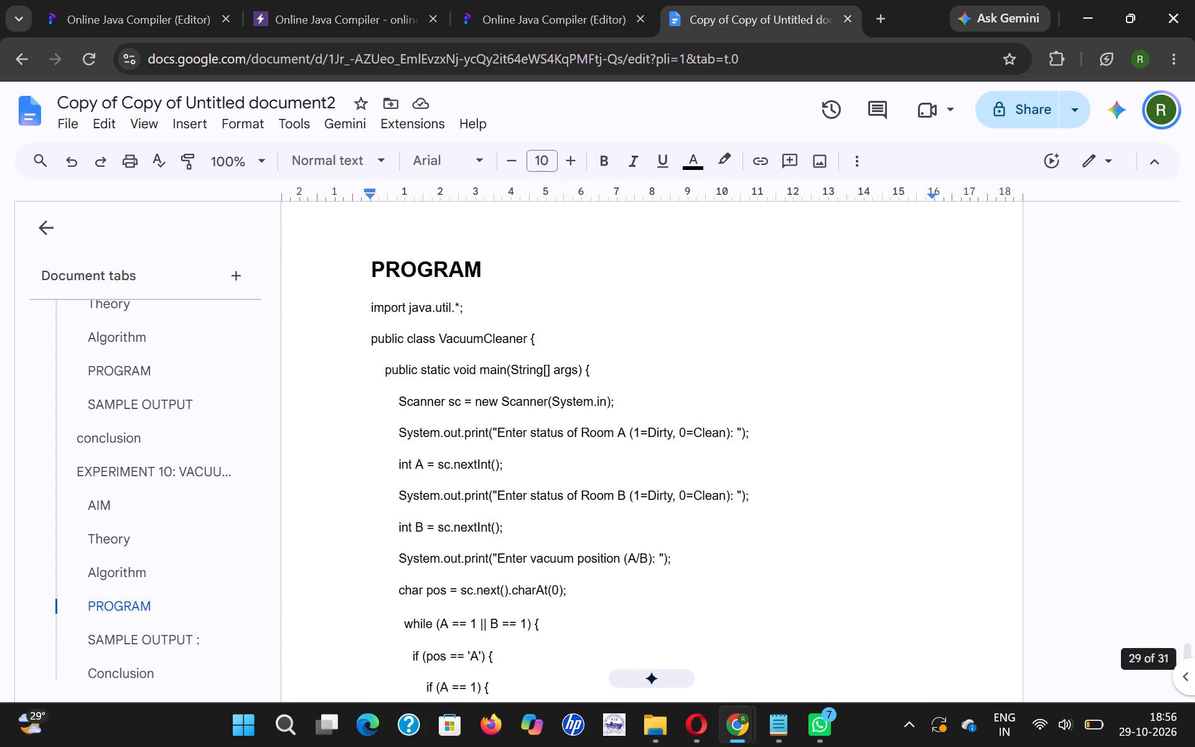
{"action": "scroll", "coordinate": [757, 507], "scroll_direction": "up", "scroll_amount": 7}
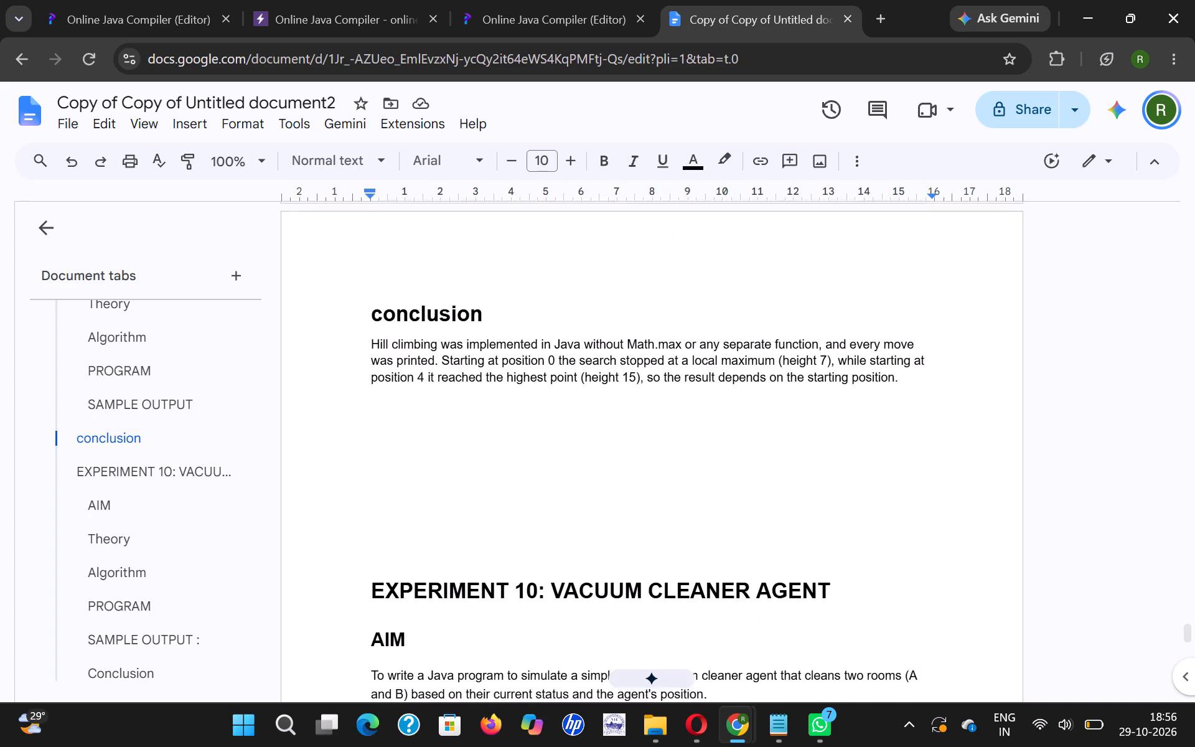
{"action": "scroll", "coordinate": [757, 507], "scroll_direction": "up", "scroll_amount": 6}
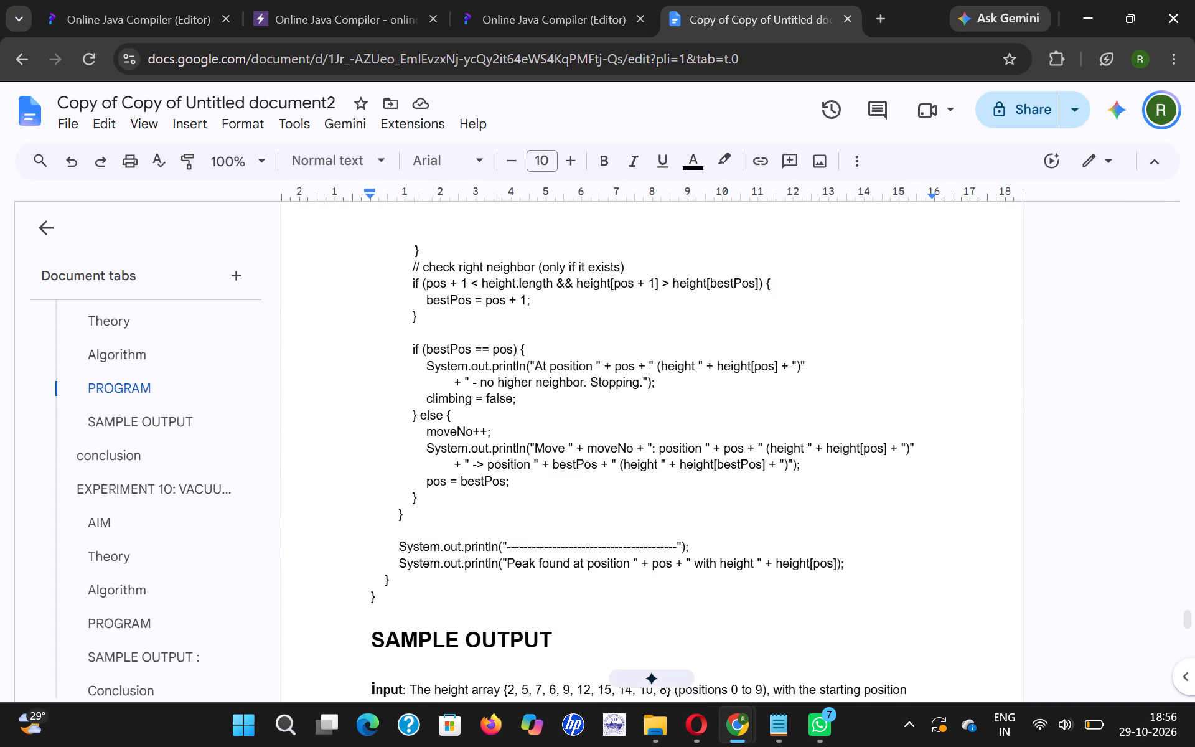
{"action": "scroll", "coordinate": [757, 507], "scroll_direction": "up", "scroll_amount": 6}
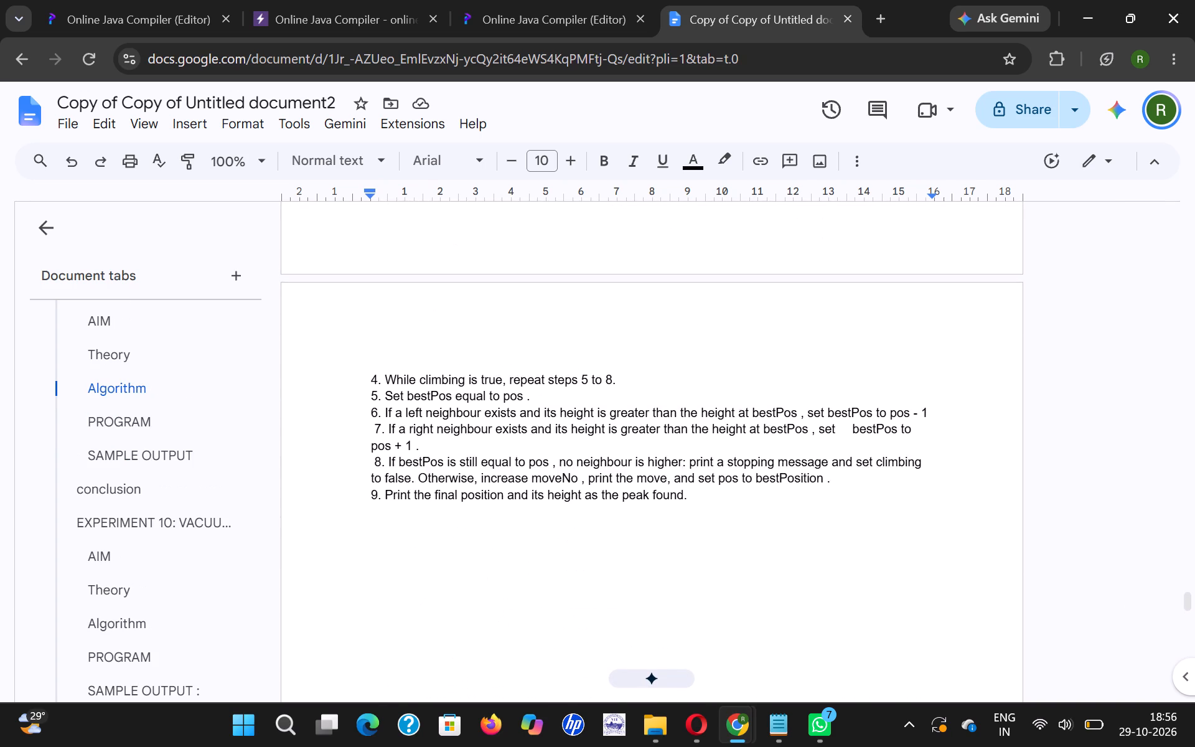
{"action": "scroll", "coordinate": [757, 507], "scroll_direction": "up", "scroll_amount": 6}
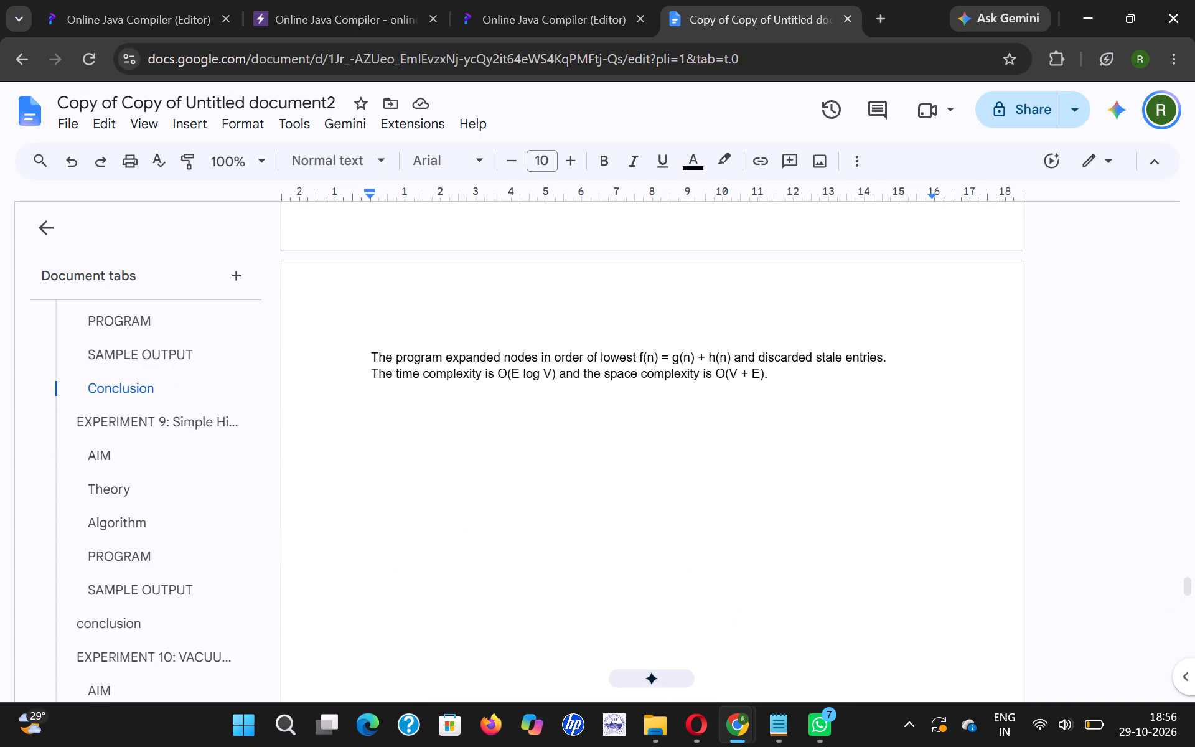
{"action": "scroll", "coordinate": [757, 507], "scroll_direction": "up", "scroll_amount": 6}
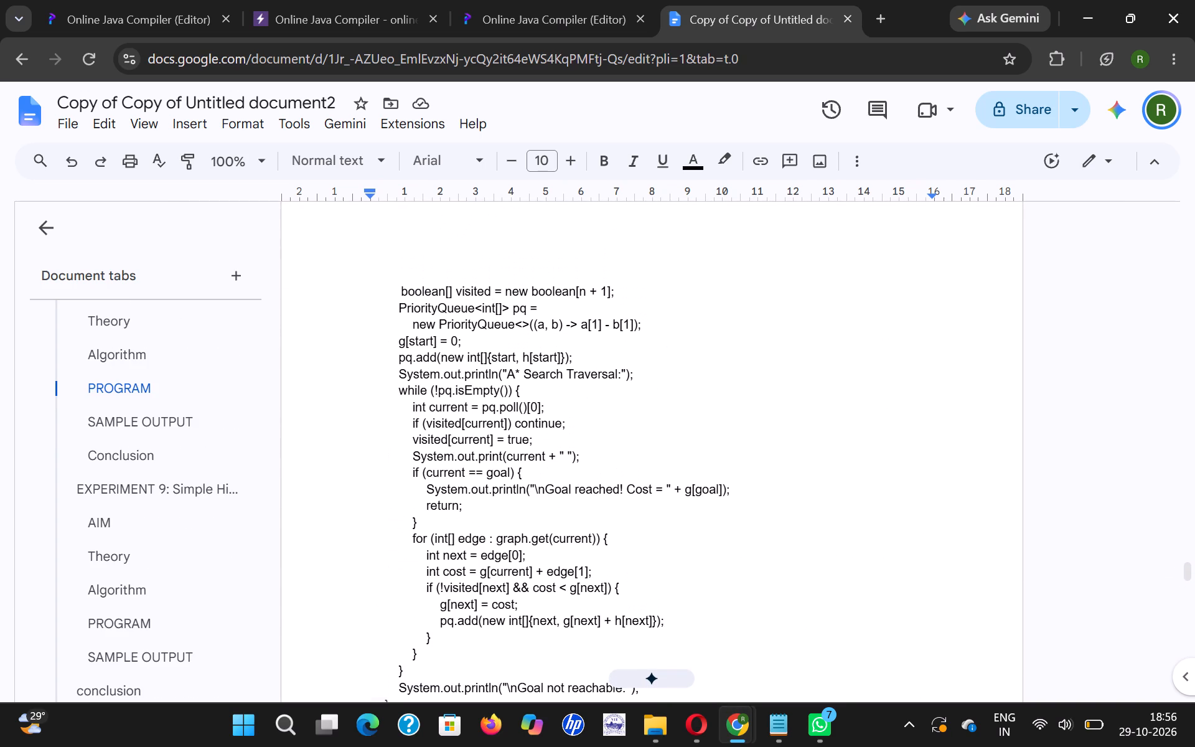
{"action": "scroll", "coordinate": [757, 507], "scroll_direction": "up", "scroll_amount": 1}
{"action": "left_click_drag", "start_coordinate": [410, 304], "coordinate": [474, 413]}
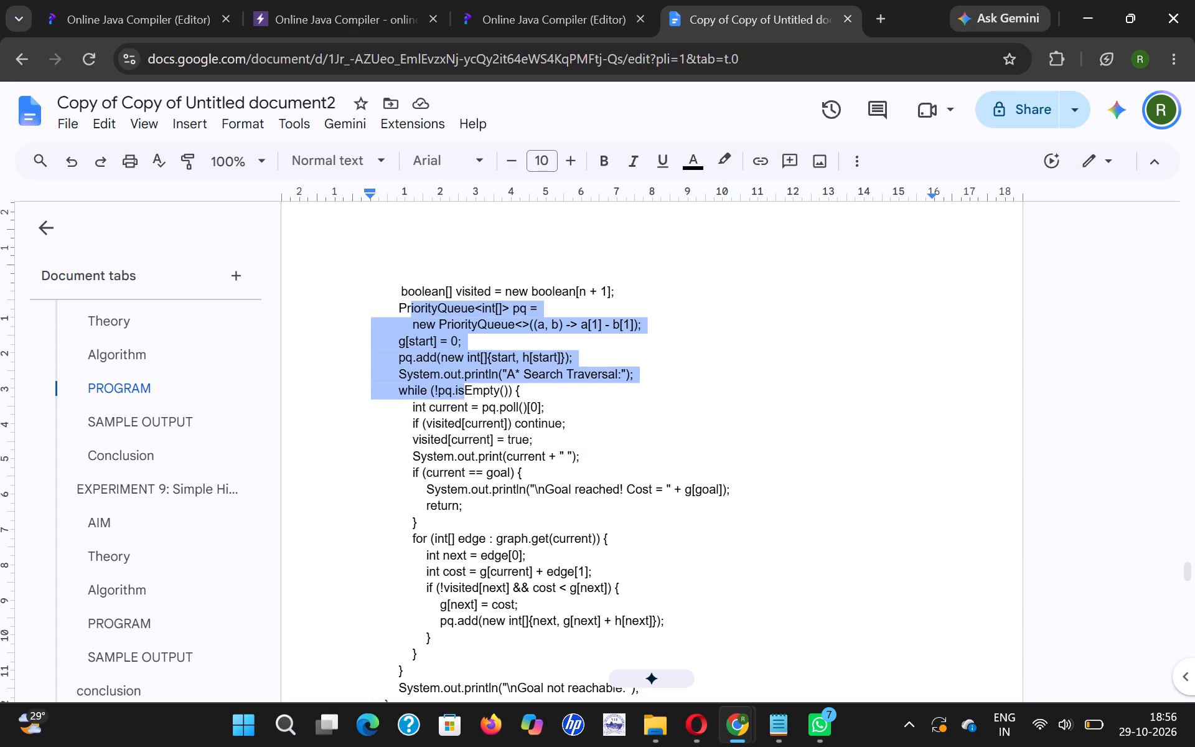
{"action": "left_click", "coordinate": [792, 305]}
{"action": "scroll", "coordinate": [792, 305], "scroll_direction": "up", "scroll_amount": 4}
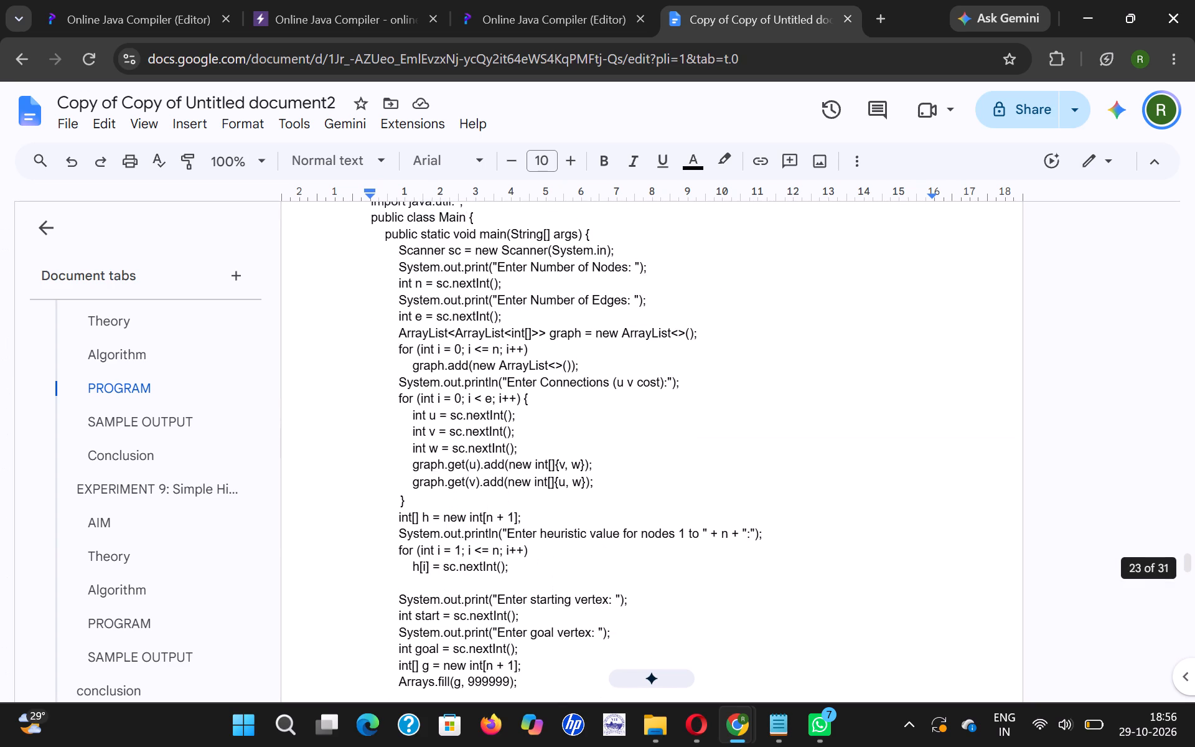
{"action": "scroll", "coordinate": [792, 305], "scroll_direction": "up", "scroll_amount": 7}
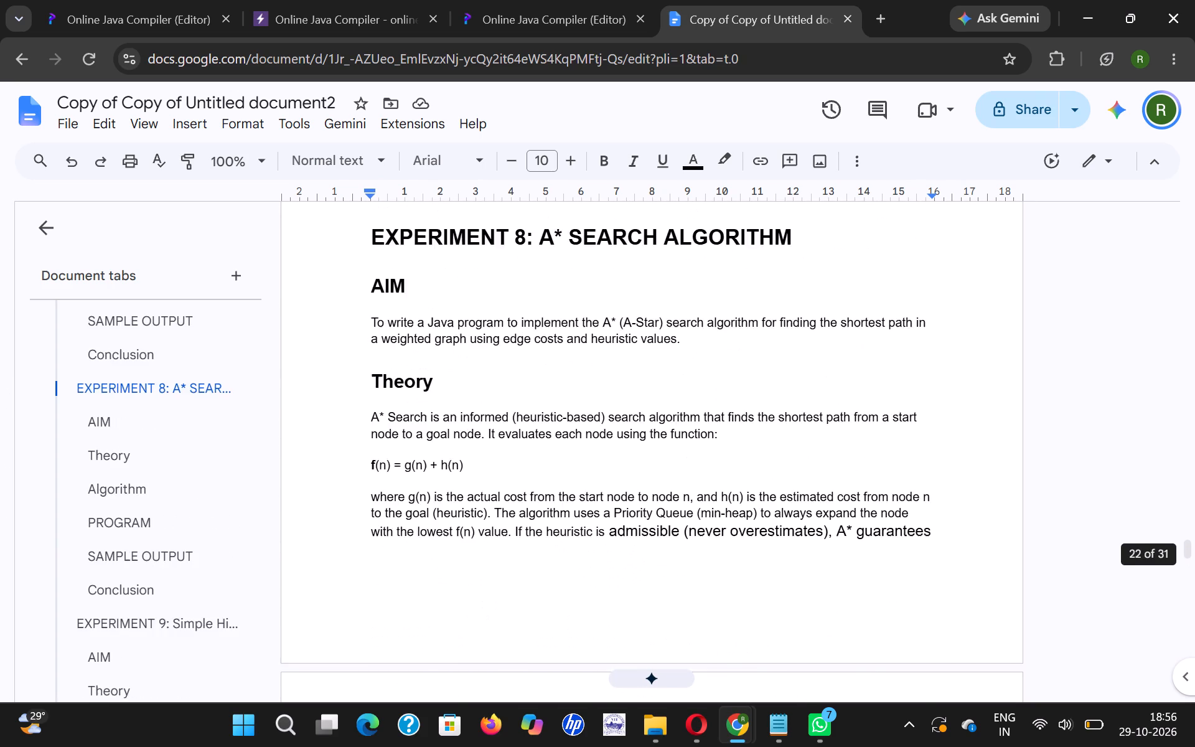
{"action": "scroll", "coordinate": [792, 305], "scroll_direction": "up", "scroll_amount": 6}
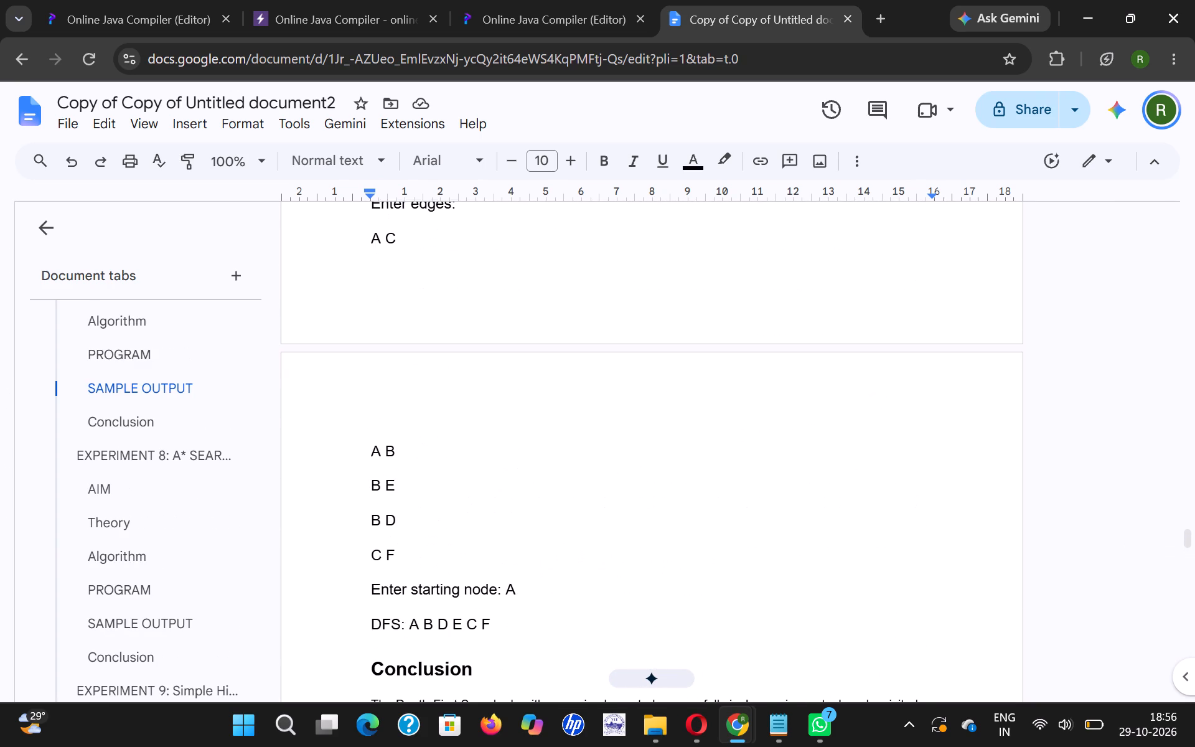
{"action": "scroll", "coordinate": [792, 305], "scroll_direction": "up", "scroll_amount": 7}
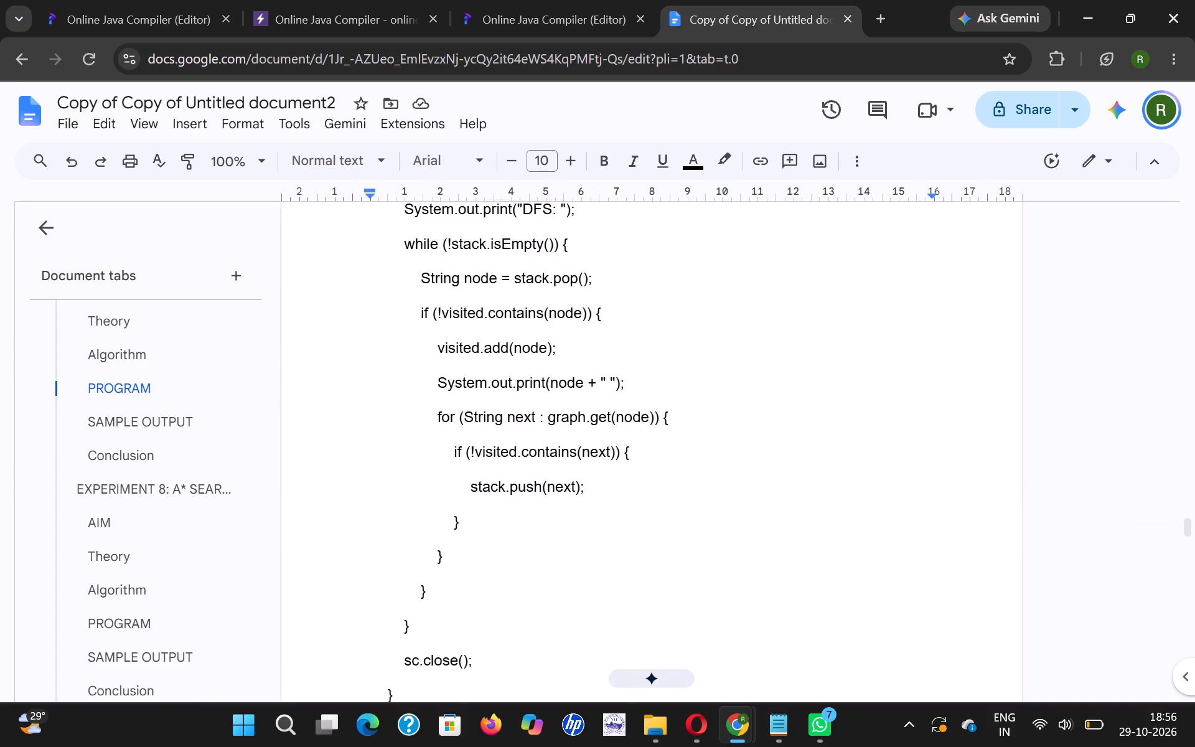
{"action": "scroll", "coordinate": [792, 305], "scroll_direction": "up", "scroll_amount": 6}
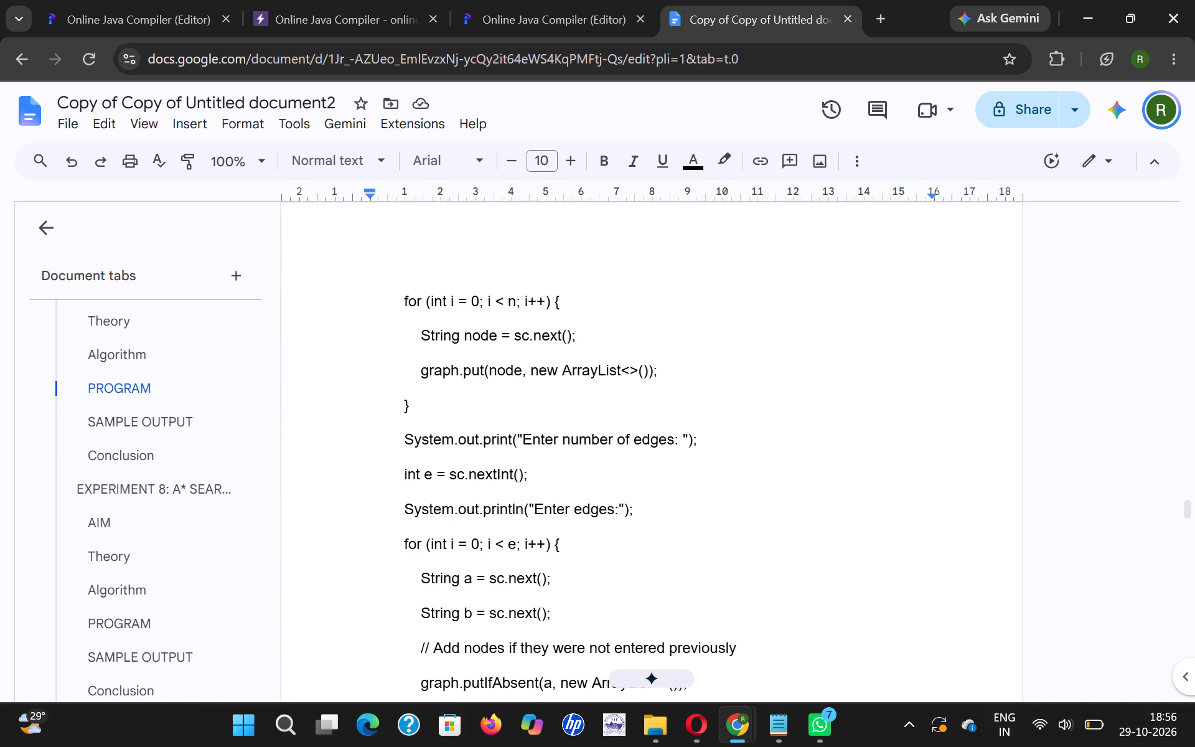
{"action": "scroll", "coordinate": [792, 305], "scroll_direction": "up", "scroll_amount": 6}
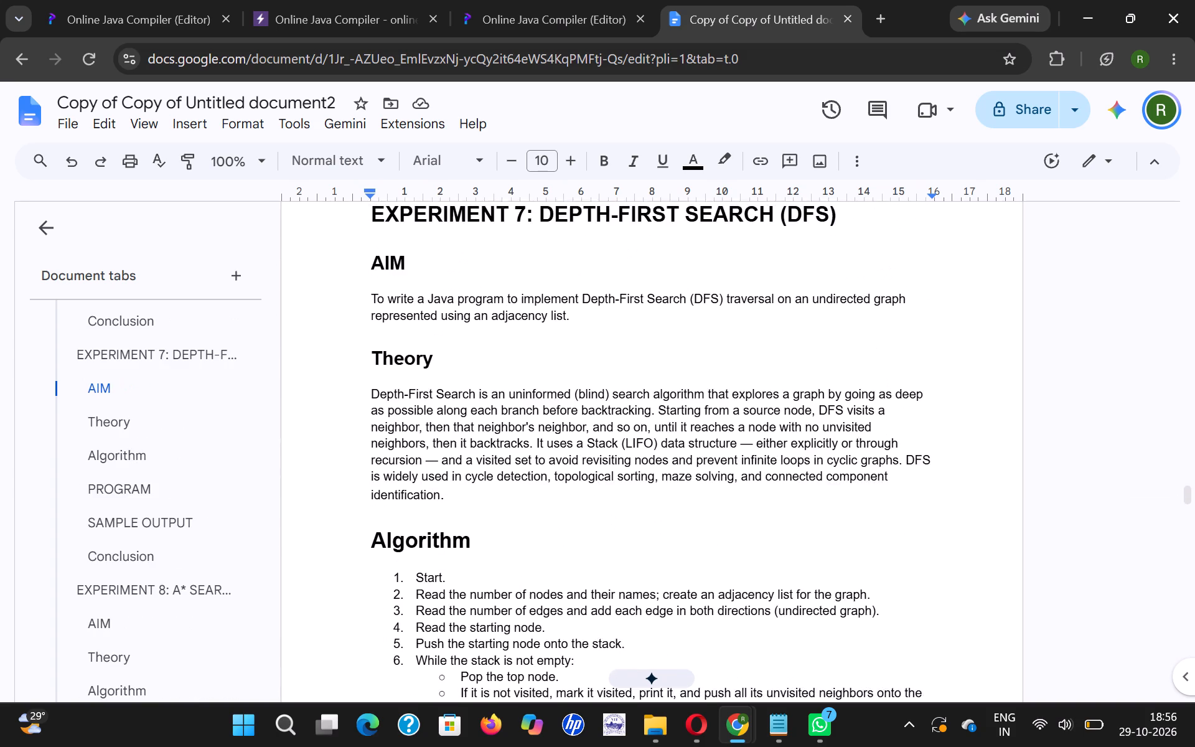
{"action": "scroll", "coordinate": [792, 305], "scroll_direction": "up", "scroll_amount": 2}
Delete Experiment 7's program code from its first line through the edge loop header "for (int i = 0; i < e; i++) {".
{"action": "scroll", "coordinate": [792, 305], "scroll_direction": "down", "scroll_amount": 5}
{"action": "left_click_drag", "start_coordinate": [374, 243], "coordinate": [675, 491]}
{"action": "key", "text": "BackSpace"}
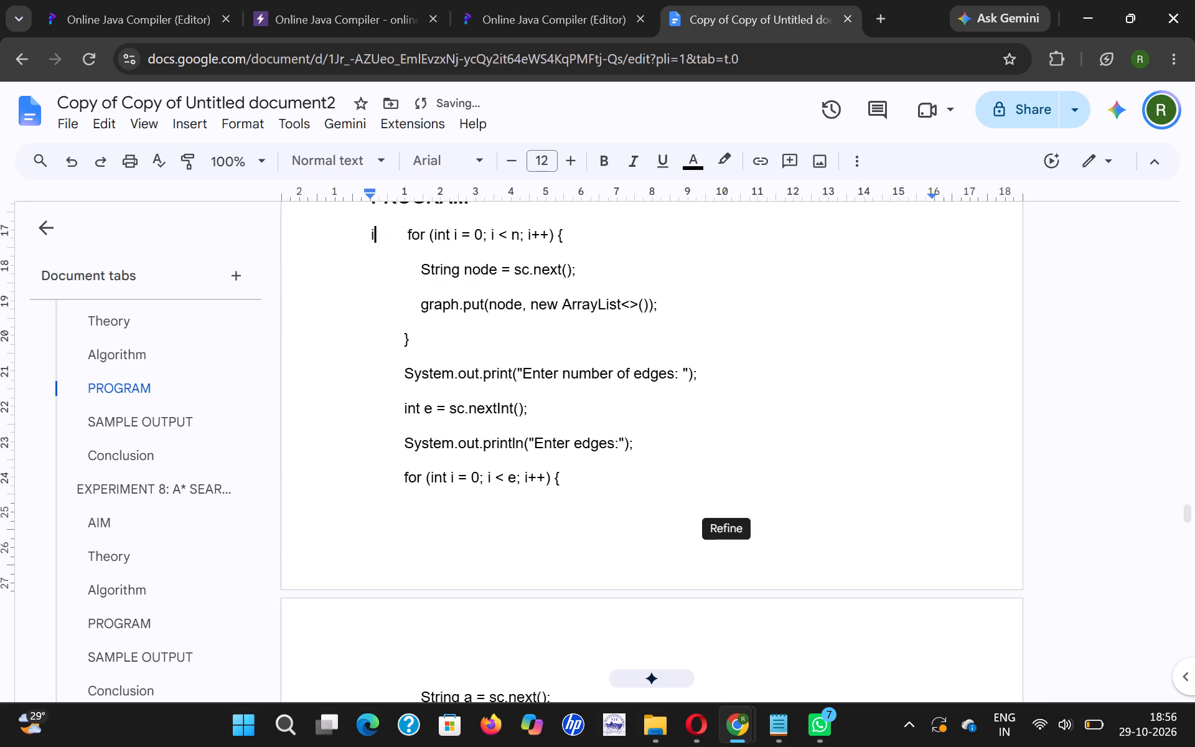
{"action": "scroll", "coordinate": [649, 580], "scroll_direction": "up", "scroll_amount": 1}
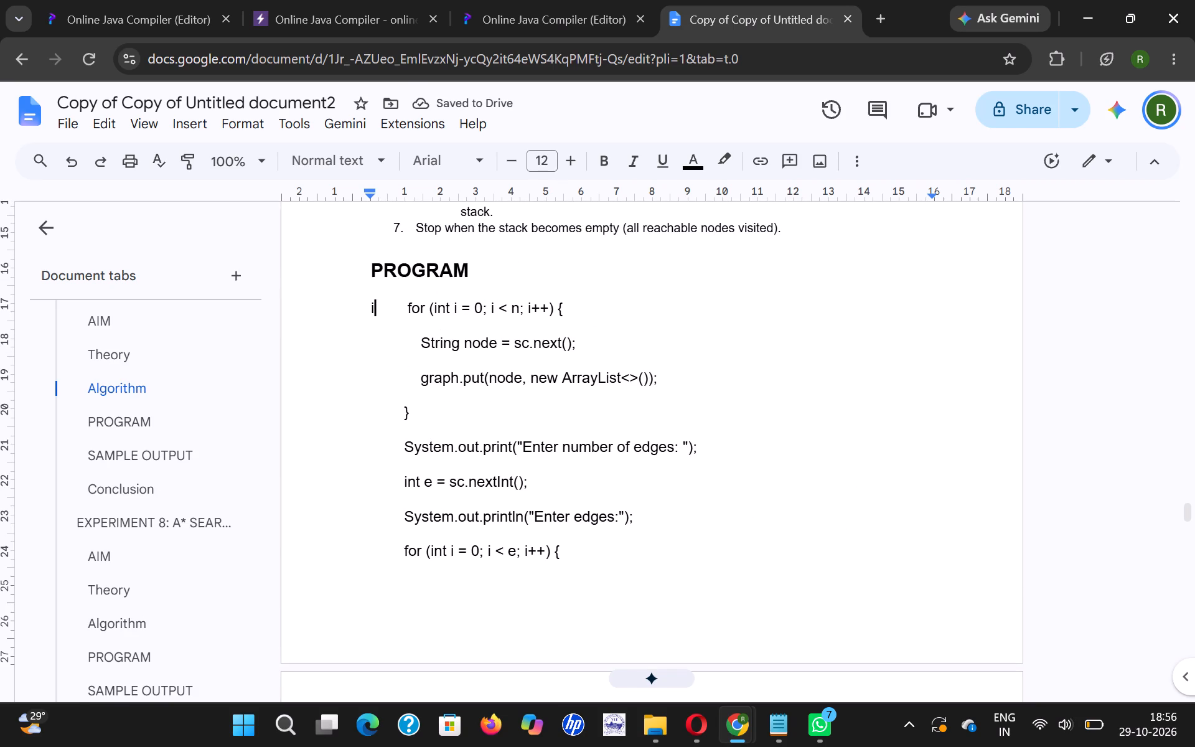
{"action": "left_click_drag", "start_coordinate": [360, 309], "coordinate": [560, 581]}
{"action": "key", "text": "BackSpace"}
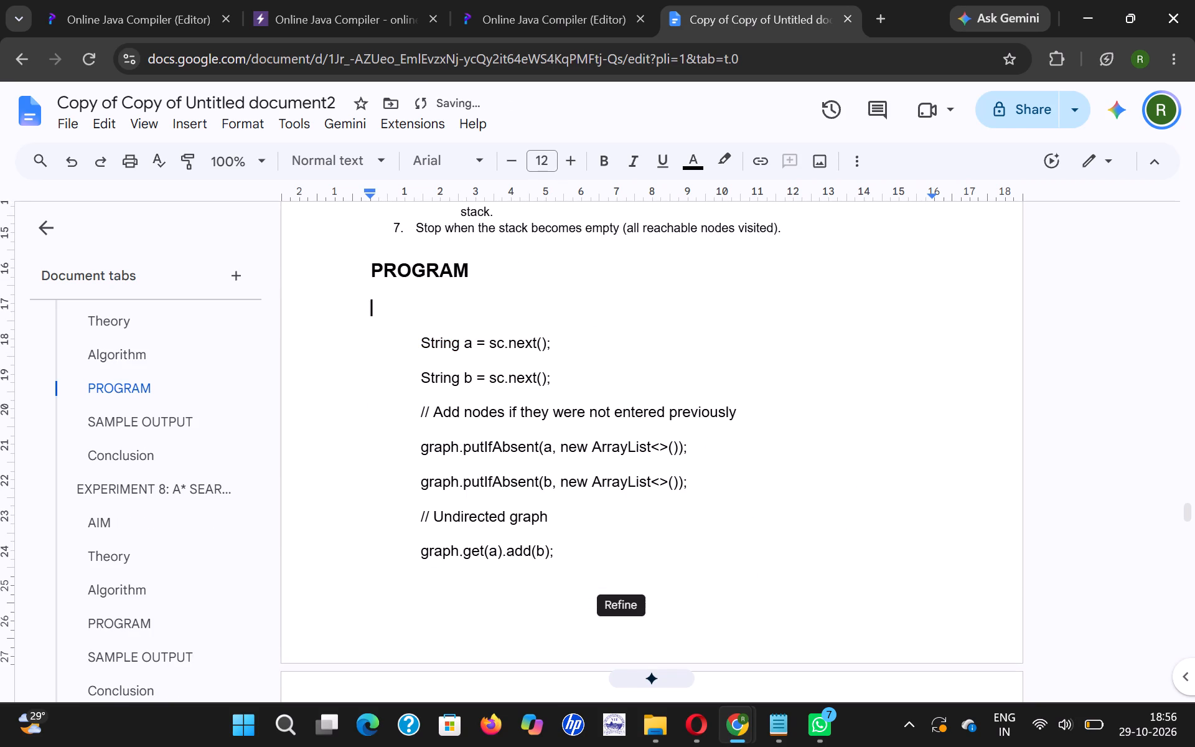
Delete Experiment 7's program code from "String a = sc.next();" through "sc.close();" in the starting-node check.
{"action": "left_click_drag", "start_coordinate": [408, 326], "coordinate": [540, 587]}
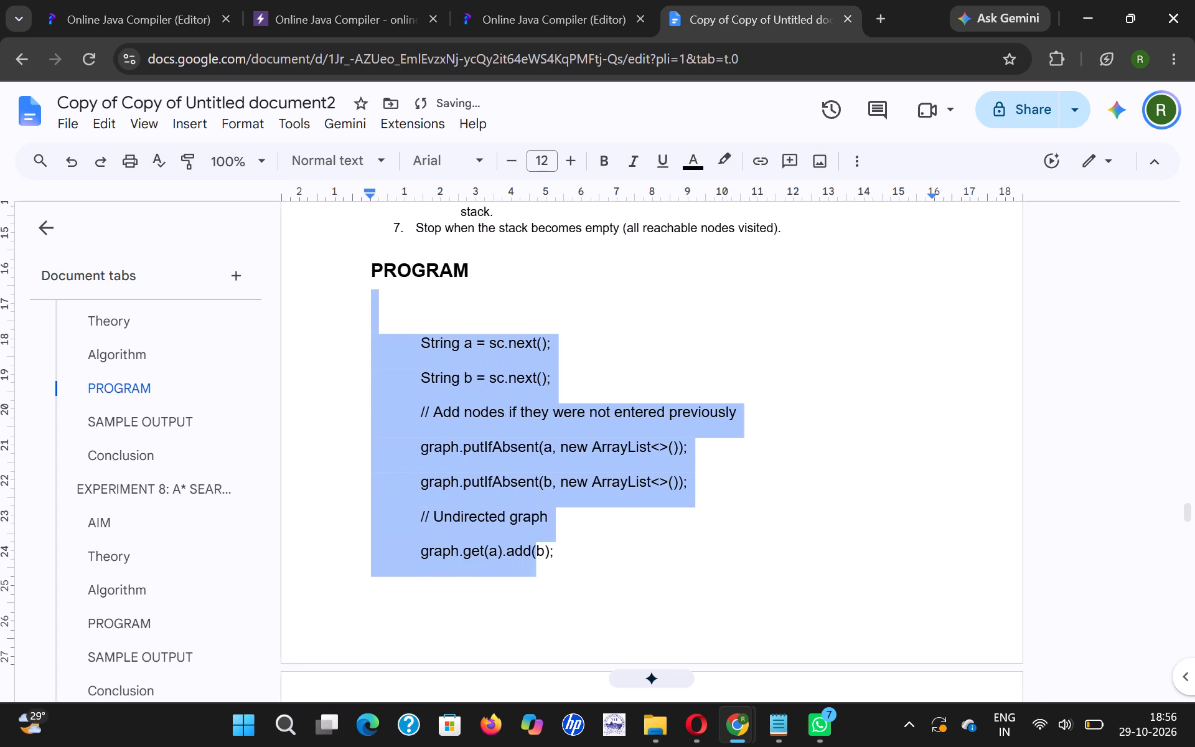
{"action": "key", "text": "BackSpace"}
{"action": "left_click_drag", "start_coordinate": [370, 300], "coordinate": [386, 312]}
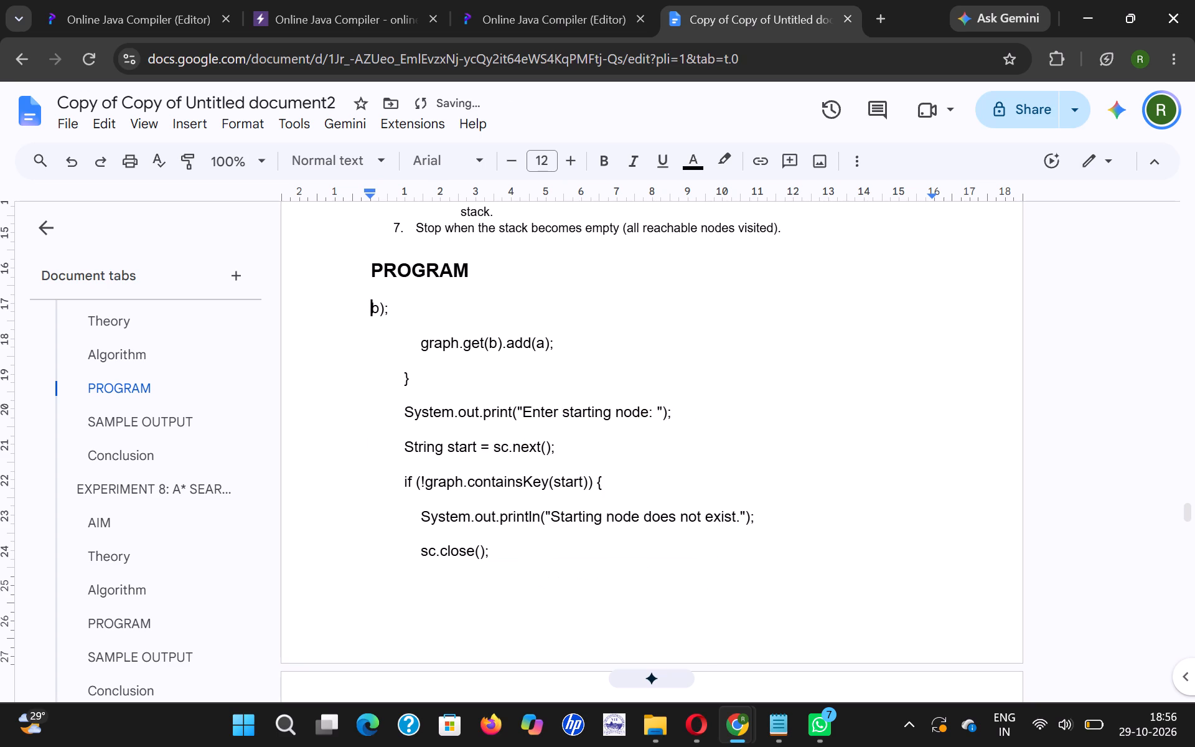
{"action": "left_click_drag", "start_coordinate": [386, 312], "coordinate": [547, 568]}
{"action": "key", "text": "BackSpace"}
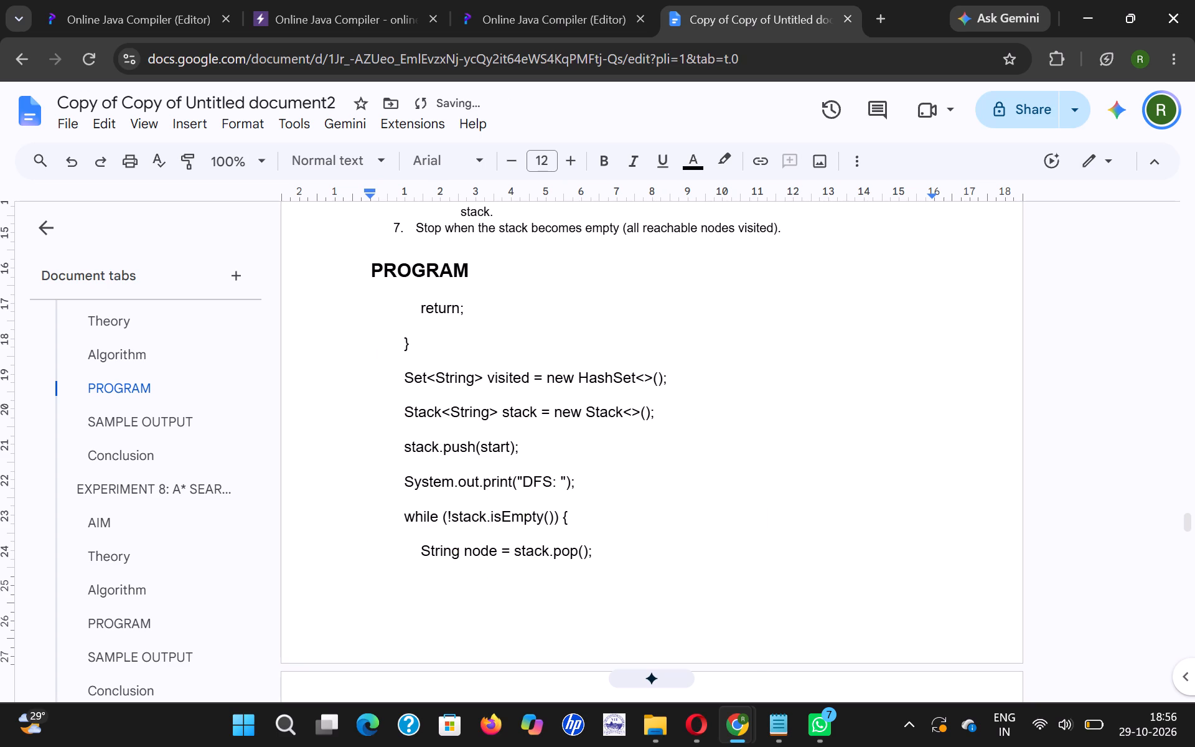
Delete the rest of Experiment 7's program code, from "return;" through the final closing brace above SAMPLE OUTPUT.
{"action": "left_click_drag", "start_coordinate": [398, 292], "coordinate": [598, 556]}
{"action": "key", "text": "BackSpace"}
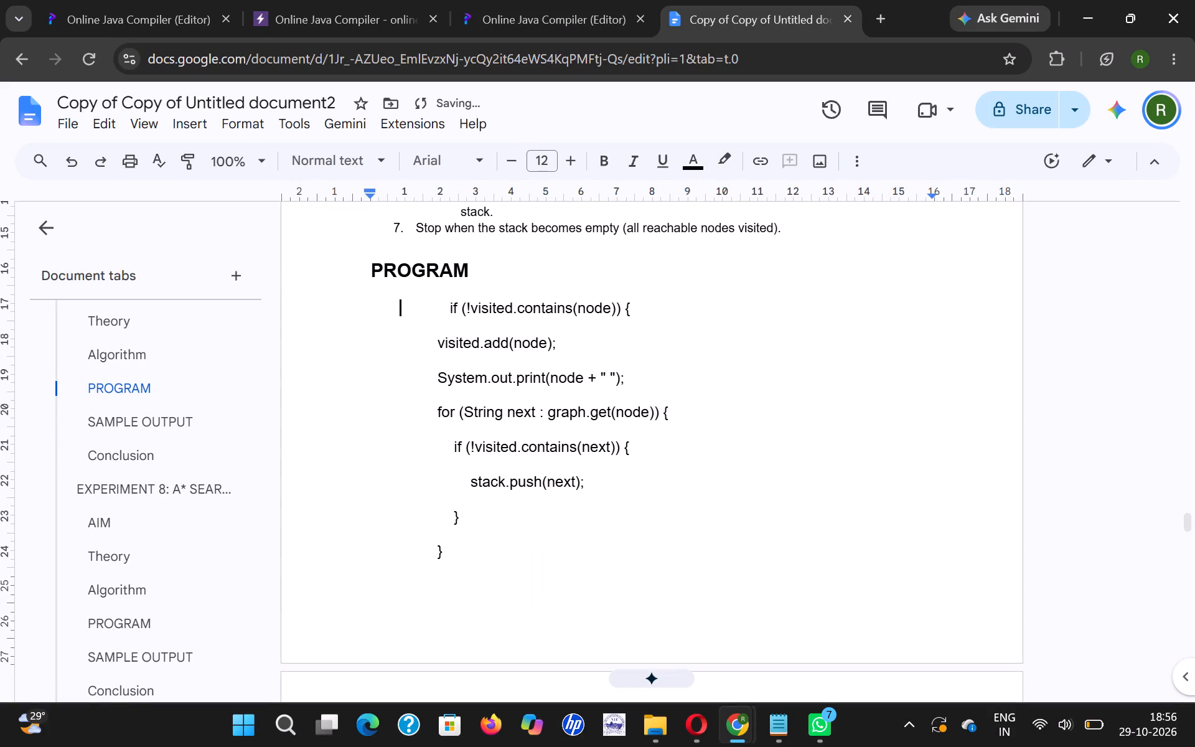
{"action": "left_click_drag", "start_coordinate": [421, 309], "coordinate": [484, 591]}
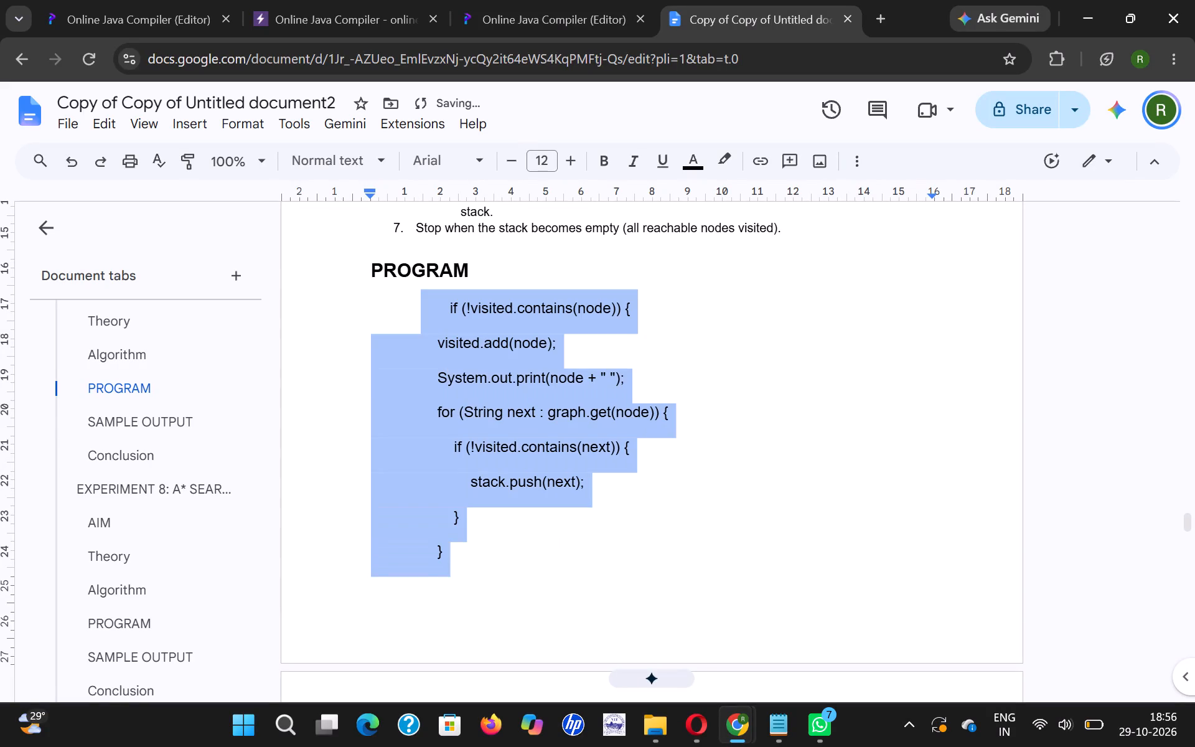
{"action": "key", "text": "BackSpace"}
{"action": "left_click_drag", "start_coordinate": [369, 324], "coordinate": [383, 354]}
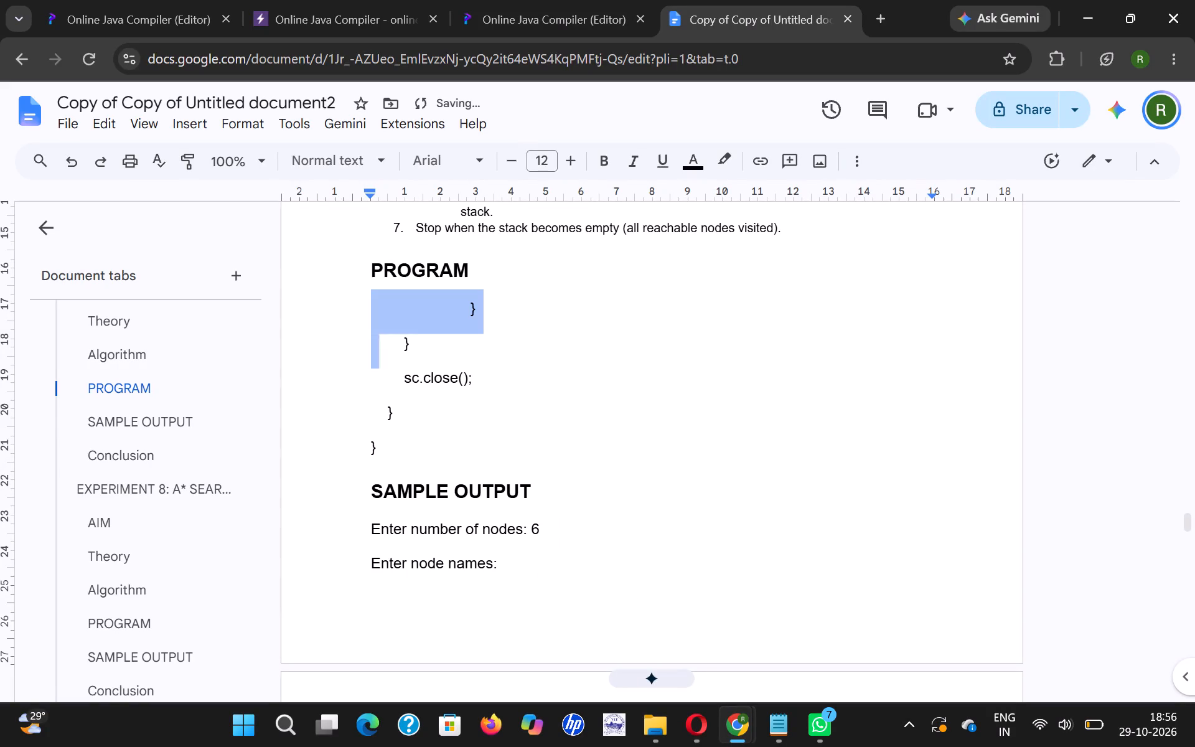
{"action": "left_click_drag", "start_coordinate": [383, 354], "coordinate": [429, 445]}
{"action": "key", "text": "BackSpace"}
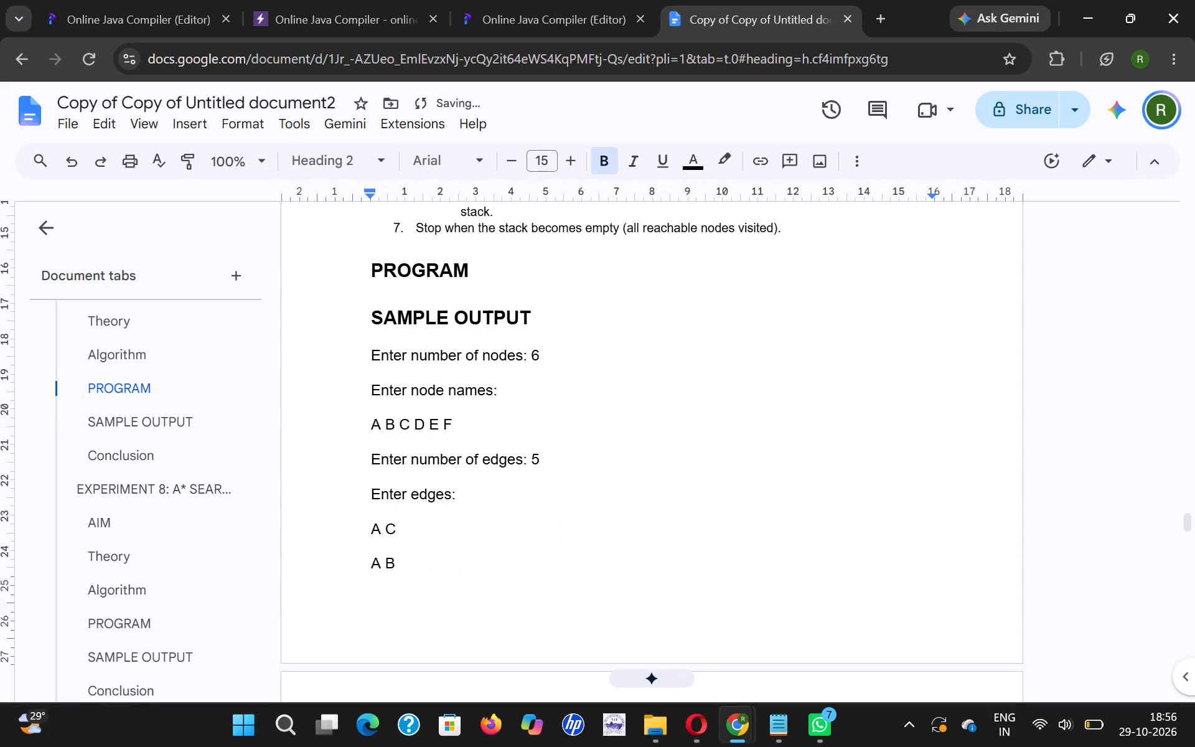
Delete Experiment 7's SAMPLE OUTPUT lines, from "Enter number of nodes: 6" through "DFS: A B D E C F".
{"action": "left_click_drag", "start_coordinate": [372, 364], "coordinate": [401, 571]}
{"action": "key", "text": "BackSpace"}
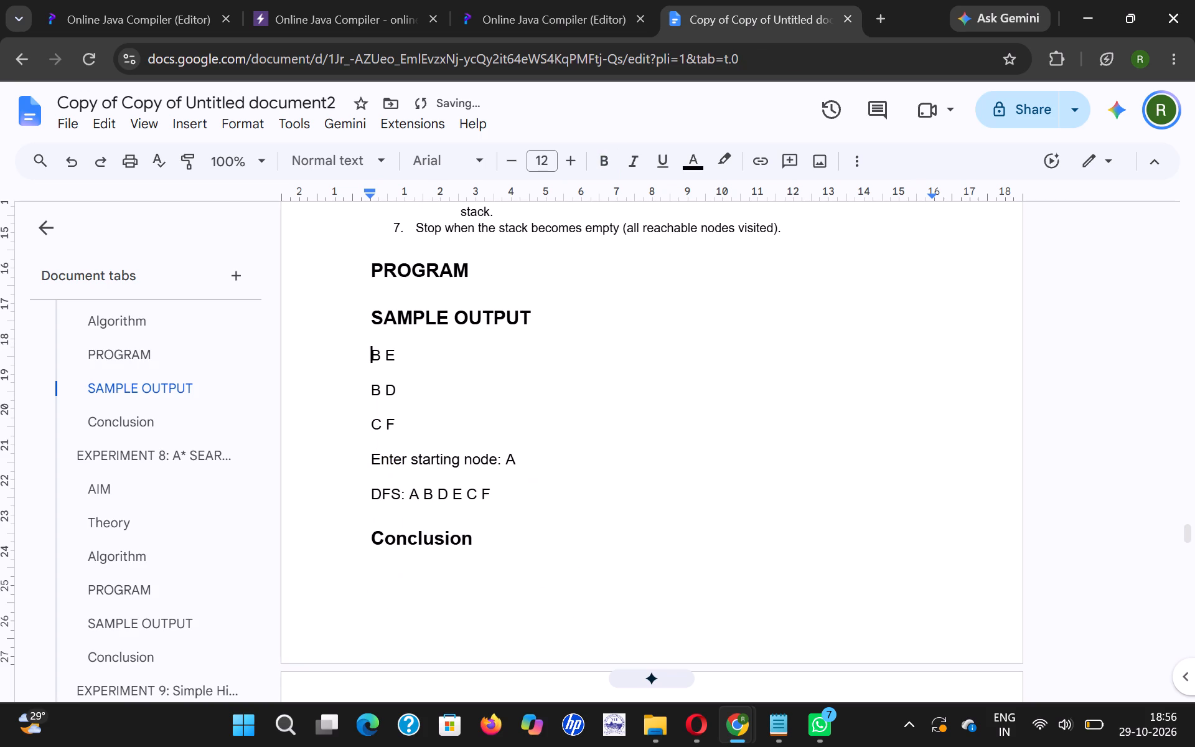
{"action": "left_click_drag", "start_coordinate": [365, 355], "coordinate": [504, 502]}
{"action": "key", "text": "BackSpace"}
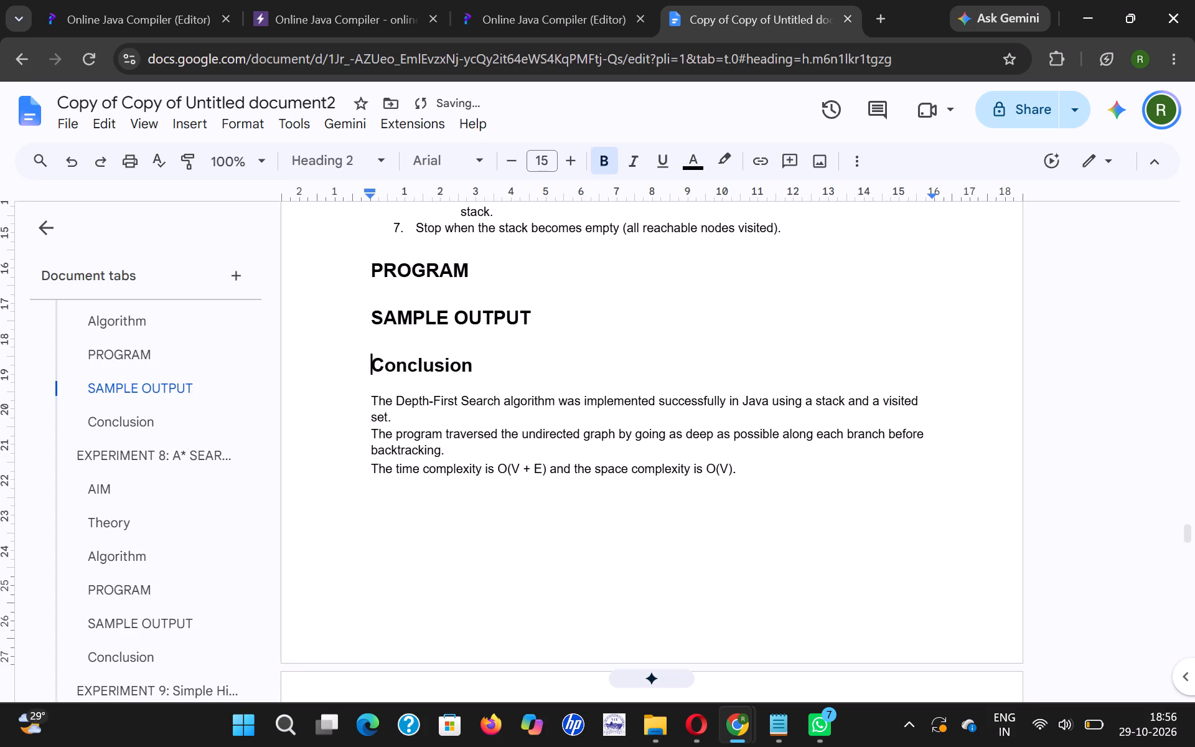
Add an empty line below Experiment 7's PROGRAM heading and set its font size to 10.
{"action": "scroll", "coordinate": [490, 454], "scroll_direction": "up", "scroll_amount": 3}
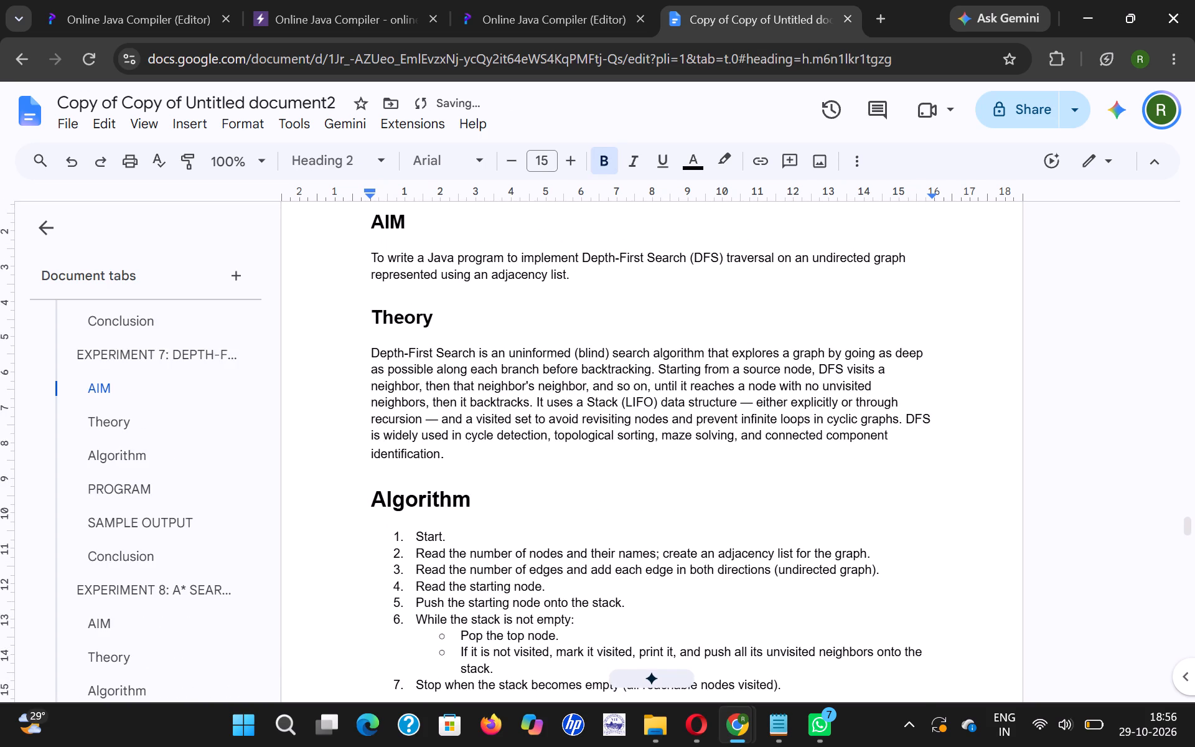
{"action": "left_click", "coordinate": [398, 564]}
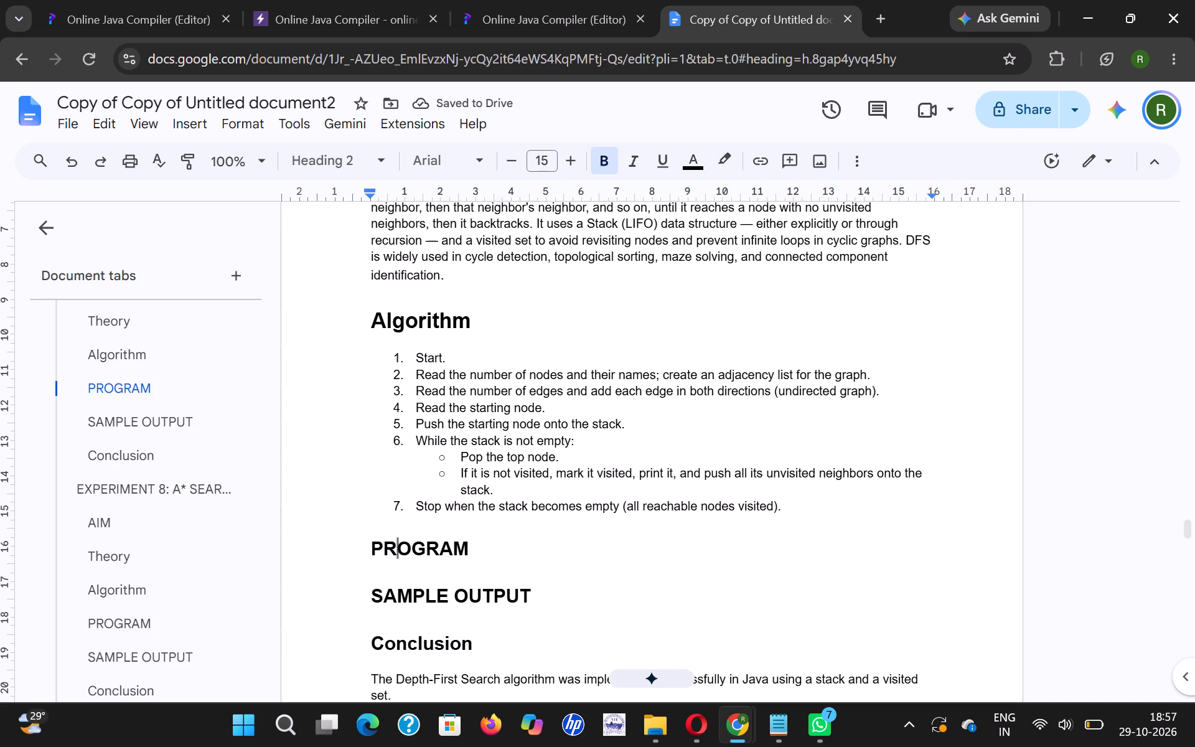
{"action": "left_click", "coordinate": [416, 566]}
{"action": "left_click", "coordinate": [511, 531]}
{"action": "left_click", "coordinate": [399, 576]}
{"action": "left_click", "coordinate": [479, 547]}
{"action": "key", "text": "Return"}
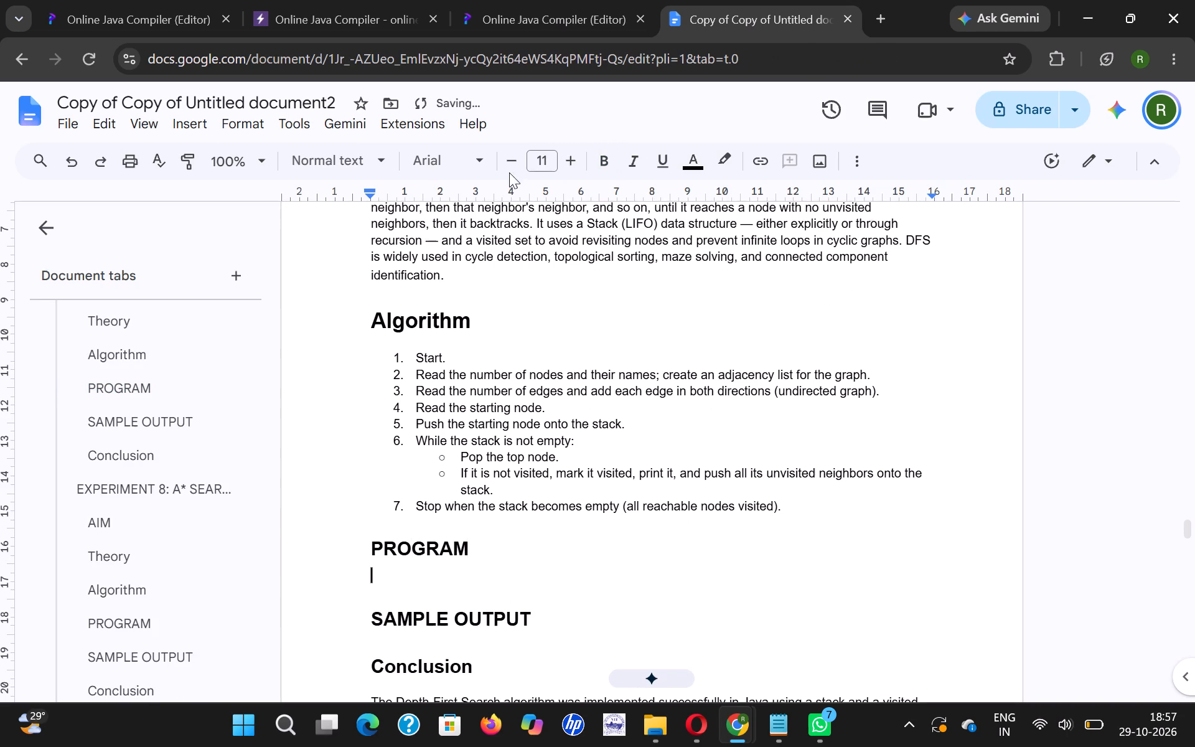
{"action": "left_click", "coordinate": [517, 157]}
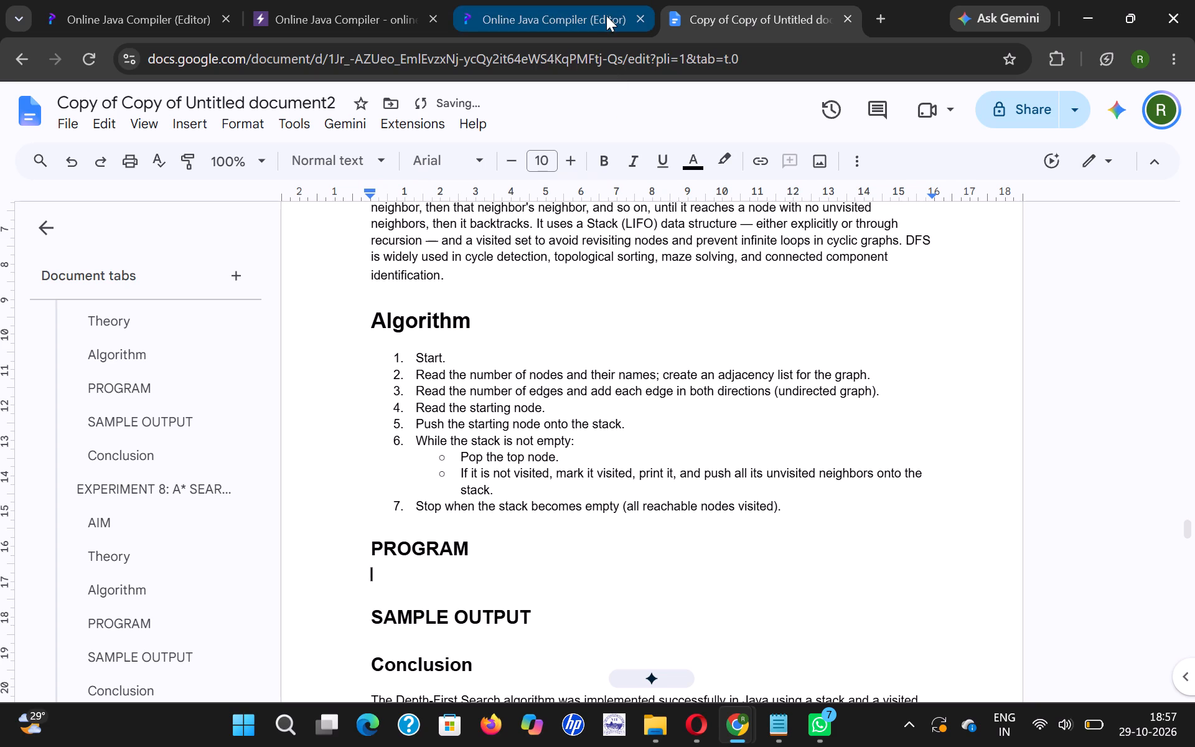
Open the DFS Java file from the AI LAb folder in Notepad and copy all of its code.
{"action": "left_click", "coordinate": [606, 16]}
{"action": "left_click", "coordinate": [513, 416]}
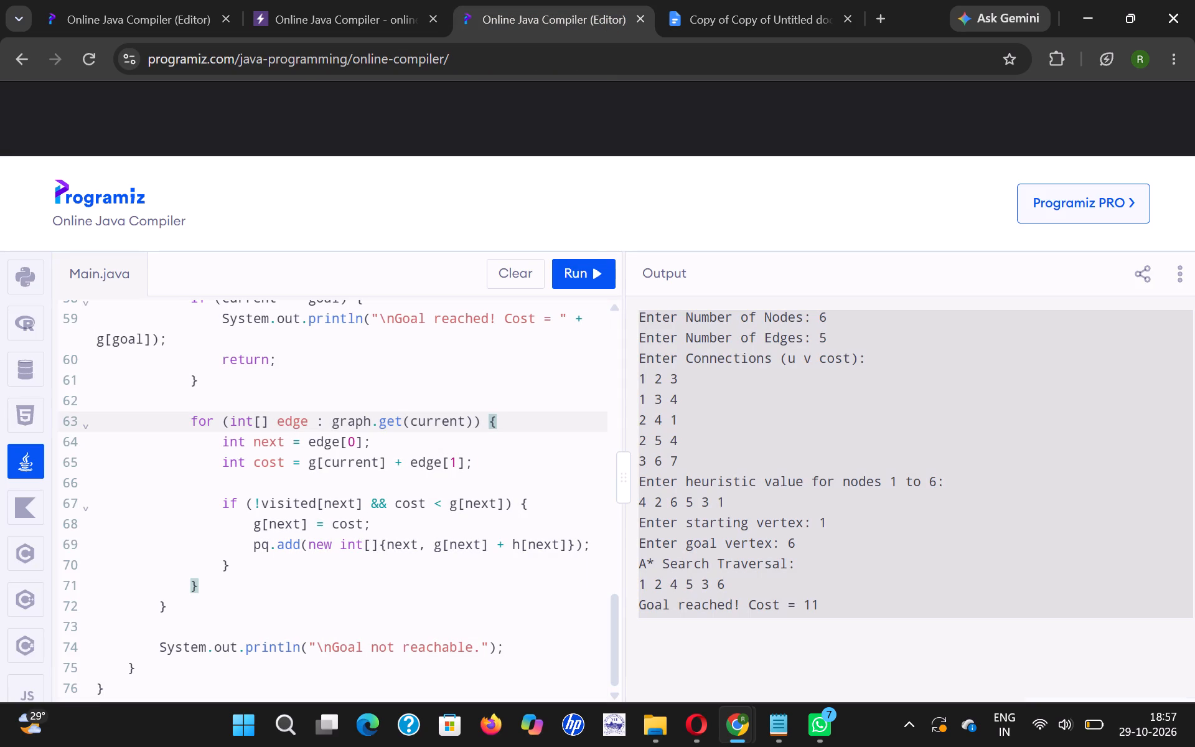
{"action": "left_click", "coordinate": [644, 729]}
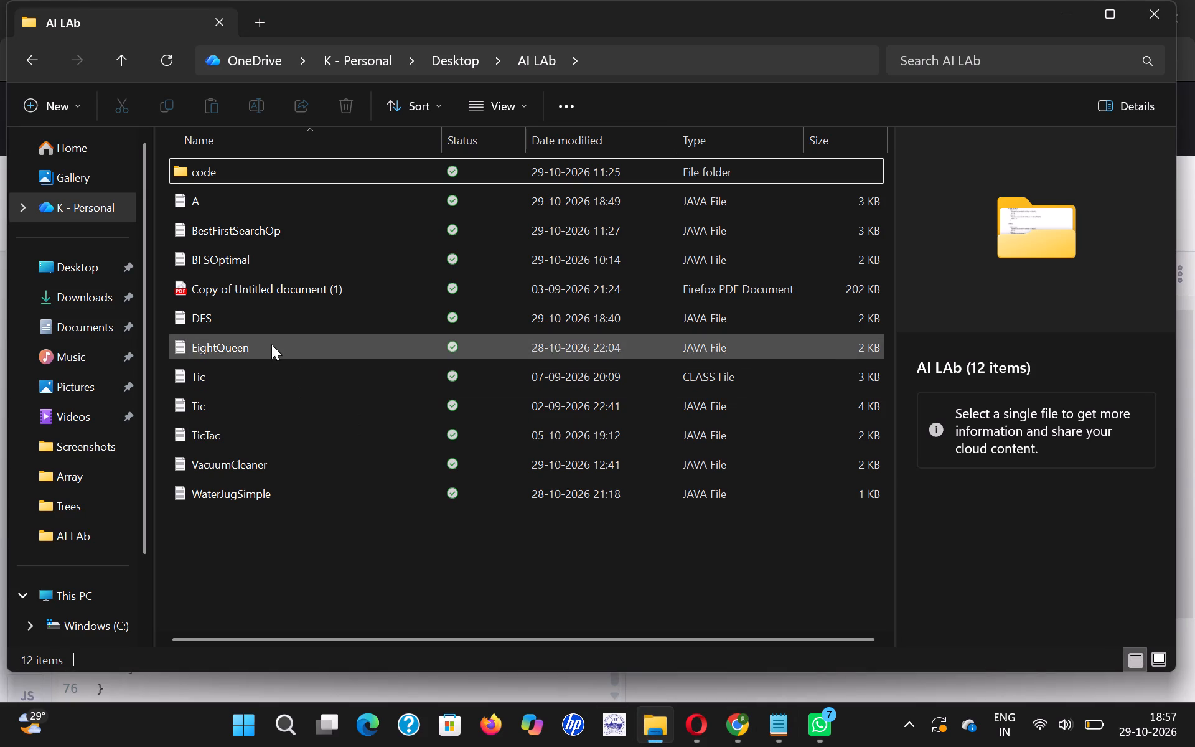
{"action": "double_click", "coordinate": [266, 327]}
{"action": "left_click", "coordinate": [442, 419]}
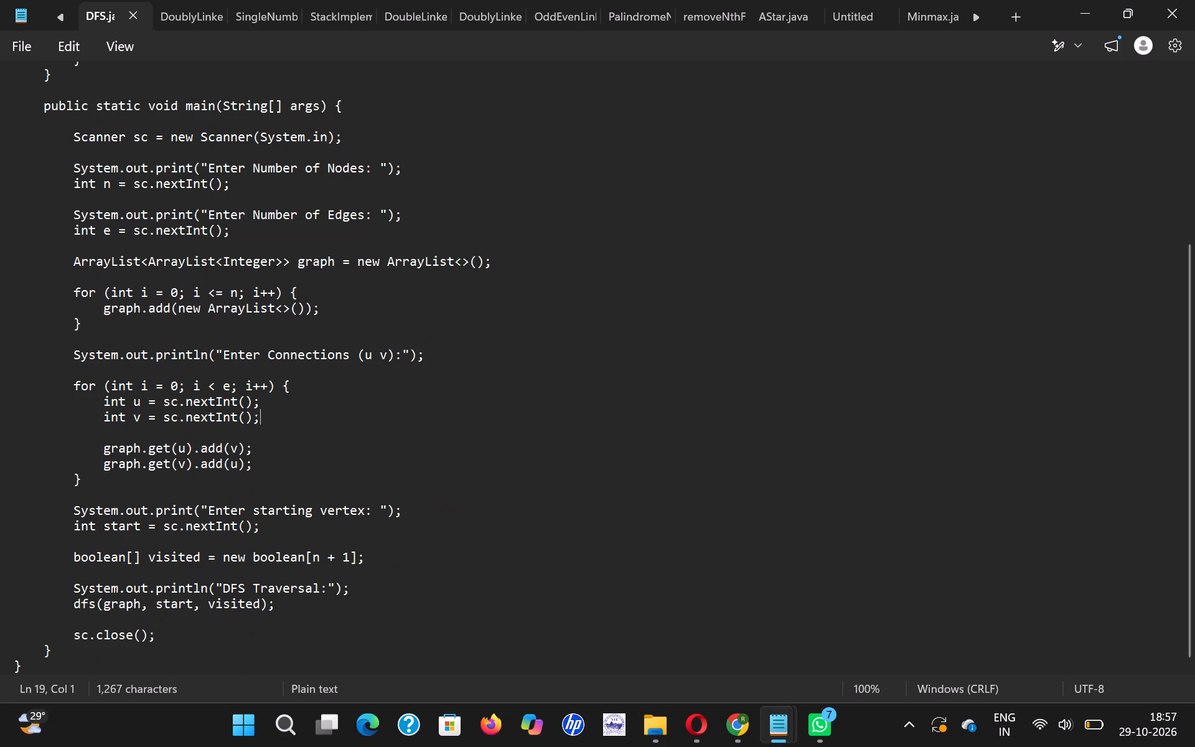
{"action": "key", "text": "ctrl+a"}
{"action": "key", "text": "ctrl+c"}
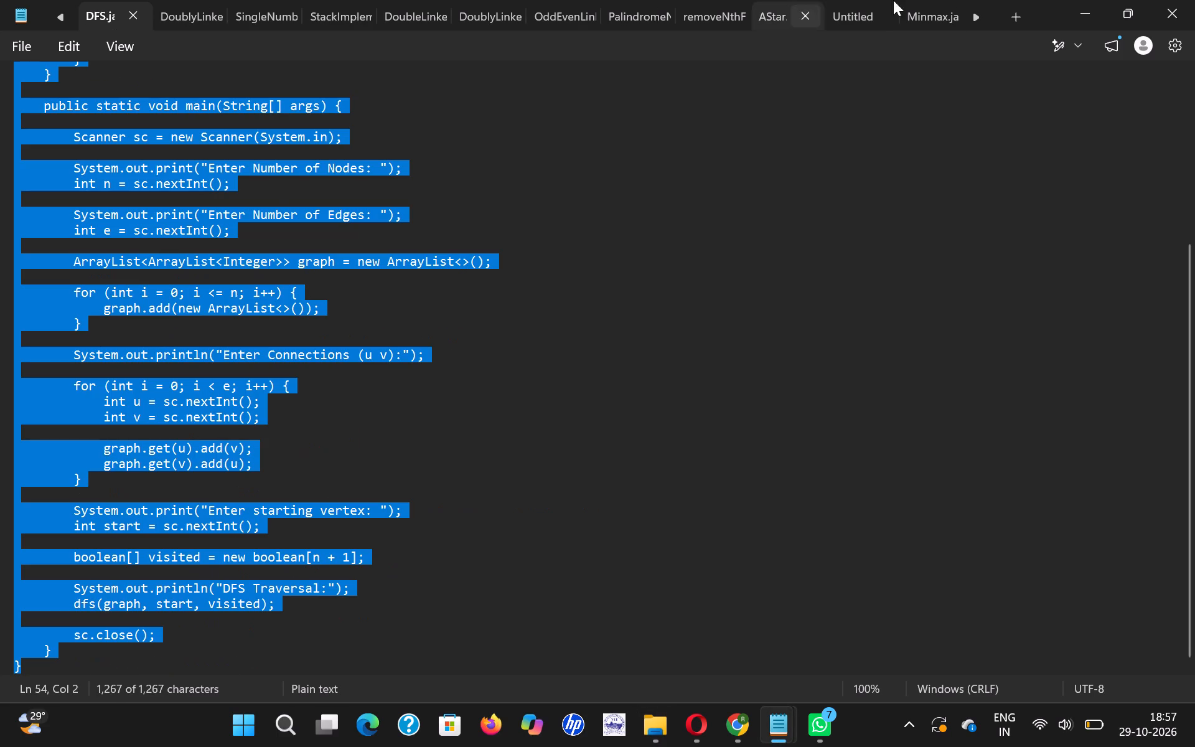
{"action": "left_click", "coordinate": [1079, 10]}
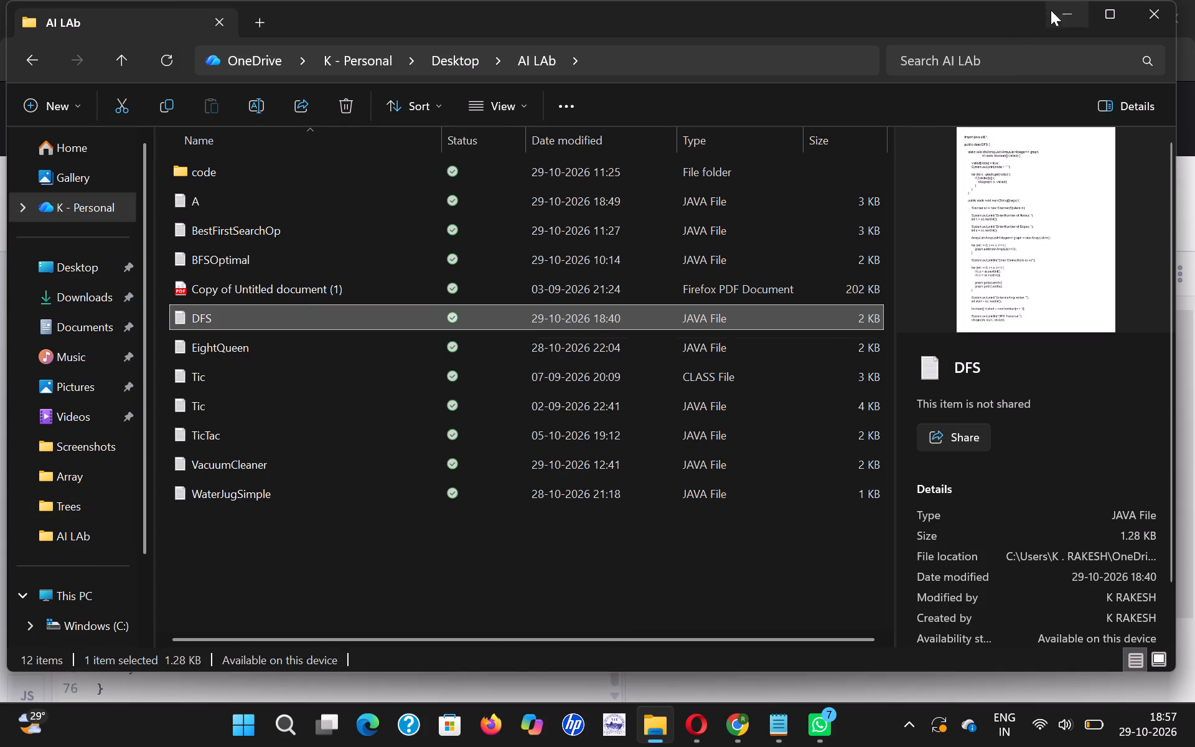
{"action": "left_click", "coordinate": [1071, 9]}
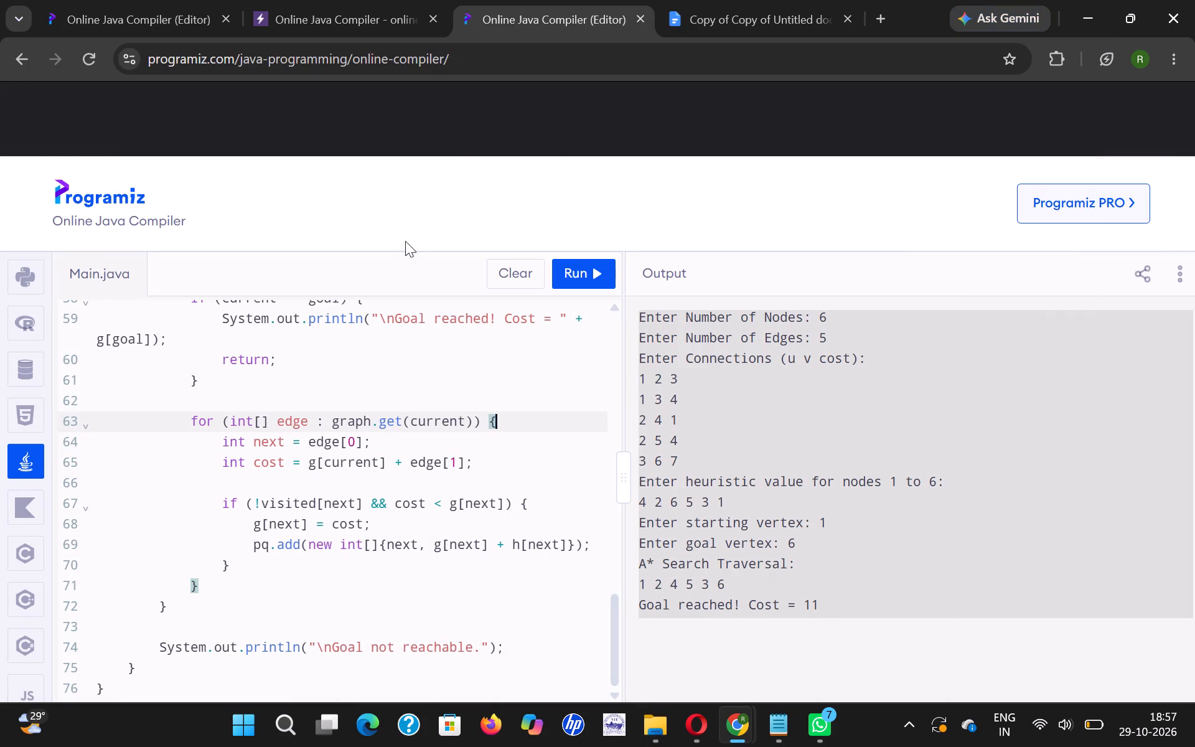
Replace all the code in the Programiz Java compiler with the copied DFS program.
{"action": "left_click", "coordinate": [382, 367]}
{"action": "key", "text": "ctrl+a"}
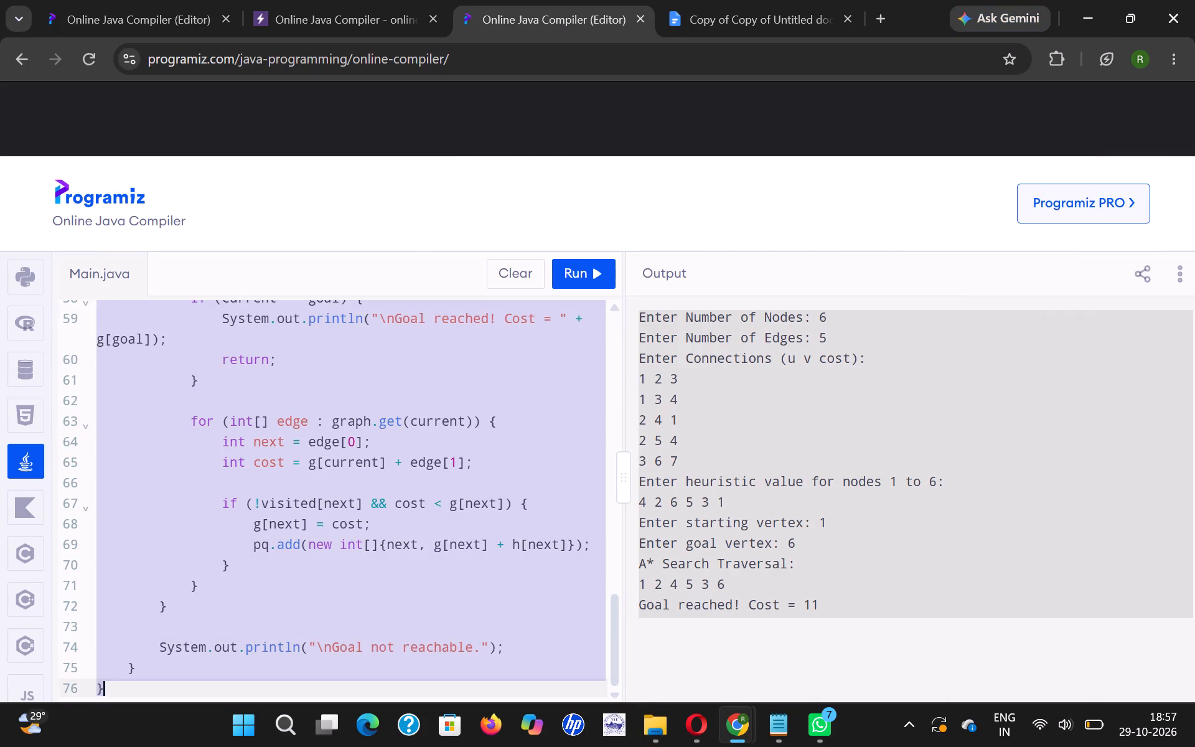
{"action": "key", "text": "BackSpace"}
{"action": "key", "text": "ctrl+v"}
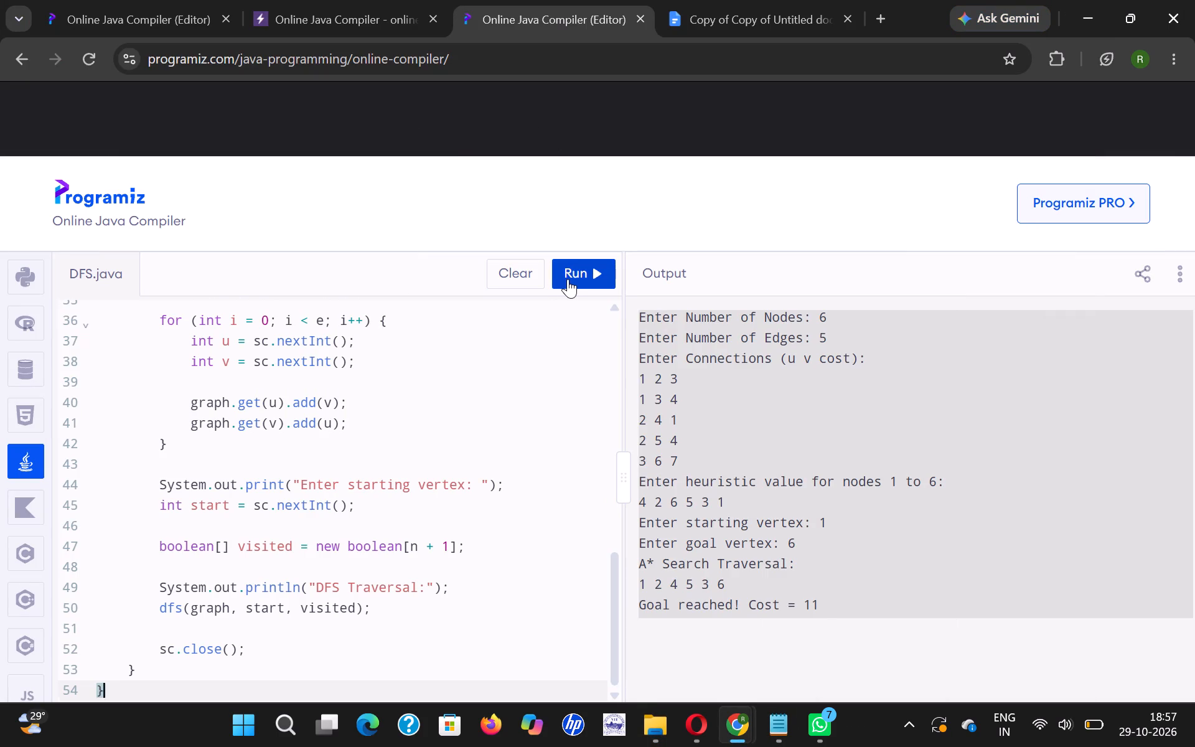
Run the DFS program with 6 nodes, 5 edges, connections 1 2, 1 3, 2 4, 2 5, 3 6, and starting vertex 1.
{"action": "left_click", "coordinate": [568, 279]}
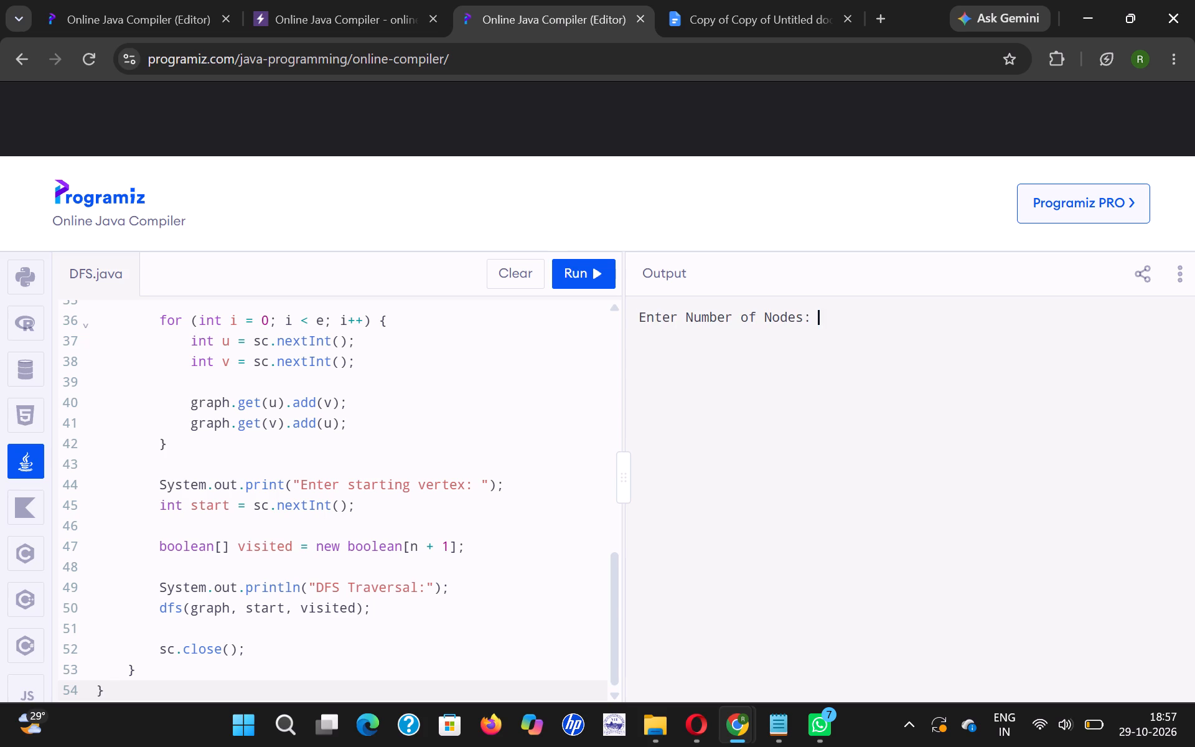
{"action": "key", "text": "6"}
{"action": "key", "text": "Return"}
{"action": "key", "text": "5"}
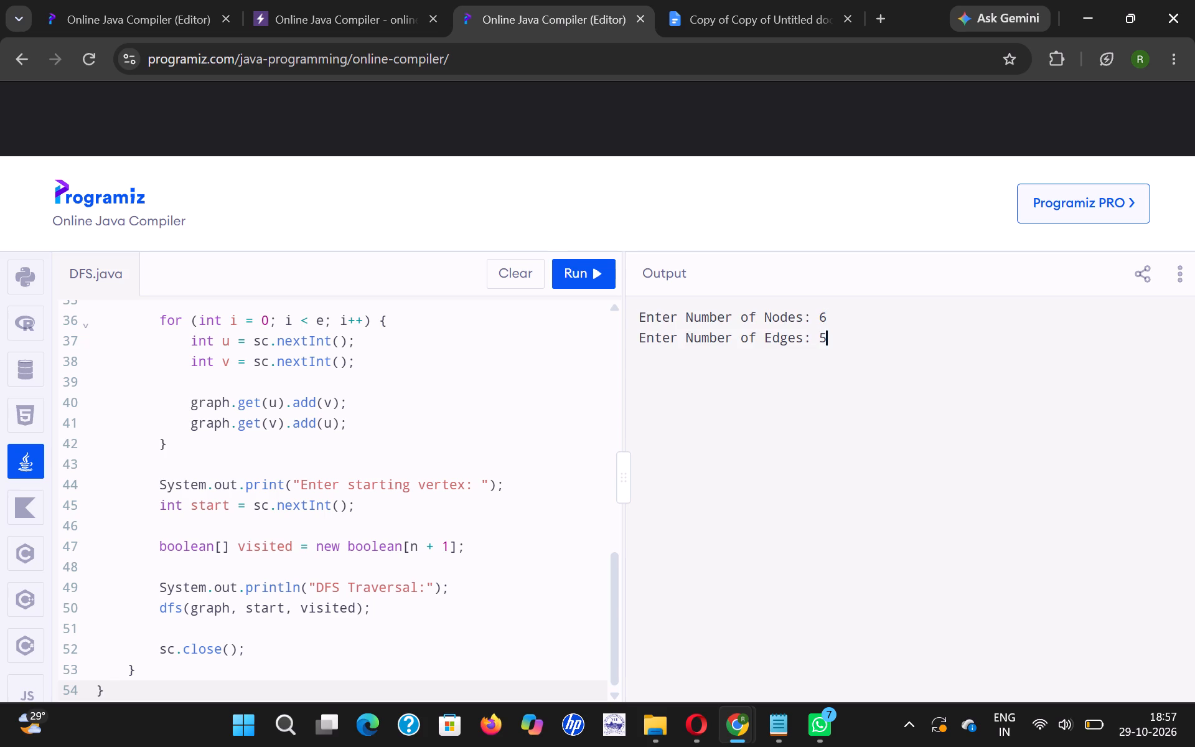
{"action": "key", "text": "Return"}
{"action": "type", "text": "1 2"}
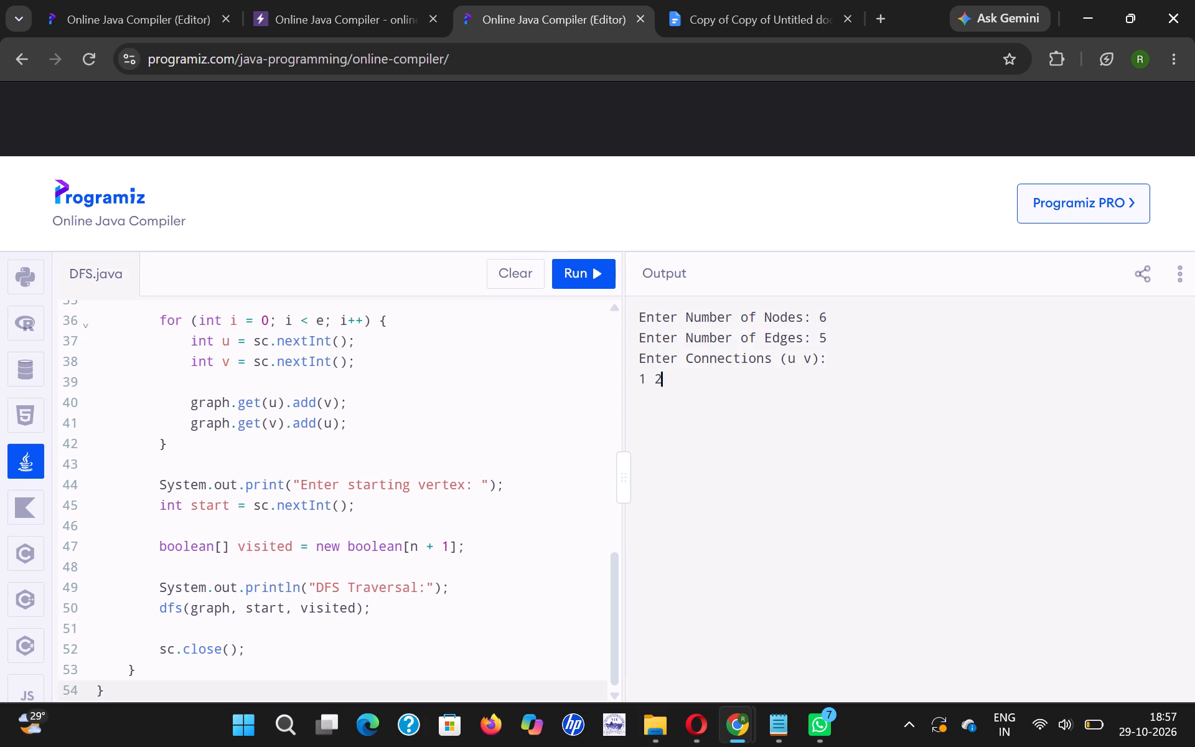
{"action": "key", "text": "Return"}
{"action": "type", "text": "1 3"}
{"action": "key", "text": "Return"}
{"action": "type", "text": "2 4"}
{"action": "key", "text": "Return"}
{"action": "type", "text": "2 5"}
{"action": "key", "text": "Return"}
{"action": "type", "text": "3 6"}
{"action": "key", "text": "Return"}
{"action": "key", "text": "1"}
{"action": "key", "text": "Return"}
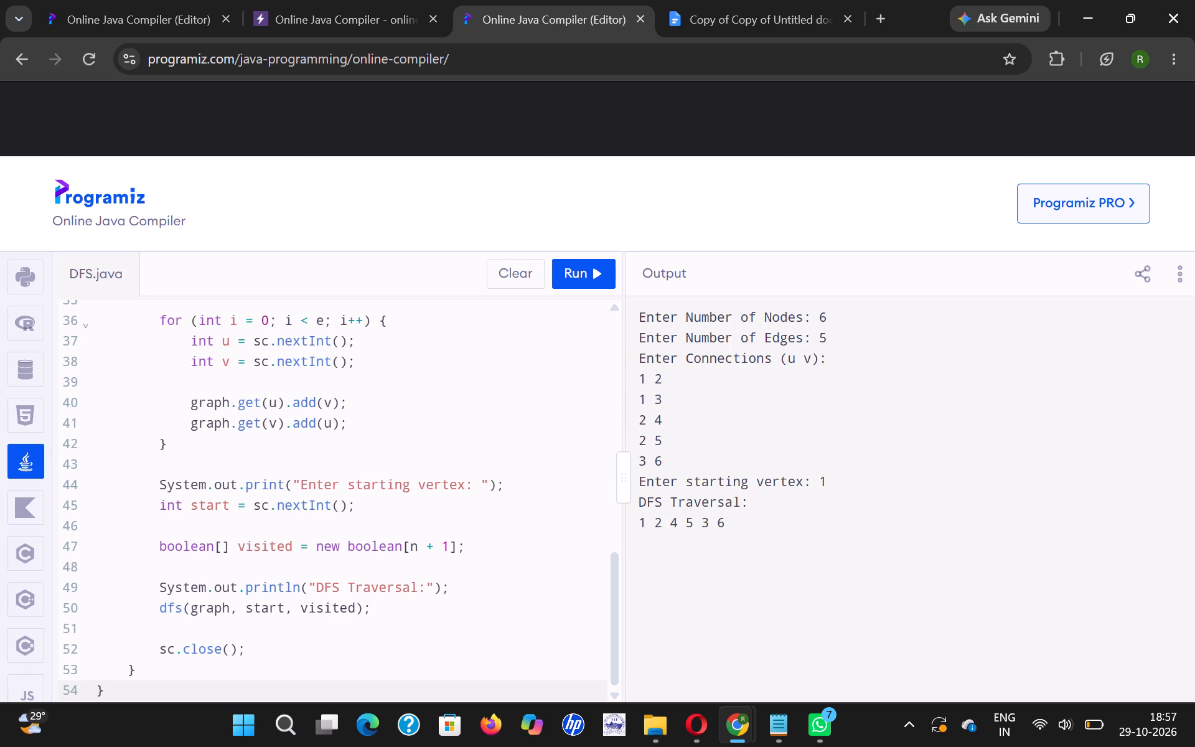
Remove the blank line after the connections loop and every blank line between the import statement and the main method declaration.
{"action": "left_click", "coordinate": [212, 463]}
{"action": "key", "text": "BackSpace"}
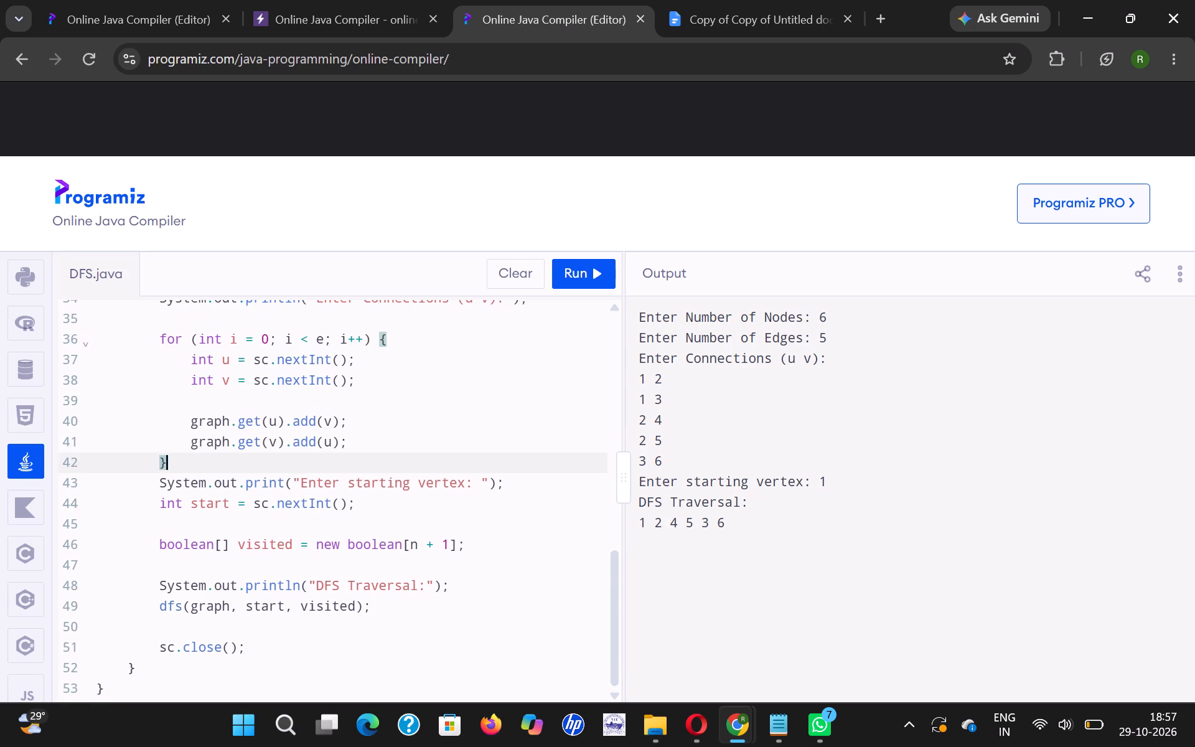
{"action": "scroll", "coordinate": [212, 463], "scroll_direction": "up", "scroll_amount": 8}
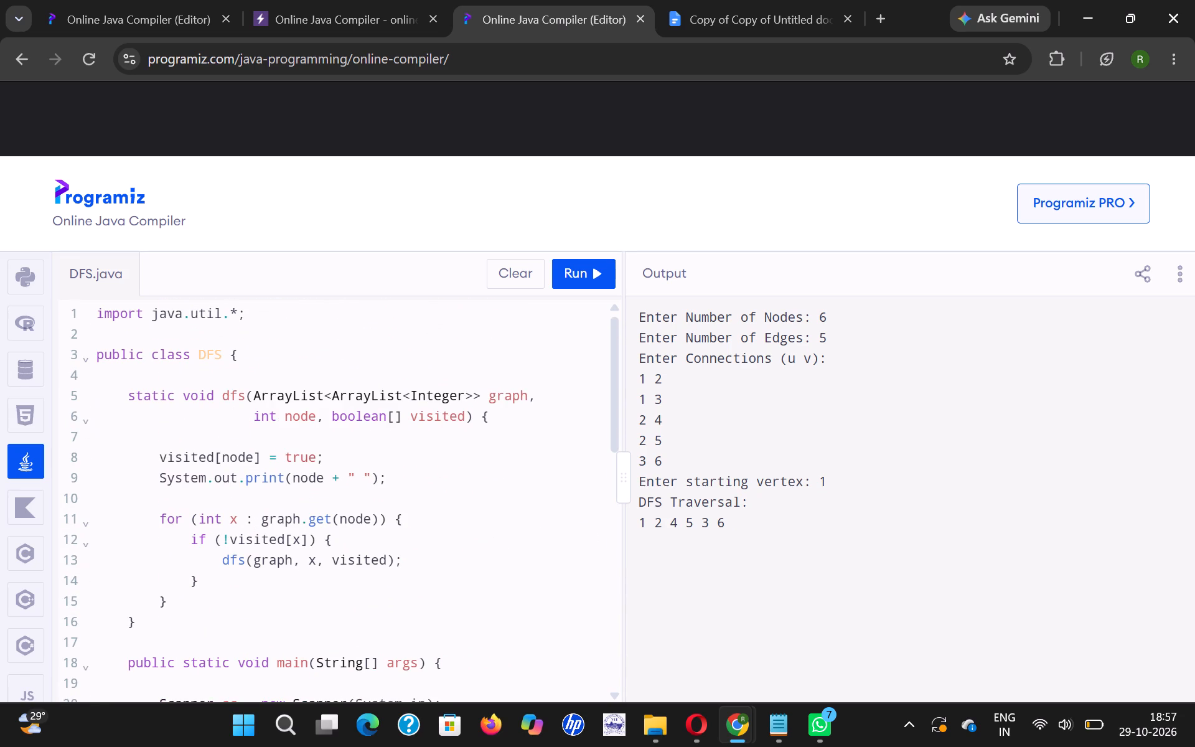
{"action": "left_click", "coordinate": [134, 332]}
{"action": "key", "text": "BackSpace"}
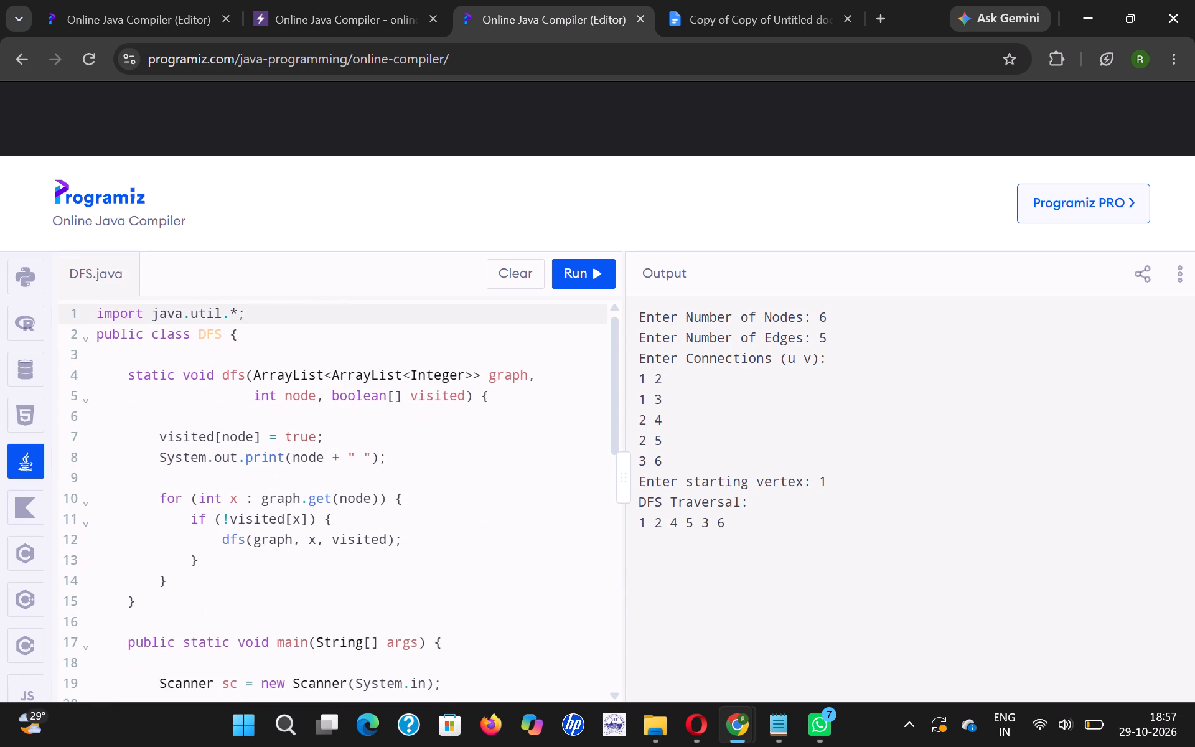
{"action": "left_click", "coordinate": [148, 351]}
{"action": "key", "text": "BackSpace"}
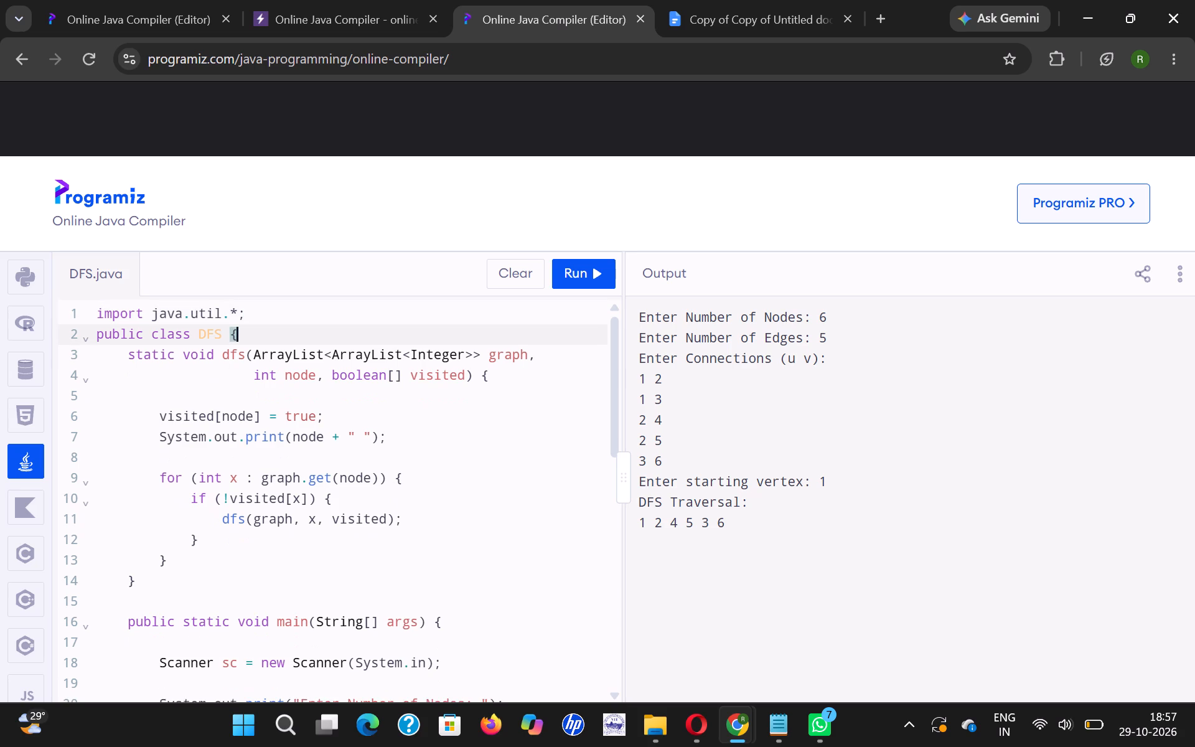
{"action": "left_click", "coordinate": [169, 400]}
{"action": "key", "text": "BackSpace"}
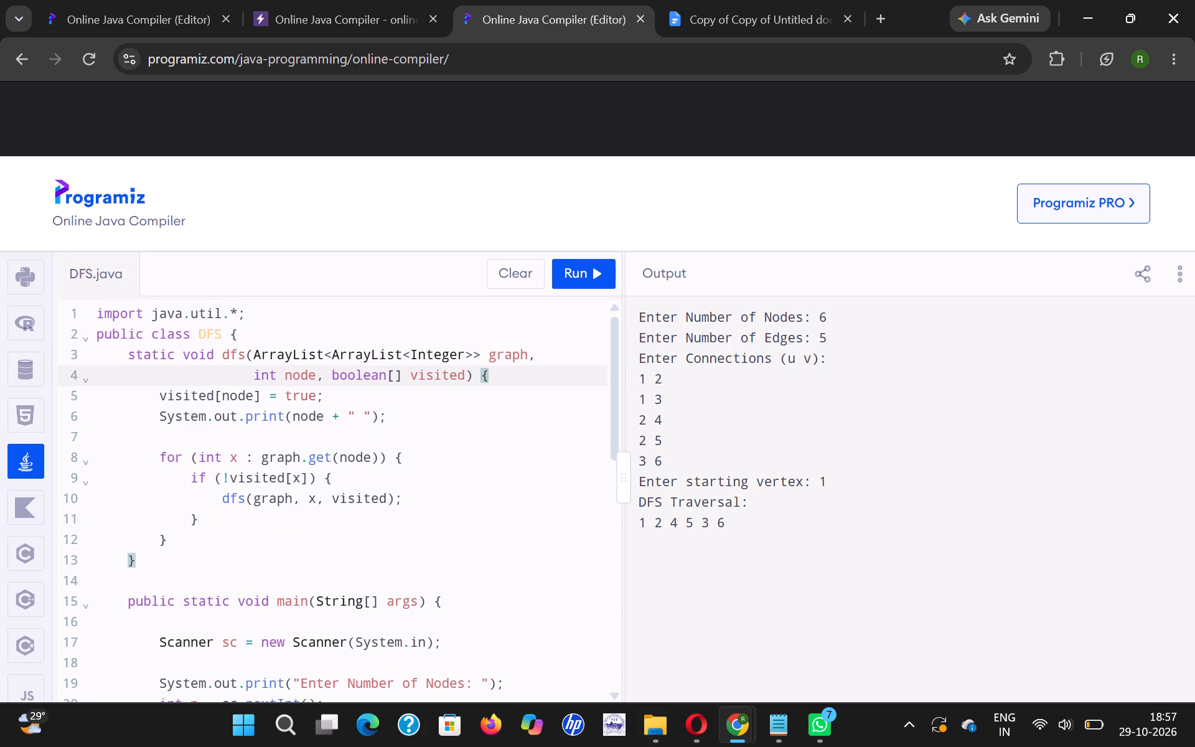
{"action": "left_click", "coordinate": [171, 444]}
{"action": "key", "text": "BackSpace"}
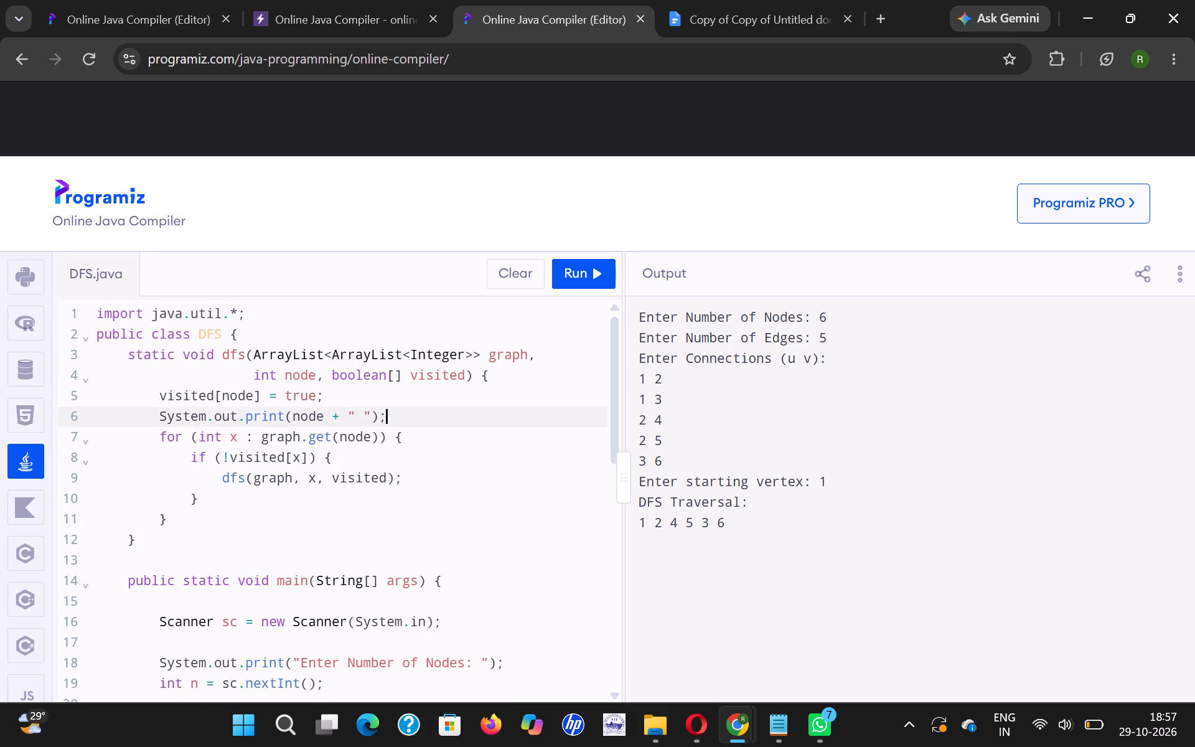
{"action": "left_click", "coordinate": [153, 566]}
{"action": "key", "text": "BackSpace"}
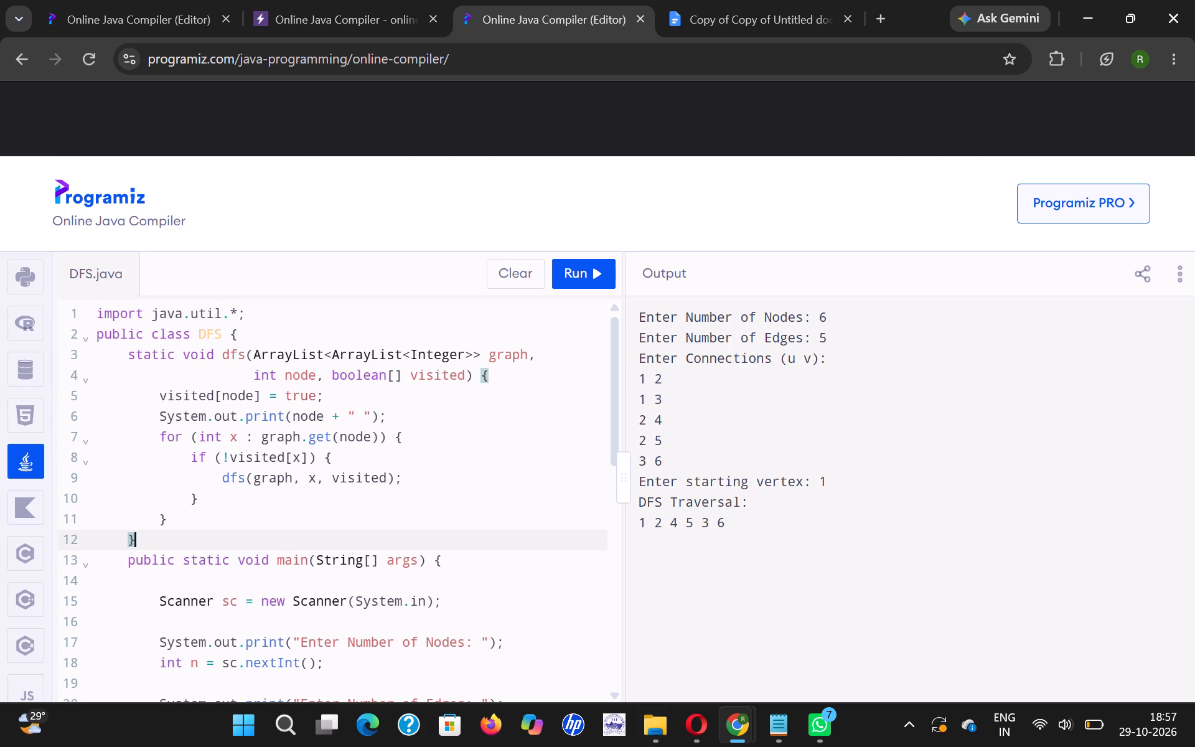
Remove the blank lines in the main method from its opening brace down to the number-of-edges prompt.
{"action": "left_click", "coordinate": [171, 580]}
{"action": "left_click", "coordinate": [143, 532]}
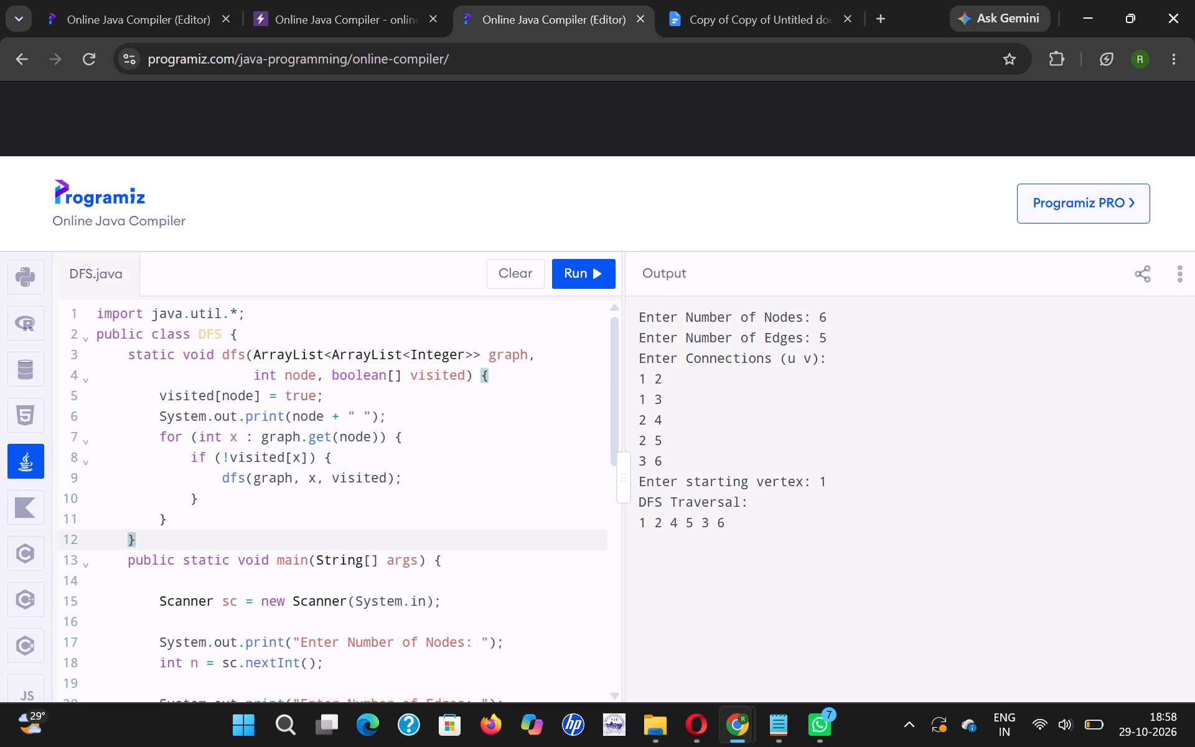
{"action": "left_click", "coordinate": [164, 582]}
{"action": "key", "text": "BackSpace"}
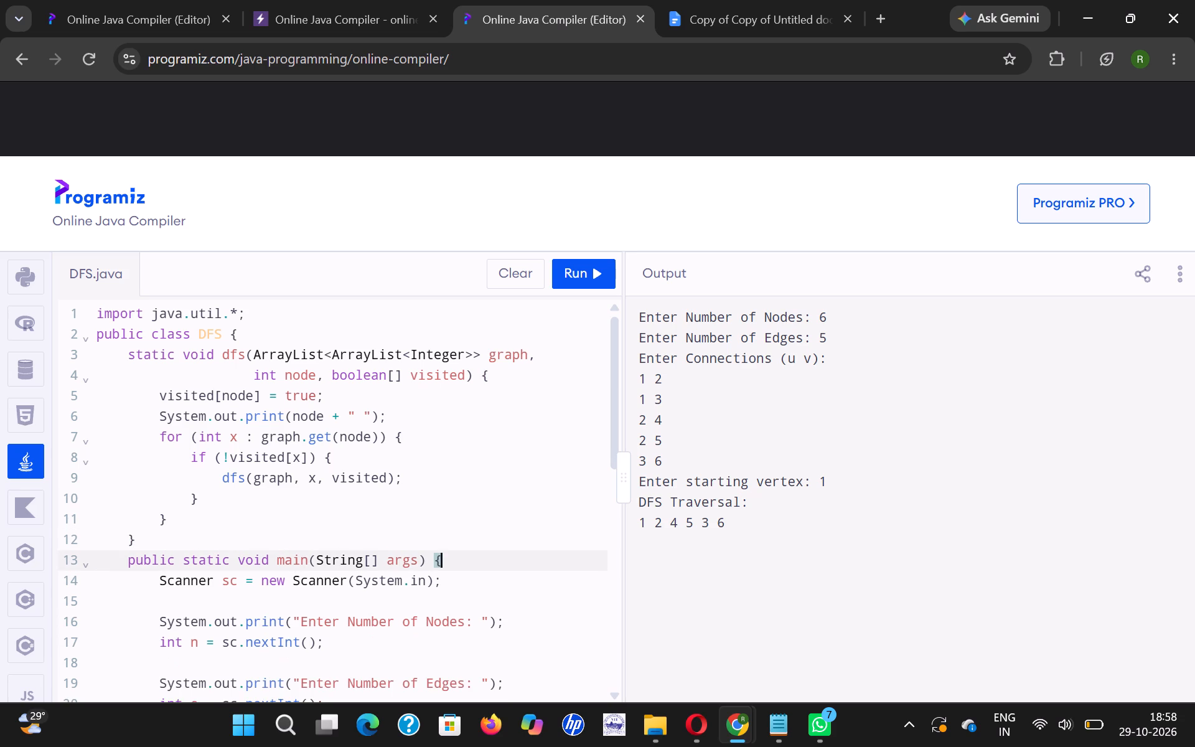
{"action": "left_click", "coordinate": [170, 599]}
{"action": "key", "text": "BackSpace"}
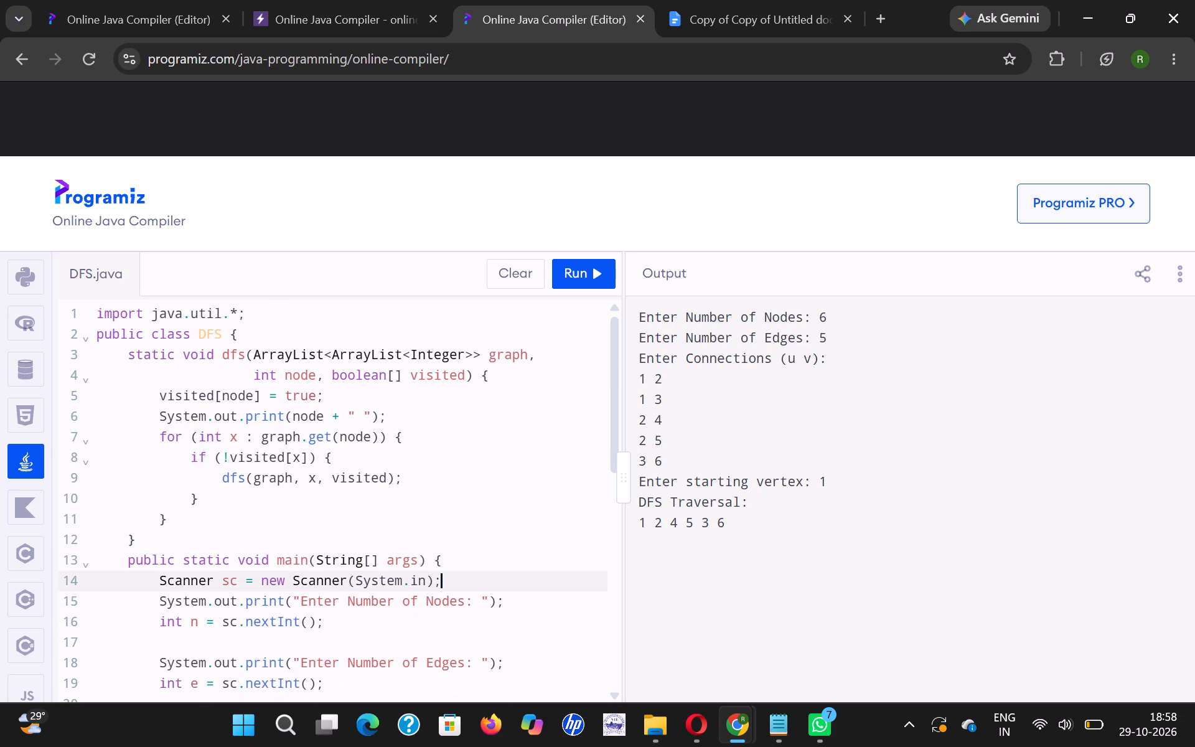
{"action": "scroll", "coordinate": [170, 599], "scroll_direction": "down", "scroll_amount": 1}
{"action": "left_click", "coordinate": [161, 542]}
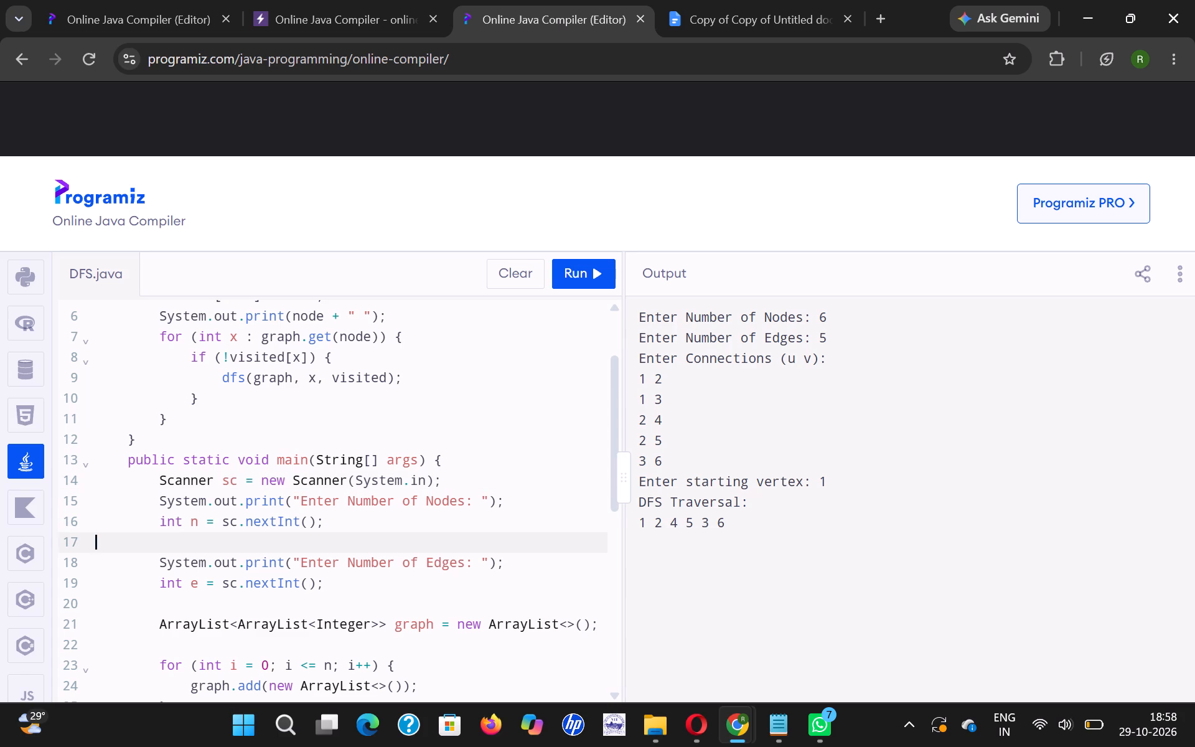
{"action": "key", "text": "BackSpace"}
{"action": "scroll", "coordinate": [161, 542], "scroll_direction": "down", "scroll_amount": 1}
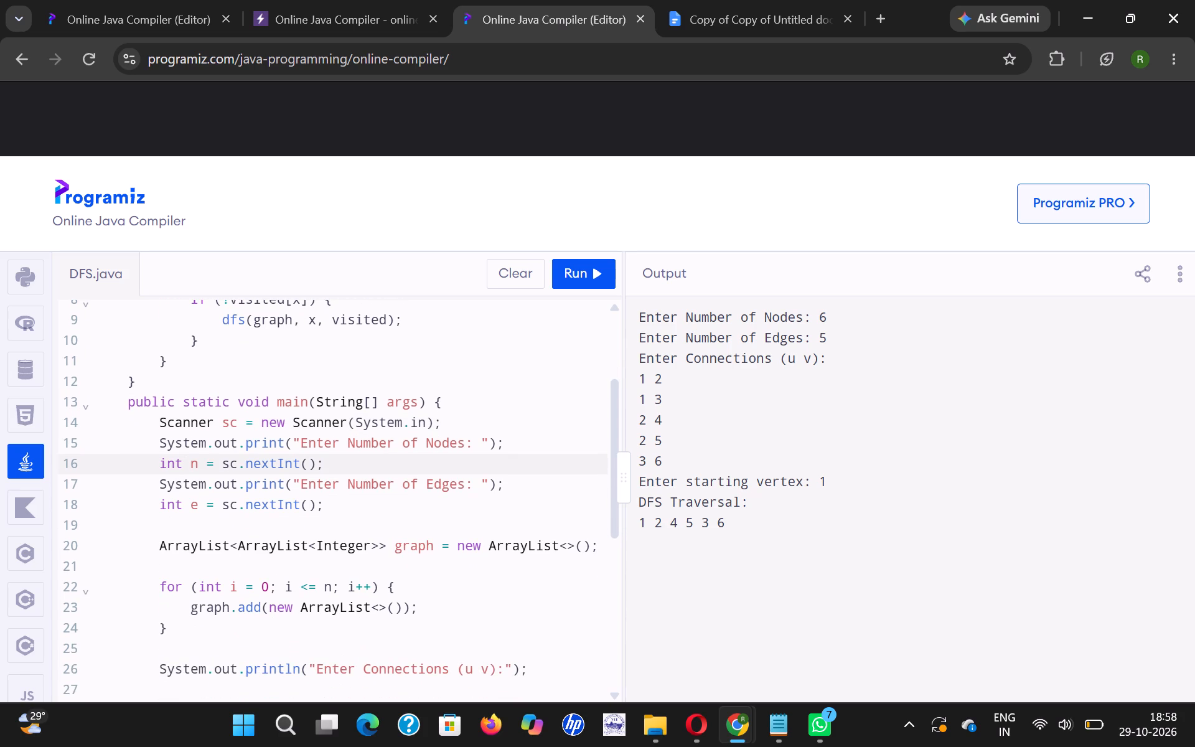
Copy the complete output of the DFS run.
{"action": "left_click", "coordinate": [731, 378]}
{"action": "left_click", "coordinate": [779, 406]}
{"action": "key", "text": "ctrl+a"}
{"action": "key", "text": "ctrl+c"}
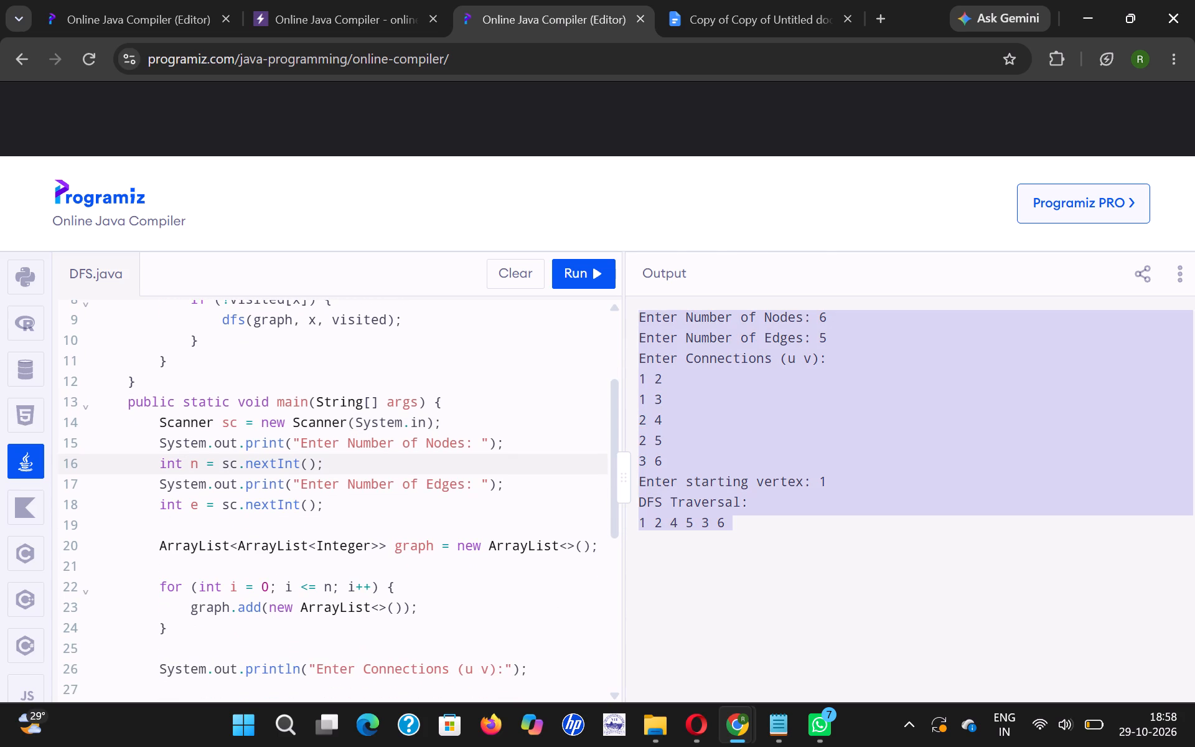
In the Google Docs document, add a 10-point line below Experiment 7's SAMPLE OUTPUT heading and paste the copied run output there.
{"action": "left_click", "coordinate": [833, 0]}
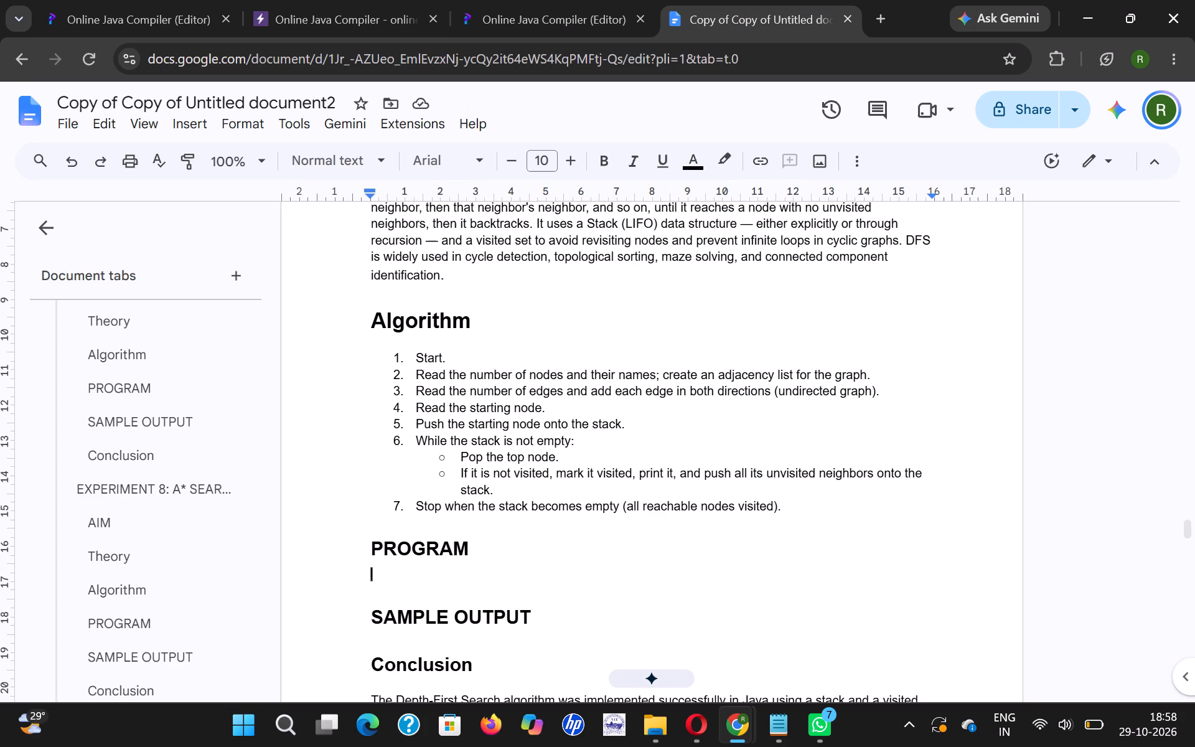
{"action": "left_click", "coordinate": [447, 631]}
{"action": "left_click", "coordinate": [540, 618]}
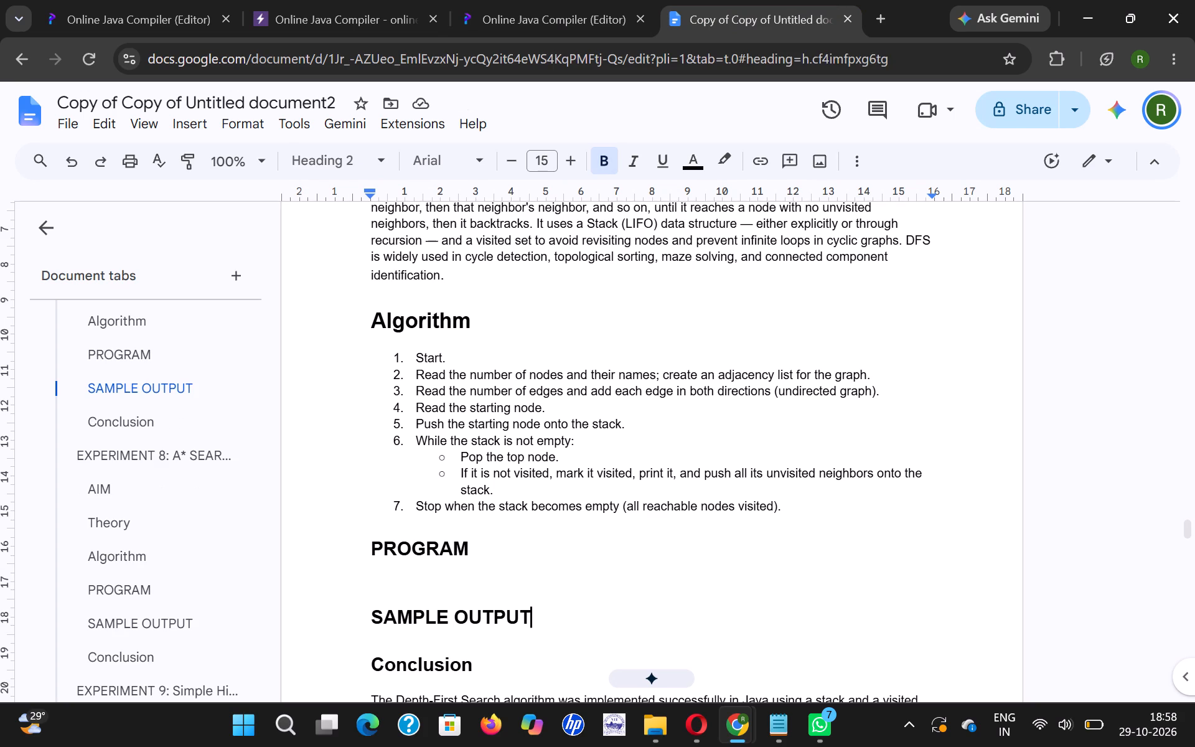
{"action": "key", "text": "Return"}
{"action": "left_click", "coordinate": [515, 152]}
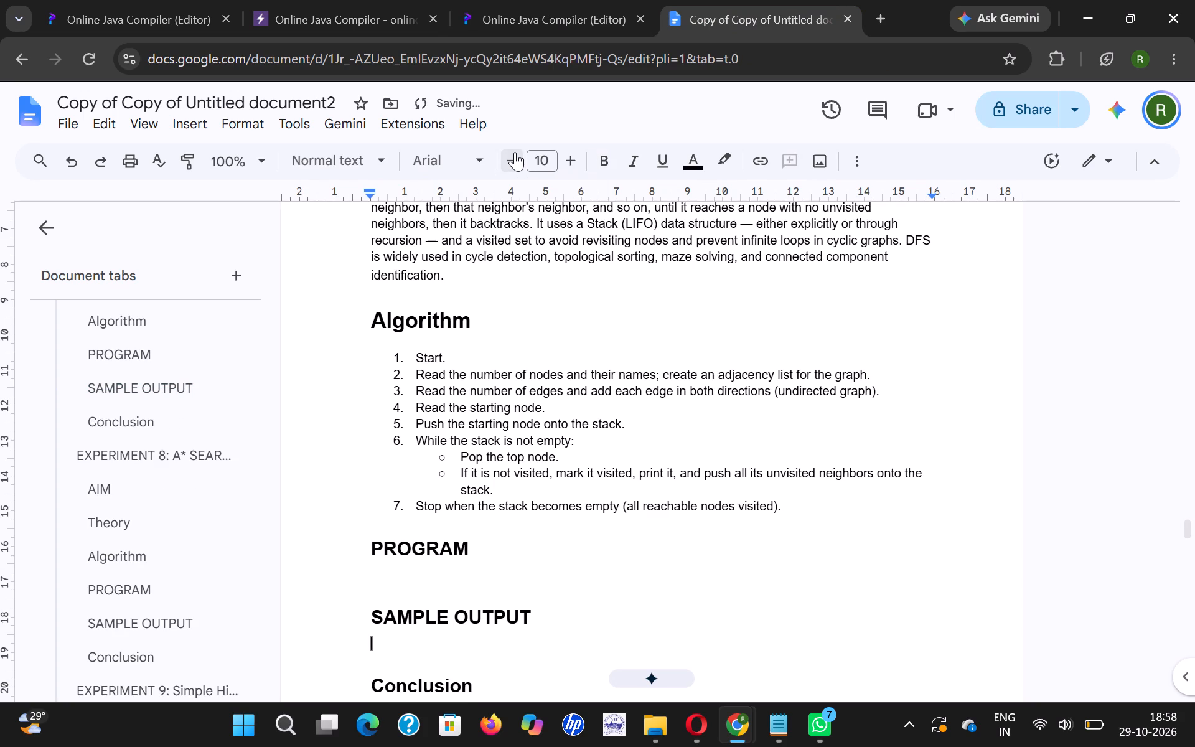
{"action": "key", "text": "ctrl+v"}
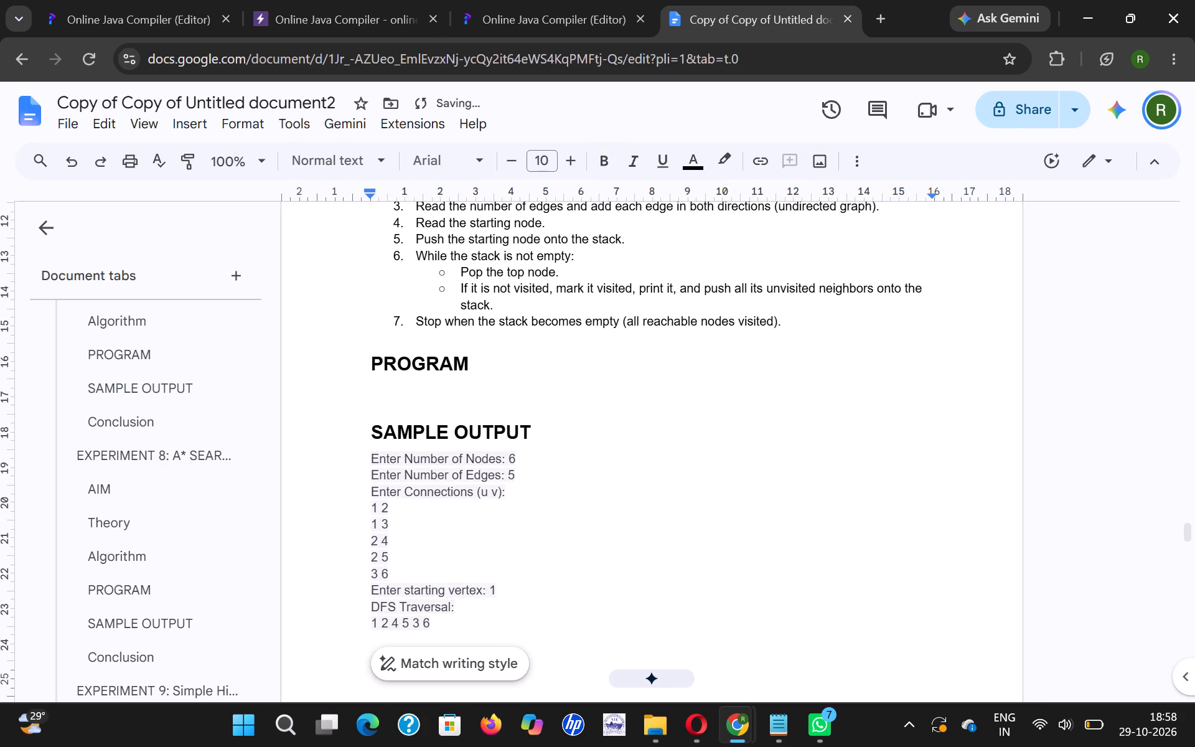
Back in the Java compiler, remove the blank lines from the edge-count input through the inside of the connections loop.
{"action": "left_click", "coordinate": [448, 390]}
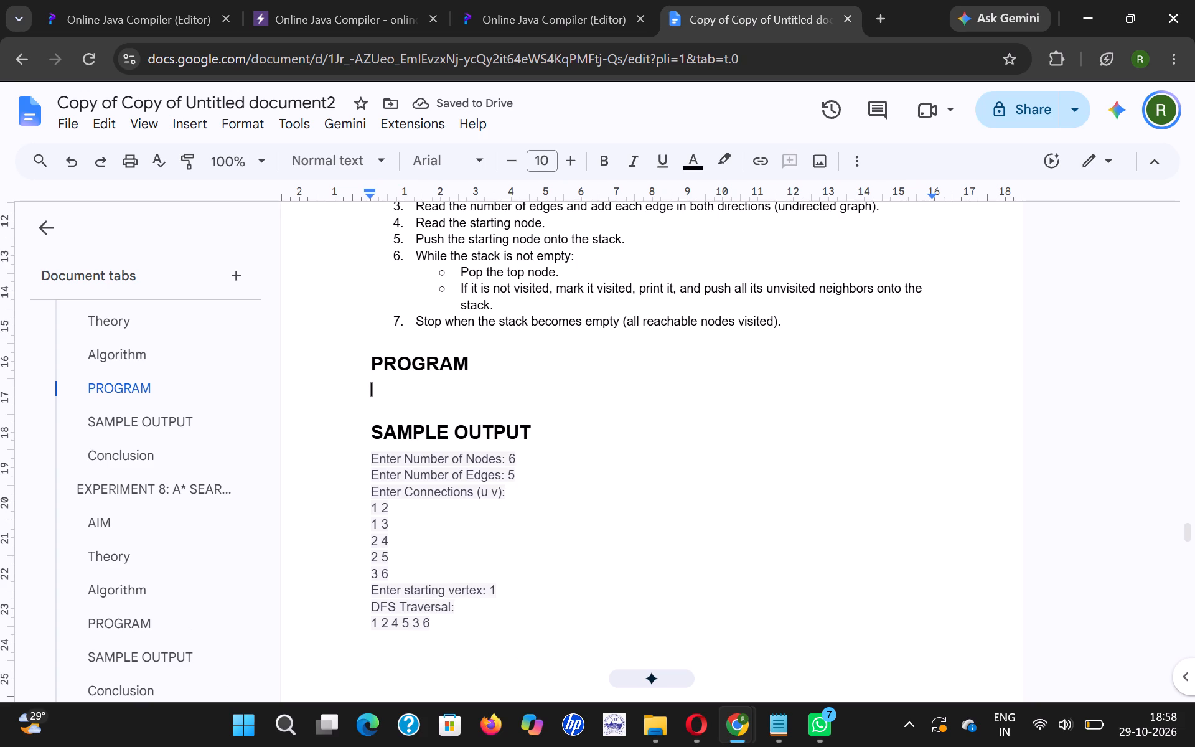
{"action": "left_click", "coordinate": [570, 16]}
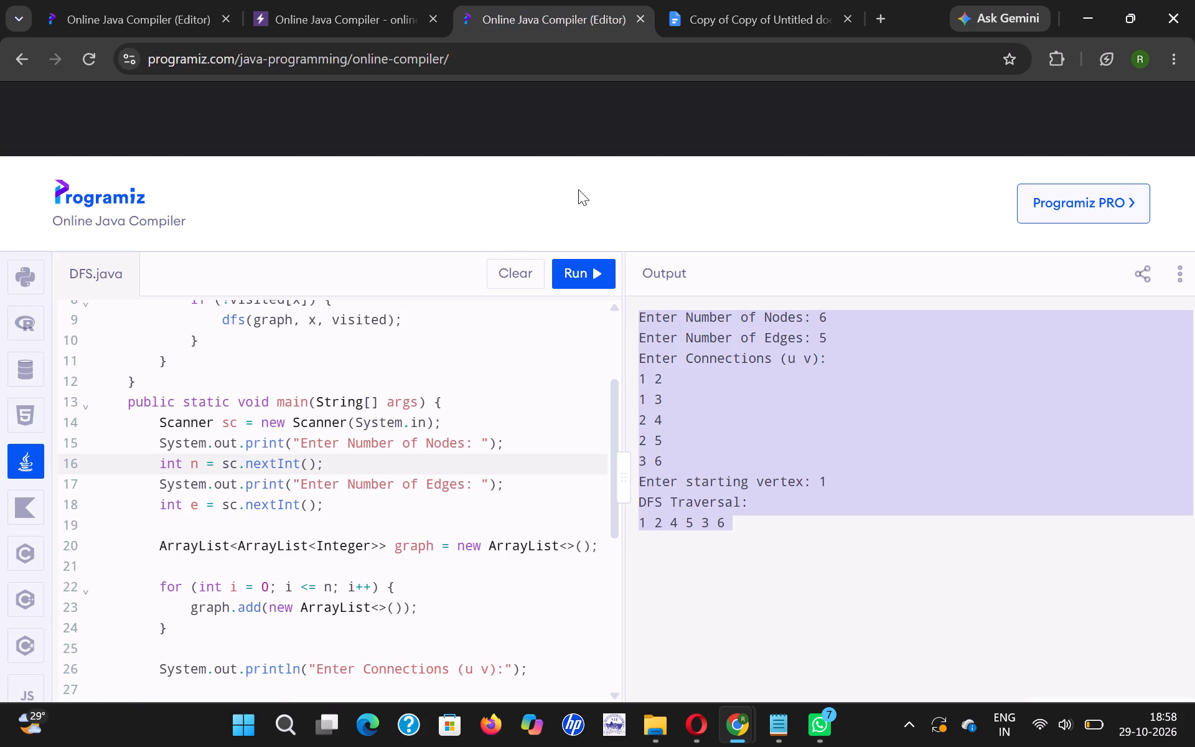
{"action": "left_click", "coordinate": [282, 517]}
{"action": "key", "text": "BackSpace"}
{"action": "left_click", "coordinate": [222, 555]}
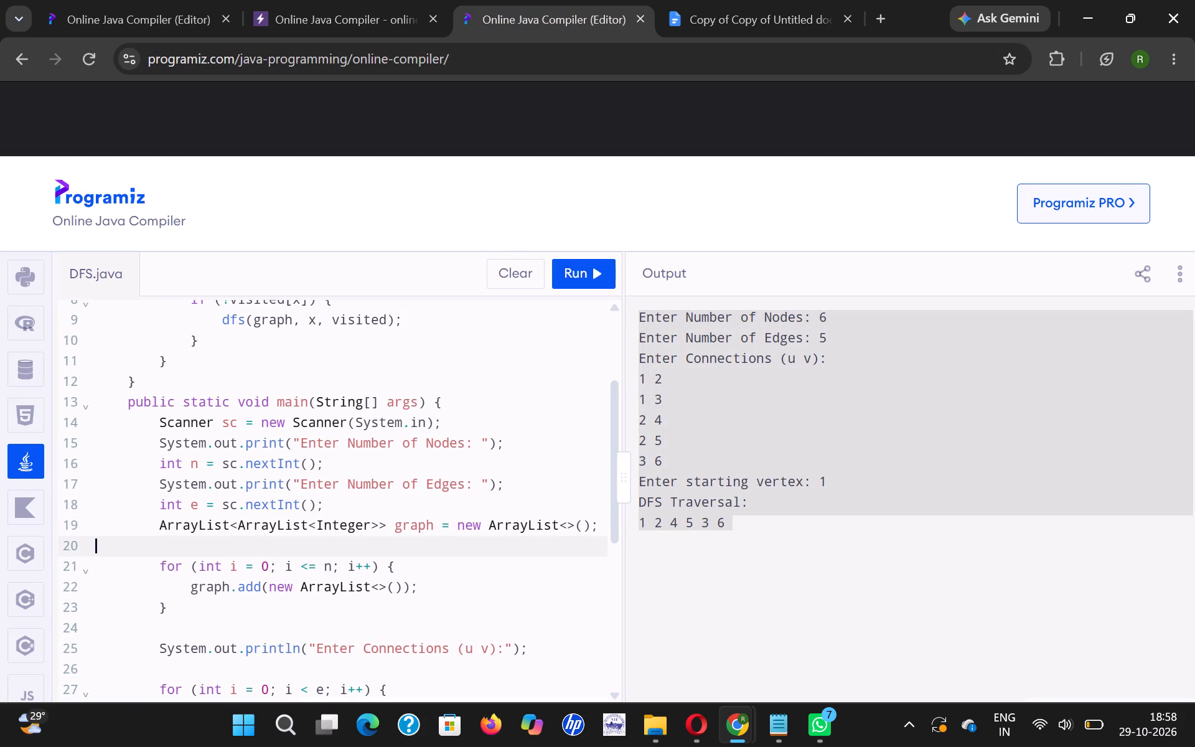
{"action": "key", "text": "BackSpace"}
{"action": "left_click", "coordinate": [204, 601]}
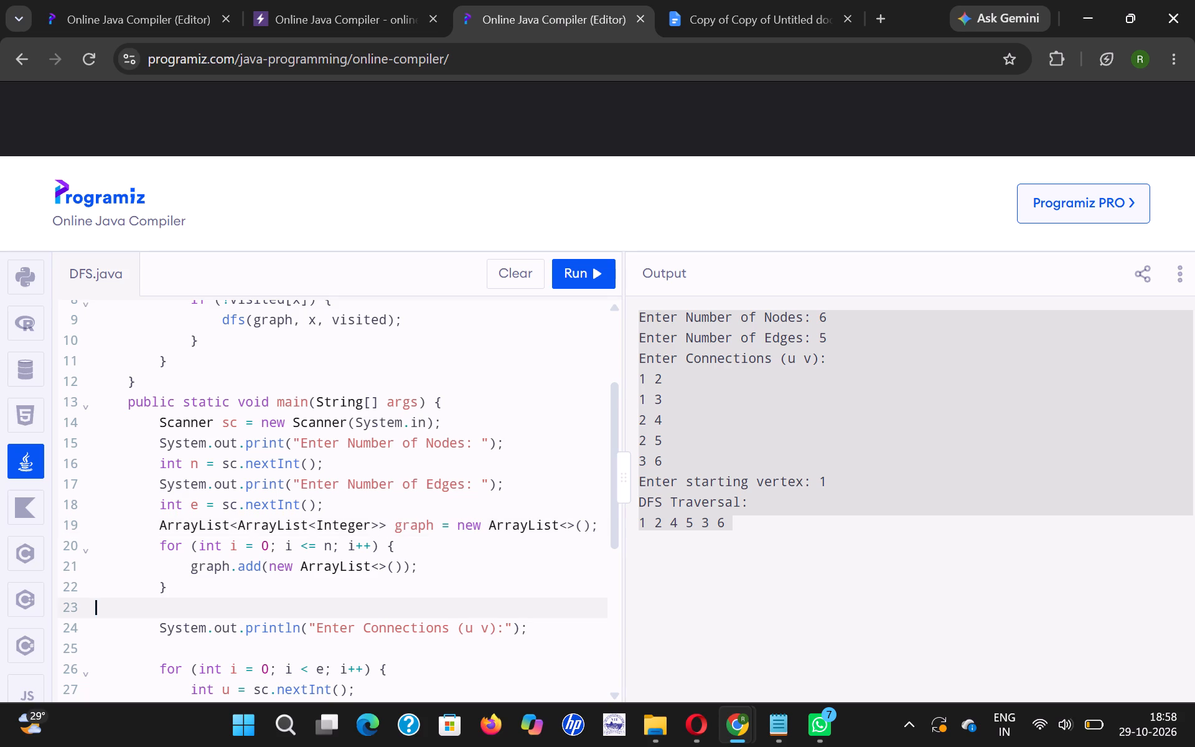
{"action": "key", "text": "BackSpace"}
{"action": "left_click", "coordinate": [204, 625]}
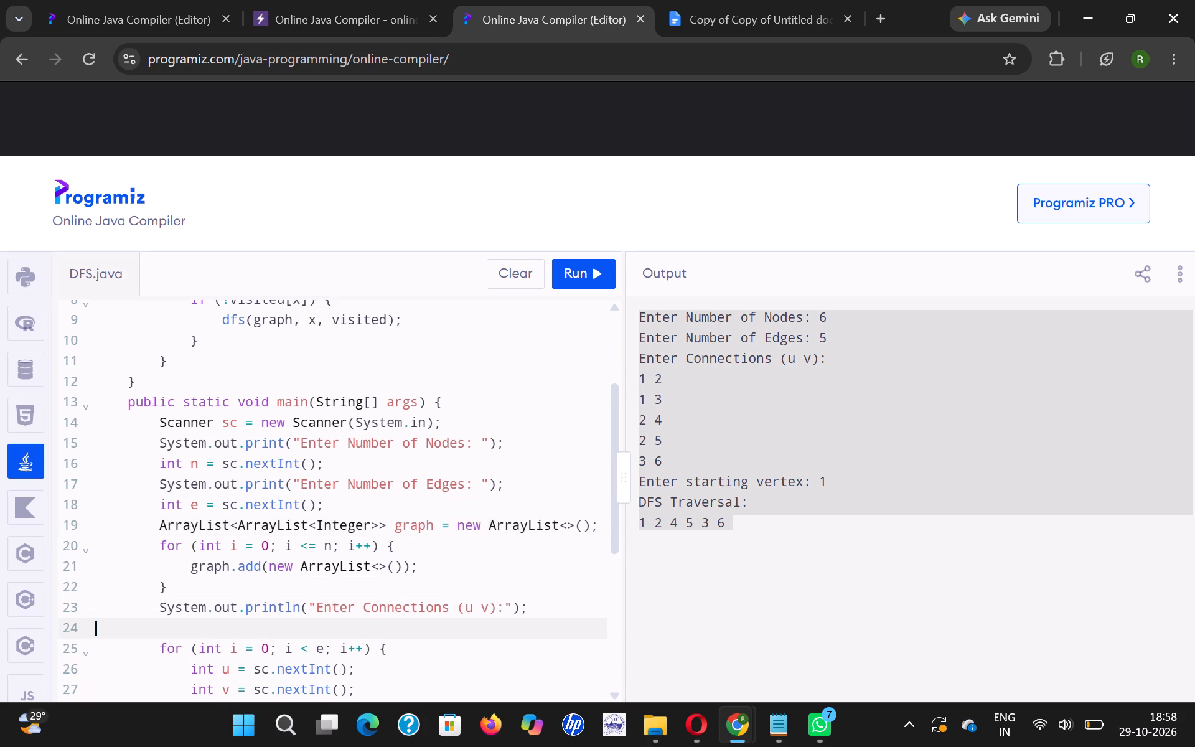
{"action": "key", "text": "BackSpace"}
{"action": "scroll", "coordinate": [204, 625], "scroll_direction": "down", "scroll_amount": 1}
{"action": "left_click", "coordinate": [210, 603]}
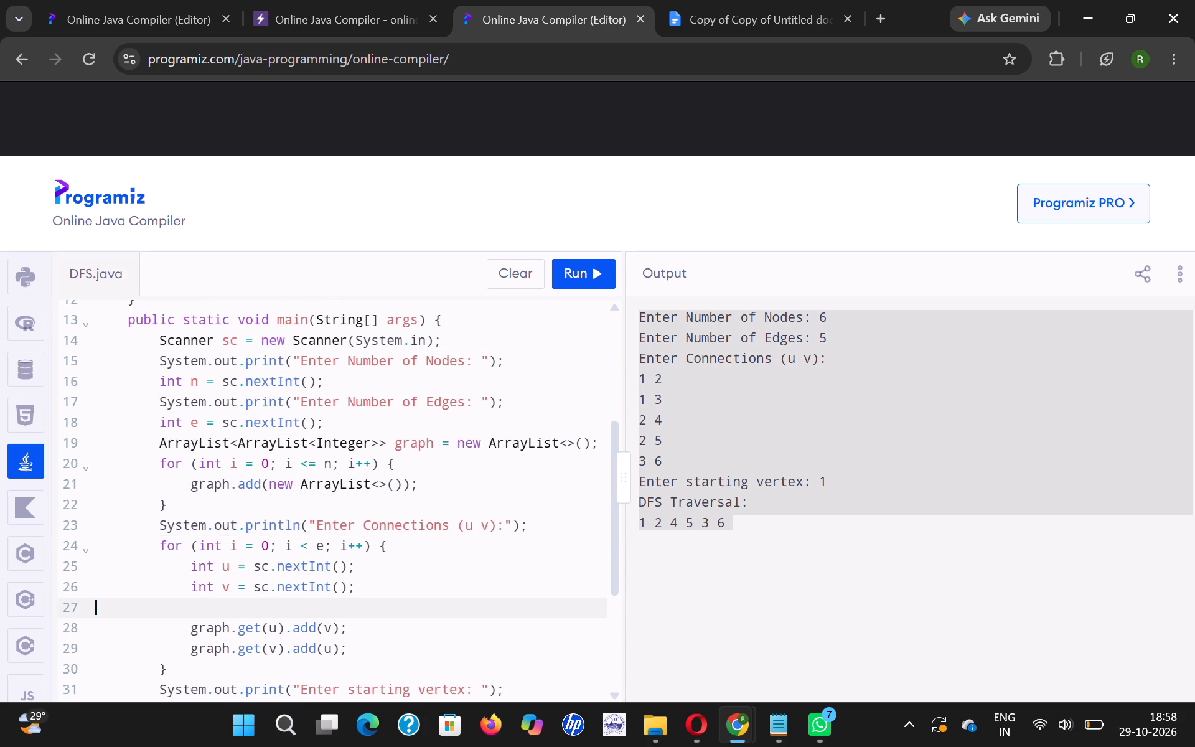
{"action": "key", "text": "BackSpace"}
Remove the blank lines before and after the declaration of the visited array.
{"action": "scroll", "coordinate": [210, 603], "scroll_direction": "down", "scroll_amount": 1}
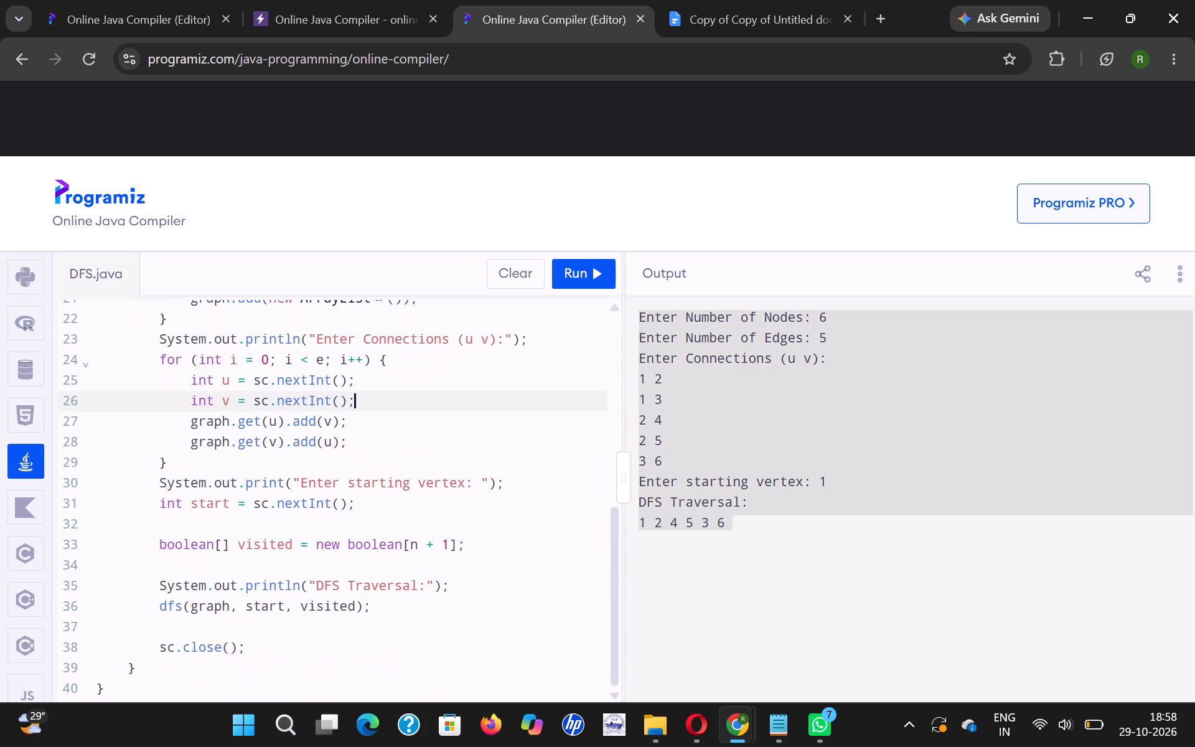
{"action": "left_click", "coordinate": [184, 525]}
{"action": "key", "text": "BackSpace"}
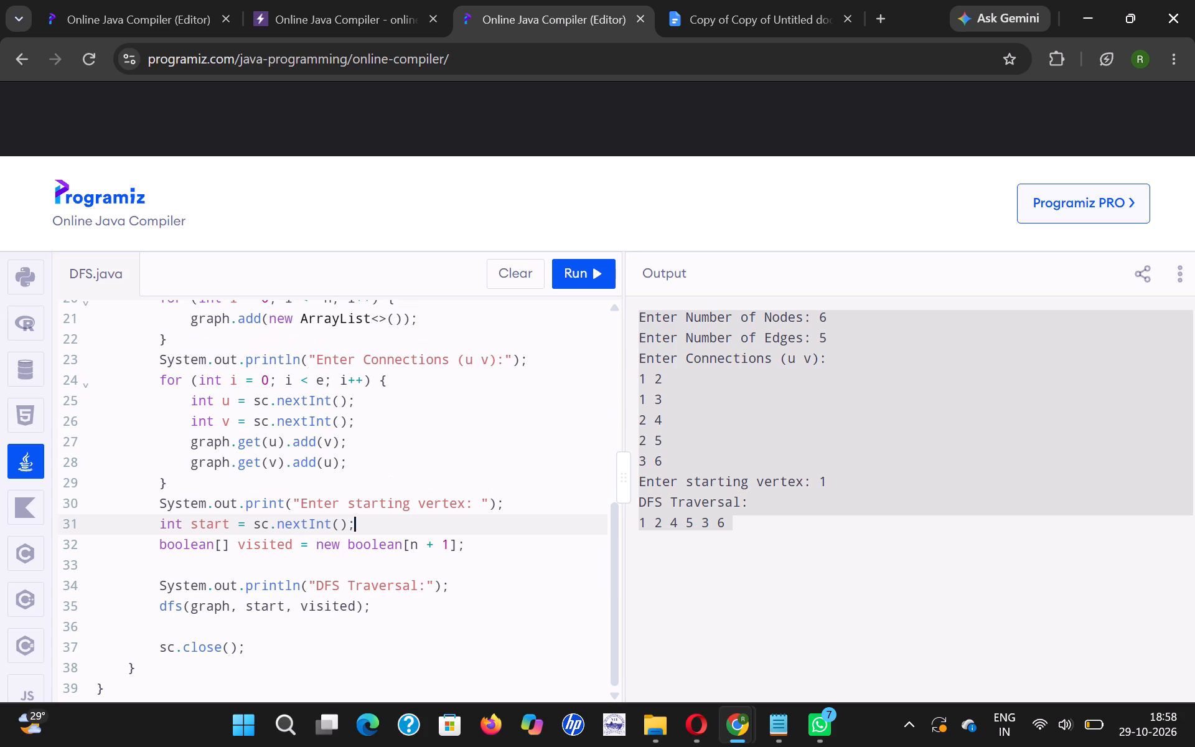
{"action": "left_click", "coordinate": [220, 557]}
{"action": "key", "text": "BackSpace"}
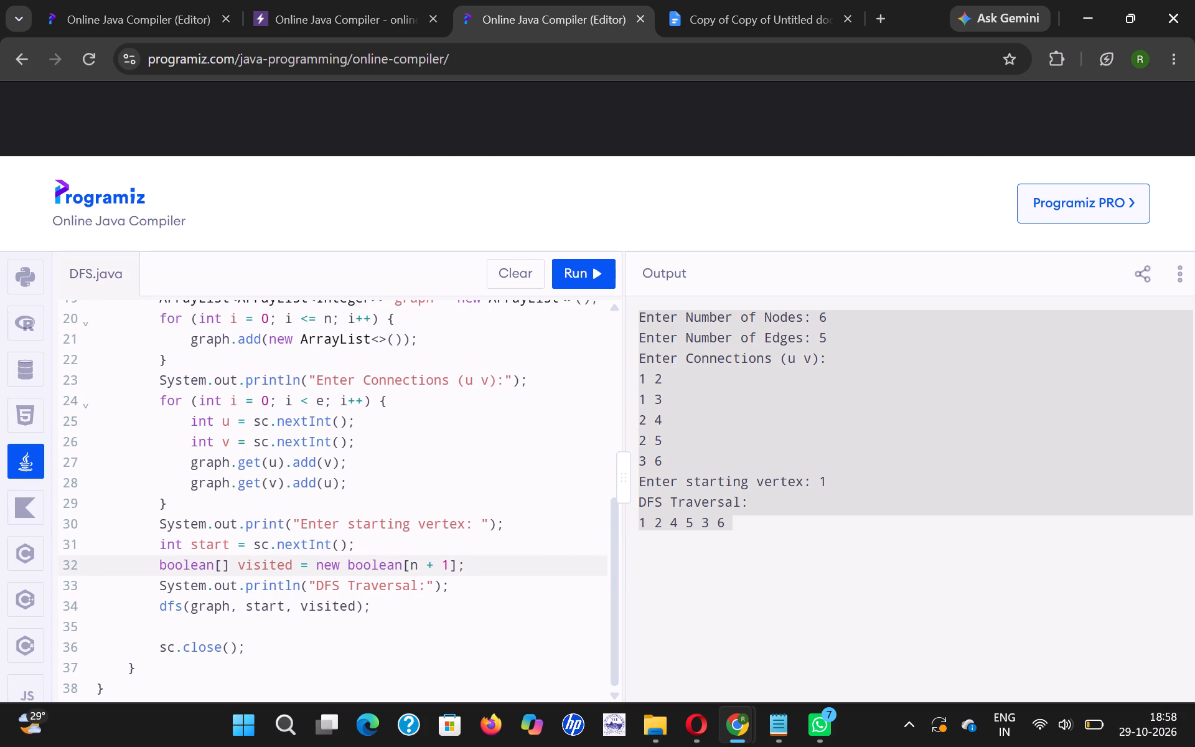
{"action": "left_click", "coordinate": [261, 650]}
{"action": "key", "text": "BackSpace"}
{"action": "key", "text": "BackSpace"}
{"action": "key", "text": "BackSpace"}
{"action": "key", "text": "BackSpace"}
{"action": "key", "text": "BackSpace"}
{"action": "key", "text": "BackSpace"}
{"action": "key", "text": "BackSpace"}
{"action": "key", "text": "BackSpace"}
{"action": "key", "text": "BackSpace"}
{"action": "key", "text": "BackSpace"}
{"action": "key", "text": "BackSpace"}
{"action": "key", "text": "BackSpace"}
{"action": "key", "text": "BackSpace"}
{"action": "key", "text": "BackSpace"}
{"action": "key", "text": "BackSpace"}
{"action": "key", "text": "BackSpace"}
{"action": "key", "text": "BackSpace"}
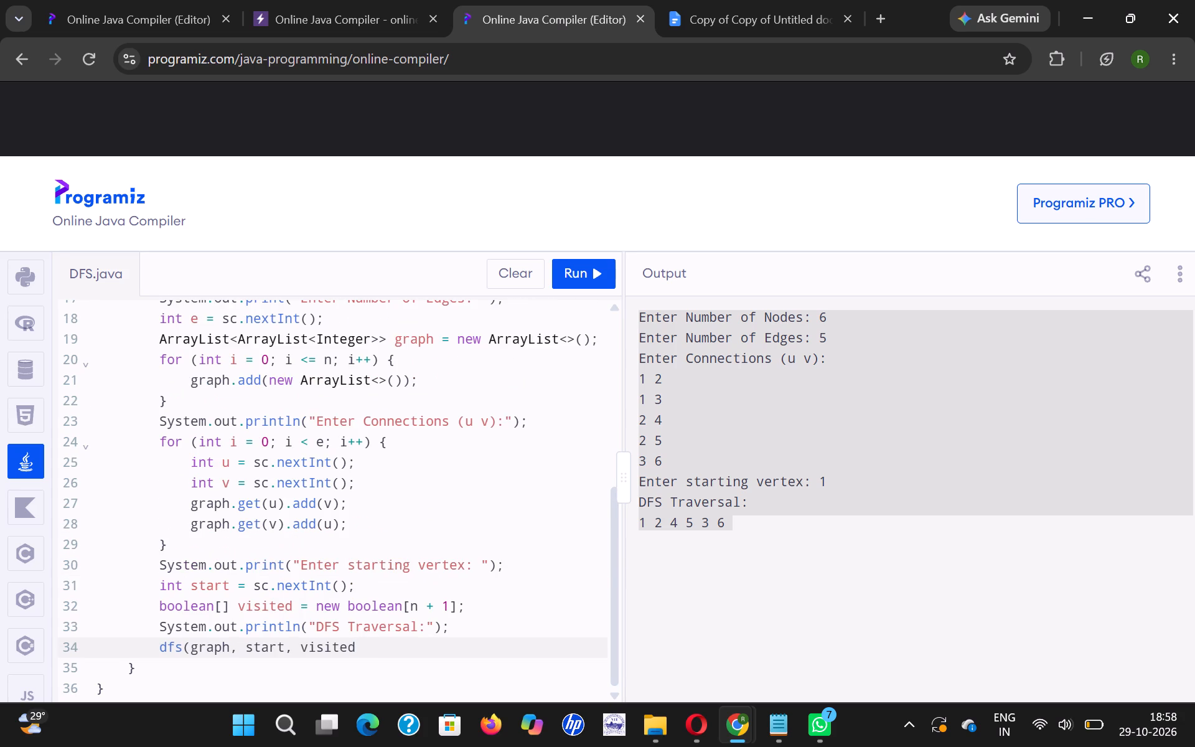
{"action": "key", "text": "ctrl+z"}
Delete the sc.close(); statement and the blank line above it, keeping the dfs call directly before main's closing brace.
{"action": "key", "text": "BackSpace"}
{"action": "key", "text": "BackSpace"}
{"action": "key", "text": "BackSpace"}
{"action": "key", "text": "BackSpace"}
{"action": "key", "text": "BackSpace"}
{"action": "key", "text": "BackSpace"}
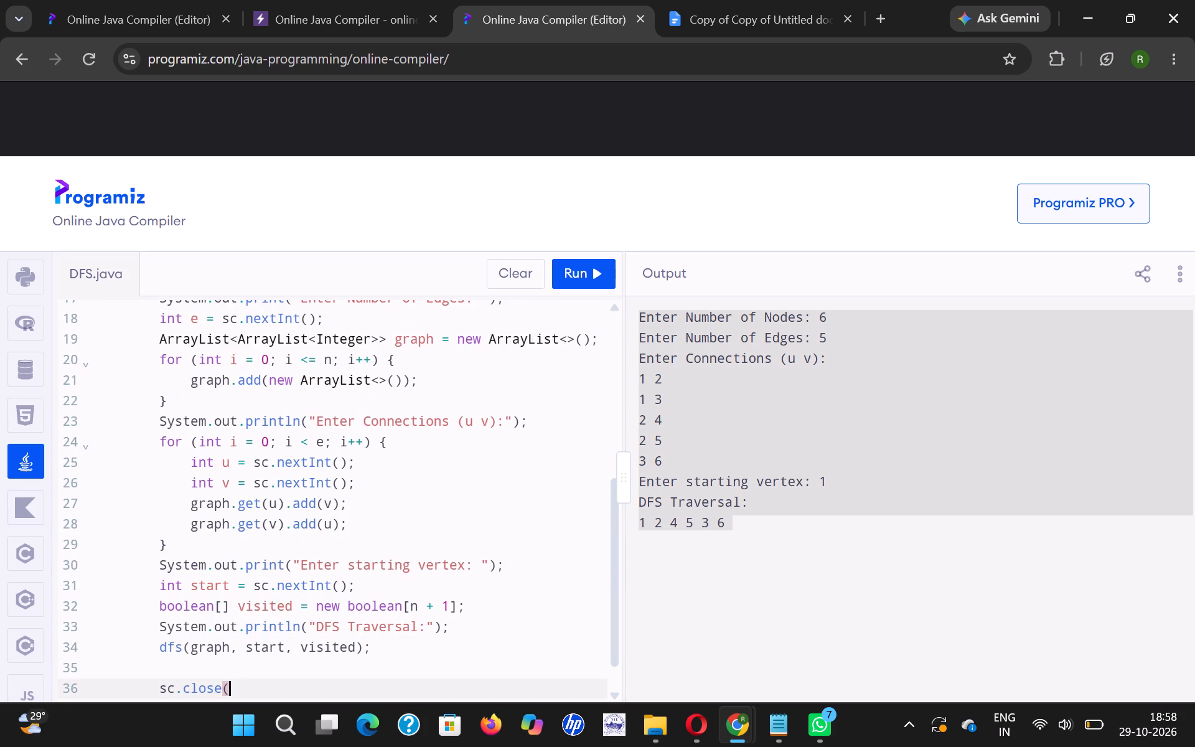
{"action": "key", "text": "BackSpace"}
{"action": "key", "text": "BackSpace"}
{"action": "key", "text": "BackSpace"}
{"action": "key", "text": "BackSpace"}
{"action": "key", "text": "BackSpace"}
{"action": "key", "text": "BackSpace"}
{"action": "key", "text": "BackSpace"}
{"action": "key", "text": "BackSpace"}
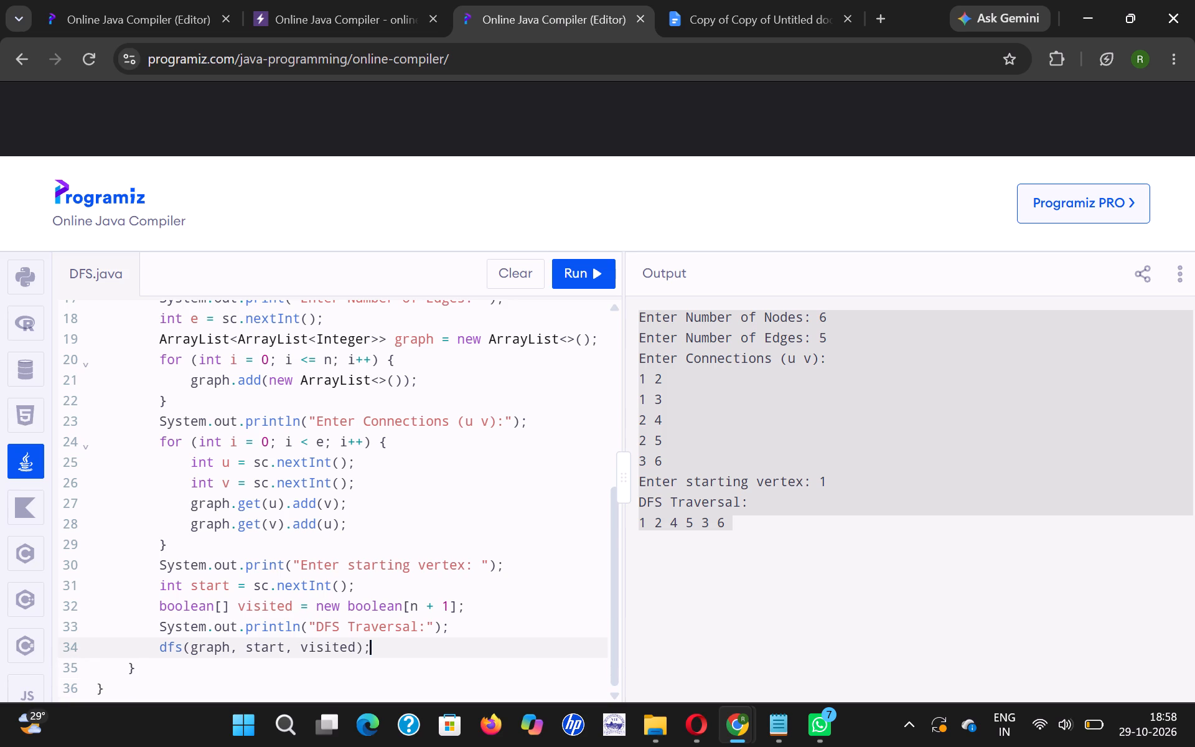
Run the compacted DFS program again and return to the start of its code.
{"action": "left_click", "coordinate": [589, 277]}
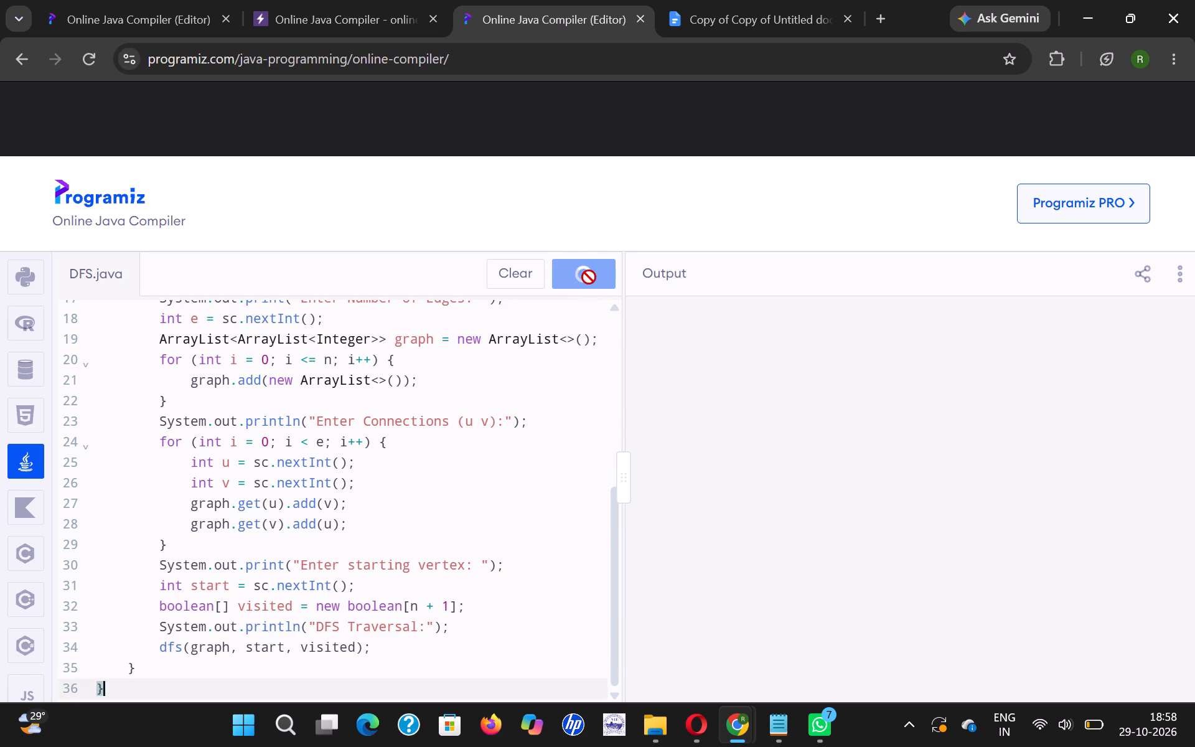
{"action": "scroll", "coordinate": [467, 502], "scroll_direction": "up", "scroll_amount": 5}
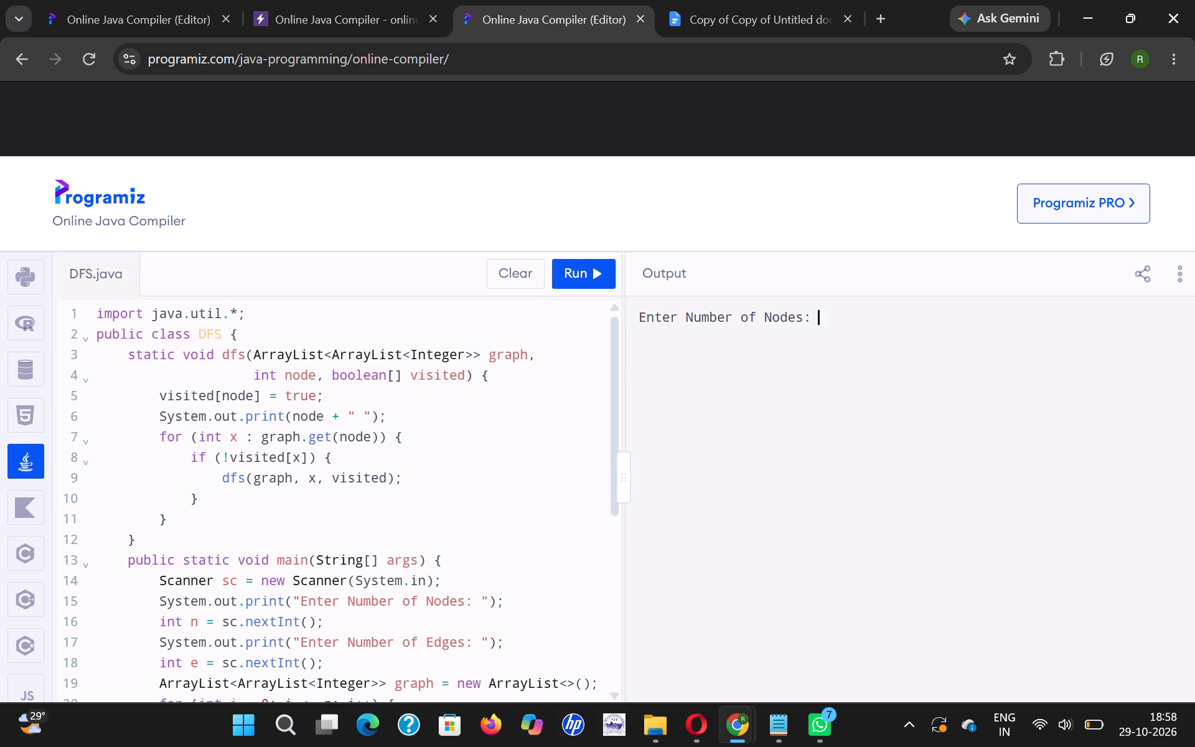
Enter 6 nodes and 5 edges as the running DFS program's input.
{"action": "key", "text": "6"}
{"action": "key", "text": "Return"}
{"action": "key", "text": "5"}
{"action": "key", "text": "Return"}
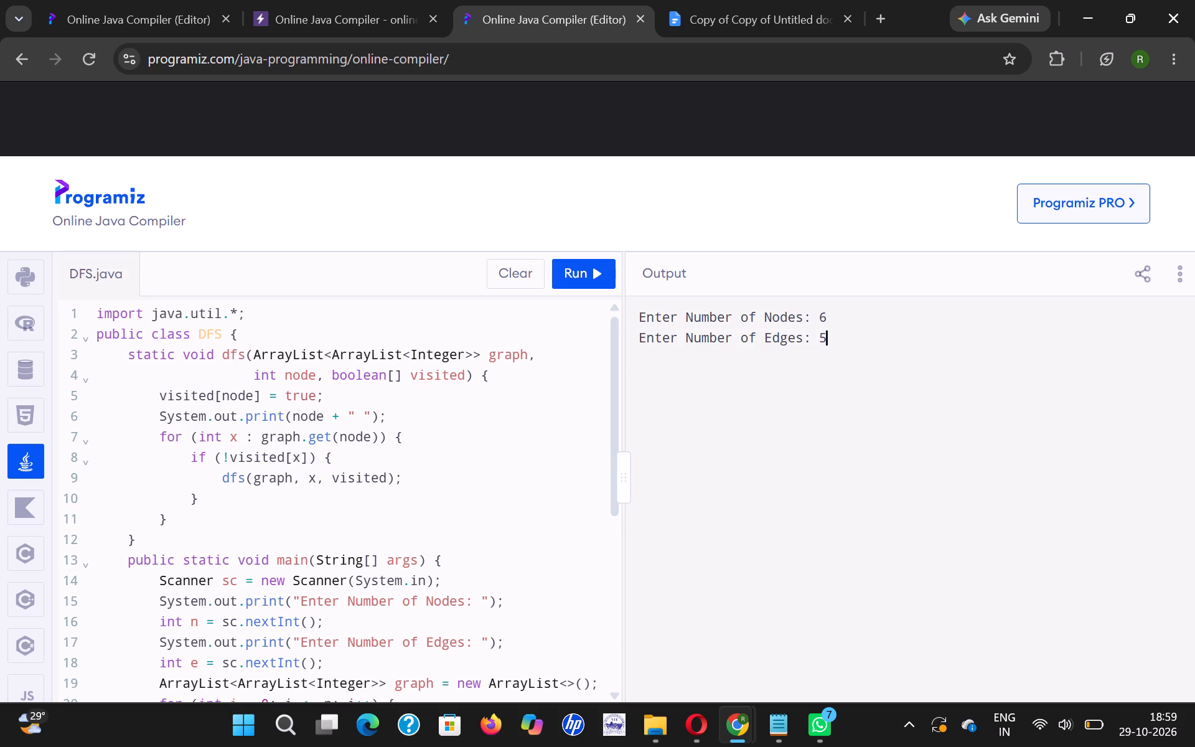
Enter the connections 1 2, 1 3, 2 4, 2 5 and 3 6, followed by starting vertex 1.
{"action": "type", "text": "1 2"}
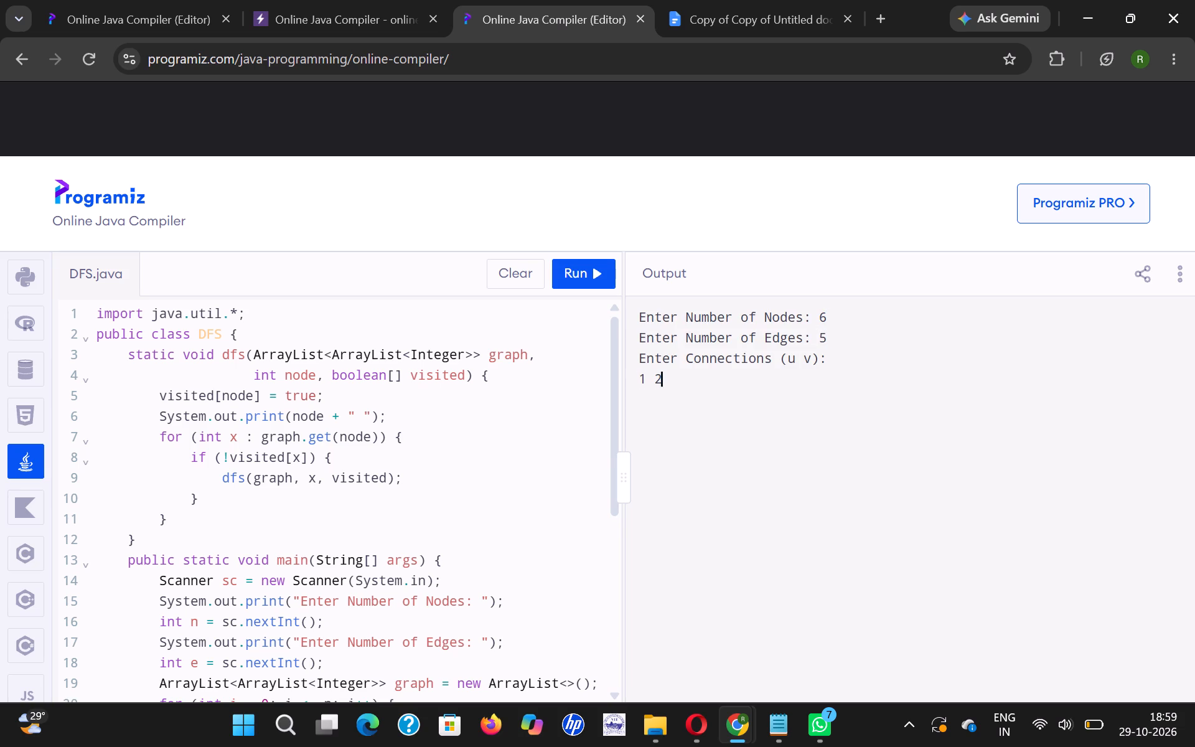
{"action": "key", "text": "Return"}
{"action": "key", "text": "1"}
{"action": "key", "text": "space"}
{"action": "type", "text": "3"}
{"action": "key", "text": "Return"}
{"action": "type", "text": "2 4"}
{"action": "key", "text": "Return"}
{"action": "type", "text": "2 5"}
{"action": "key", "text": "Return"}
{"action": "type", "text": "3 6"}
{"action": "key", "text": "Return"}
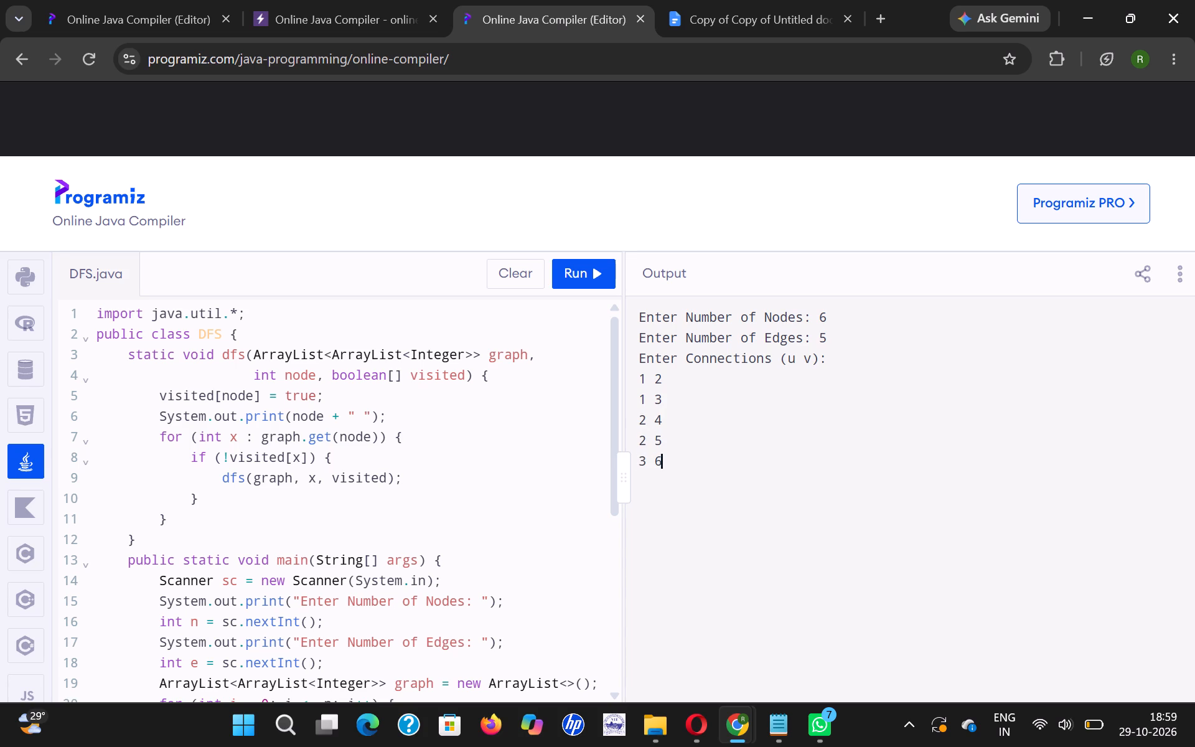
{"action": "key", "text": "1"}
{"action": "key", "text": "Return"}
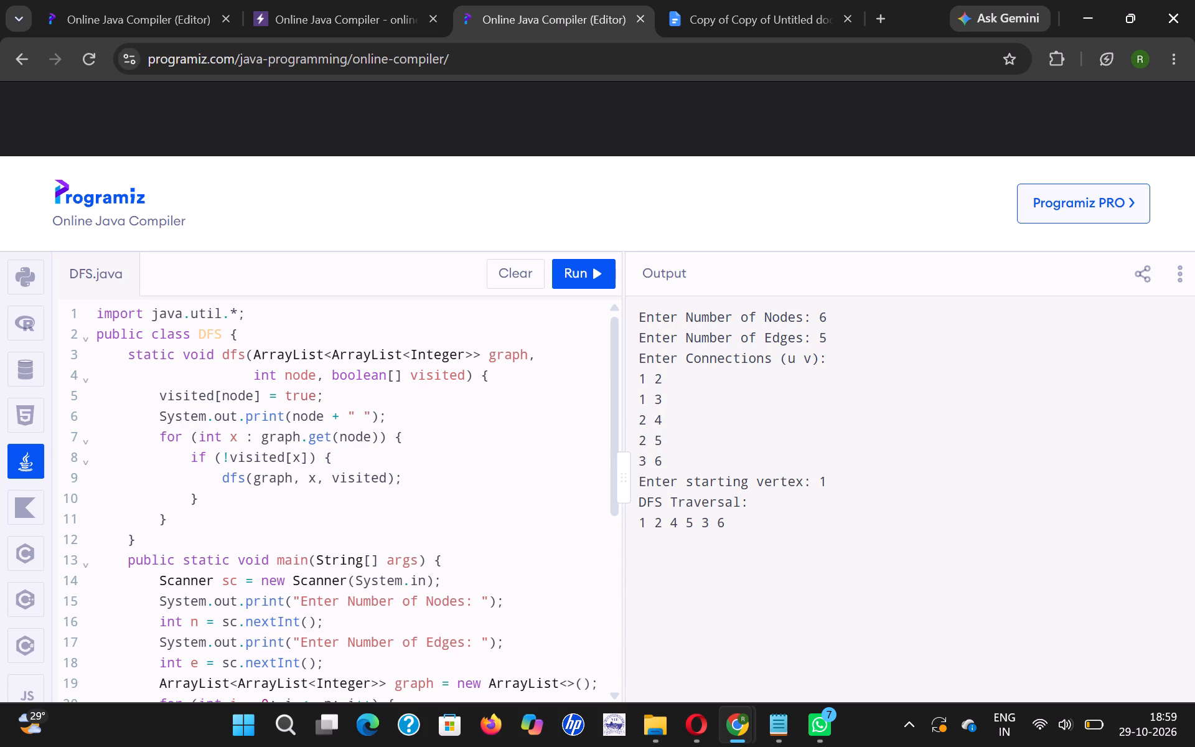
Copy the entire compacted DFS code and paste it under Experiment 7's empty PROGRAM heading in the Google Docs lab document.
{"action": "left_click", "coordinate": [466, 544]}
{"action": "key", "text": "ctrl+a"}
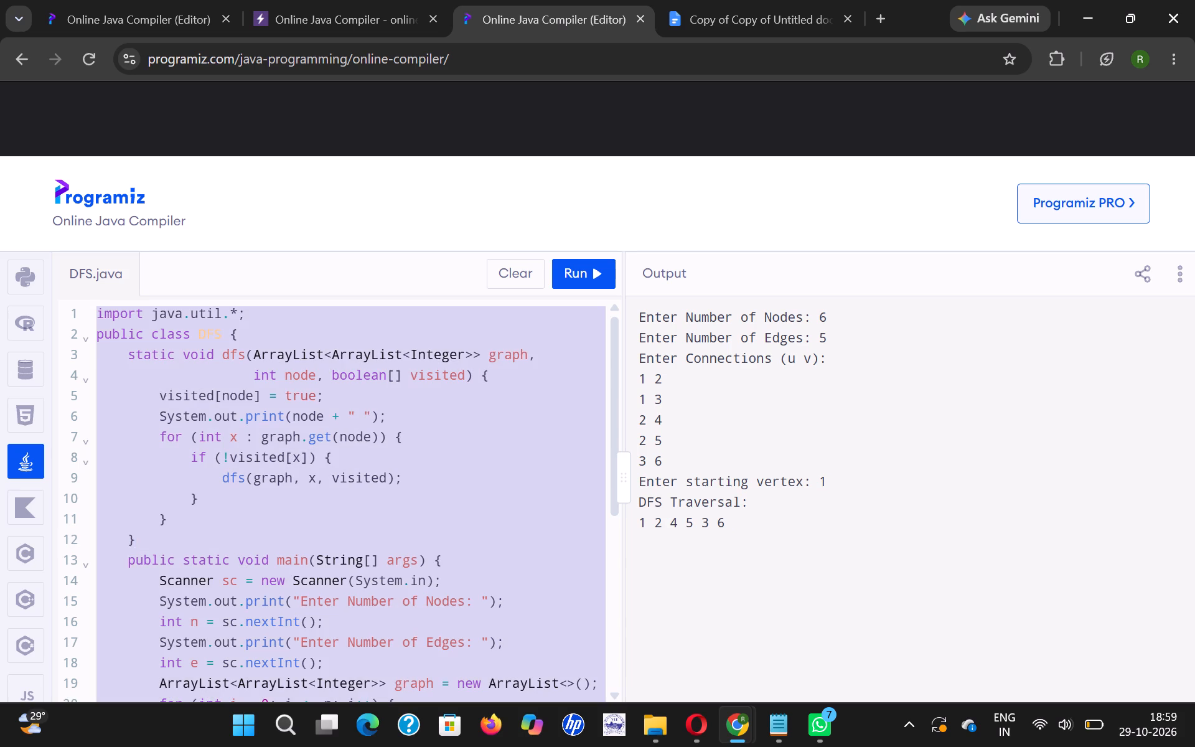
{"action": "key", "text": "ctrl+c"}
{"action": "left_click", "coordinate": [729, 1]}
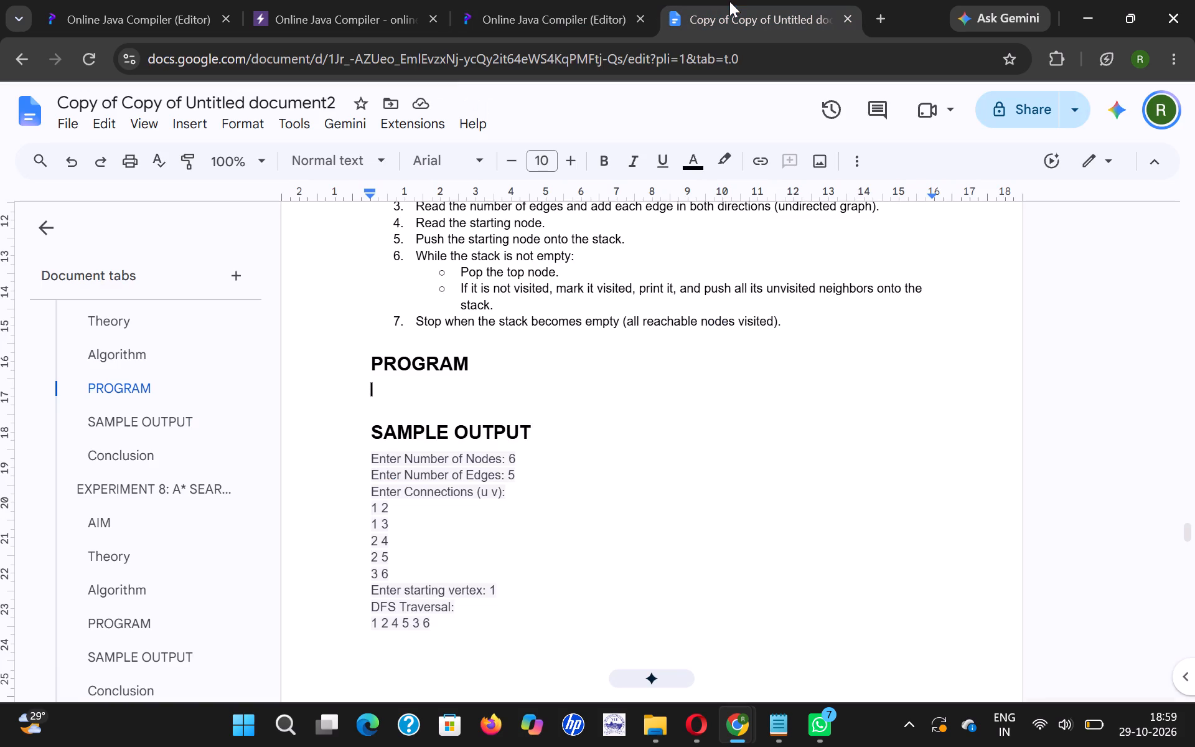
{"action": "key", "text": "ctrl+v"}
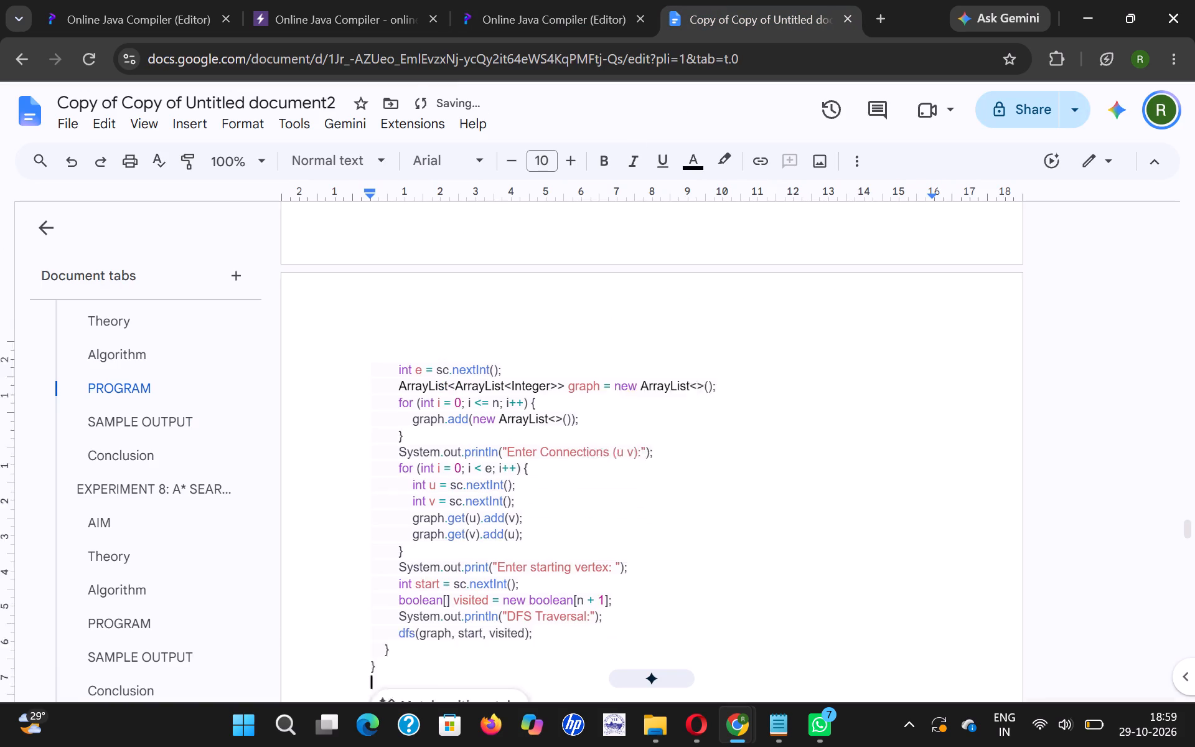
Apply the Normal text style at 10 points to the pasted code from the import line to the edge-count prompt.
{"action": "scroll", "coordinate": [482, 355], "scroll_direction": "up", "scroll_amount": 6}
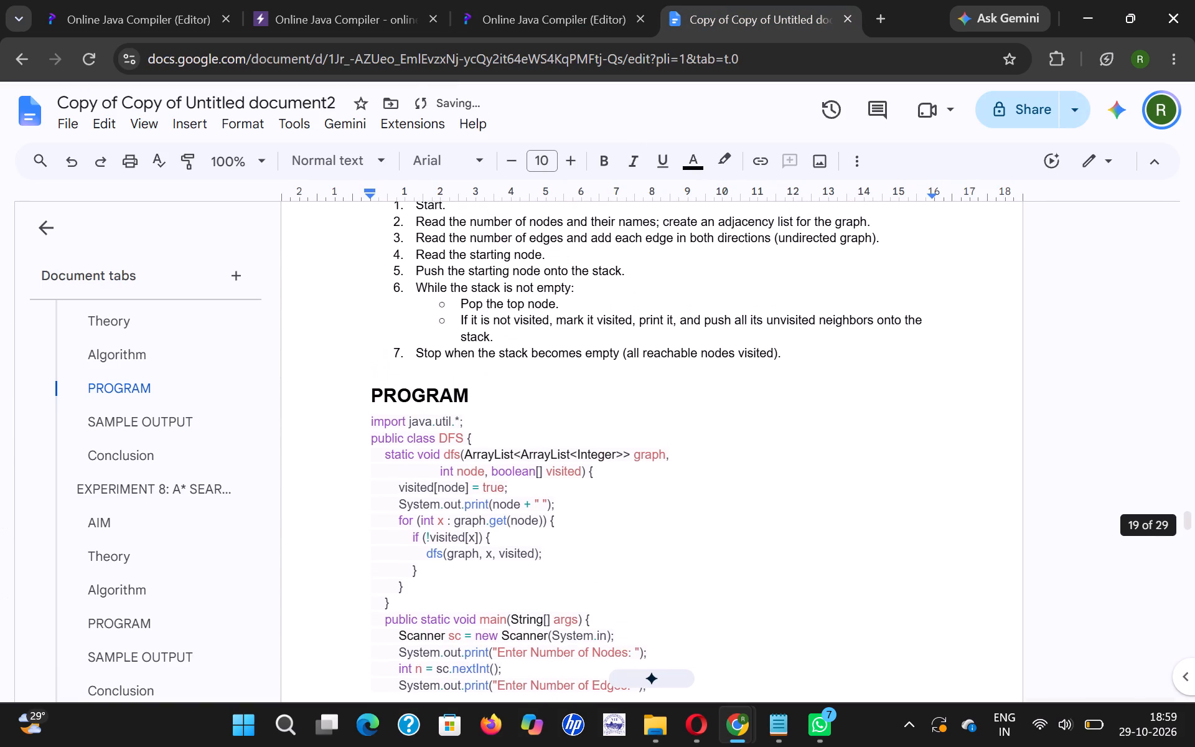
{"action": "left_click_drag", "start_coordinate": [373, 420], "coordinate": [505, 659]}
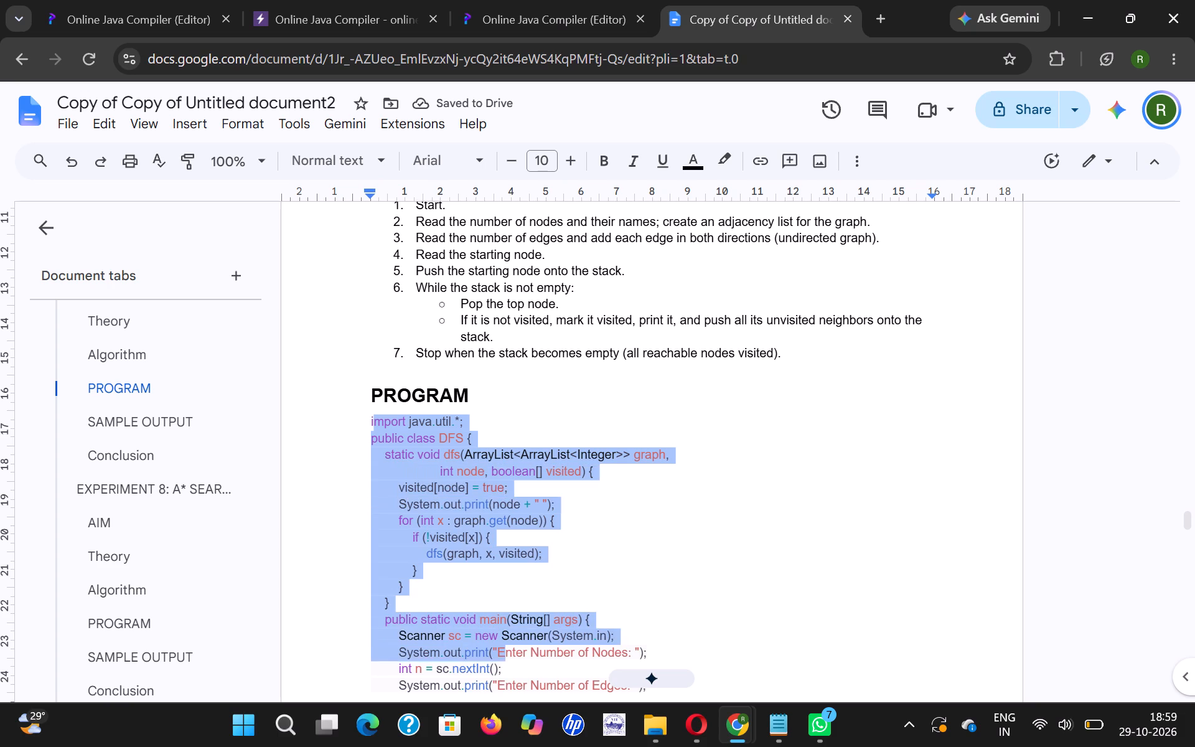
{"action": "left_click_drag", "start_coordinate": [505, 659], "coordinate": [586, 678]}
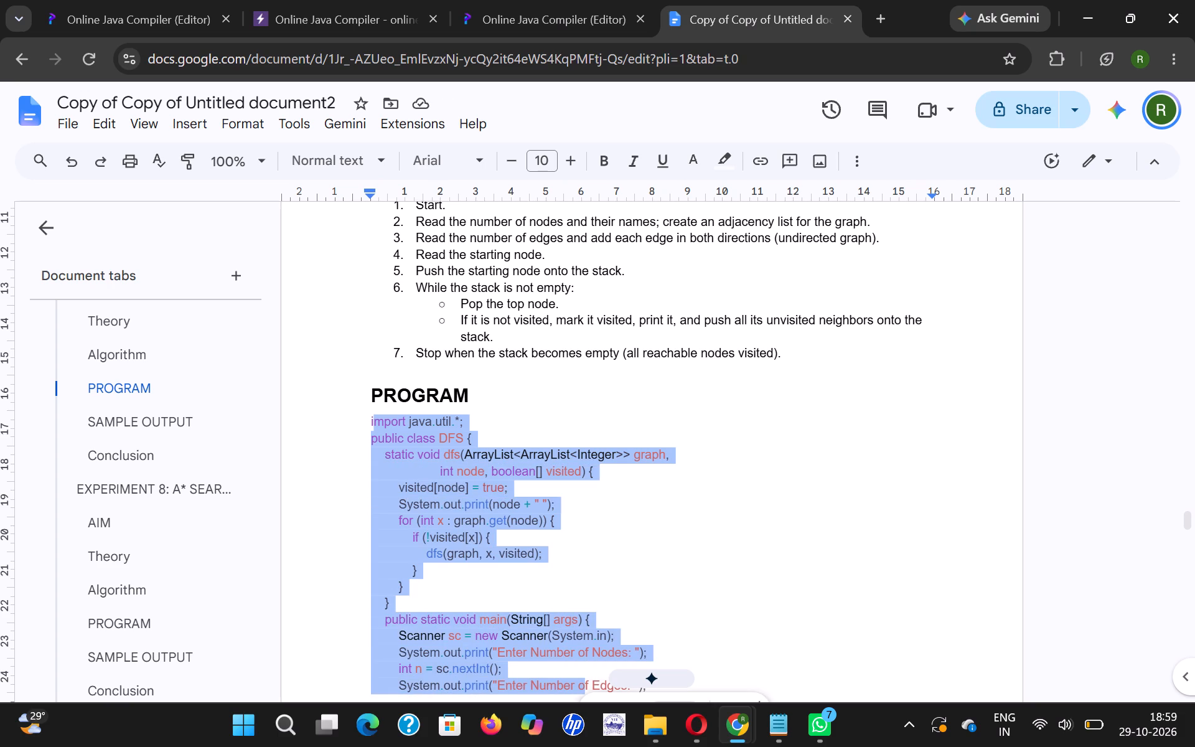
{"action": "left_click", "coordinate": [359, 149]}
{"action": "left_click", "coordinate": [367, 213]}
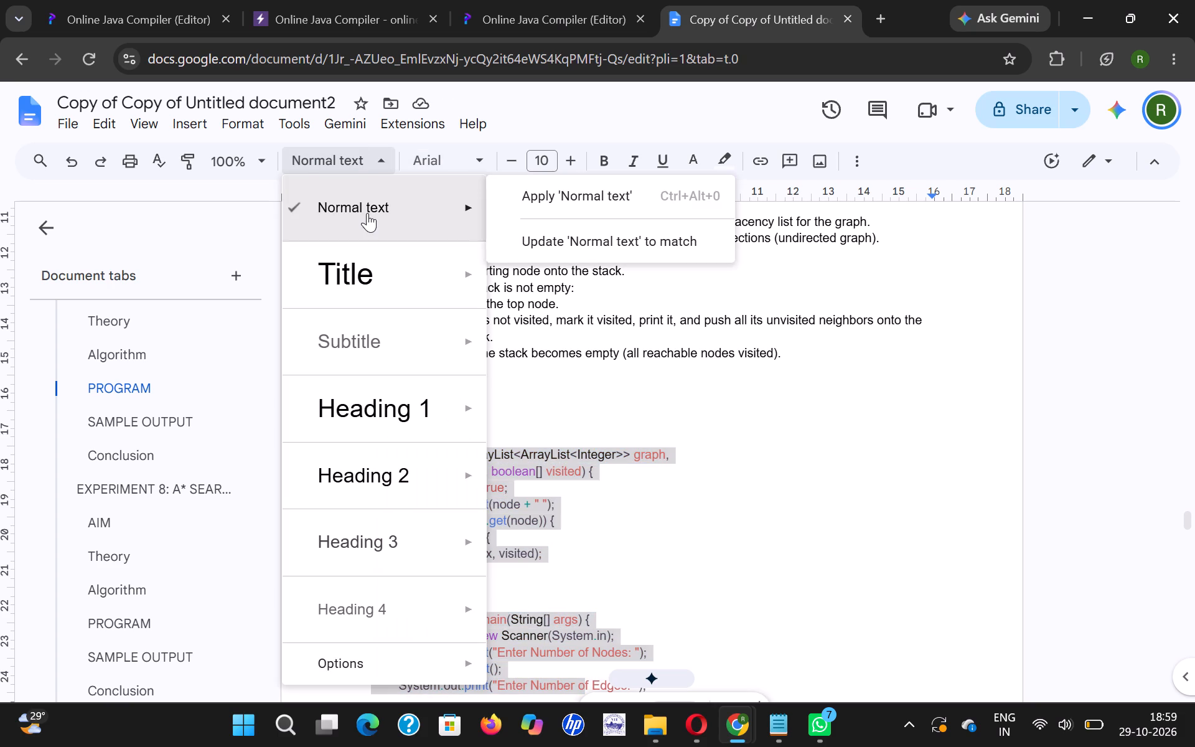
{"action": "left_click", "coordinate": [512, 161]}
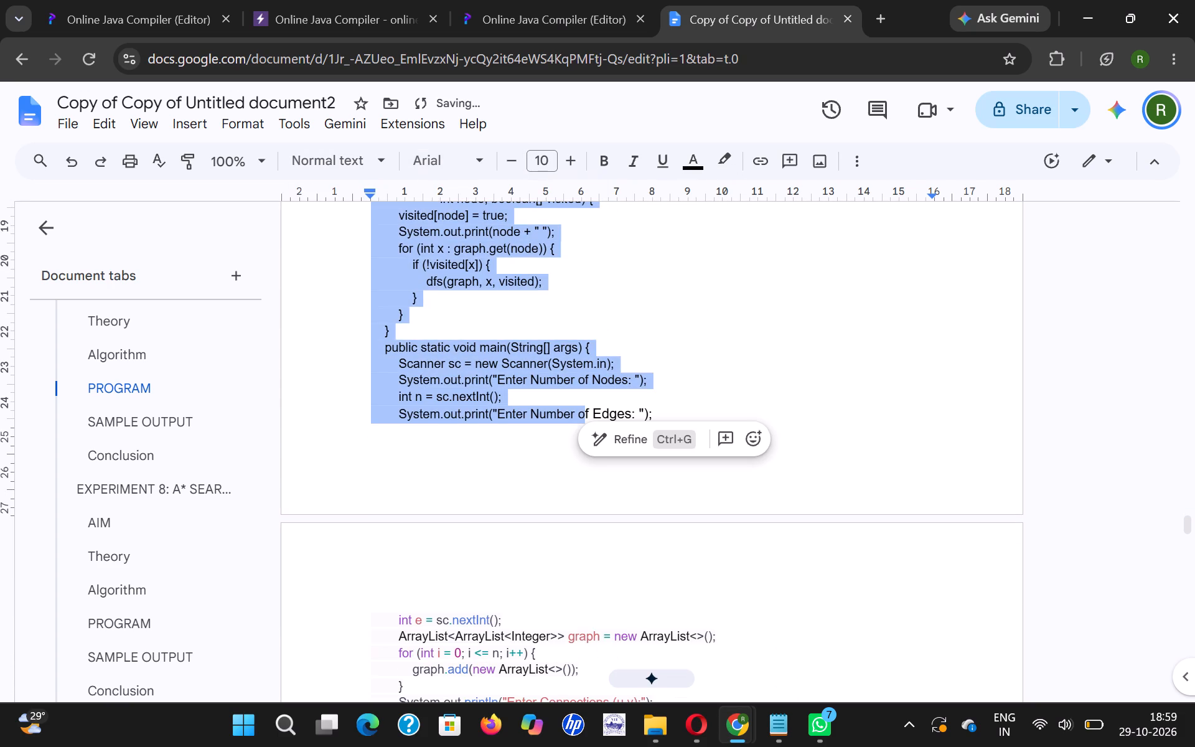
{"action": "left_click", "coordinate": [665, 338]}
Apply the Normal text style at 10 points to the rest of the DFS code, from int e to the final closing brace.
{"action": "scroll", "coordinate": [665, 338], "scroll_direction": "down", "scroll_amount": 1}
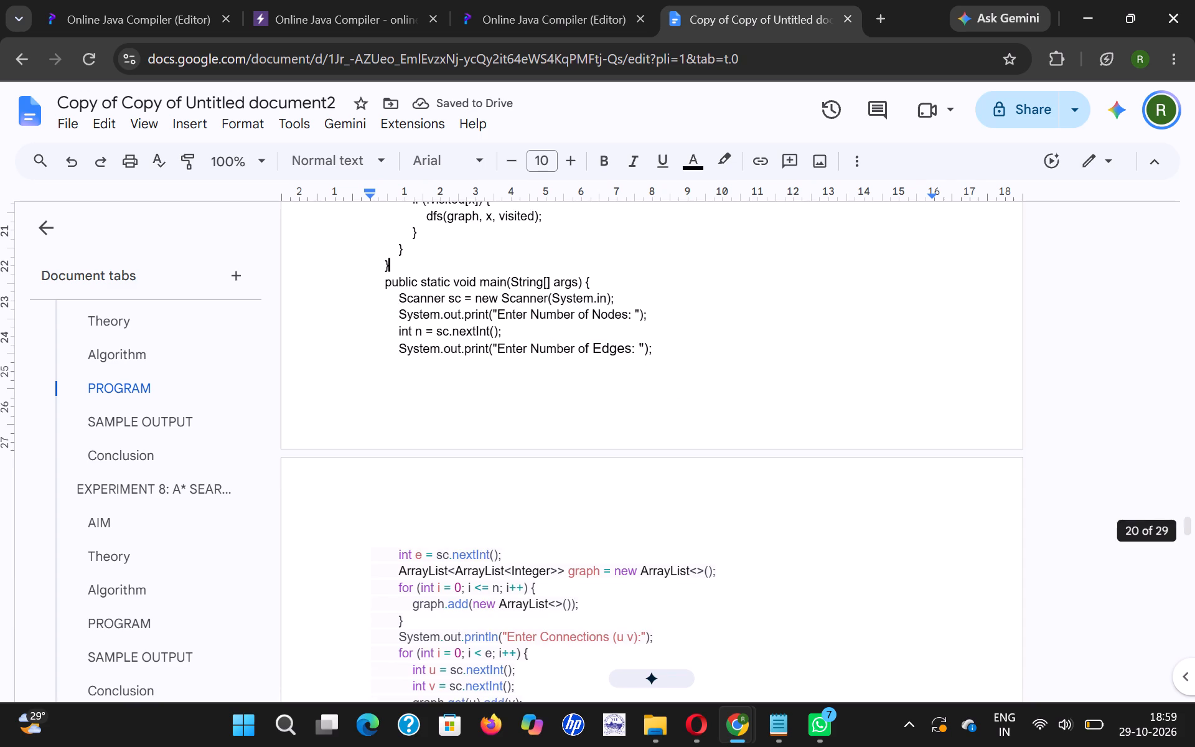
{"action": "scroll", "coordinate": [665, 338], "scroll_direction": "down", "scroll_amount": 1}
{"action": "left_click_drag", "start_coordinate": [391, 265], "coordinate": [415, 484]}
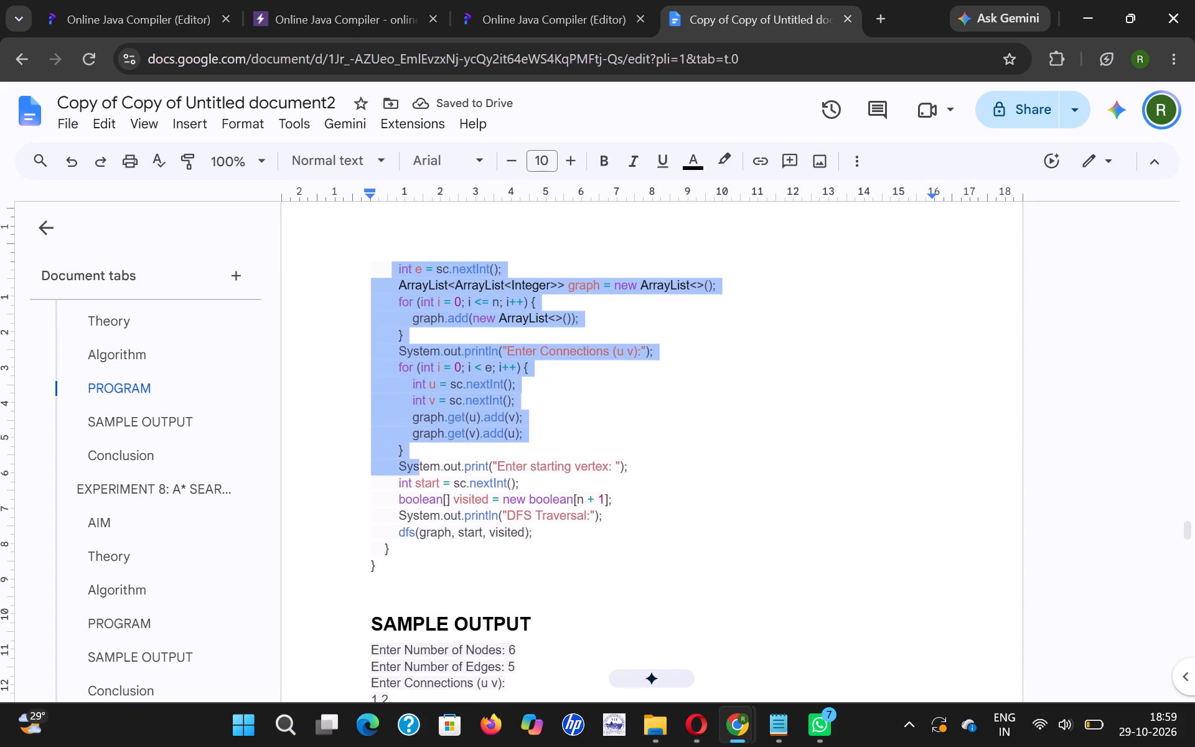
{"action": "left_click_drag", "start_coordinate": [415, 484], "coordinate": [406, 566]}
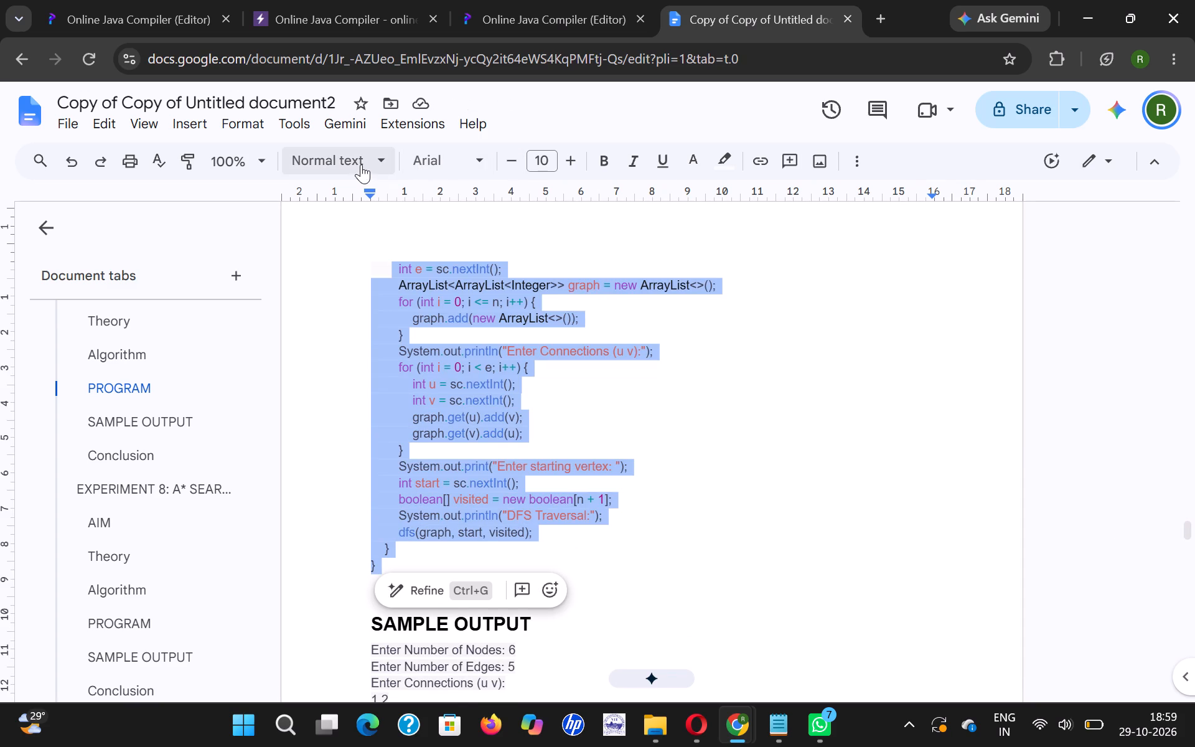
{"action": "left_click", "coordinate": [361, 164]}
{"action": "left_click", "coordinate": [362, 221]}
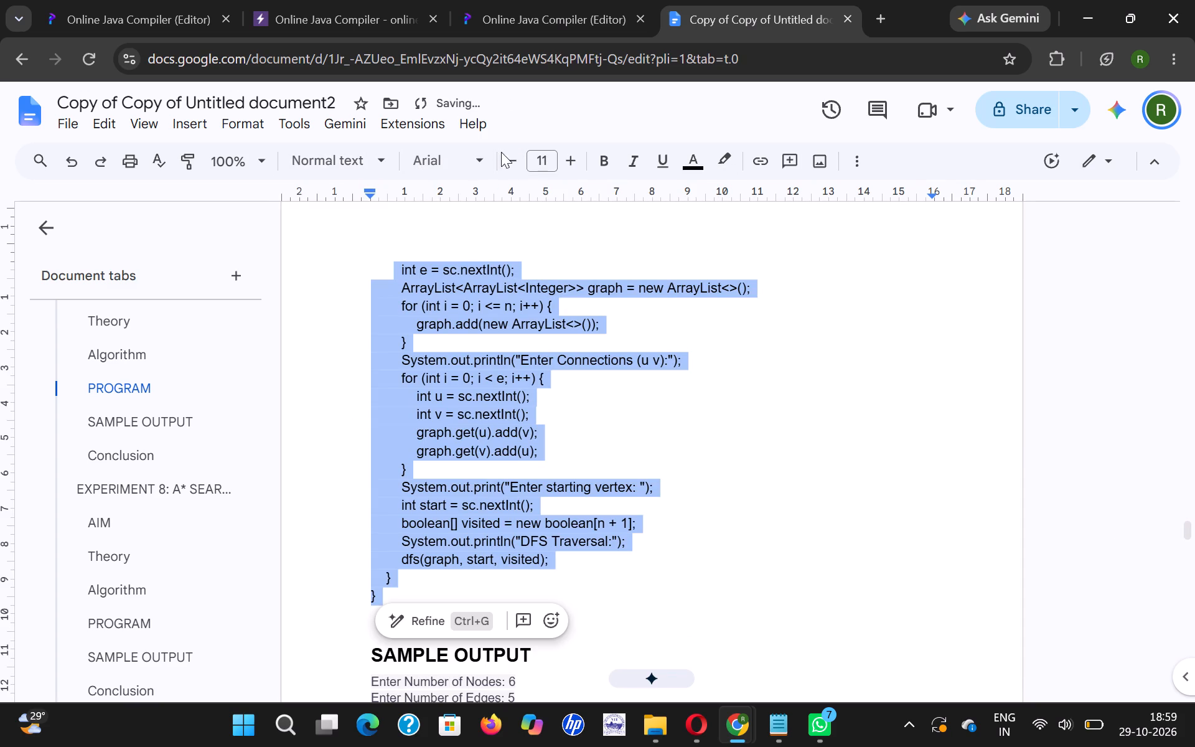
{"action": "left_click", "coordinate": [511, 155]}
{"action": "left_click", "coordinate": [729, 418]}
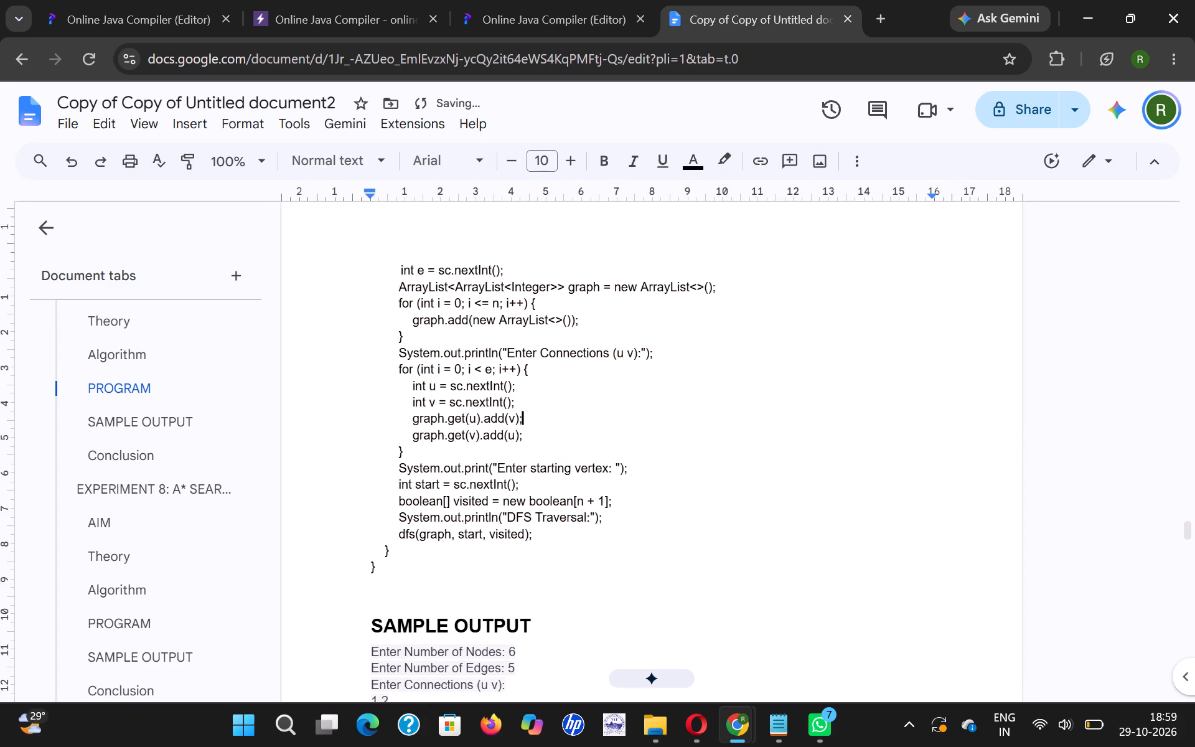
Review Experiment 7 from its aim and theory through the program, sample output and conclusion.
{"action": "scroll", "coordinate": [729, 418], "scroll_direction": "up", "scroll_amount": 6}
{"action": "scroll", "coordinate": [729, 418], "scroll_direction": "down", "scroll_amount": 1}
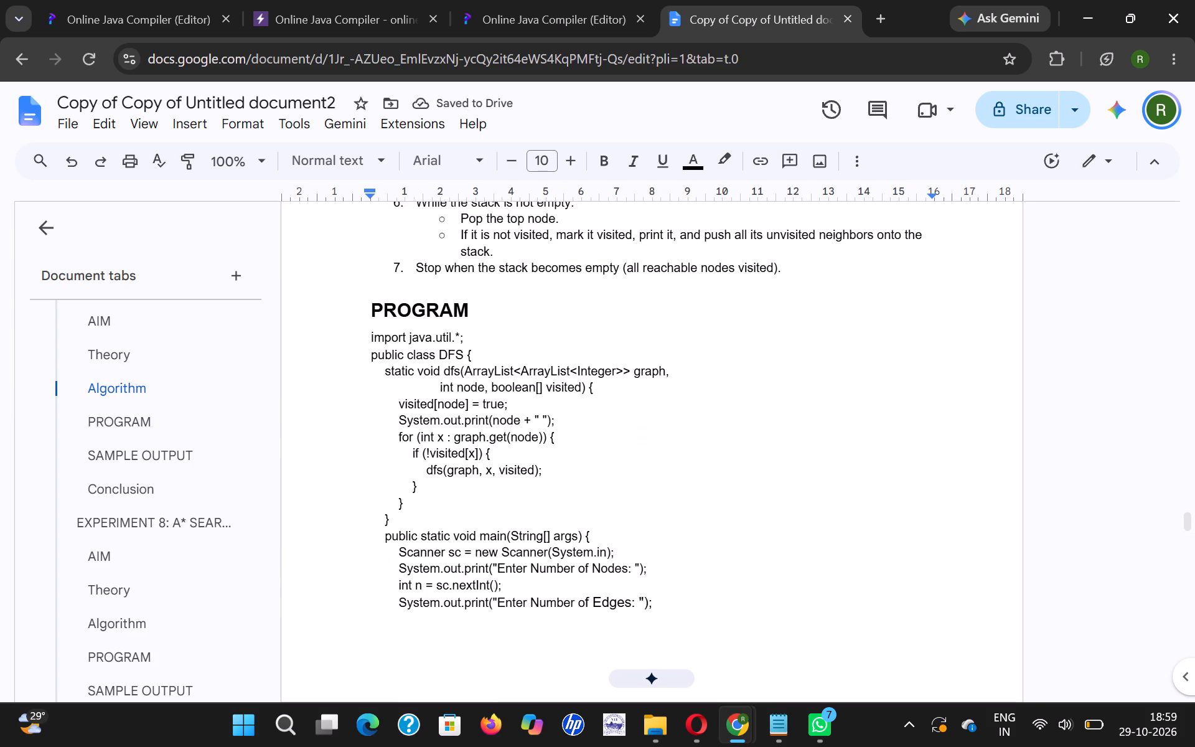
{"action": "scroll", "coordinate": [729, 418], "scroll_direction": "down", "scroll_amount": 3}
{"action": "scroll", "coordinate": [729, 418], "scroll_direction": "up", "scroll_amount": 4}
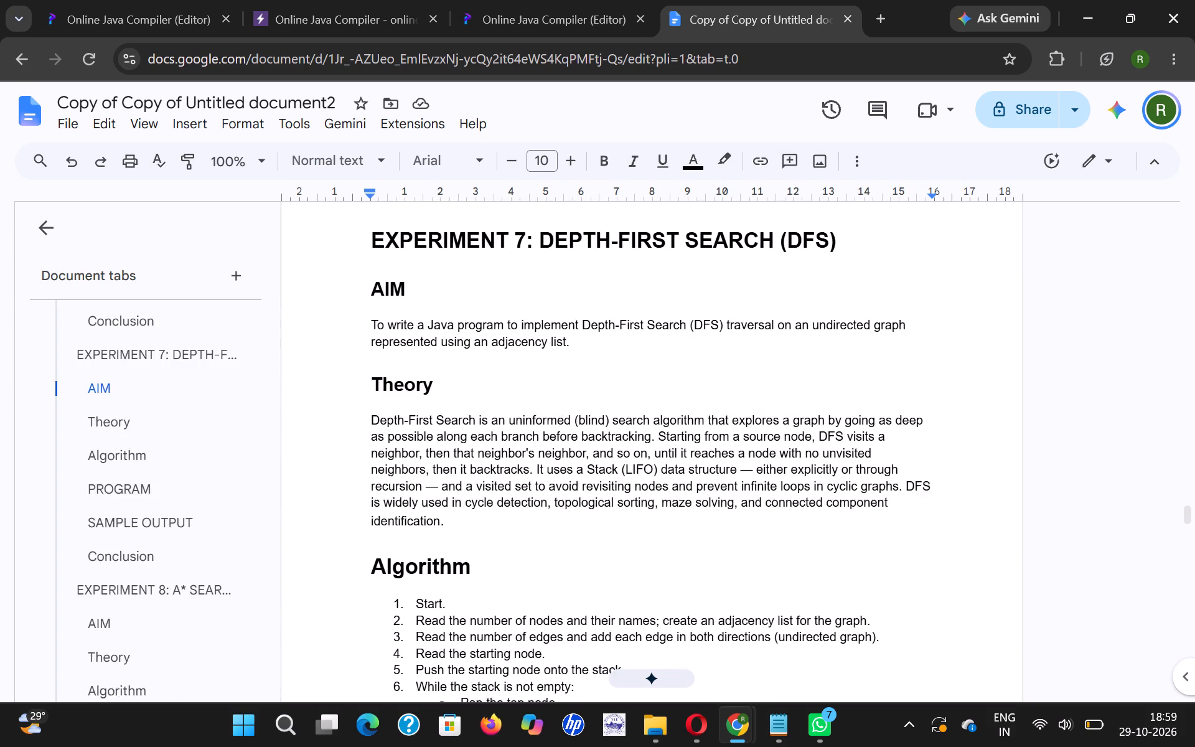
{"action": "scroll", "coordinate": [729, 418], "scroll_direction": "up", "scroll_amount": 1}
{"action": "scroll", "coordinate": [729, 418], "scroll_direction": "down", "scroll_amount": 5}
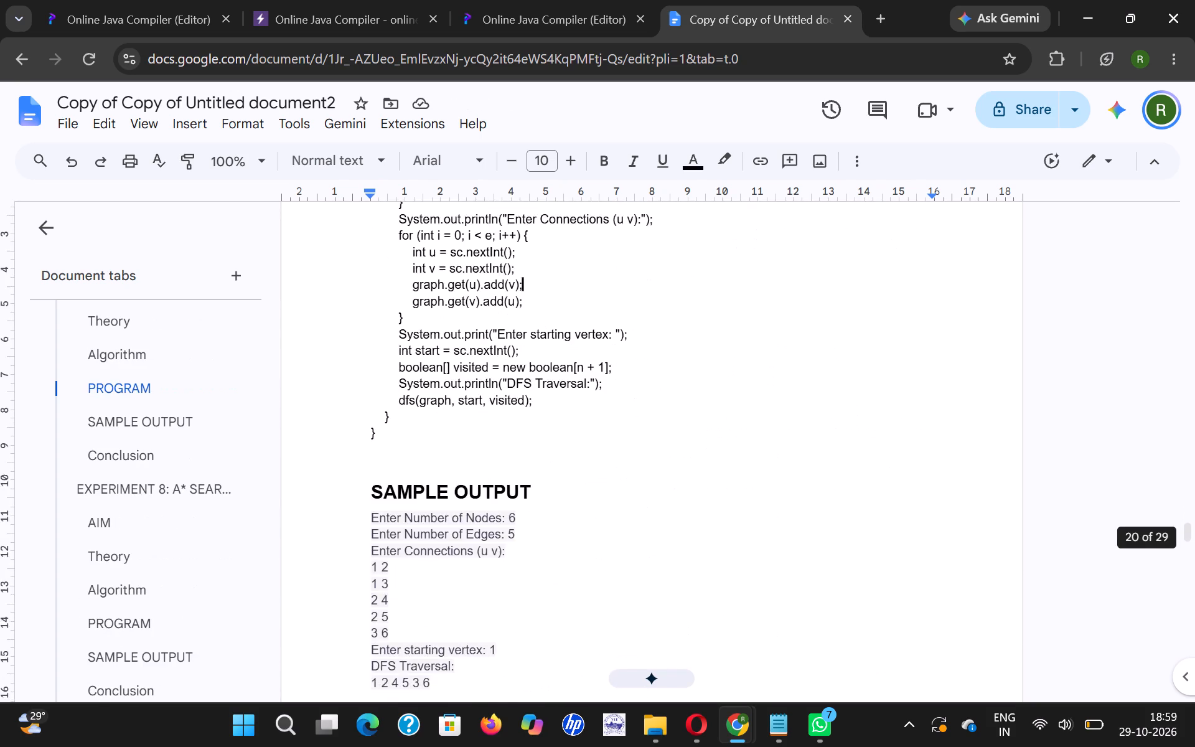
{"action": "scroll", "coordinate": [729, 418], "scroll_direction": "down", "scroll_amount": 5}
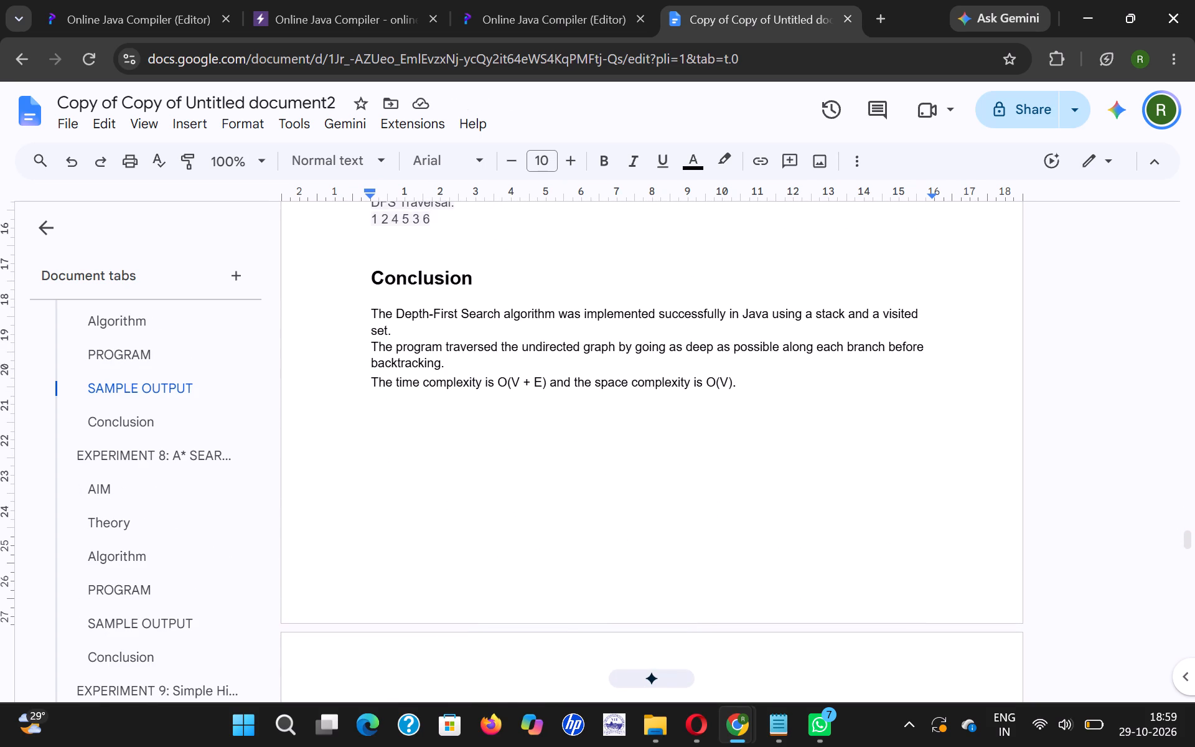
{"action": "left_click_drag", "start_coordinate": [374, 306], "coordinate": [747, 372]}
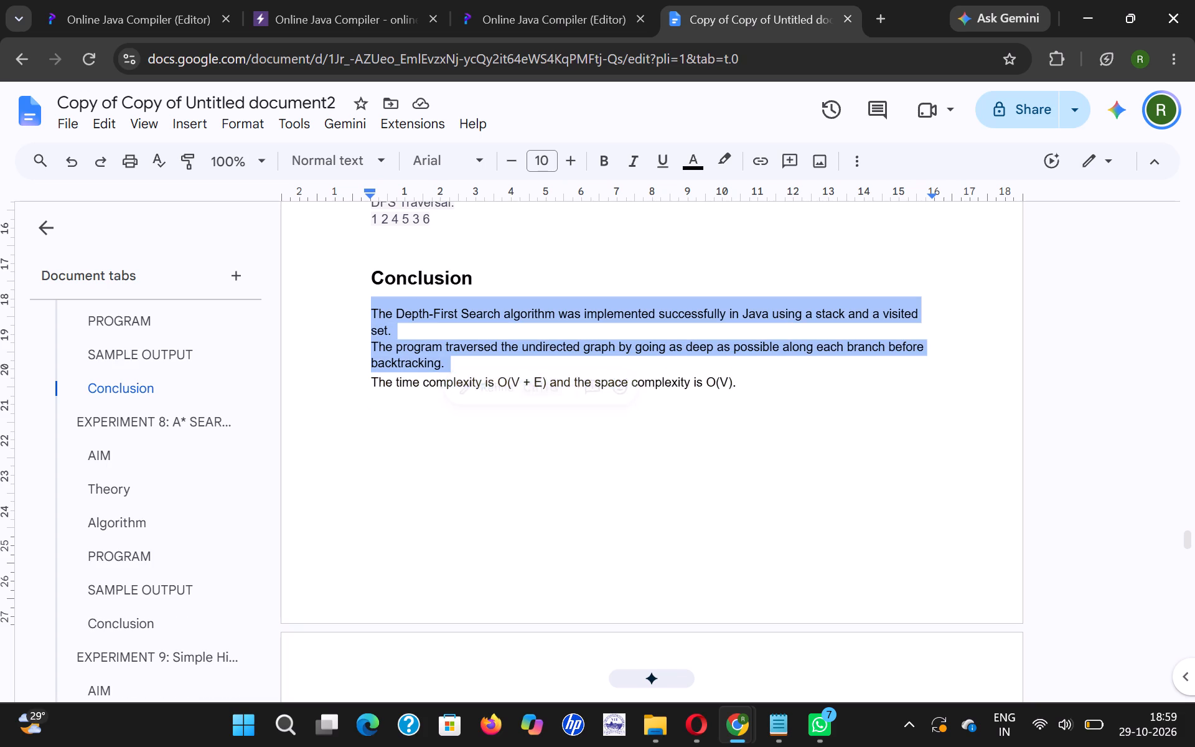
{"action": "left_click", "coordinate": [742, 426]}
Look through the layout of Experiment 8 (A* search) and Experiment 9 (hill climbing).
{"action": "scroll", "coordinate": [742, 426], "scroll_direction": "down", "scroll_amount": 4}
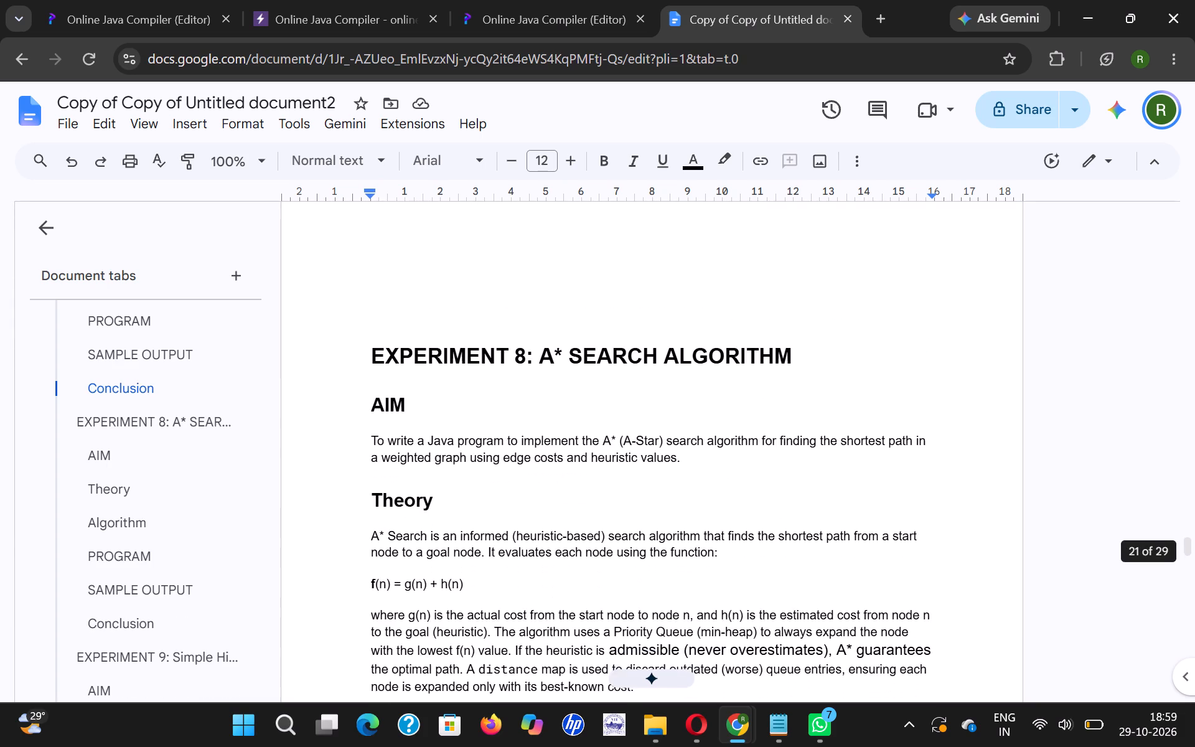
{"action": "scroll", "coordinate": [742, 426], "scroll_direction": "down", "scroll_amount": 8}
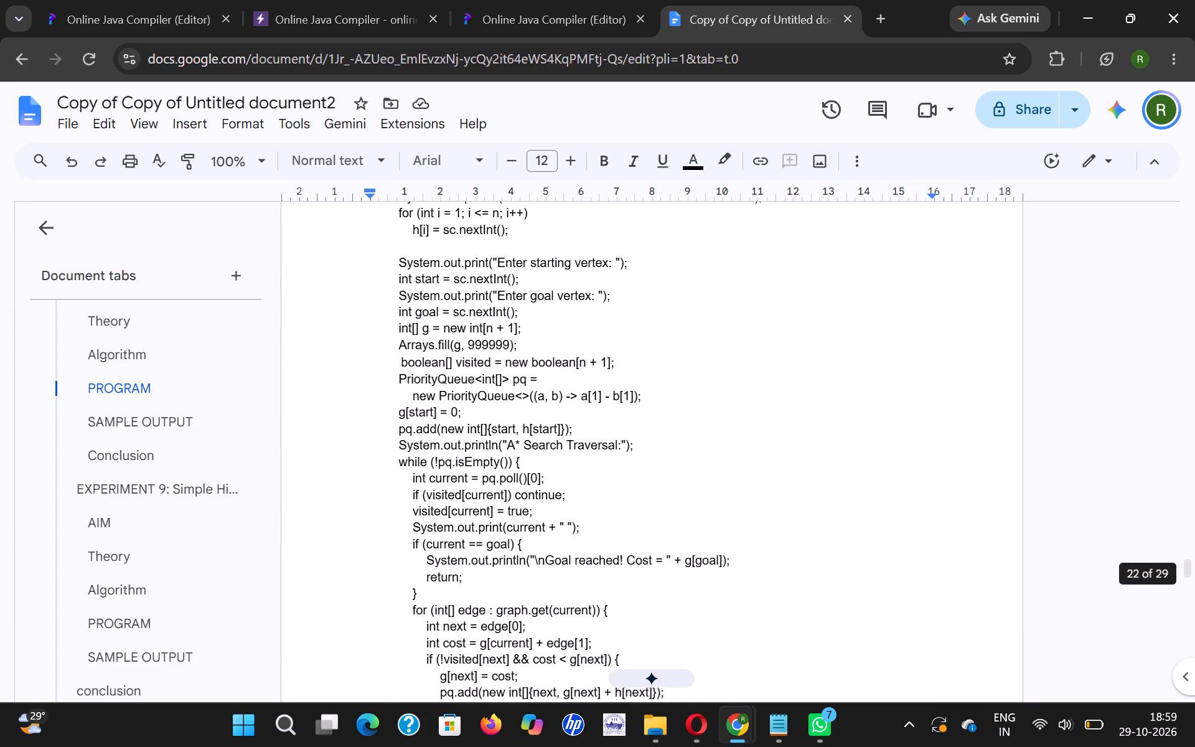
{"action": "scroll", "coordinate": [742, 426], "scroll_direction": "down", "scroll_amount": 8}
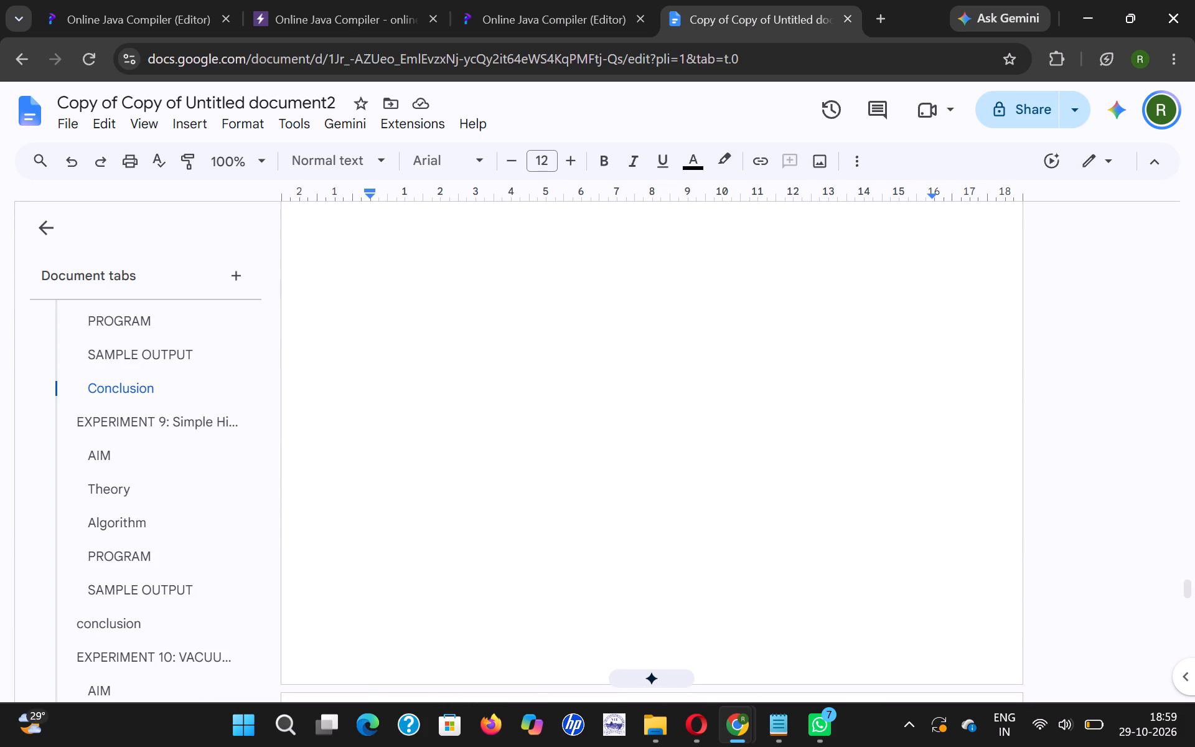
{"action": "scroll", "coordinate": [742, 426], "scroll_direction": "down", "scroll_amount": 6}
{"action": "scroll", "coordinate": [742, 426], "scroll_direction": "up", "scroll_amount": 1}
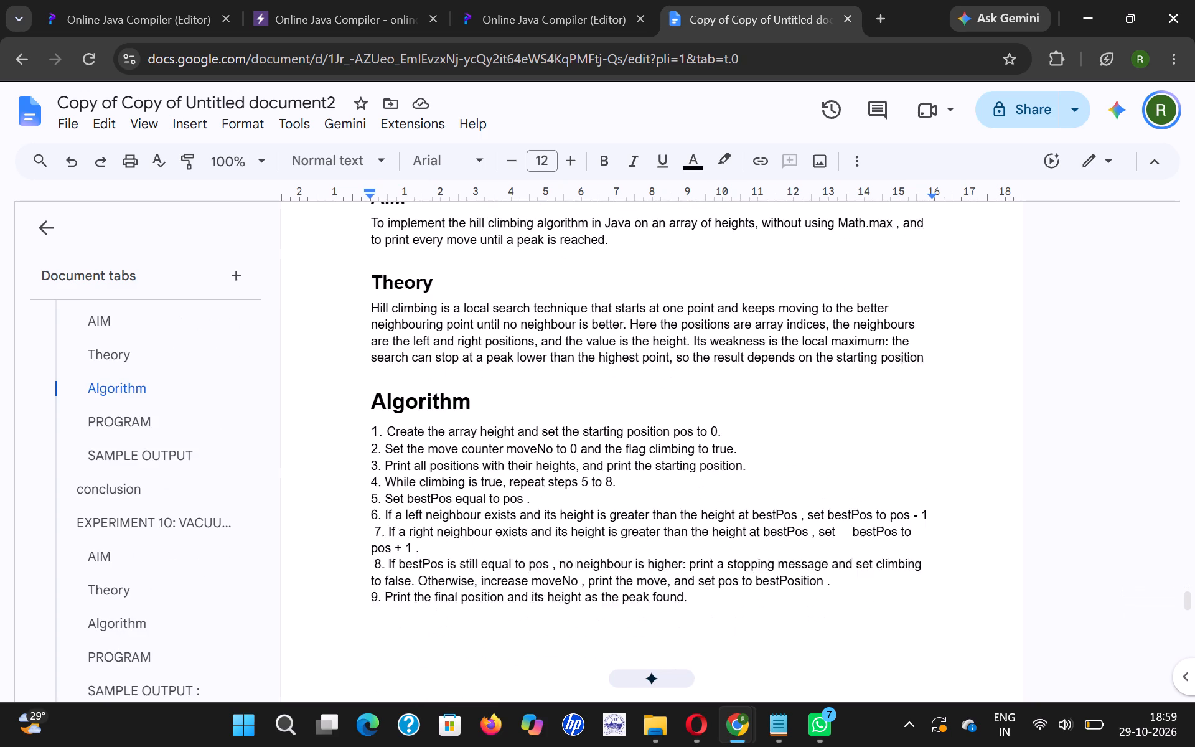
{"action": "scroll", "coordinate": [742, 426], "scroll_direction": "up", "scroll_amount": 1}
{"action": "scroll", "coordinate": [742, 426], "scroll_direction": "down", "scroll_amount": 8}
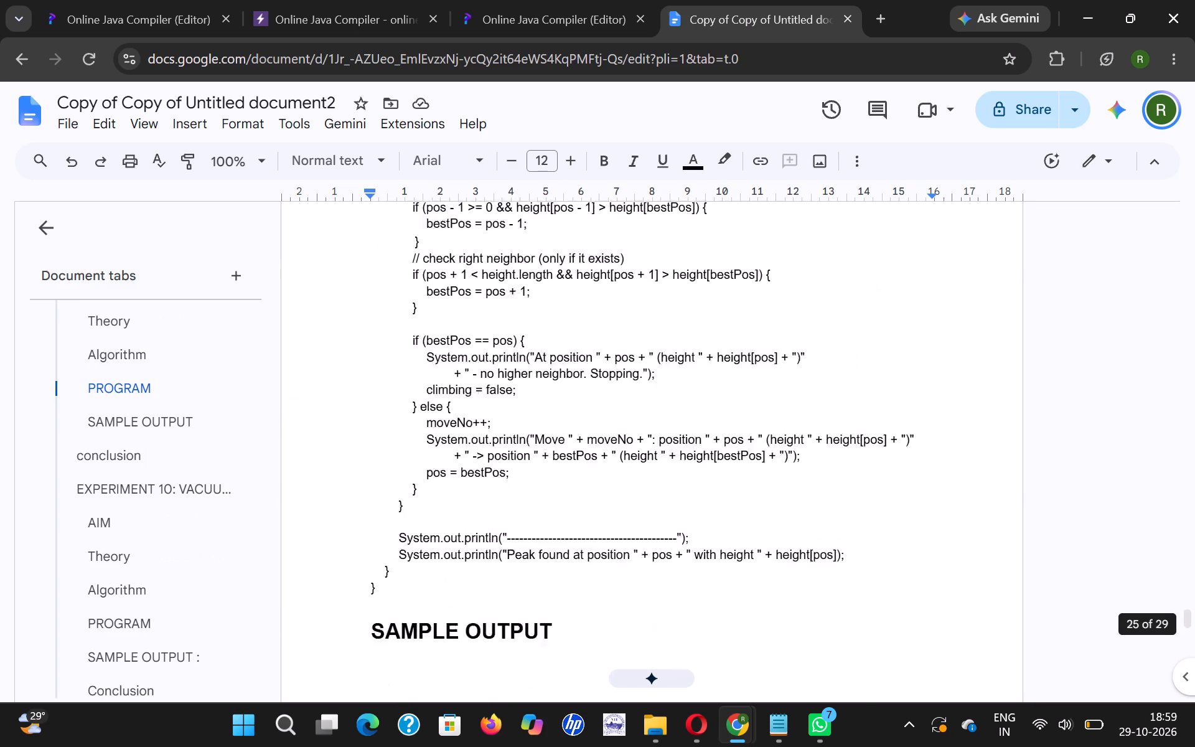
{"action": "scroll", "coordinate": [742, 426], "scroll_direction": "down", "scroll_amount": 2}
Go back through the earlier experiments to the cover page and check its student and course details.
{"action": "scroll", "coordinate": [742, 426], "scroll_direction": "up", "scroll_amount": 15}
{"action": "scroll", "coordinate": [742, 426], "scroll_direction": "up", "scroll_amount": 19}
{"action": "scroll", "coordinate": [742, 426], "scroll_direction": "up", "scroll_amount": 11}
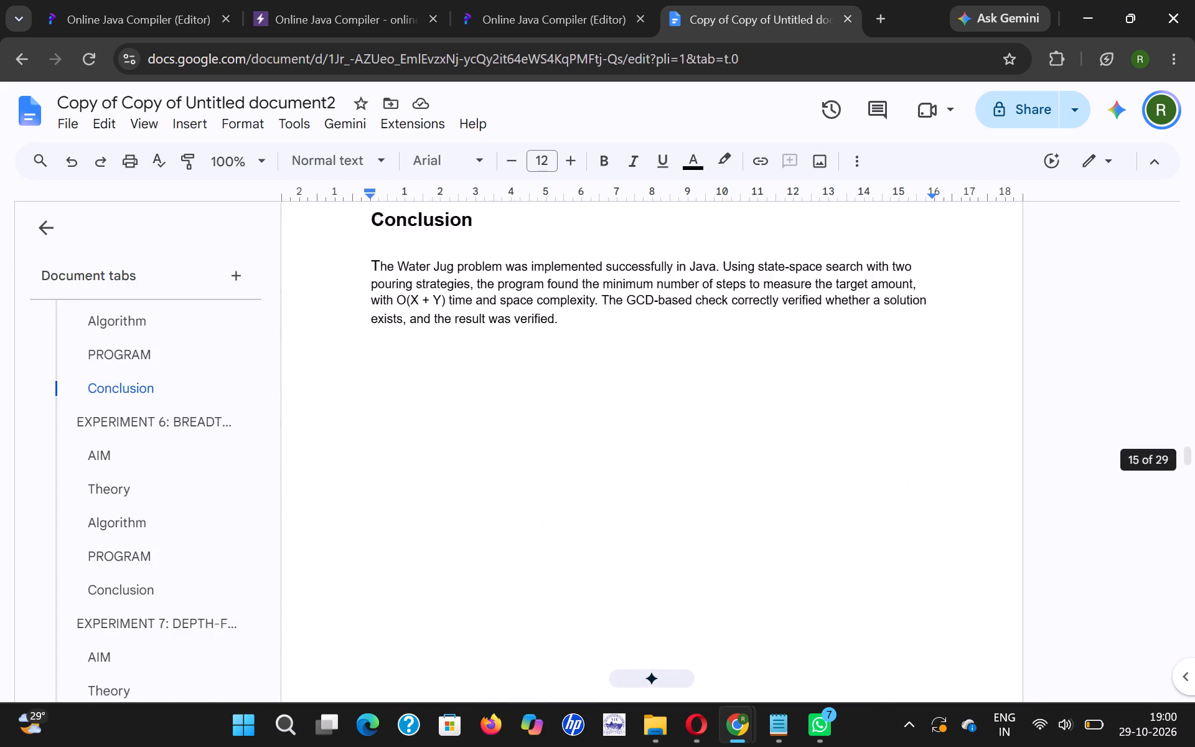
{"action": "scroll", "coordinate": [742, 426], "scroll_direction": "up", "scroll_amount": 20}
{"action": "scroll", "coordinate": [742, 426], "scroll_direction": "up", "scroll_amount": 6}
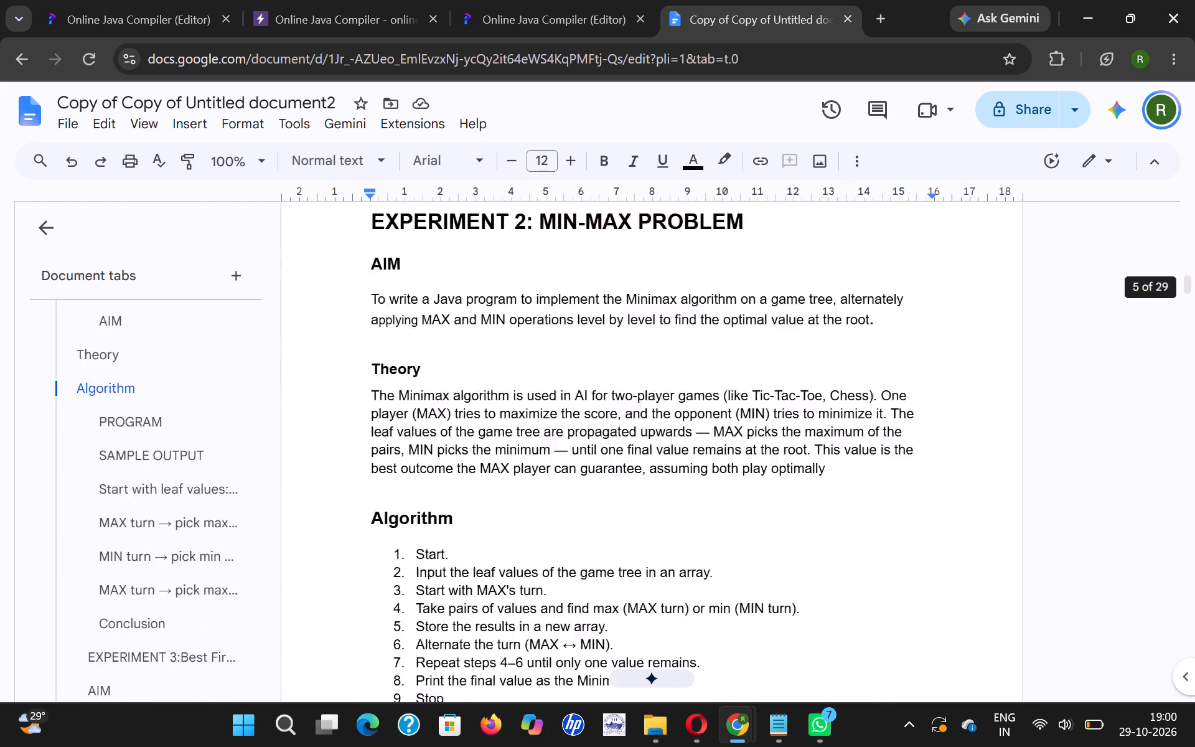
{"action": "scroll", "coordinate": [742, 426], "scroll_direction": "up", "scroll_amount": 7}
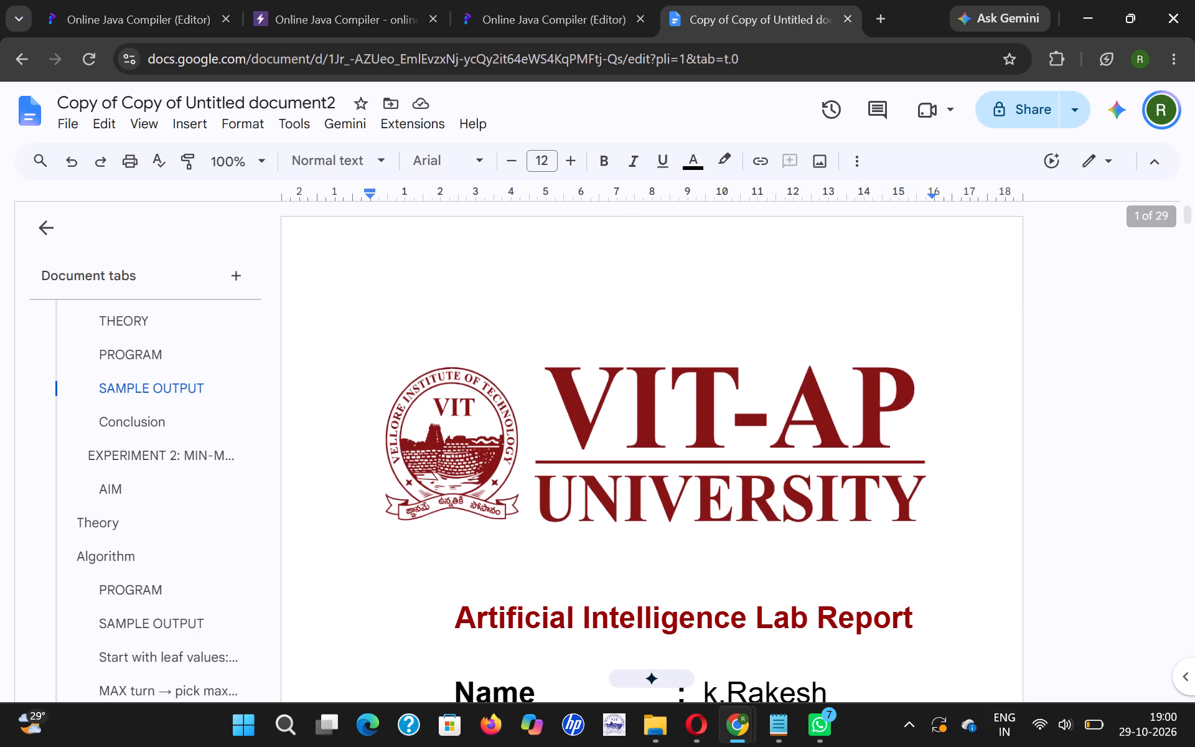
{"action": "scroll", "coordinate": [736, 400], "scroll_direction": "down", "scroll_amount": 4}
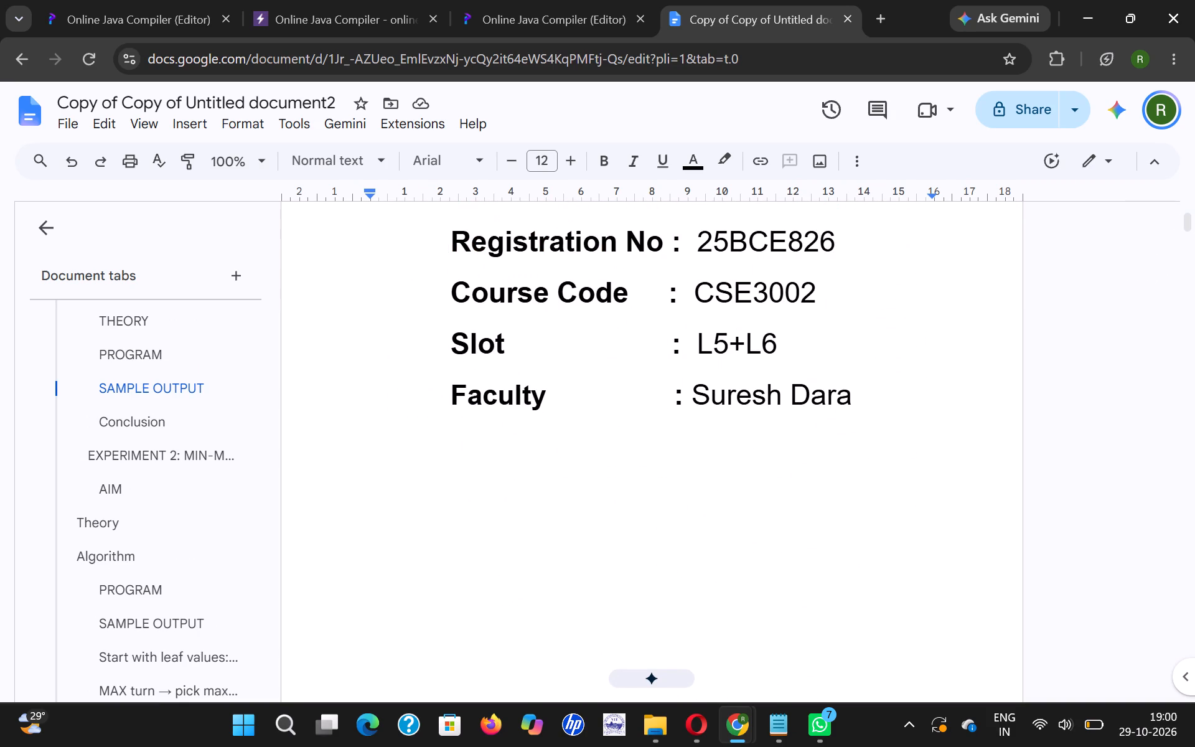
{"action": "left_click", "coordinate": [734, 253]}
{"action": "scroll", "coordinate": [734, 253], "scroll_direction": "down", "scroll_amount": 1}
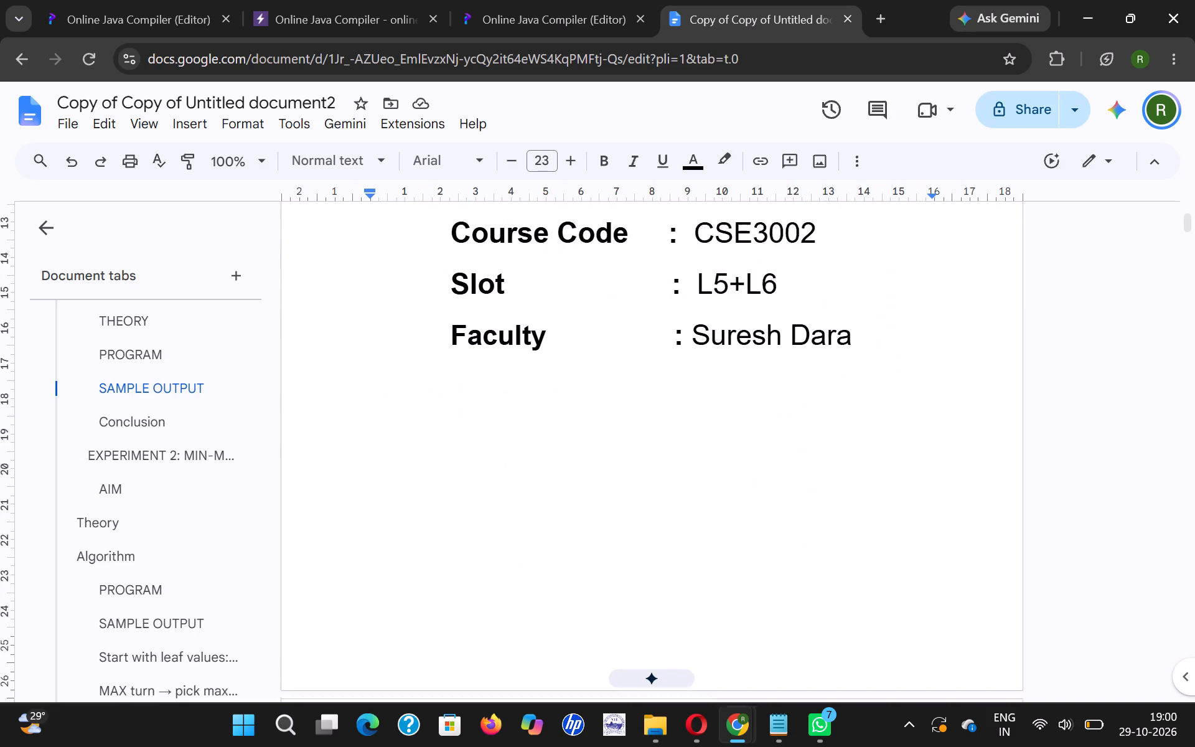
{"action": "scroll", "coordinate": [734, 253], "scroll_direction": "down", "scroll_amount": 1}
{"action": "left_click", "coordinate": [719, 305]}
{"action": "scroll", "coordinate": [719, 305], "scroll_direction": "up", "scroll_amount": 3}
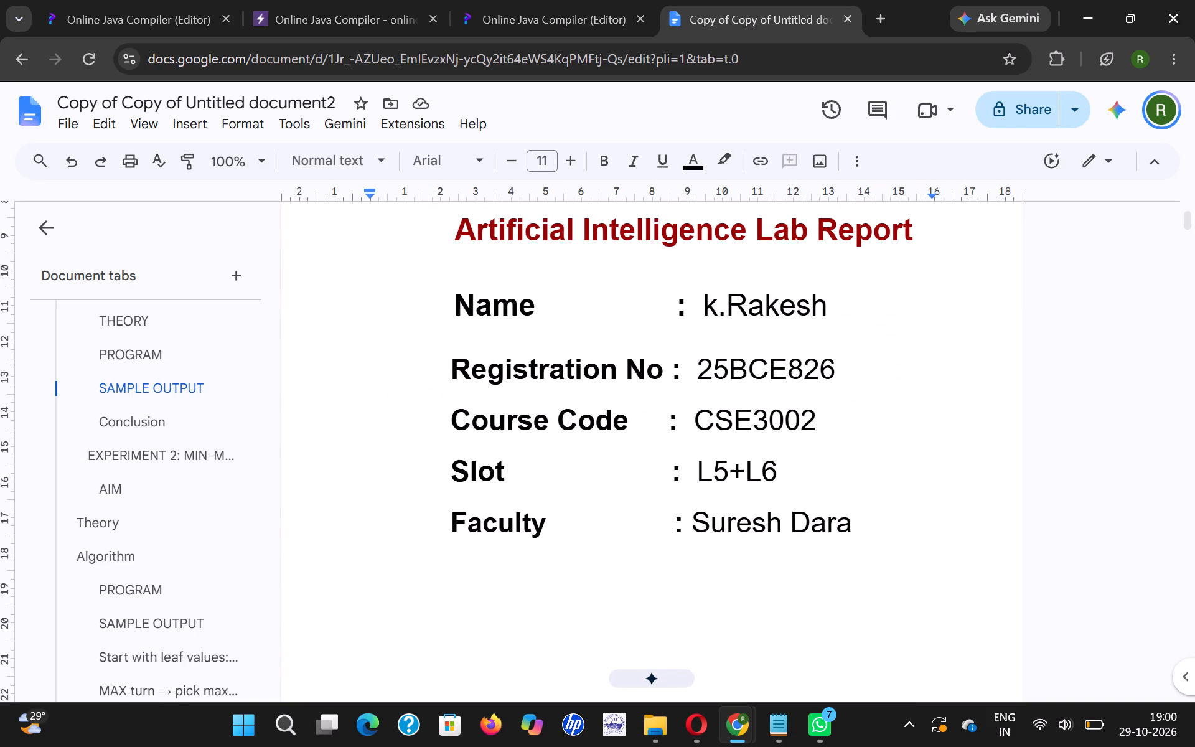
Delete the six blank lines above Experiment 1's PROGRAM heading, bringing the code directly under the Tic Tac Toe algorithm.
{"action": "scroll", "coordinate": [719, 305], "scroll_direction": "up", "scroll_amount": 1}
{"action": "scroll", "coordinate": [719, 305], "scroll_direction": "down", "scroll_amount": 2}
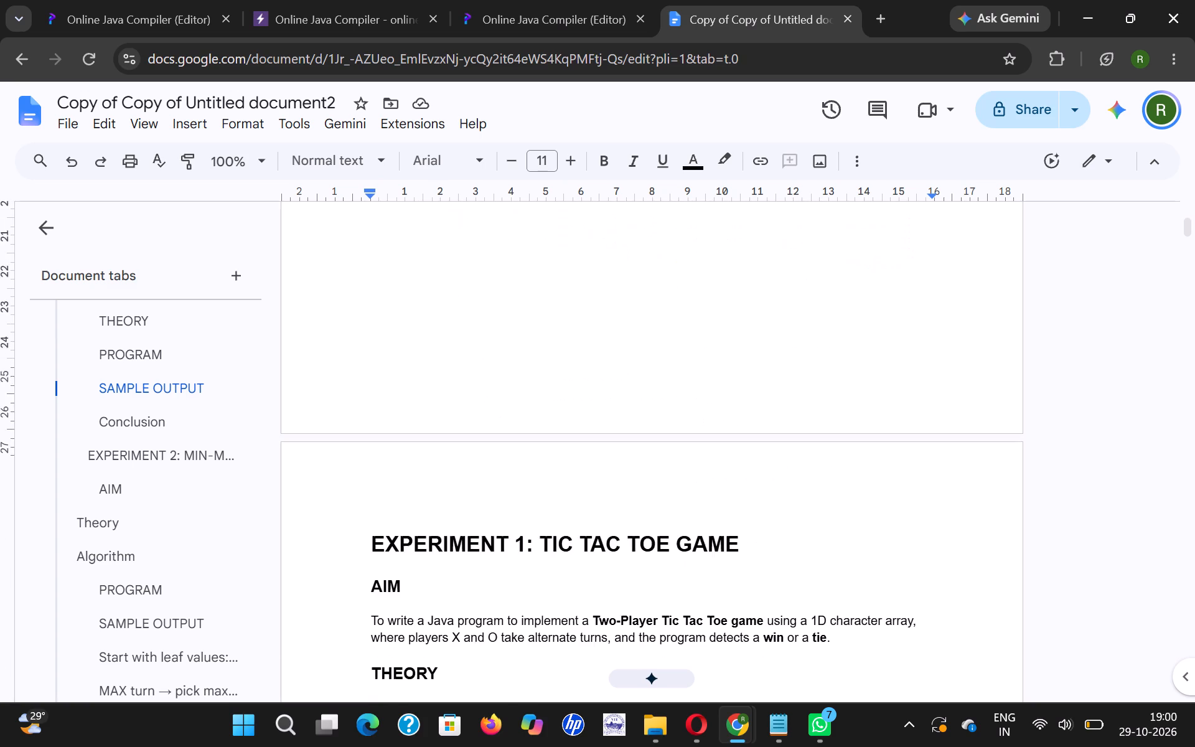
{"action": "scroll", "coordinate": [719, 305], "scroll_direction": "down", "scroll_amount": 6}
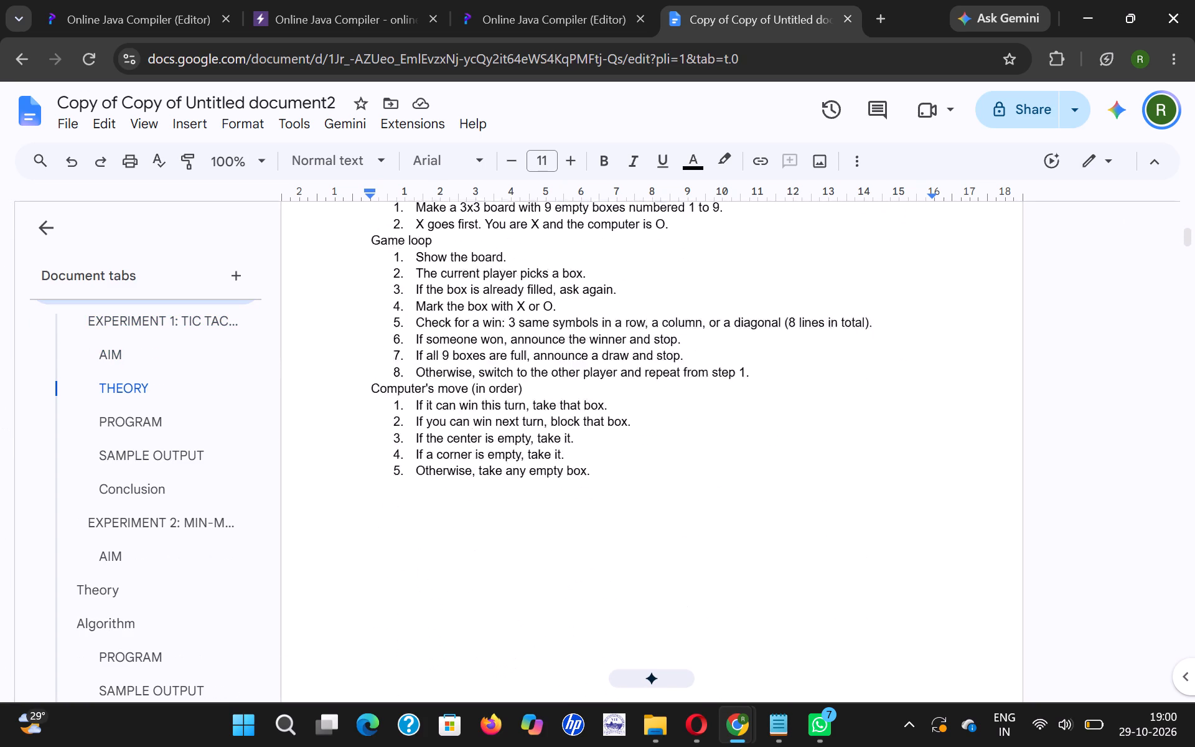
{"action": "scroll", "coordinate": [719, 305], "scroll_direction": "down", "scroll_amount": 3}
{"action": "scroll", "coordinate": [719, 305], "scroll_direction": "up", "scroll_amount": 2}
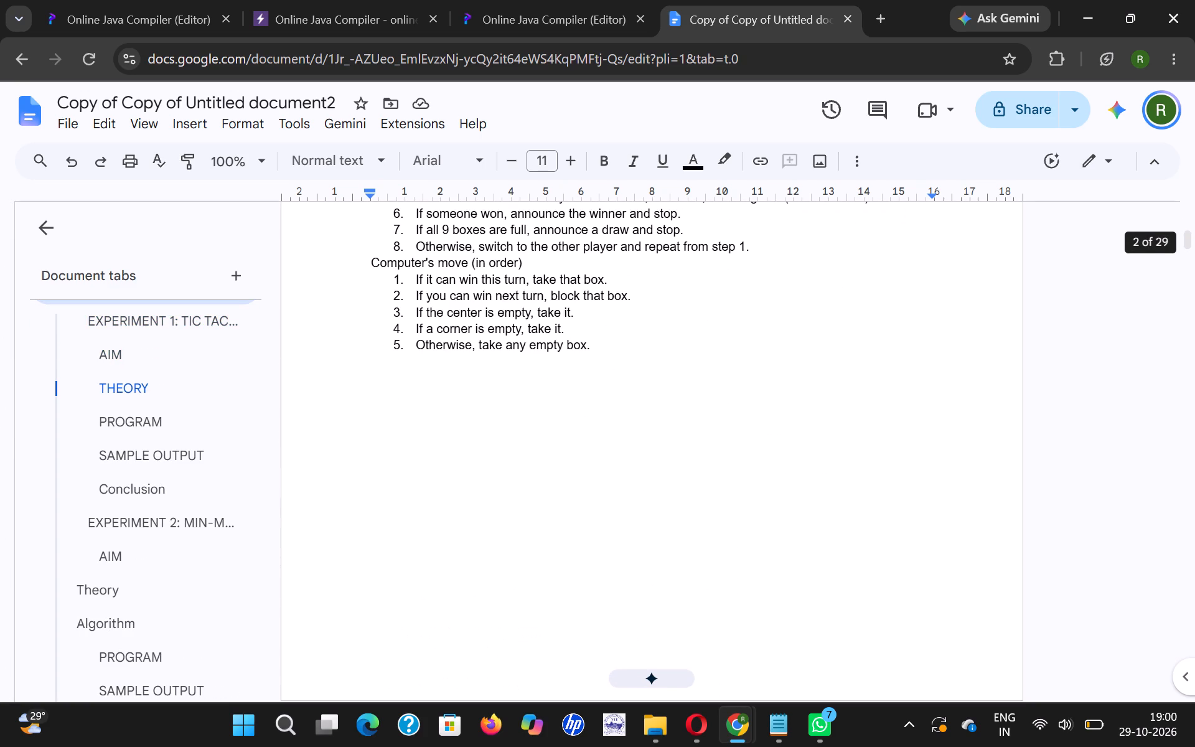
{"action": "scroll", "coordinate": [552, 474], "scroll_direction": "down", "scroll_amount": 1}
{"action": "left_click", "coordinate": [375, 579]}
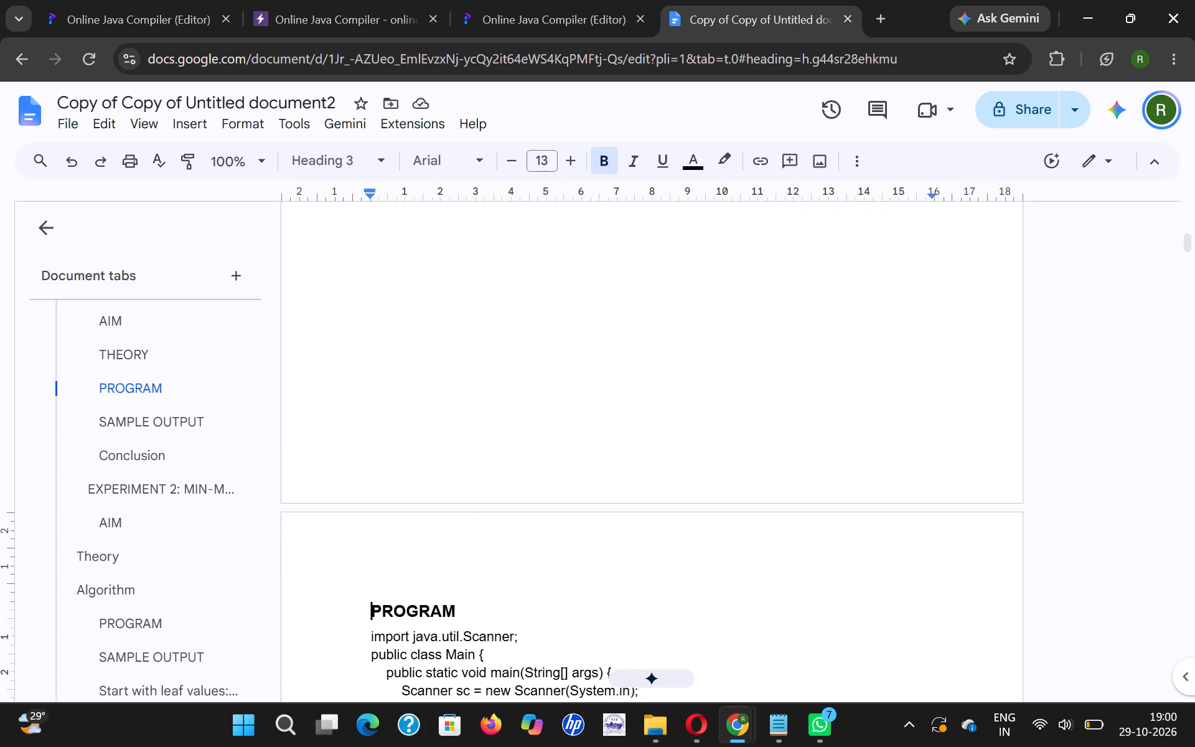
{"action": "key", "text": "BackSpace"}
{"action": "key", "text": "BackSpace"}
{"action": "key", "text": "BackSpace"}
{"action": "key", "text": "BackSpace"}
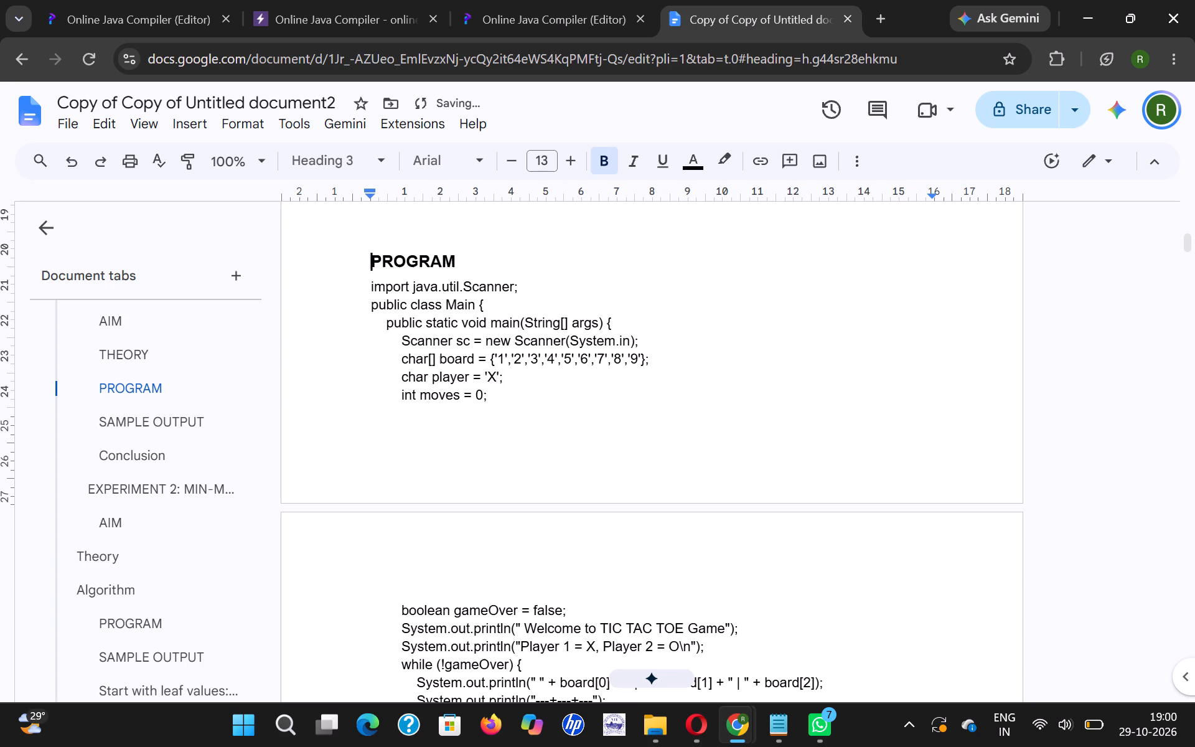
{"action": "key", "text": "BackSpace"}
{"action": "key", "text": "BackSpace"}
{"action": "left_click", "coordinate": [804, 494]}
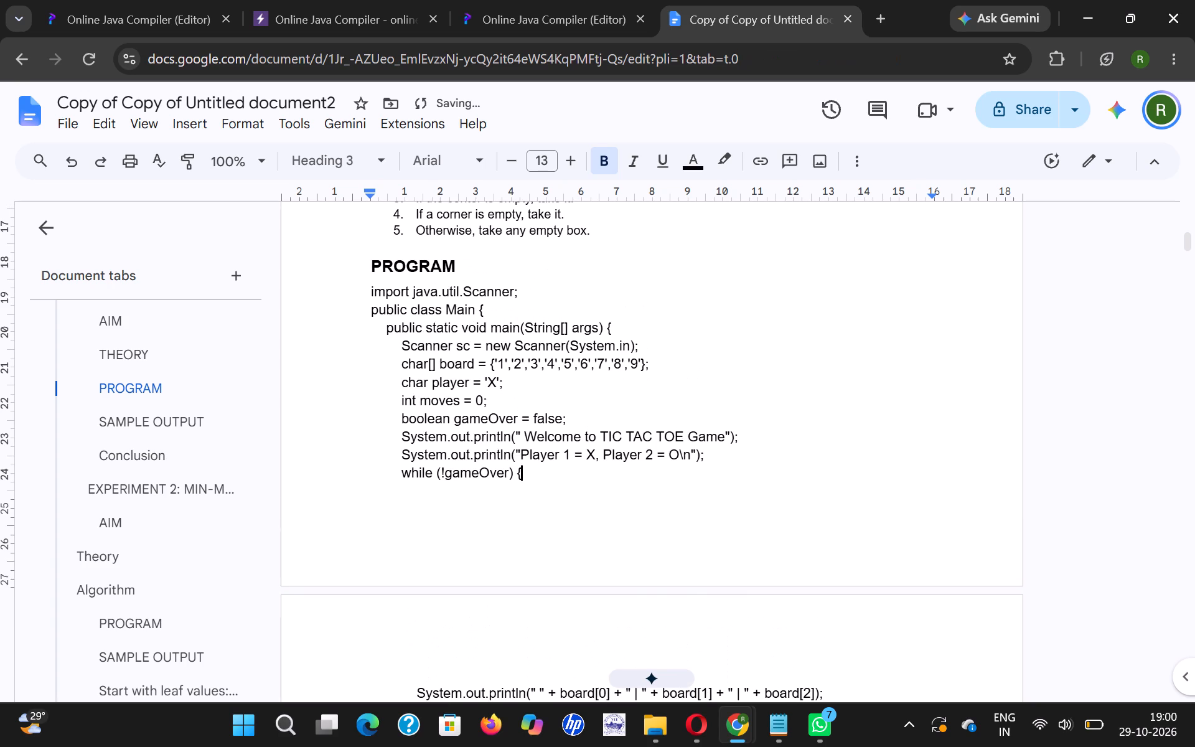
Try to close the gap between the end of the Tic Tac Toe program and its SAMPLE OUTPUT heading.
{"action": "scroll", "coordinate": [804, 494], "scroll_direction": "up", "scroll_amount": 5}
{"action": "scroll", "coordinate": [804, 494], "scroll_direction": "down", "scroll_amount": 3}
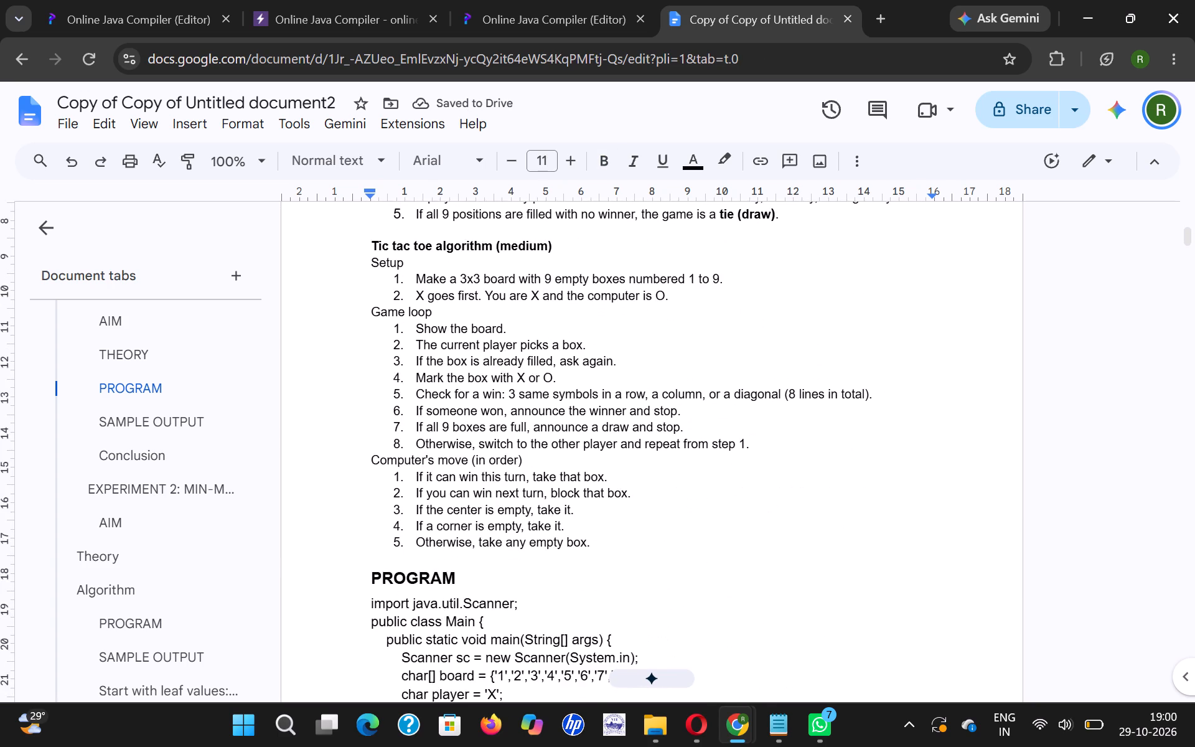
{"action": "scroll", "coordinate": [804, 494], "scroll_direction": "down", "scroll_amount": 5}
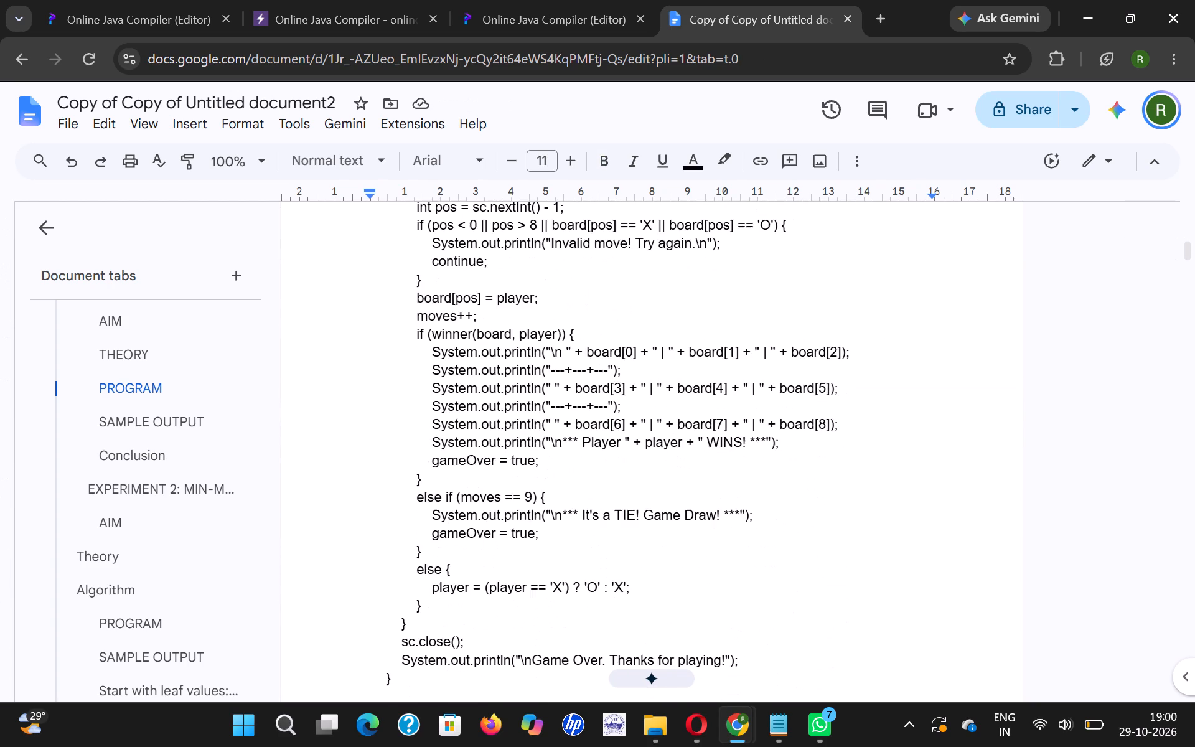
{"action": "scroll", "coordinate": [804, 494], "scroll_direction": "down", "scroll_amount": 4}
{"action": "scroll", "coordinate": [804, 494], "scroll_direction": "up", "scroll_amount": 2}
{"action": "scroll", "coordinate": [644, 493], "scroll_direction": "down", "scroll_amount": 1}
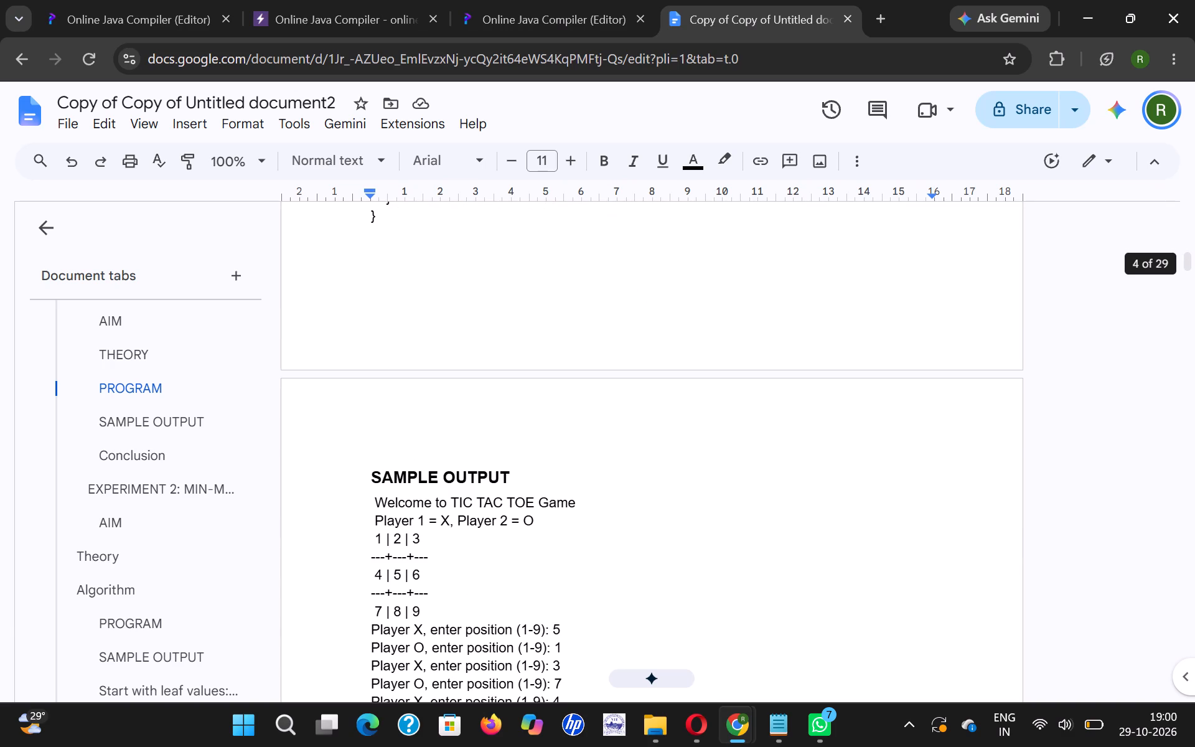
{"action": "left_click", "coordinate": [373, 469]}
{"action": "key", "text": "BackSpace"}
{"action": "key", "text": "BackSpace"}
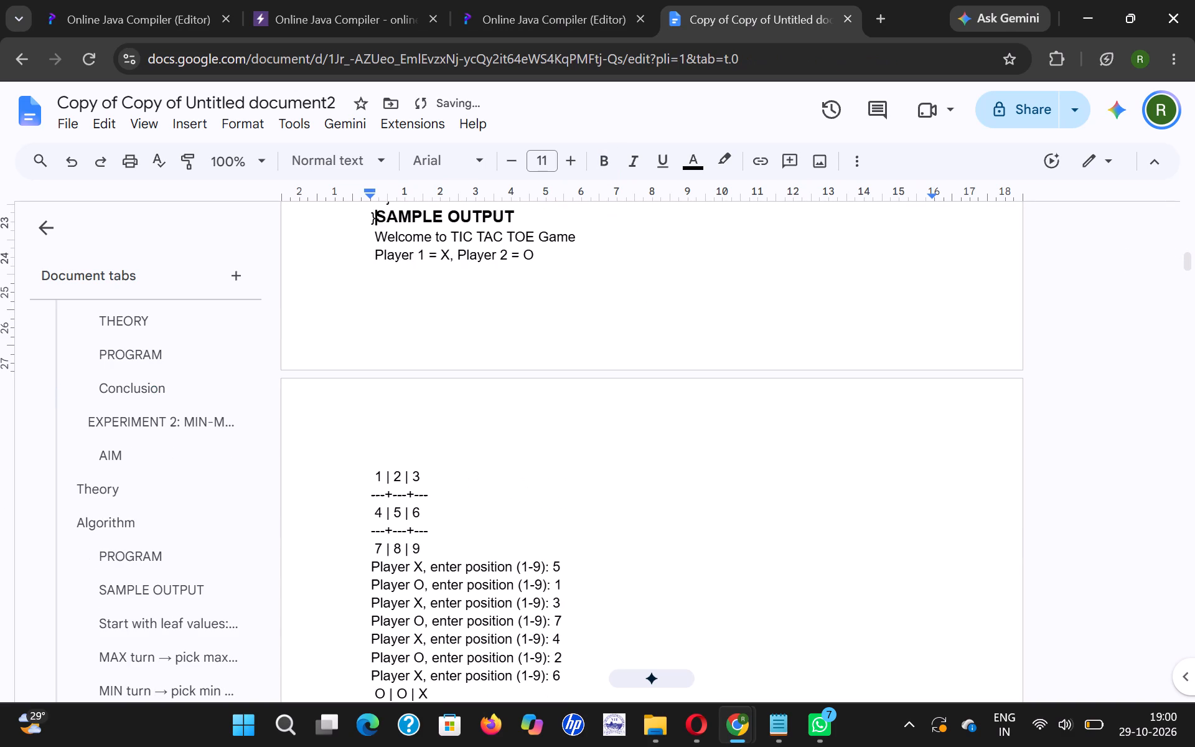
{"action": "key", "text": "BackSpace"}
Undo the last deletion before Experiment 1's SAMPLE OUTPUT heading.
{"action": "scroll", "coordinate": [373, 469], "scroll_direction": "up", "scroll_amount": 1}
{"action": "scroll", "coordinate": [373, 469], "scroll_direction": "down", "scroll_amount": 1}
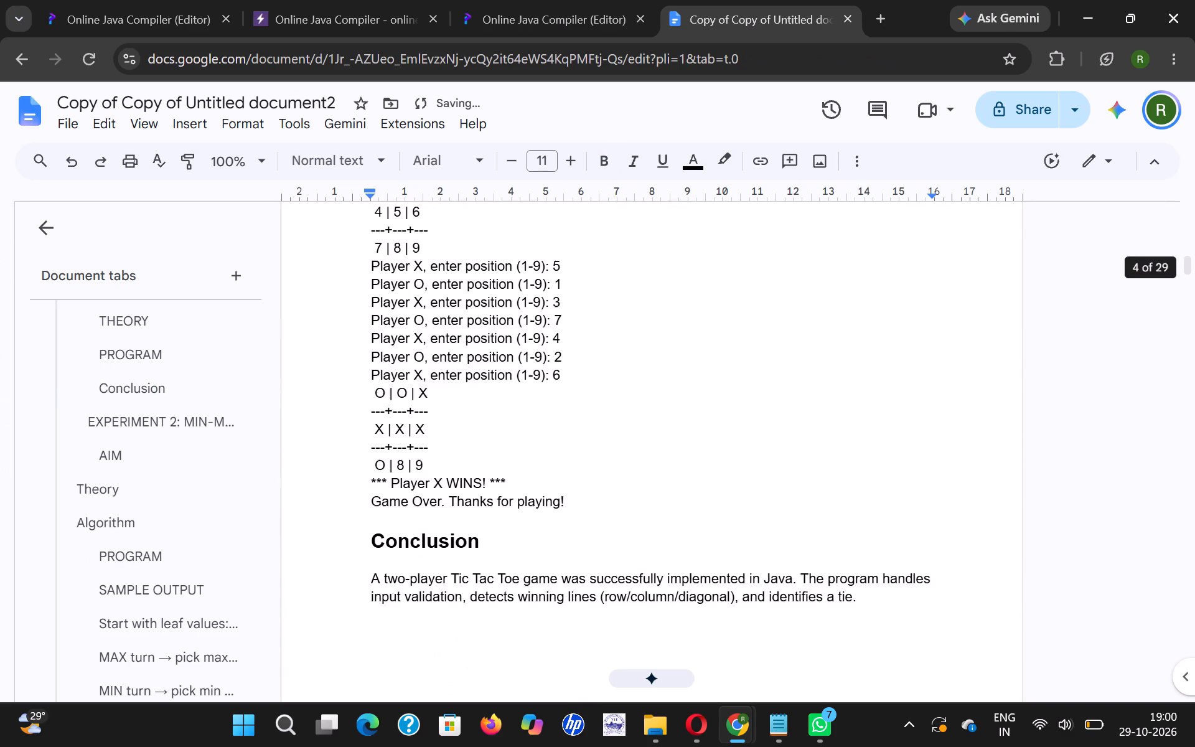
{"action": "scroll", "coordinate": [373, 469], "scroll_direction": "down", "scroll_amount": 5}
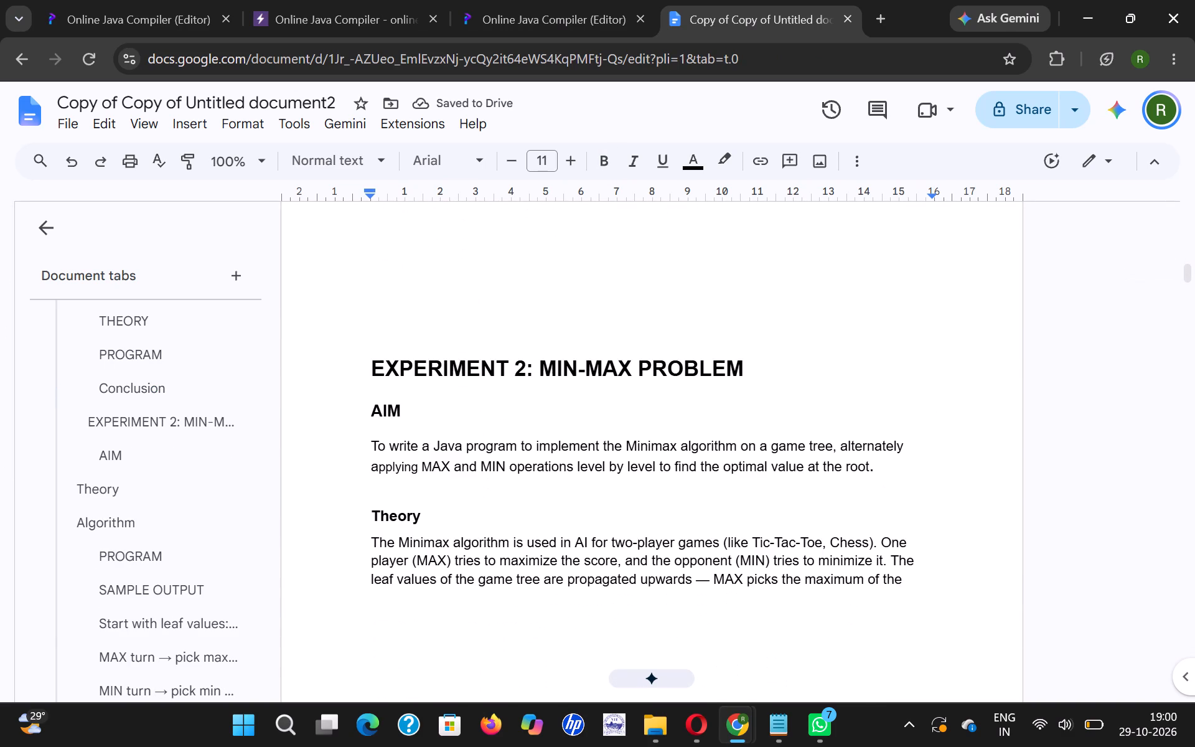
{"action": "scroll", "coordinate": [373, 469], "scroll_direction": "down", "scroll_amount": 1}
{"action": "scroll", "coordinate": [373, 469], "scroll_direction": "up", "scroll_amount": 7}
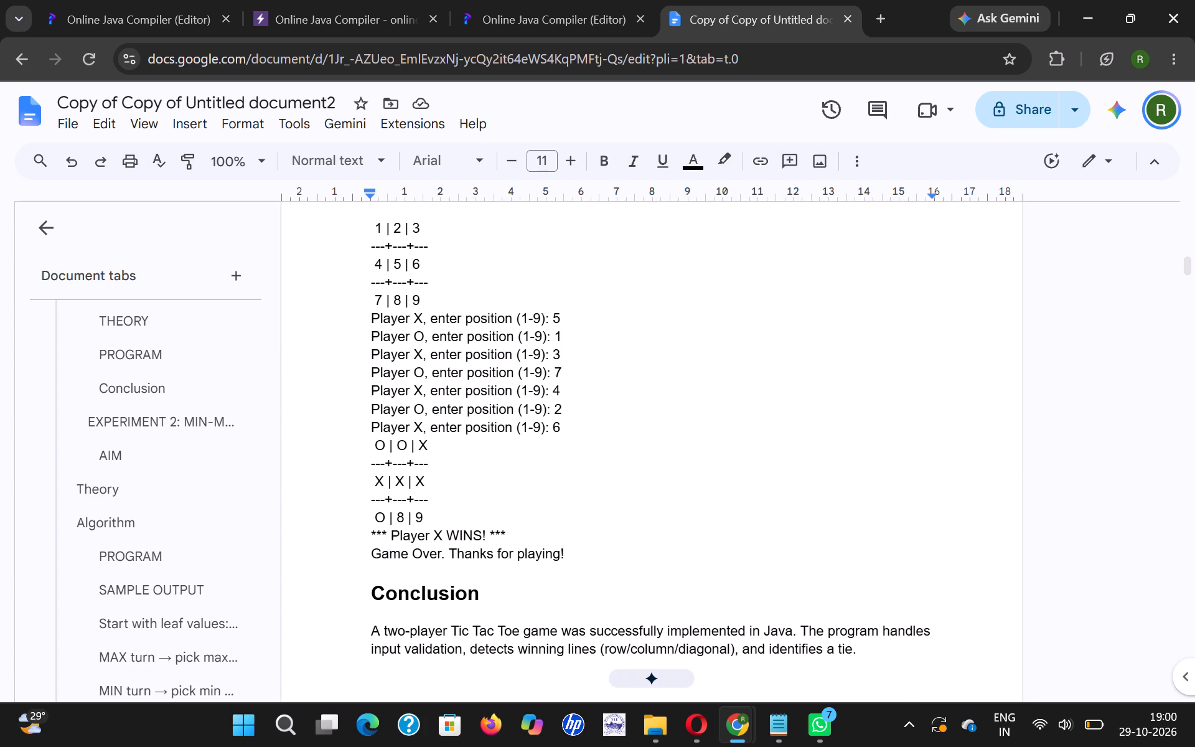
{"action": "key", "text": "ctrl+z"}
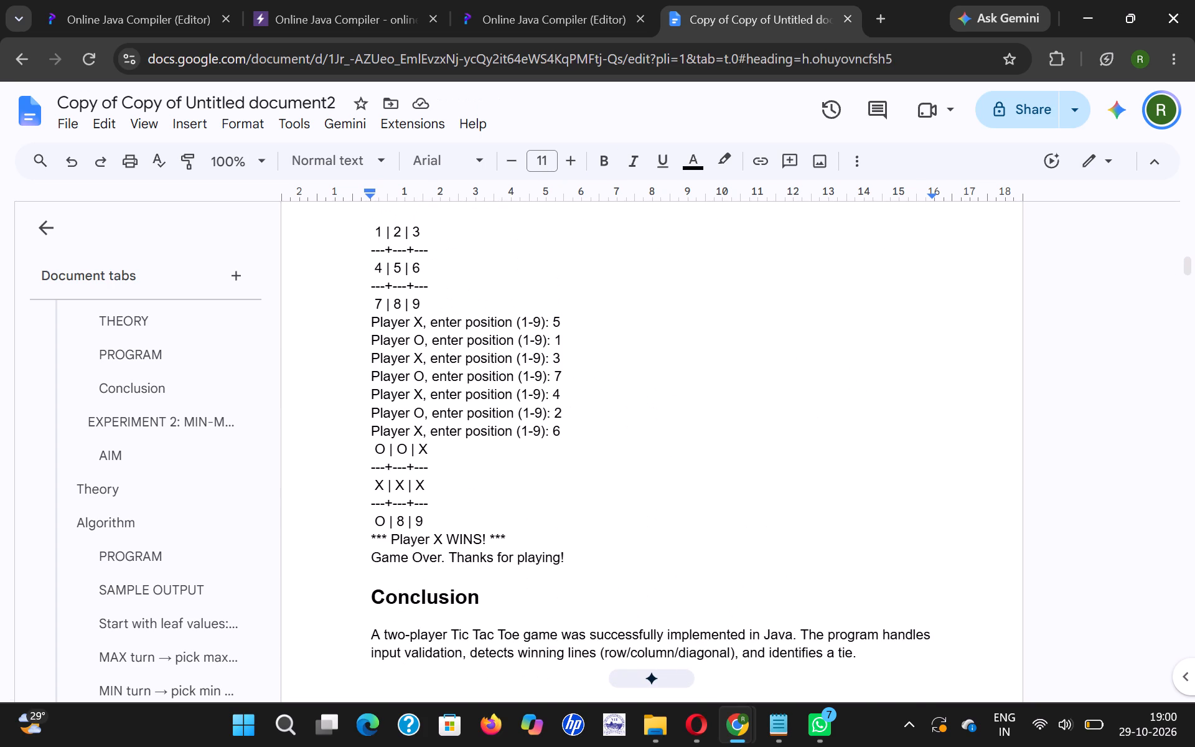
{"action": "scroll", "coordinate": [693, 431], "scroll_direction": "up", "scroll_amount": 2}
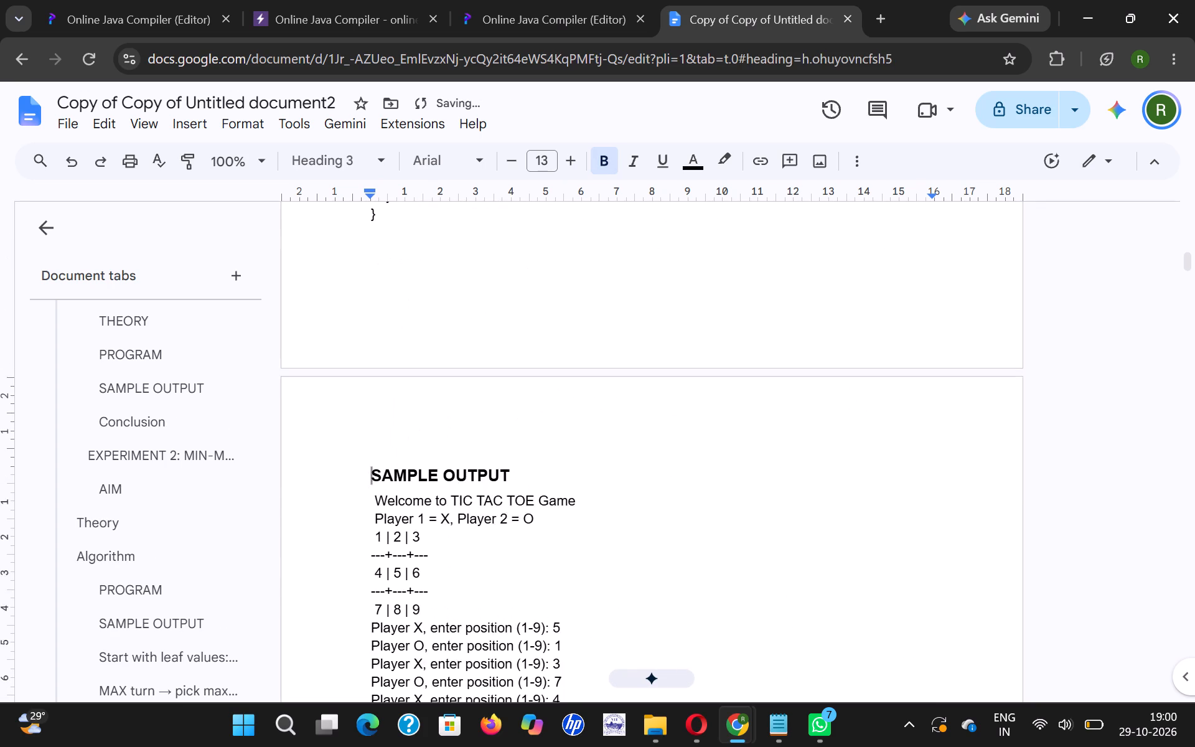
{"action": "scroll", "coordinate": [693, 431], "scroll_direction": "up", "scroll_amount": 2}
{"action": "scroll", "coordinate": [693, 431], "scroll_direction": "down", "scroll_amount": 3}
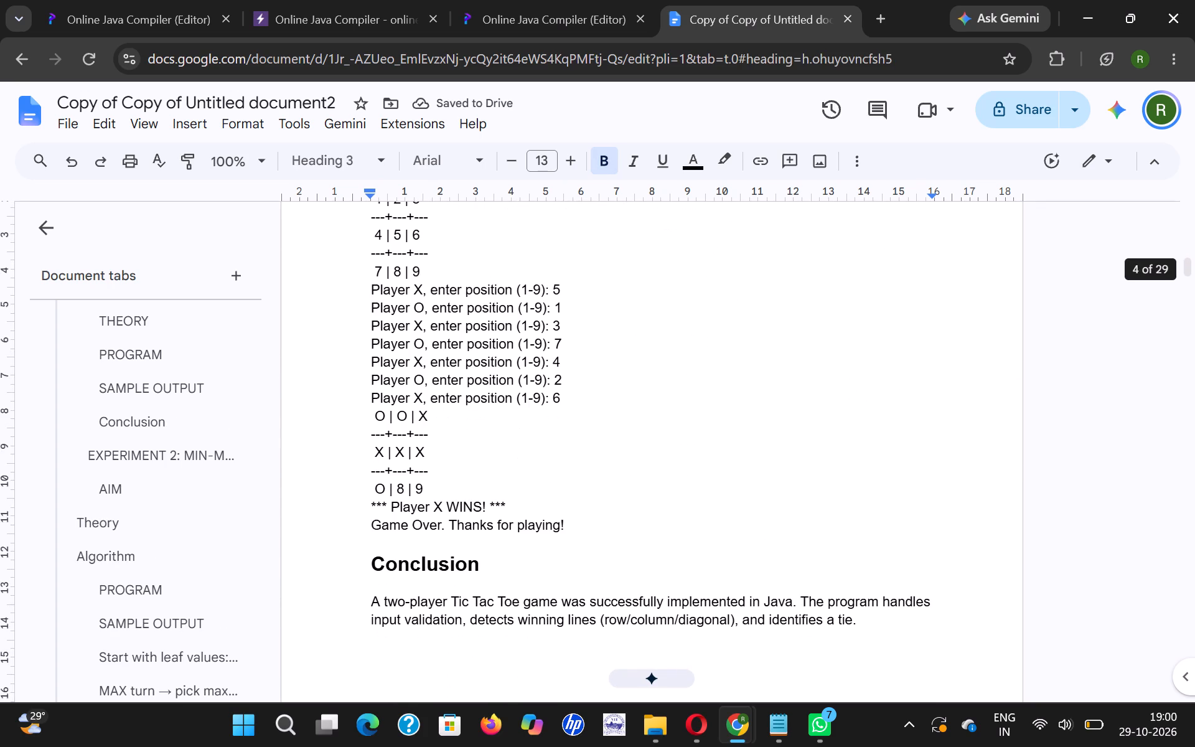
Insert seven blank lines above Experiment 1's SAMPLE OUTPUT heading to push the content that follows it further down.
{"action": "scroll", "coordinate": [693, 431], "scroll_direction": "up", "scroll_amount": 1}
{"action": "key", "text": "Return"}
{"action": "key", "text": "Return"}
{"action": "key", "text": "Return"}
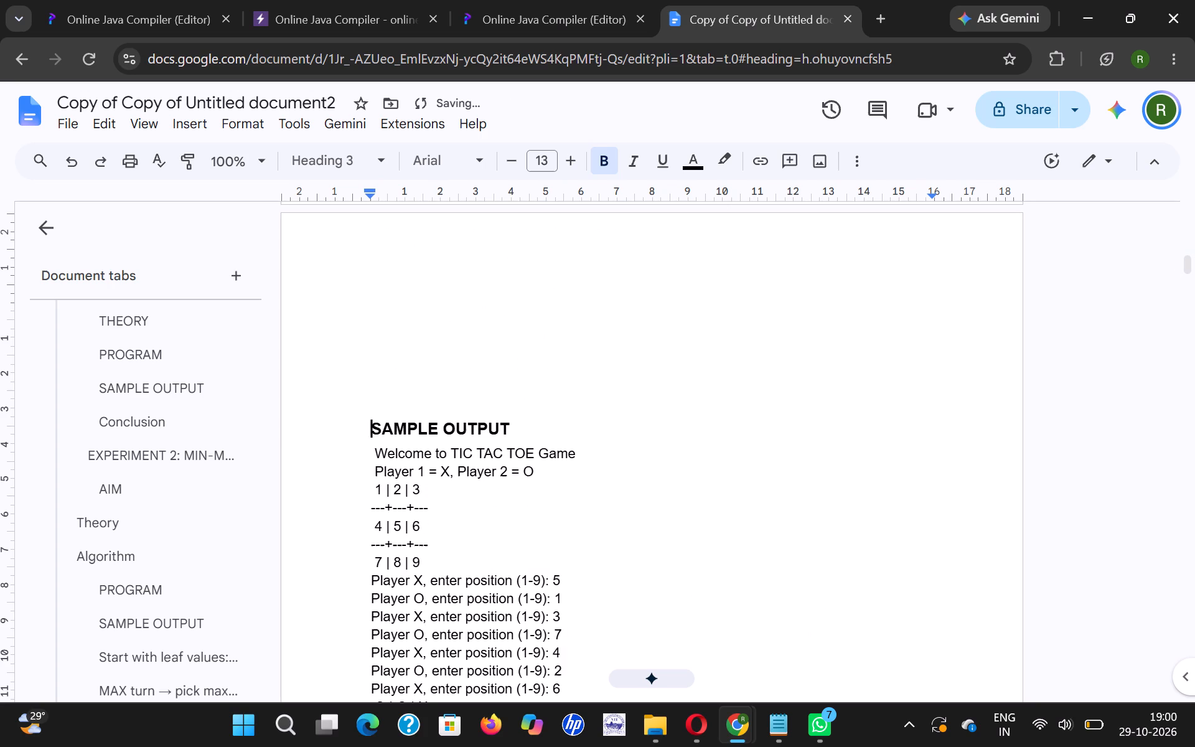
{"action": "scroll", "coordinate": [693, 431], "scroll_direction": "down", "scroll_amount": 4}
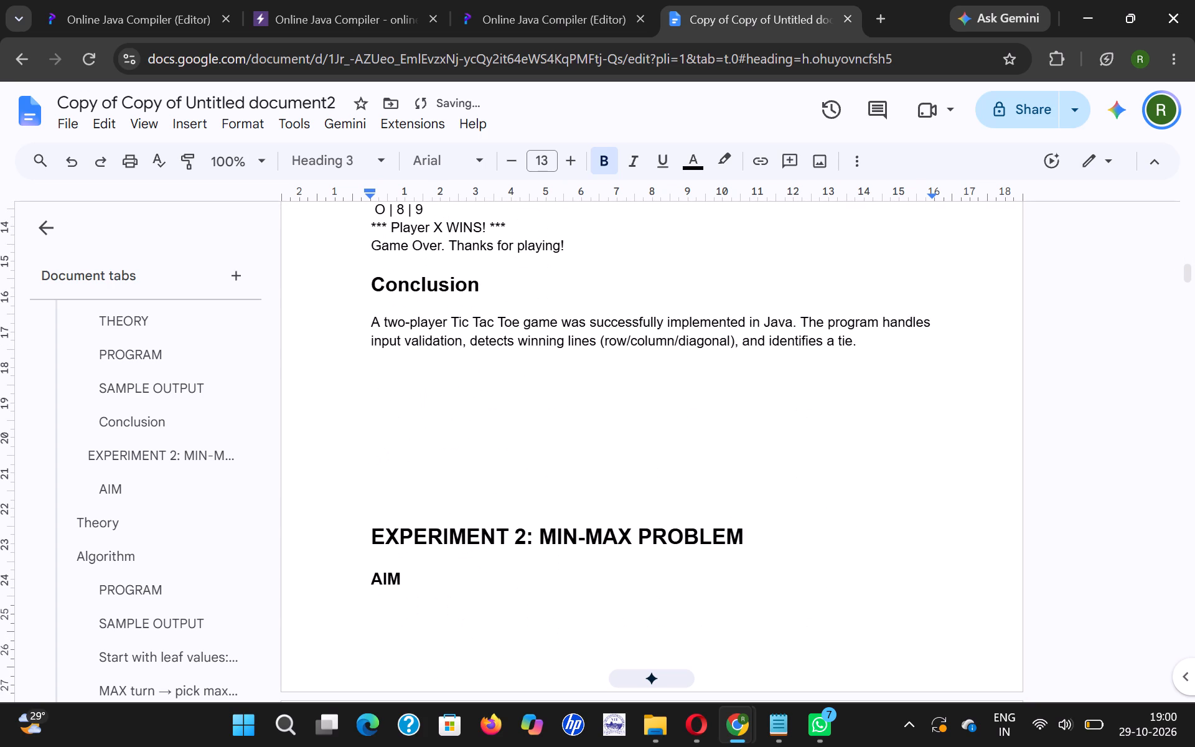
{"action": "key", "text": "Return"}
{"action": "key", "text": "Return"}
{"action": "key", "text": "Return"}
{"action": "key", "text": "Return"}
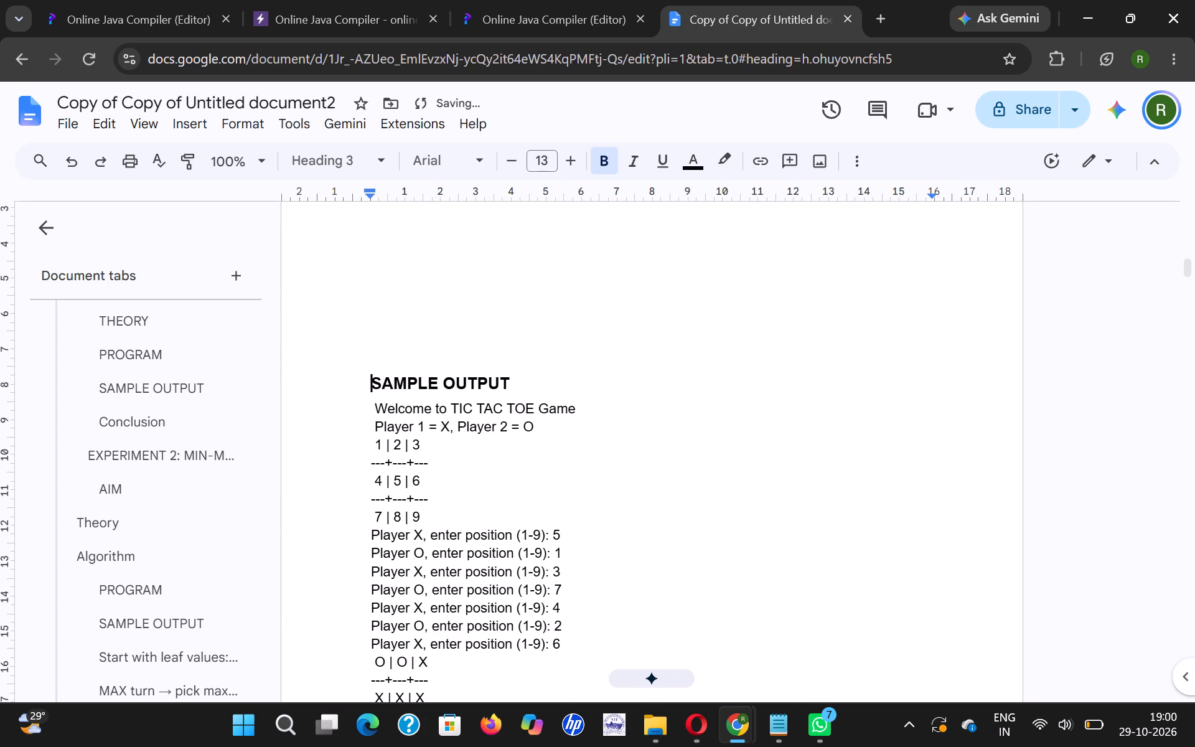
Reduce the space above the EXPERIMENT 2: MIN-MAX PROBLEM heading to a single blank line.
{"action": "scroll", "coordinate": [693, 431], "scroll_direction": "down", "scroll_amount": 4}
{"action": "scroll", "coordinate": [693, 431], "scroll_direction": "up", "scroll_amount": 1}
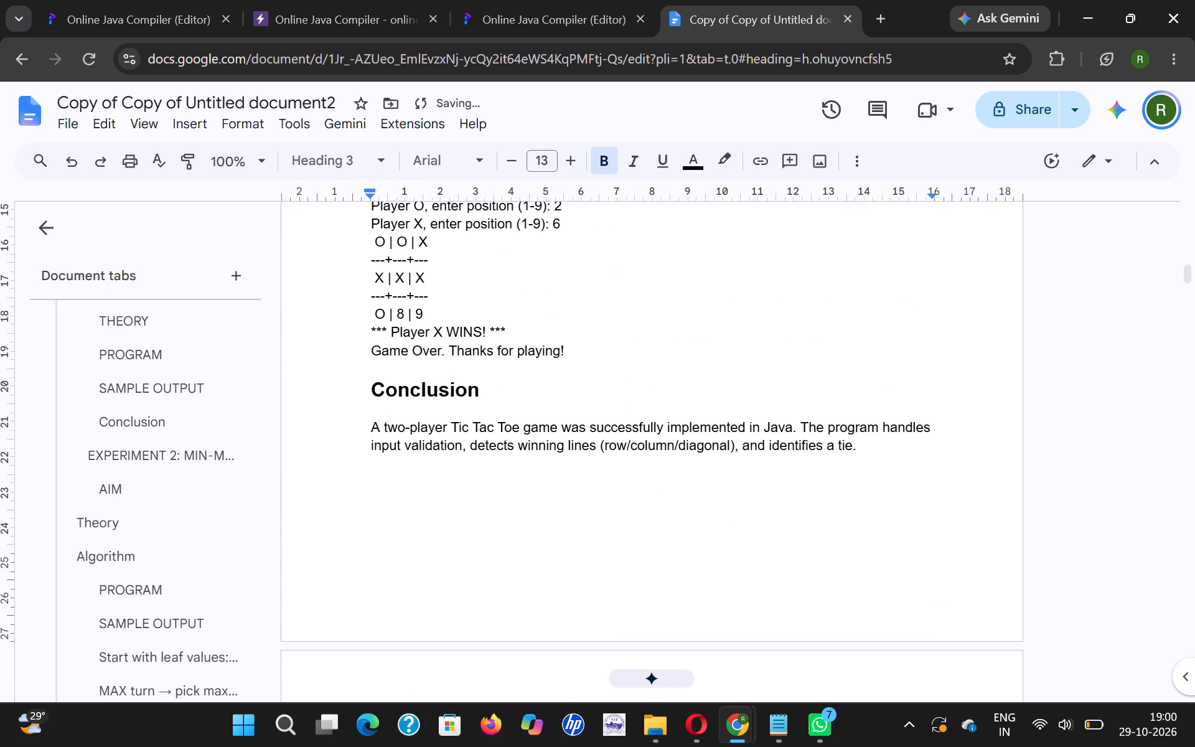
{"action": "scroll", "coordinate": [693, 431], "scroll_direction": "up", "scroll_amount": 1}
{"action": "scroll", "coordinate": [693, 431], "scroll_direction": "down", "scroll_amount": 3}
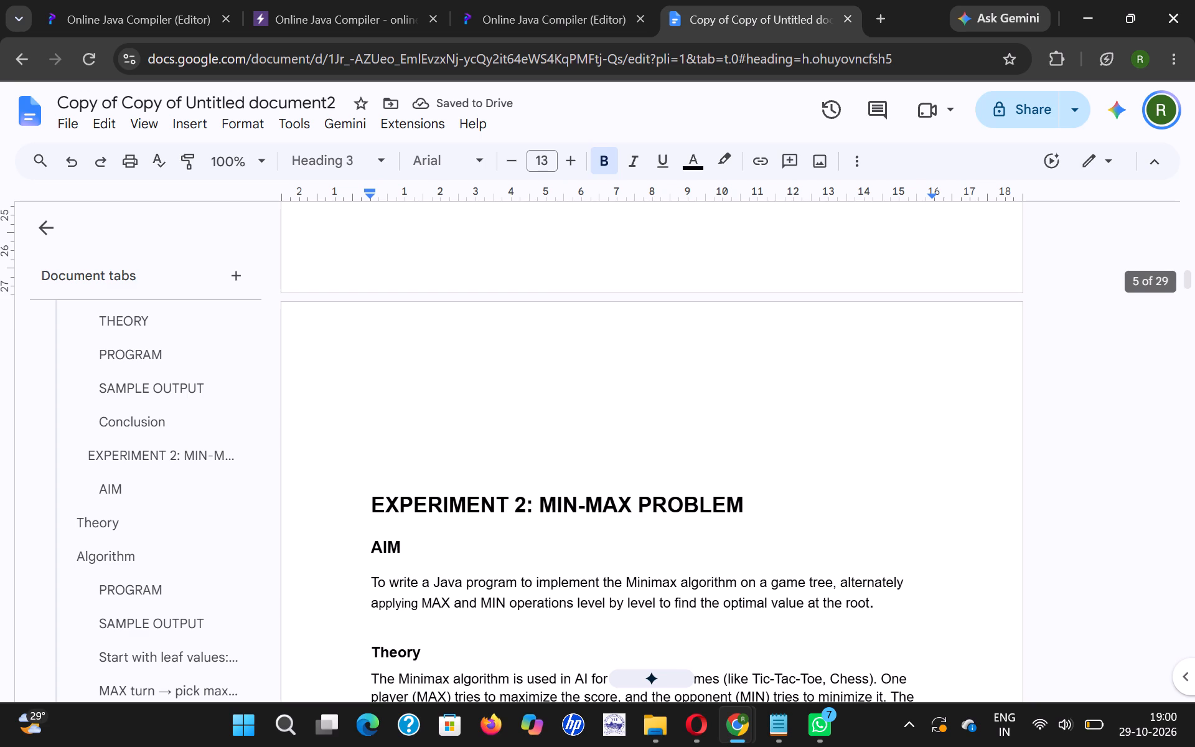
{"action": "left_click", "coordinate": [377, 500]}
{"action": "key", "text": "BackSpace"}
{"action": "key", "text": "BackSpace"}
{"action": "key", "text": "BackSpace"}
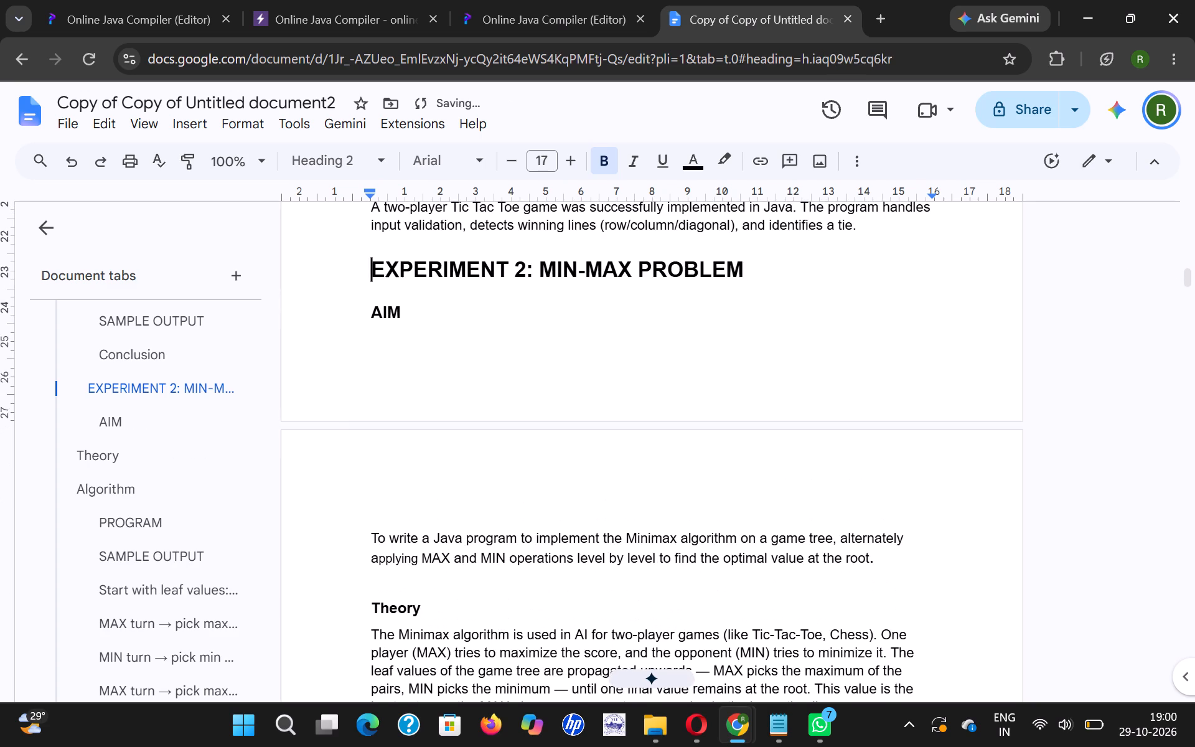
{"action": "key", "text": "Return"}
Insert six blank lines above Experiment 1's PROGRAM heading so that it starts at the top of a new page.
{"action": "scroll", "coordinate": [484, 462], "scroll_direction": "up", "scroll_amount": 4}
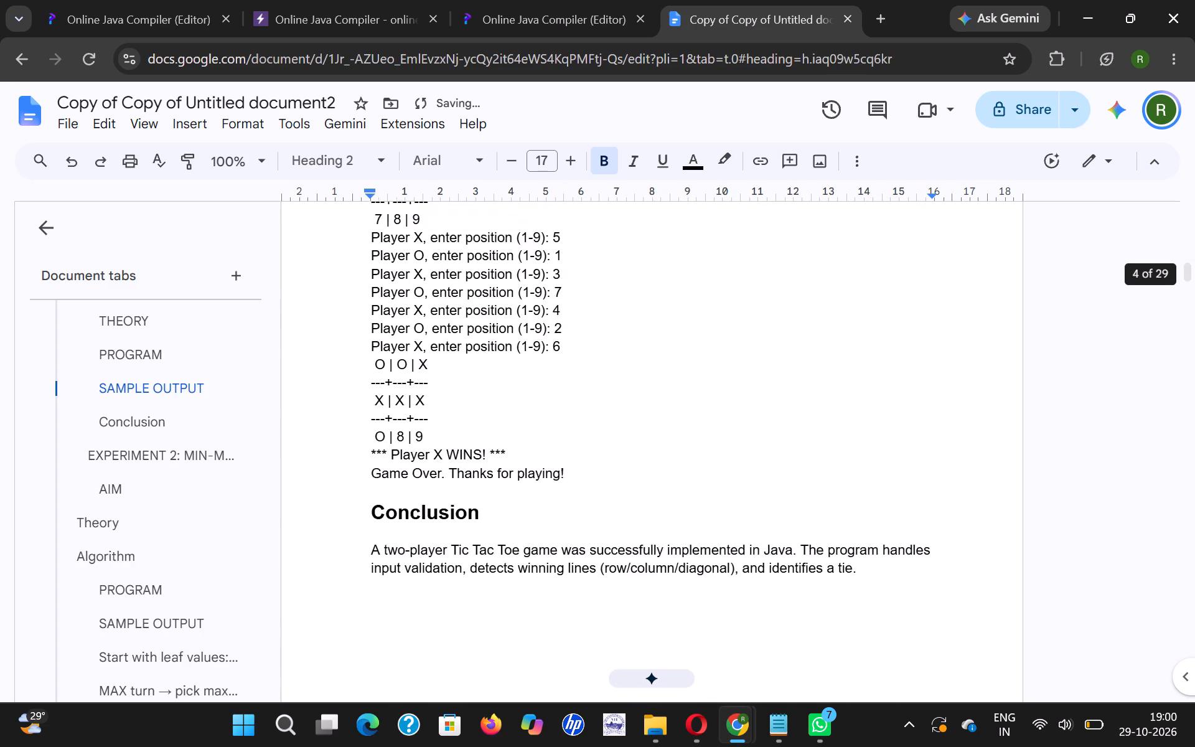
{"action": "scroll", "coordinate": [484, 462], "scroll_direction": "up", "scroll_amount": 5}
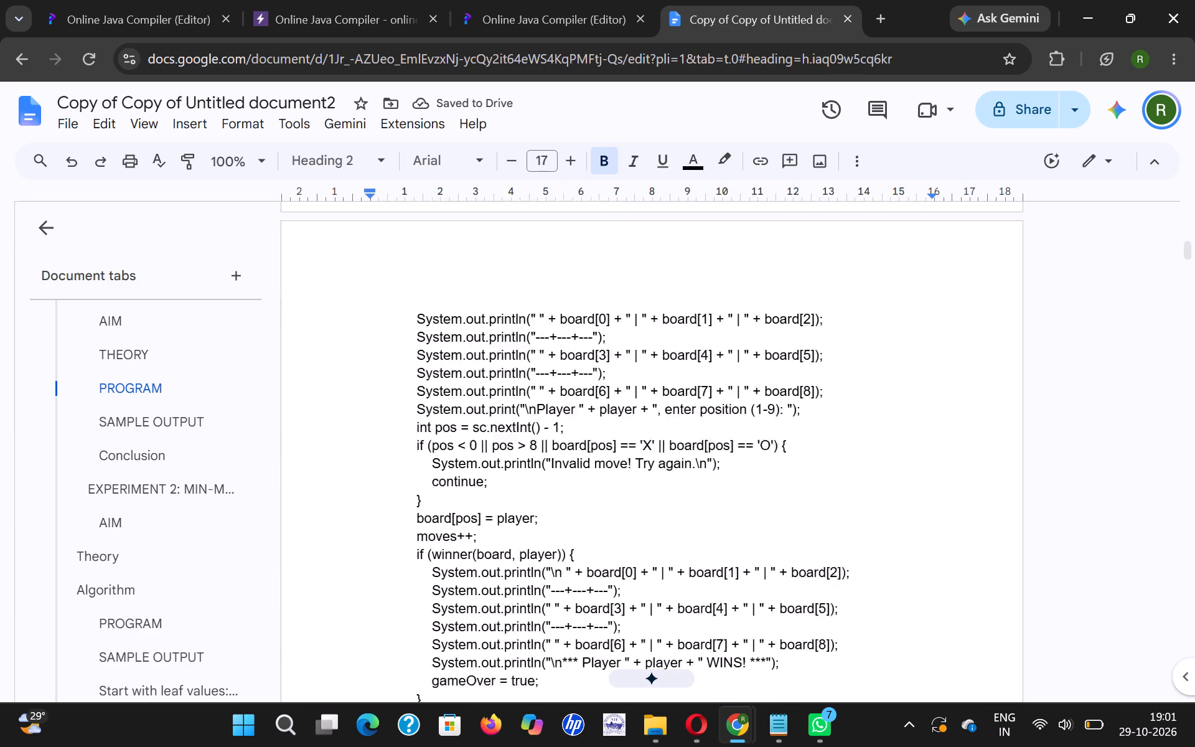
{"action": "scroll", "coordinate": [484, 462], "scroll_direction": "up", "scroll_amount": 2}
{"action": "left_click", "coordinate": [367, 352]}
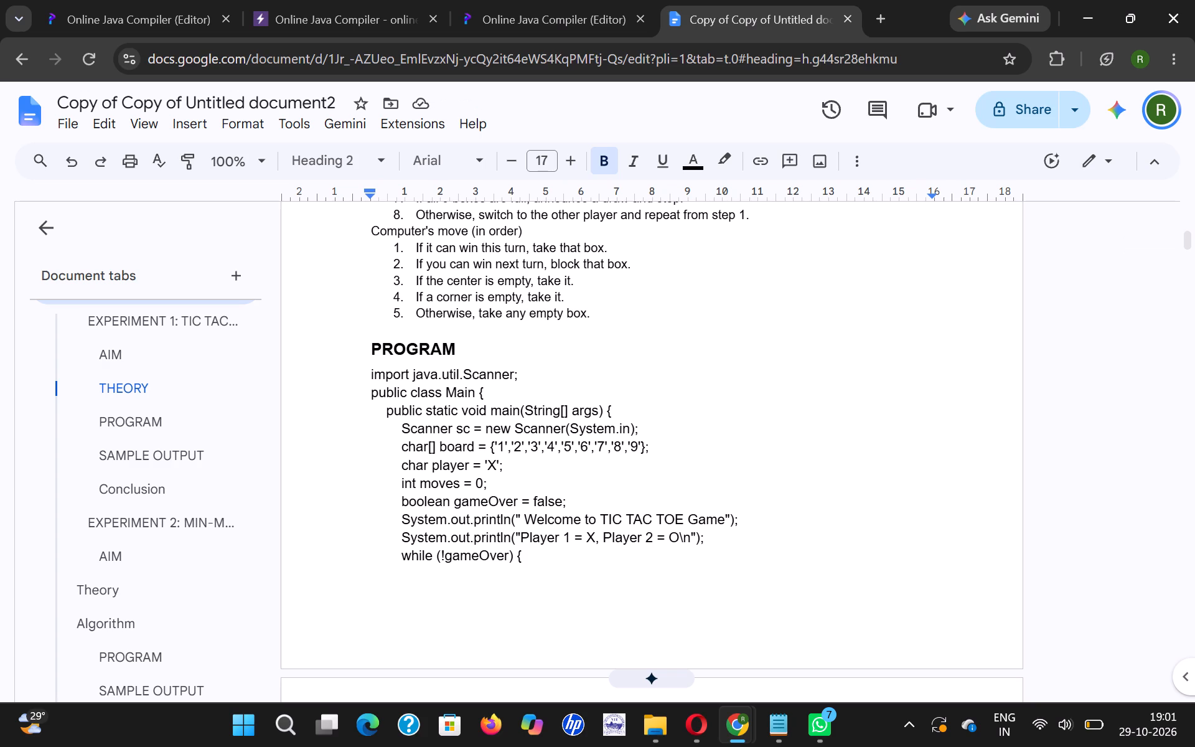
{"action": "key", "text": "Return"}
{"action": "key", "text": "Return"}
{"action": "key", "text": "Return"}
{"action": "key", "text": "Return"}
{"action": "key", "text": "Return"}
{"action": "key", "text": "Return"}
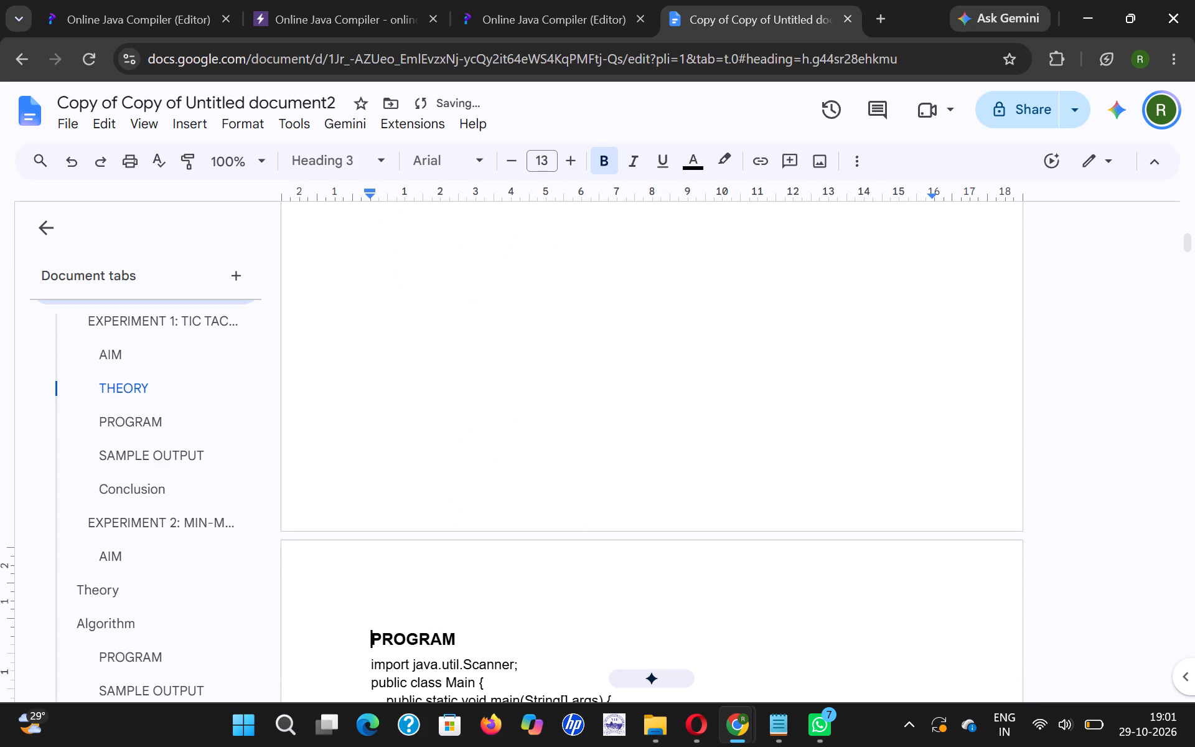
Delete the extra blank lines above Experiment 1's SAMPLE OUTPUT heading so it sits directly below the program's closing brace.
{"action": "scroll", "coordinate": [501, 291], "scroll_direction": "down", "scroll_amount": 4}
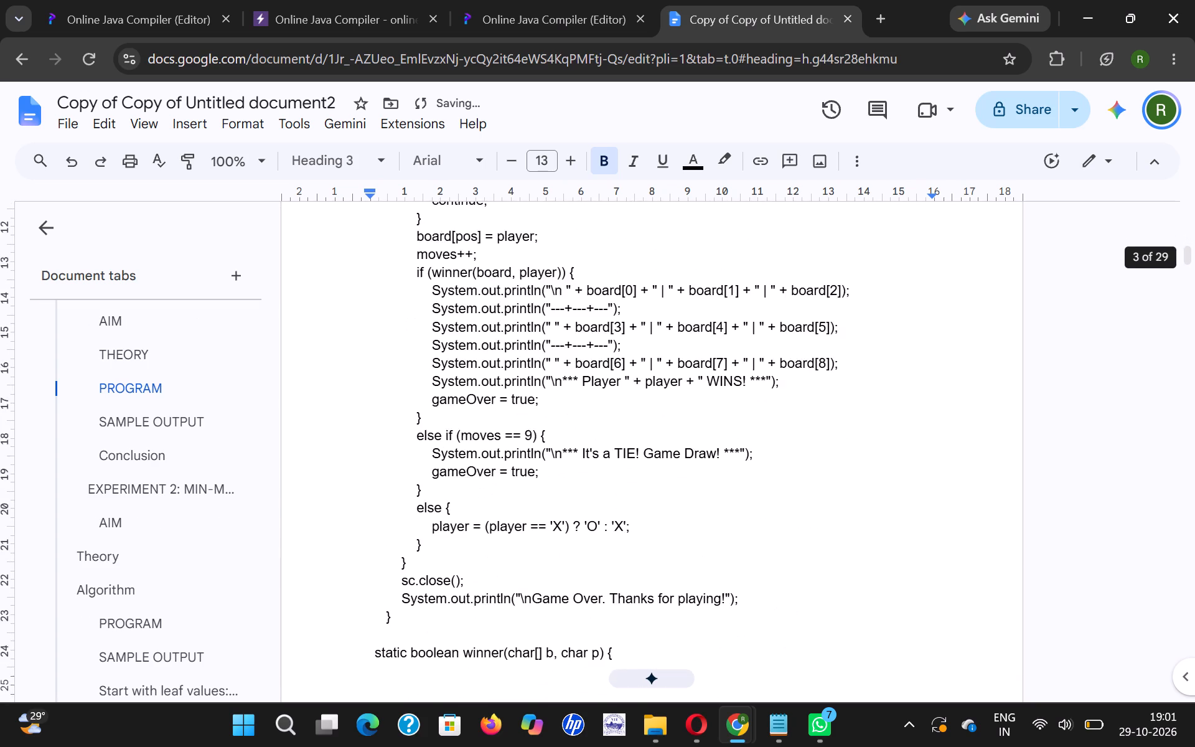
{"action": "scroll", "coordinate": [501, 291], "scroll_direction": "down", "scroll_amount": 8}
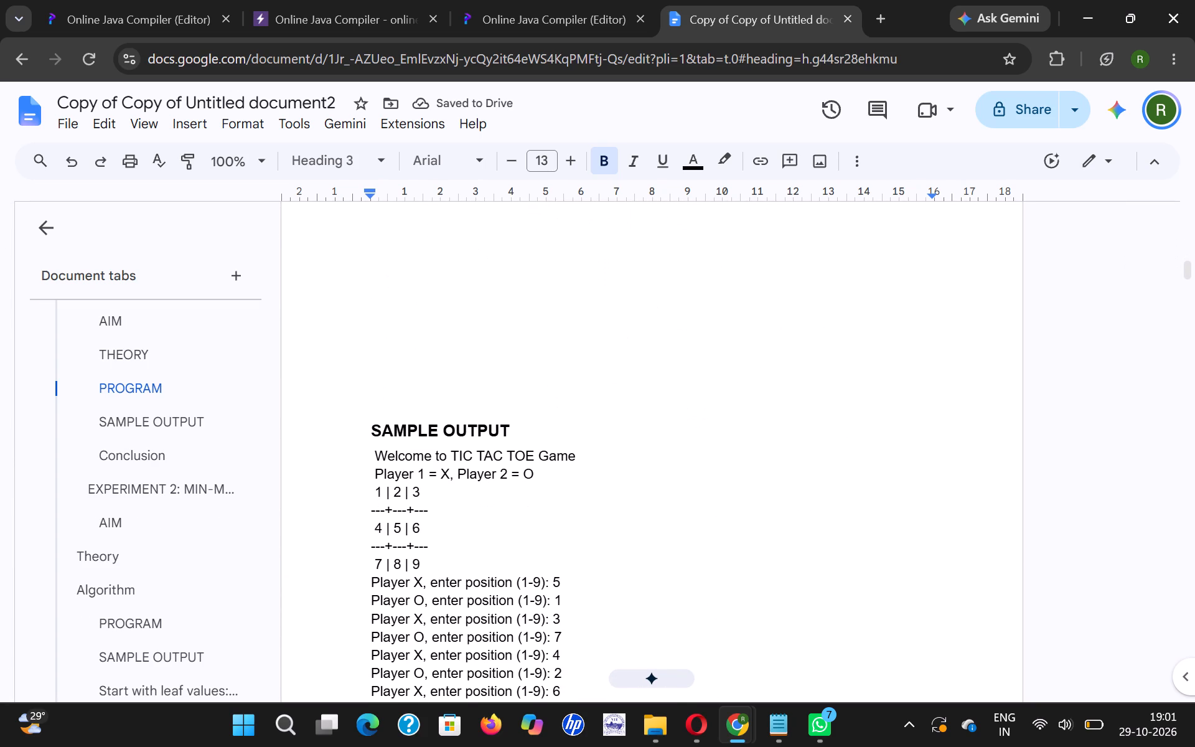
{"action": "scroll", "coordinate": [501, 291], "scroll_direction": "down", "scroll_amount": 1}
{"action": "left_click", "coordinate": [370, 425]}
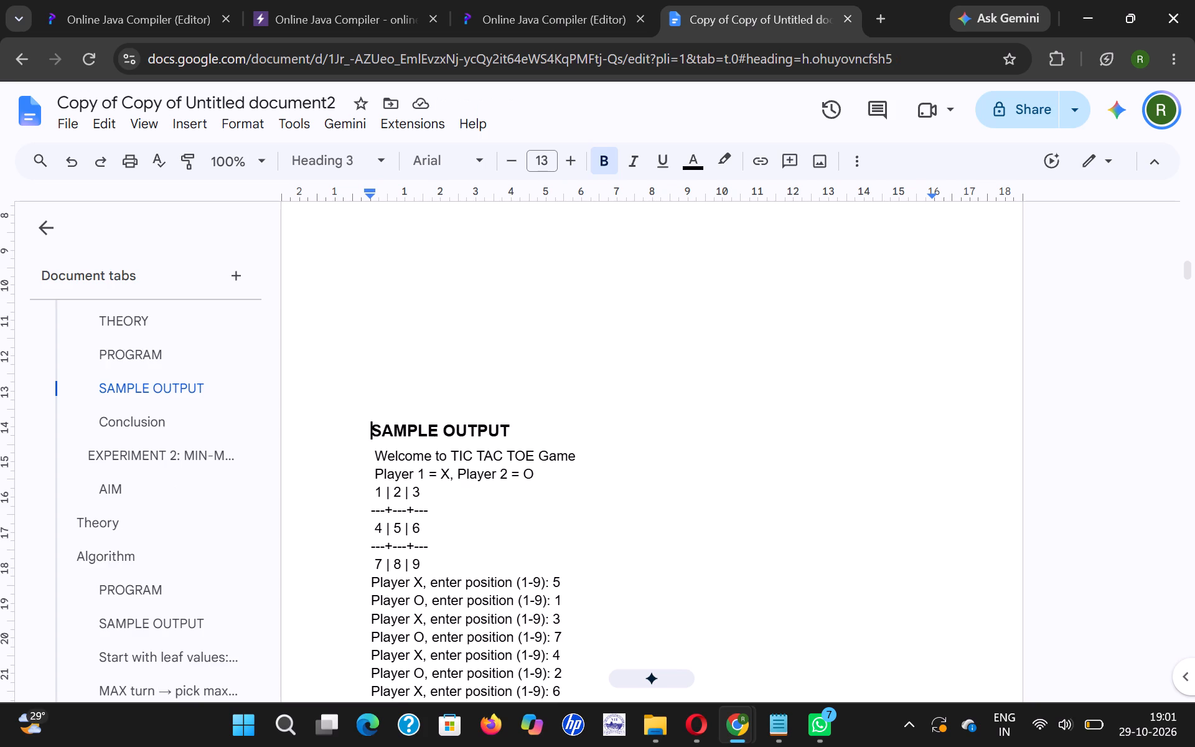
{"action": "key", "text": "BackSpace"}
{"action": "key", "text": "BackSpace"}
{"action": "key", "text": "BackSpace"}
{"action": "key", "text": "BackSpace"}
{"action": "key", "text": "BackSpace"}
{"action": "scroll", "coordinate": [370, 425], "scroll_direction": "up", "scroll_amount": 1}
{"action": "key", "text": "BackSpace"}
{"action": "key", "text": "BackSpace"}
{"action": "key", "text": "BackSpace"}
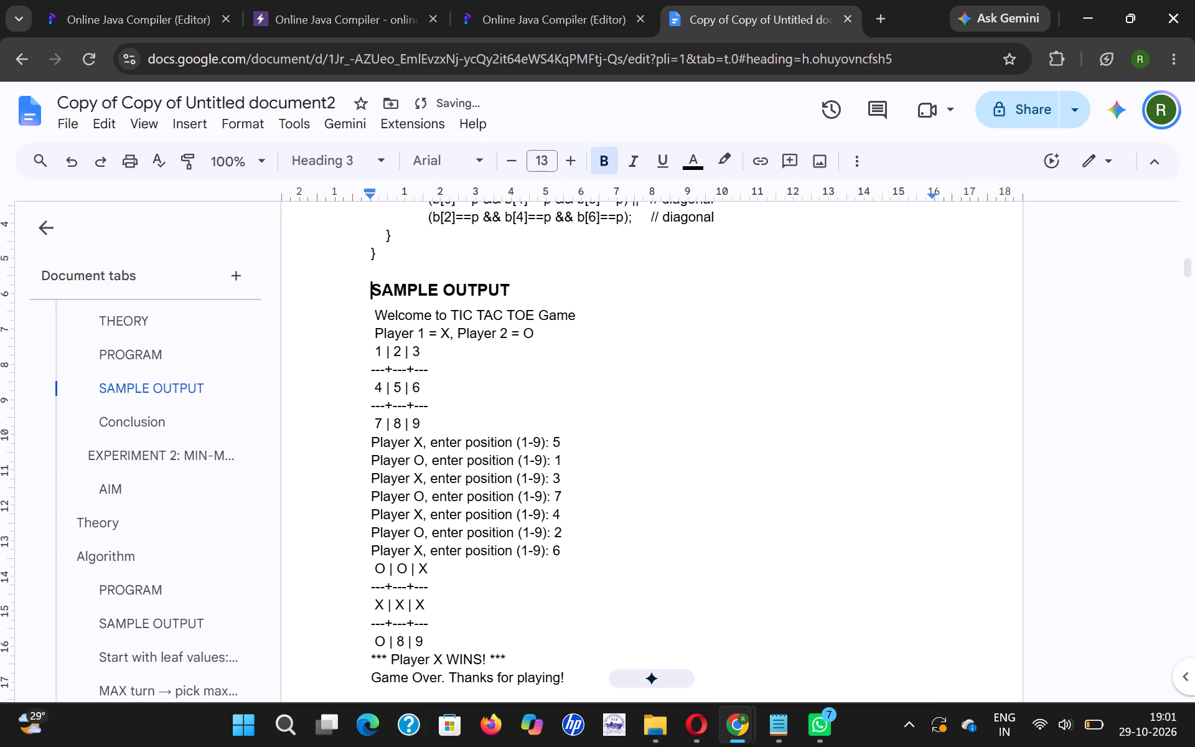
Add two blank lines above the EXPERIMENT 2: MIN-MAX PROBLEM heading so that it starts on a new page.
{"action": "scroll", "coordinate": [482, 408], "scroll_direction": "down", "scroll_amount": 3}
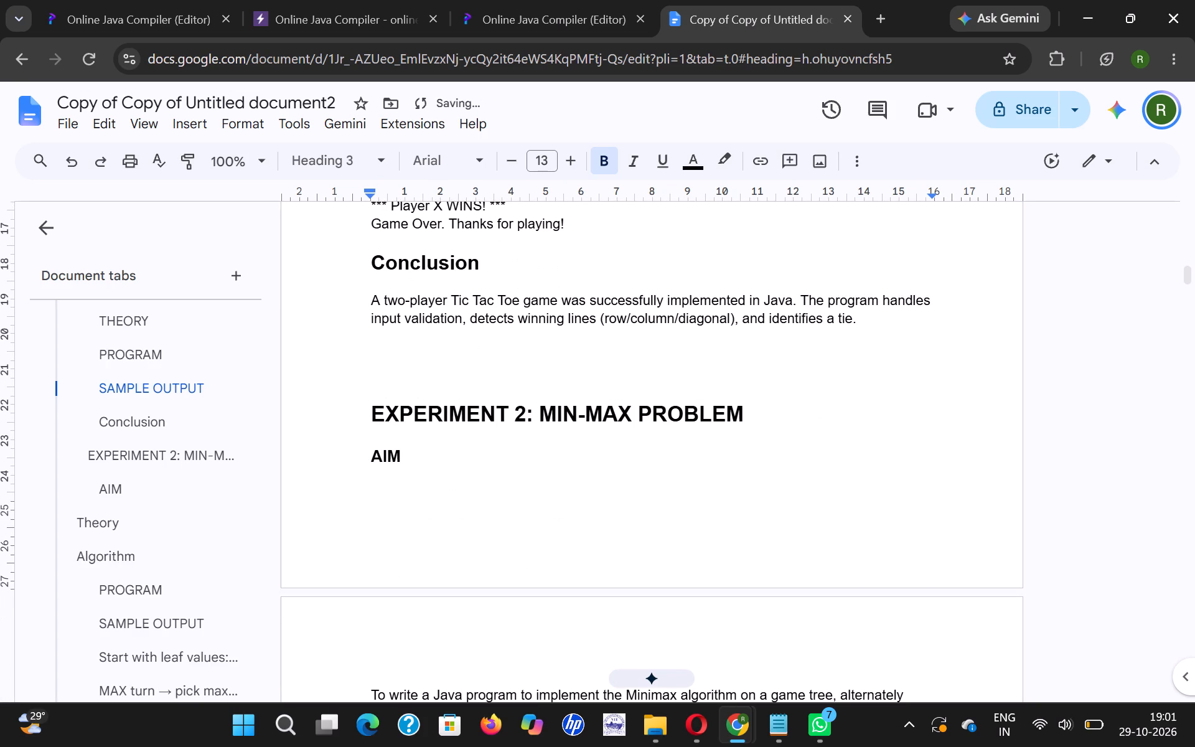
{"action": "left_click", "coordinate": [367, 412]}
{"action": "key", "text": "Return"}
{"action": "key", "text": "Return"}
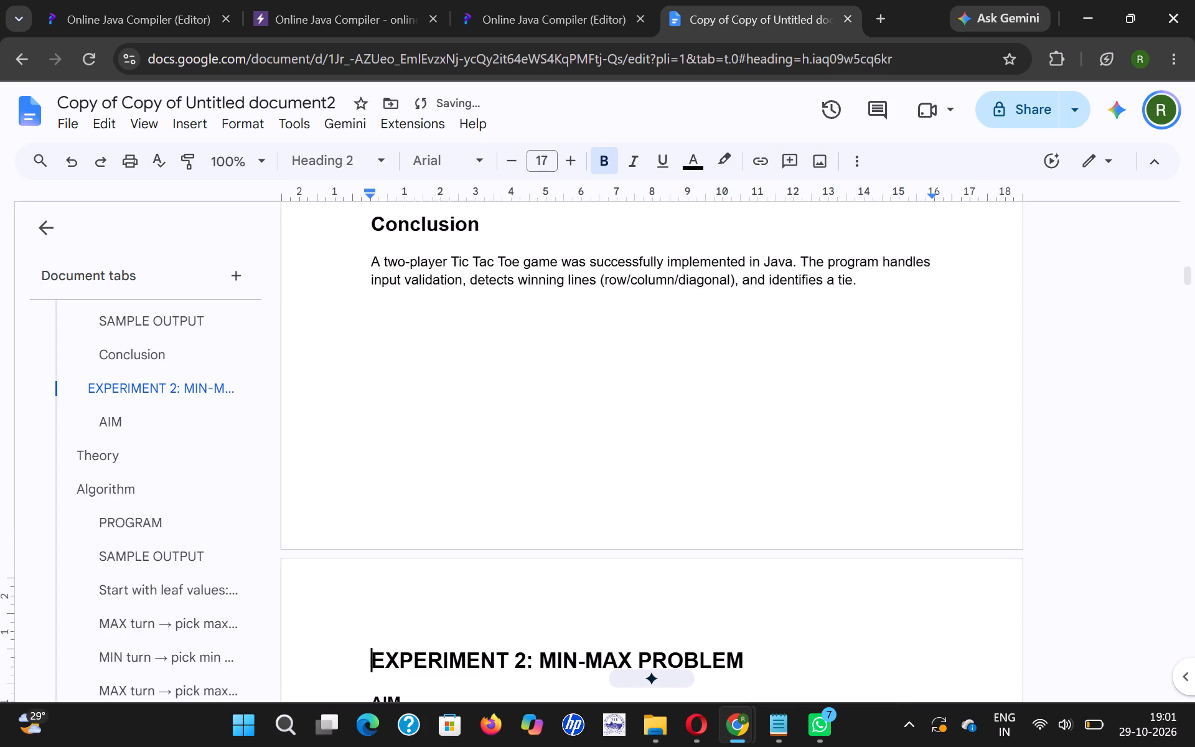
{"action": "left_click", "coordinate": [602, 369]}
Review the page layout of Experiment 1, from the cover page through to the EXPERIMENT 2: MIN-MAX PROBLEM heading.
{"action": "scroll", "coordinate": [602, 369], "scroll_direction": "up", "scroll_amount": 11}
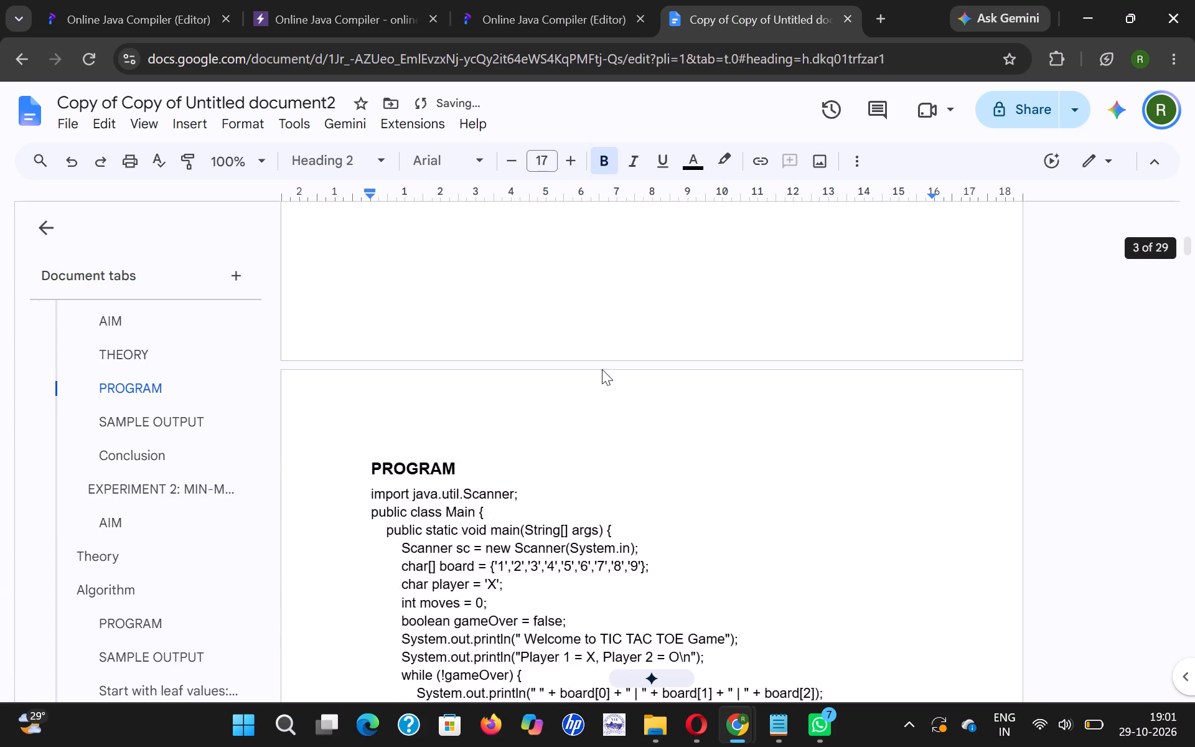
{"action": "scroll", "coordinate": [602, 369], "scroll_direction": "up", "scroll_amount": 2}
{"action": "scroll", "coordinate": [602, 369], "scroll_direction": "down", "scroll_amount": 4}
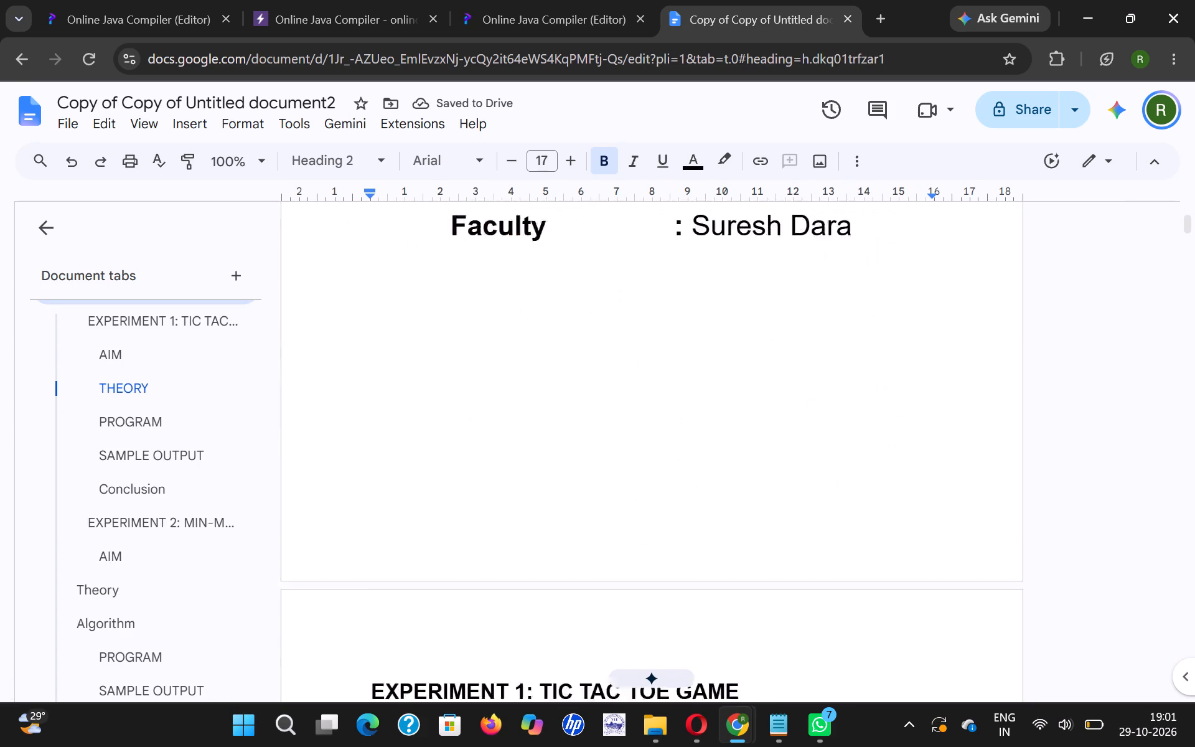
{"action": "scroll", "coordinate": [602, 369], "scroll_direction": "down", "scroll_amount": 7}
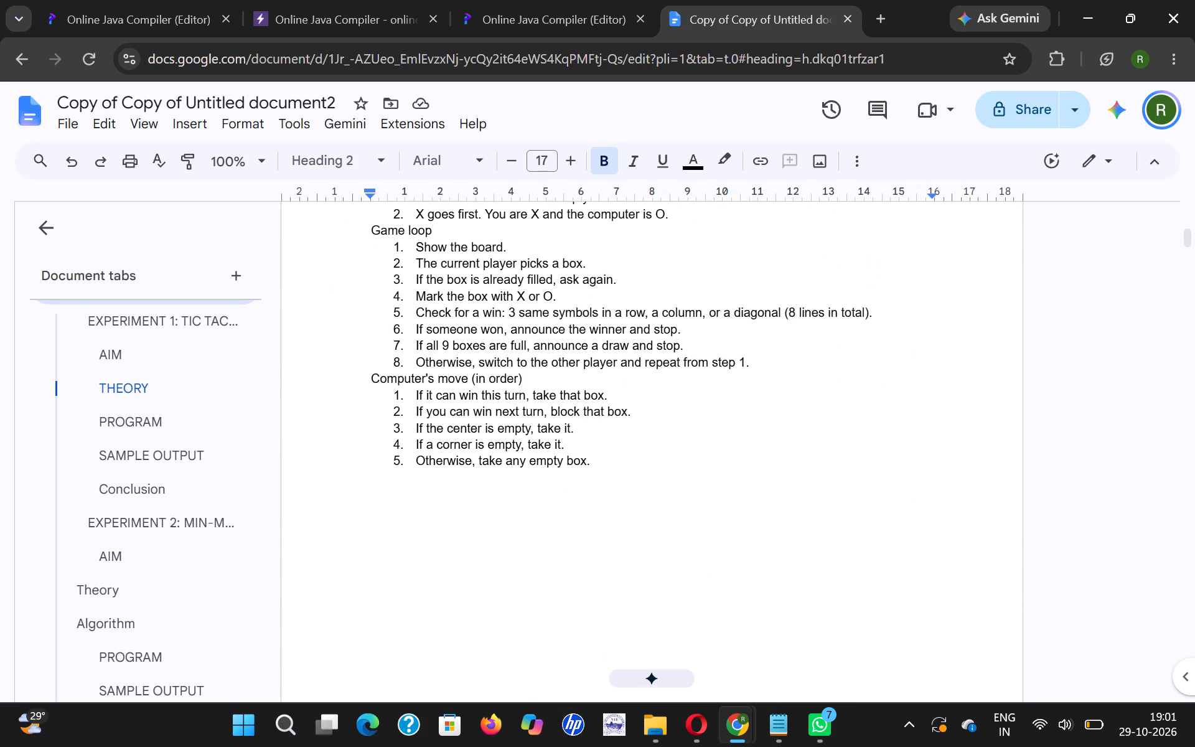
{"action": "scroll", "coordinate": [602, 369], "scroll_direction": "down", "scroll_amount": 6}
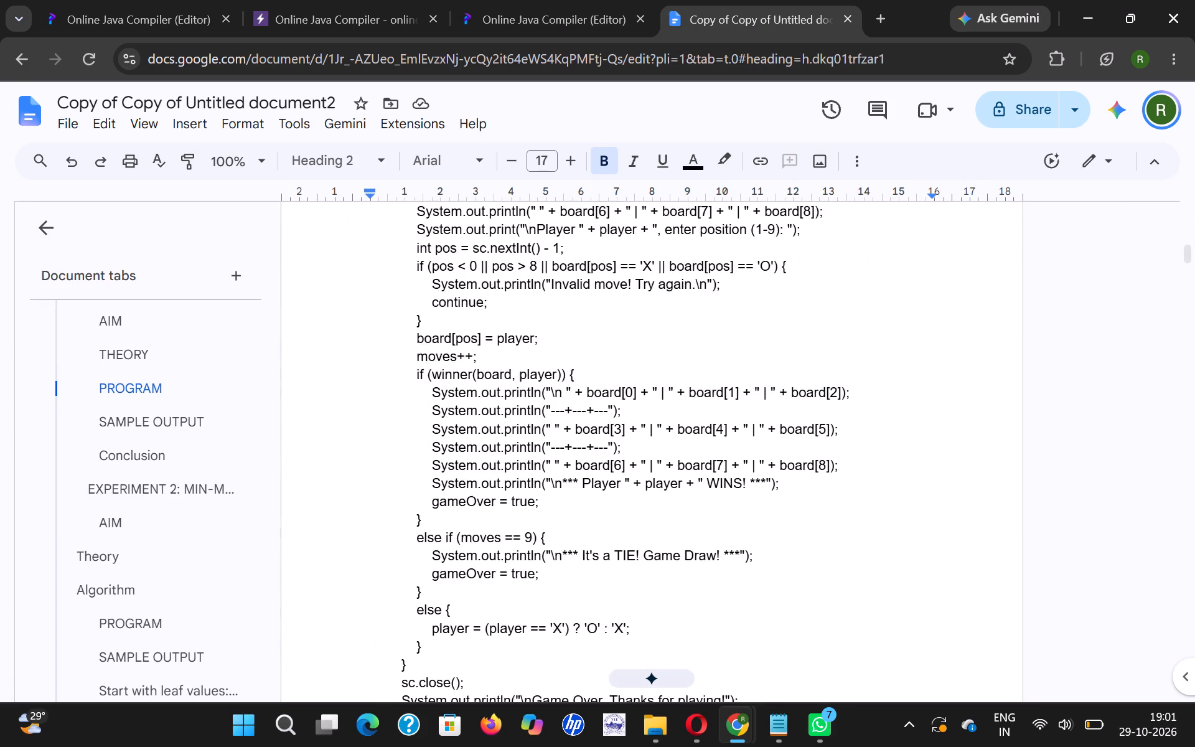
{"action": "scroll", "coordinate": [602, 369], "scroll_direction": "down", "scroll_amount": 6}
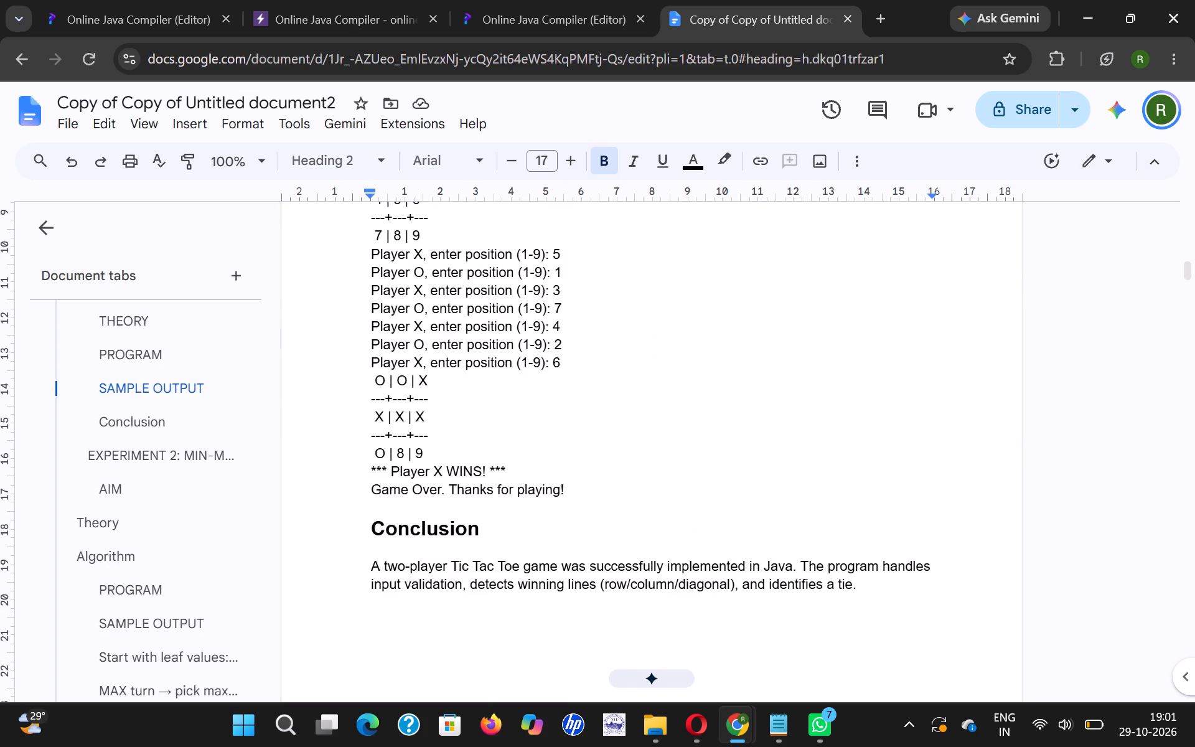
{"action": "scroll", "coordinate": [602, 369], "scroll_direction": "down", "scroll_amount": 4}
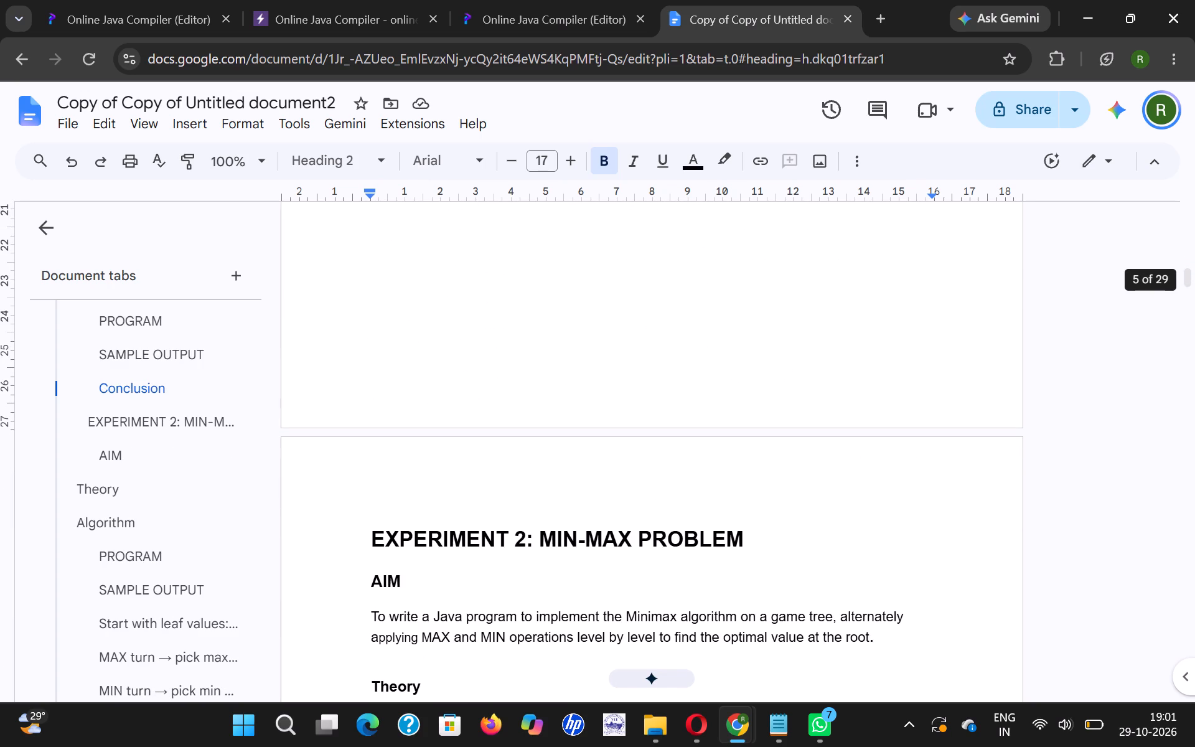
{"action": "left_click", "coordinate": [928, 250]}
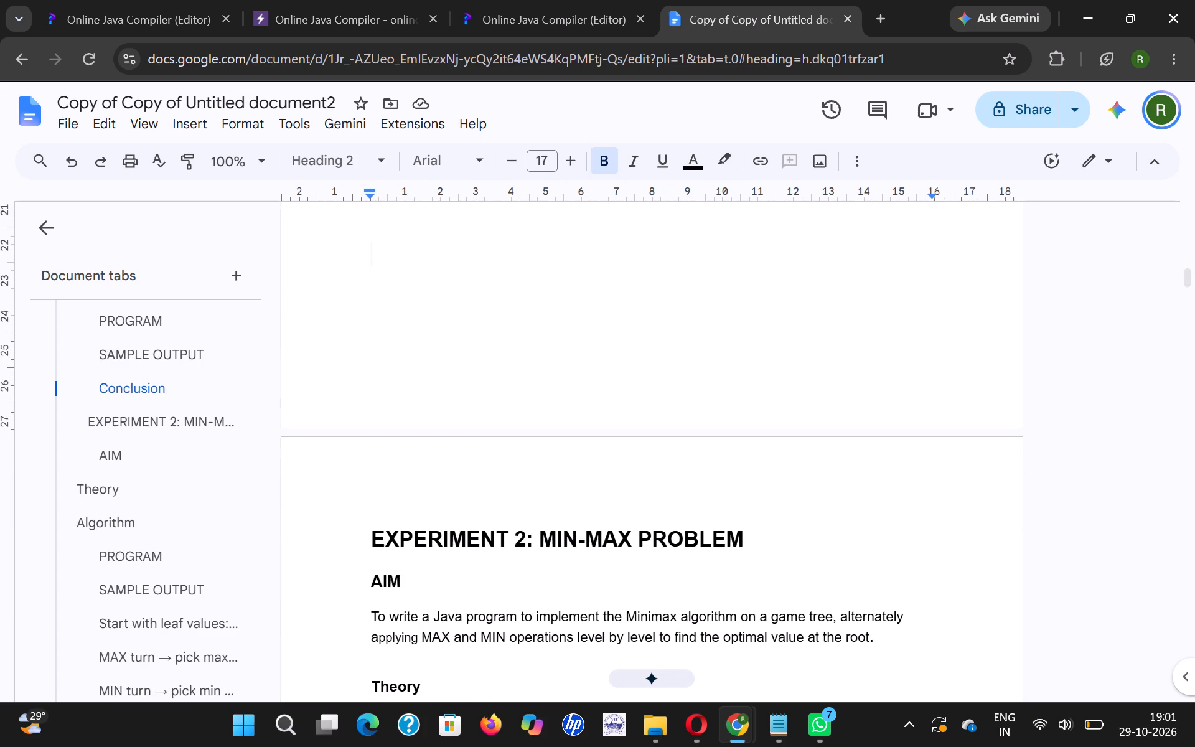
{"action": "left_click", "coordinate": [975, 498]}
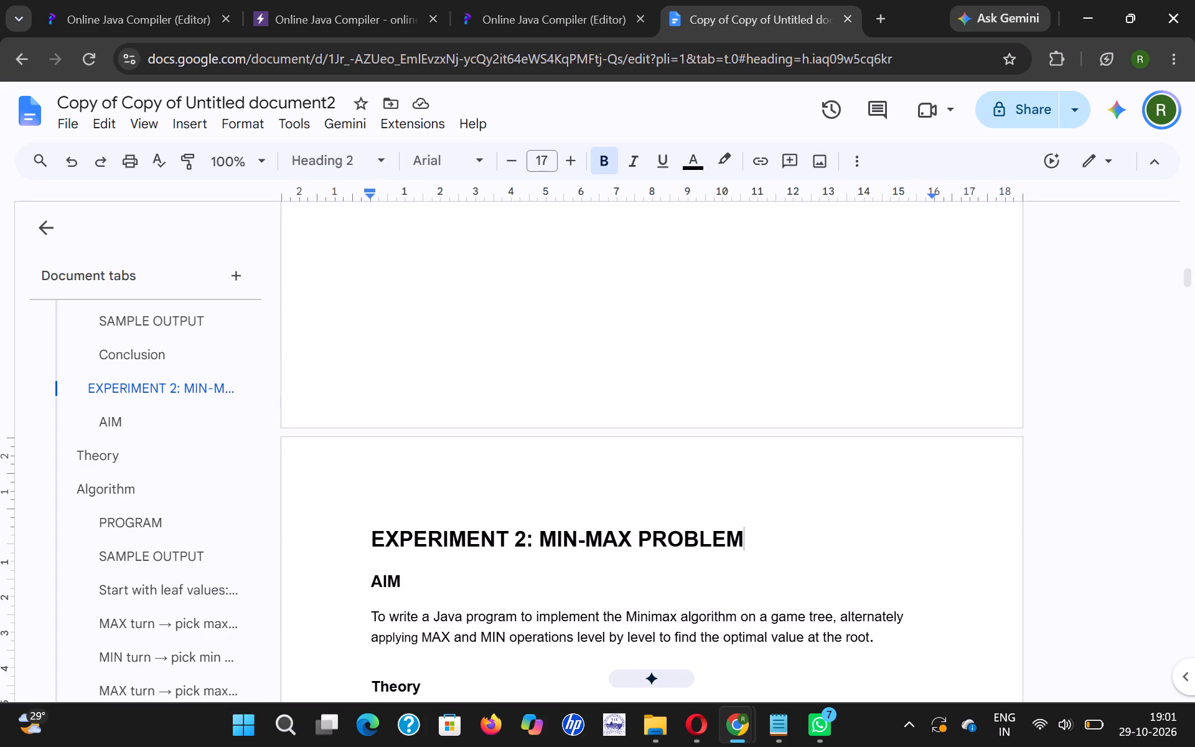
Check how Experiment 2's sections fall across its pages, from AIM through Conclusion to the start of Experiment 3.
{"action": "scroll", "coordinate": [975, 498], "scroll_direction": "down", "scroll_amount": 1}
{"action": "left_click", "coordinate": [947, 524]}
{"action": "scroll", "coordinate": [947, 524], "scroll_direction": "down", "scroll_amount": 1}
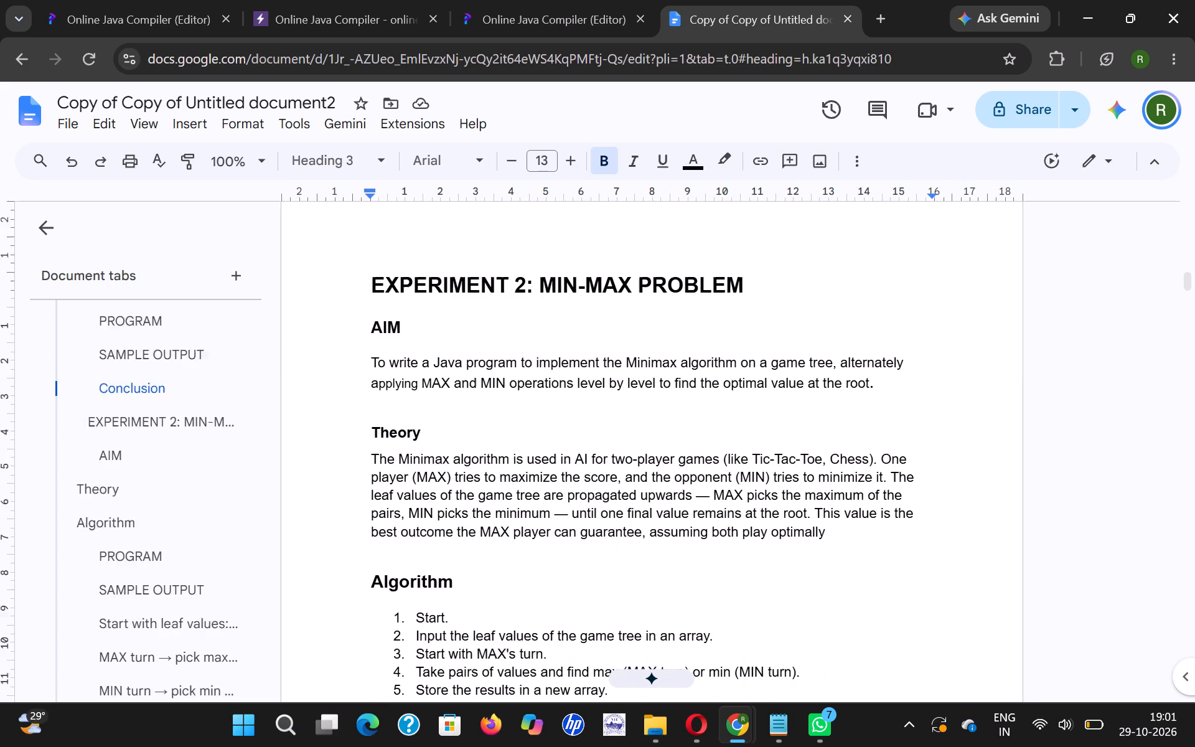
{"action": "scroll", "coordinate": [947, 524], "scroll_direction": "down", "scroll_amount": 5}
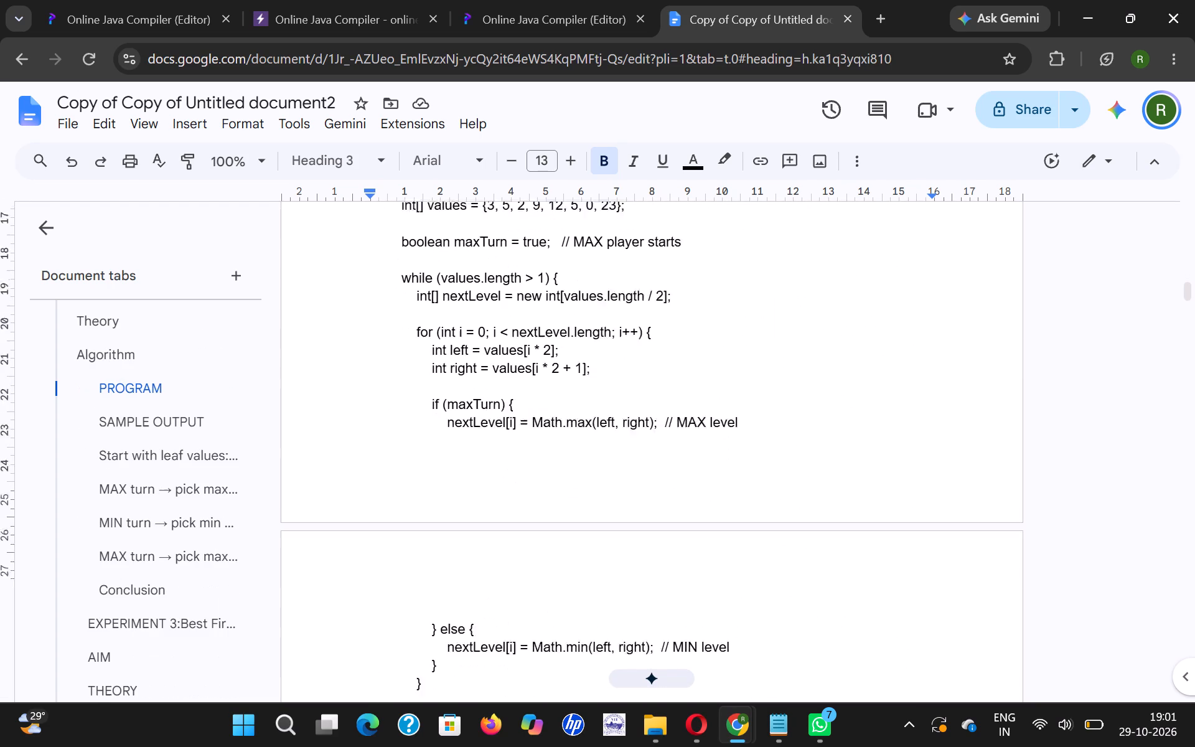
{"action": "scroll", "coordinate": [947, 524], "scroll_direction": "down", "scroll_amount": 6}
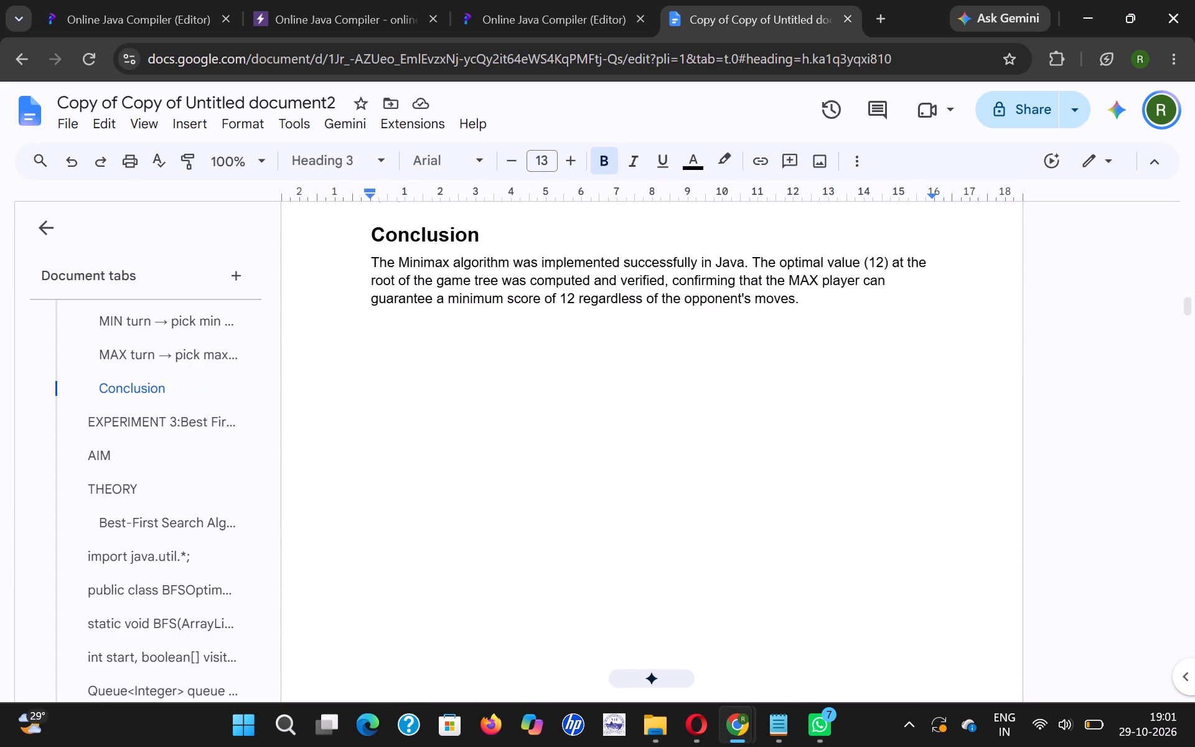
{"action": "scroll", "coordinate": [947, 524], "scroll_direction": "down", "scroll_amount": 3}
{"action": "left_click", "coordinate": [876, 512]}
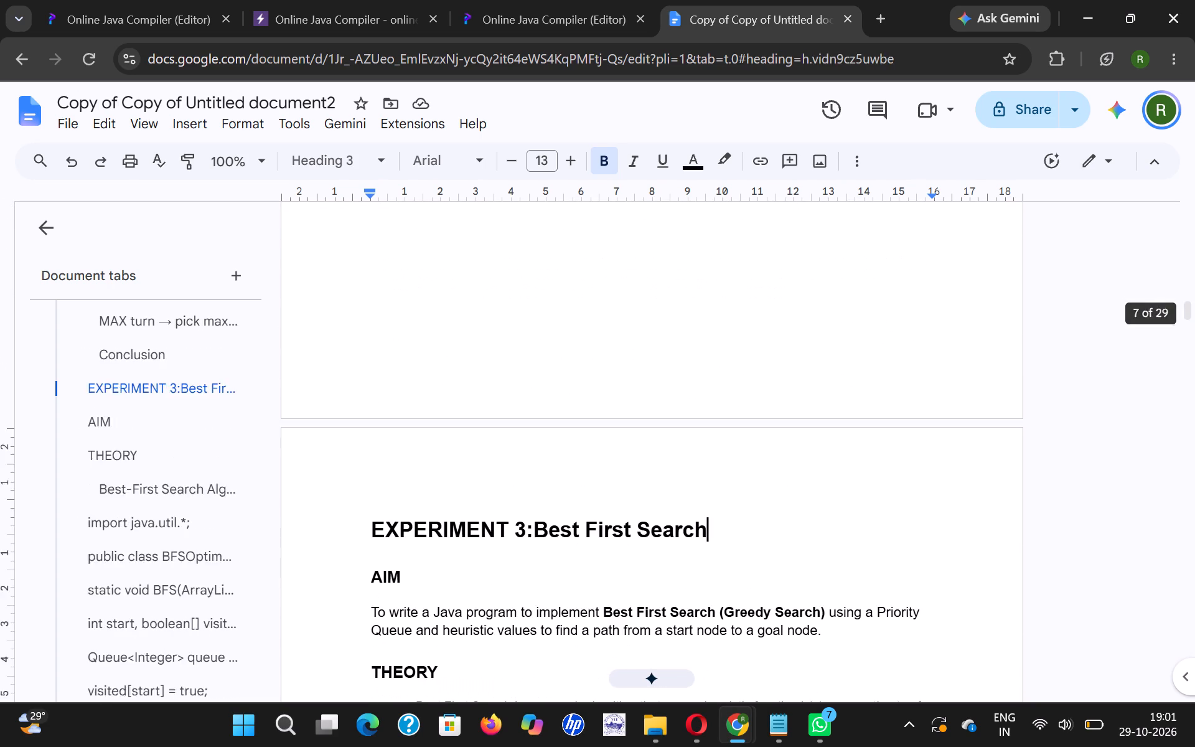
{"action": "scroll", "coordinate": [876, 512], "scroll_direction": "down", "scroll_amount": 1}
{"action": "scroll", "coordinate": [876, 512], "scroll_direction": "up", "scroll_amount": 5}
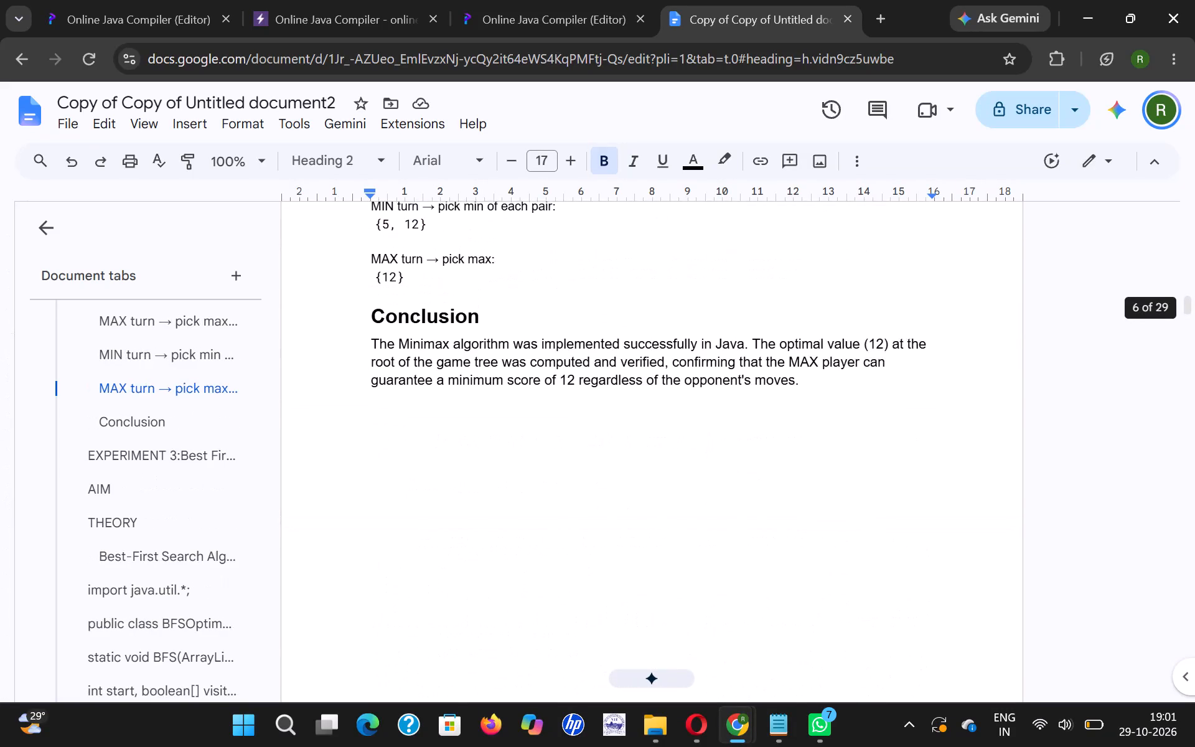
{"action": "scroll", "coordinate": [876, 512], "scroll_direction": "up", "scroll_amount": 8}
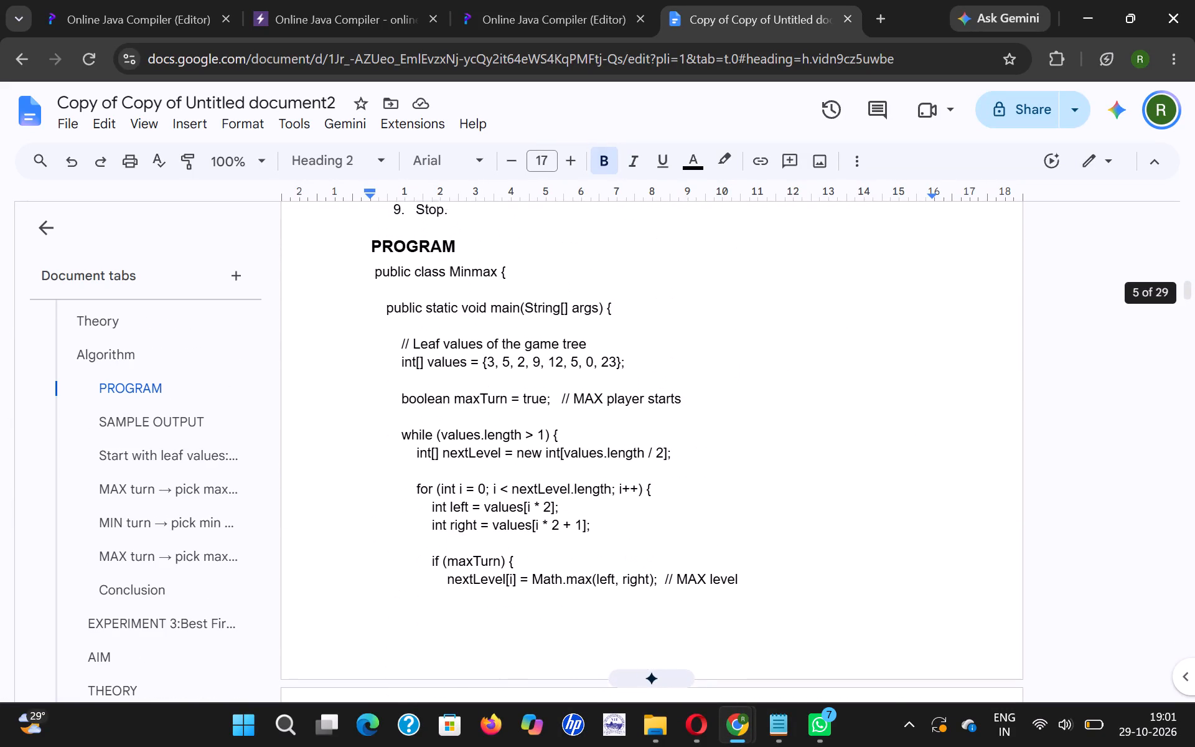
{"action": "scroll", "coordinate": [876, 512], "scroll_direction": "up", "scroll_amount": 1}
{"action": "scroll", "coordinate": [876, 512], "scroll_direction": "down", "scroll_amount": 5}
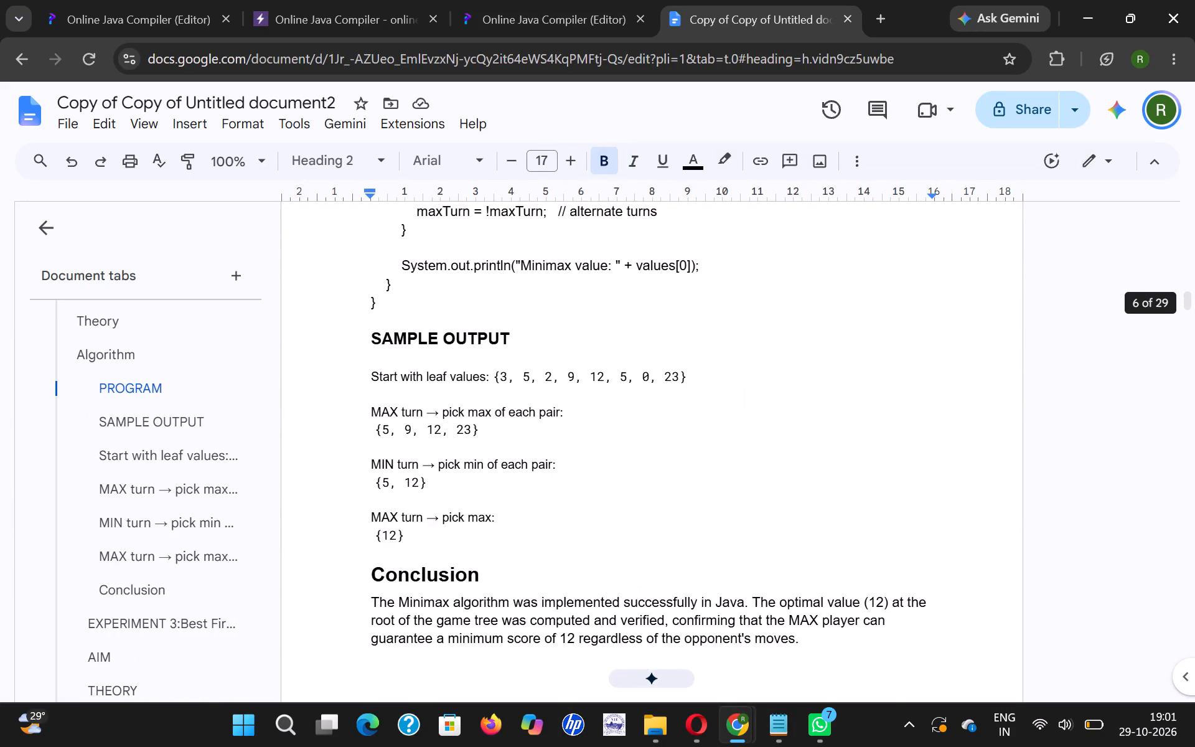
{"action": "scroll", "coordinate": [876, 512], "scroll_direction": "down", "scroll_amount": 6}
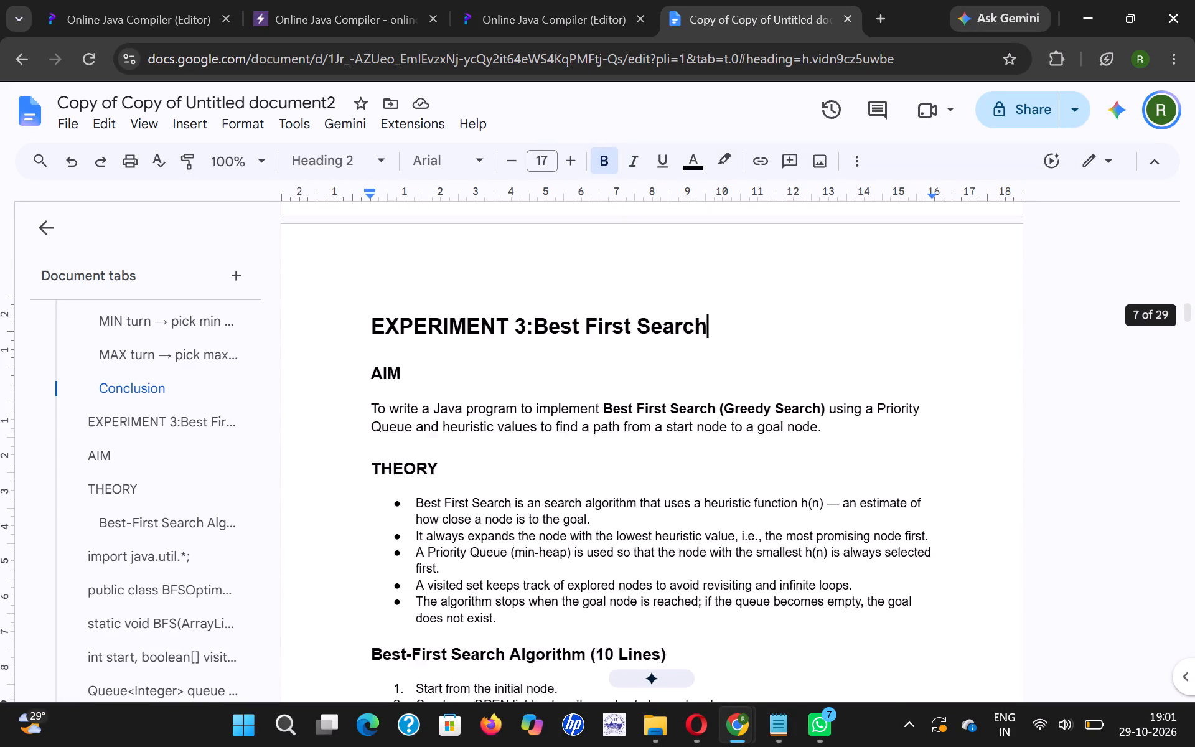
Delete "(10 Lines)" from the end of Experiment 3's Best-First Search Algorithm heading.
{"action": "scroll", "coordinate": [876, 512], "scroll_direction": "down", "scroll_amount": 3}
{"action": "scroll", "coordinate": [876, 512], "scroll_direction": "up", "scroll_amount": 3}
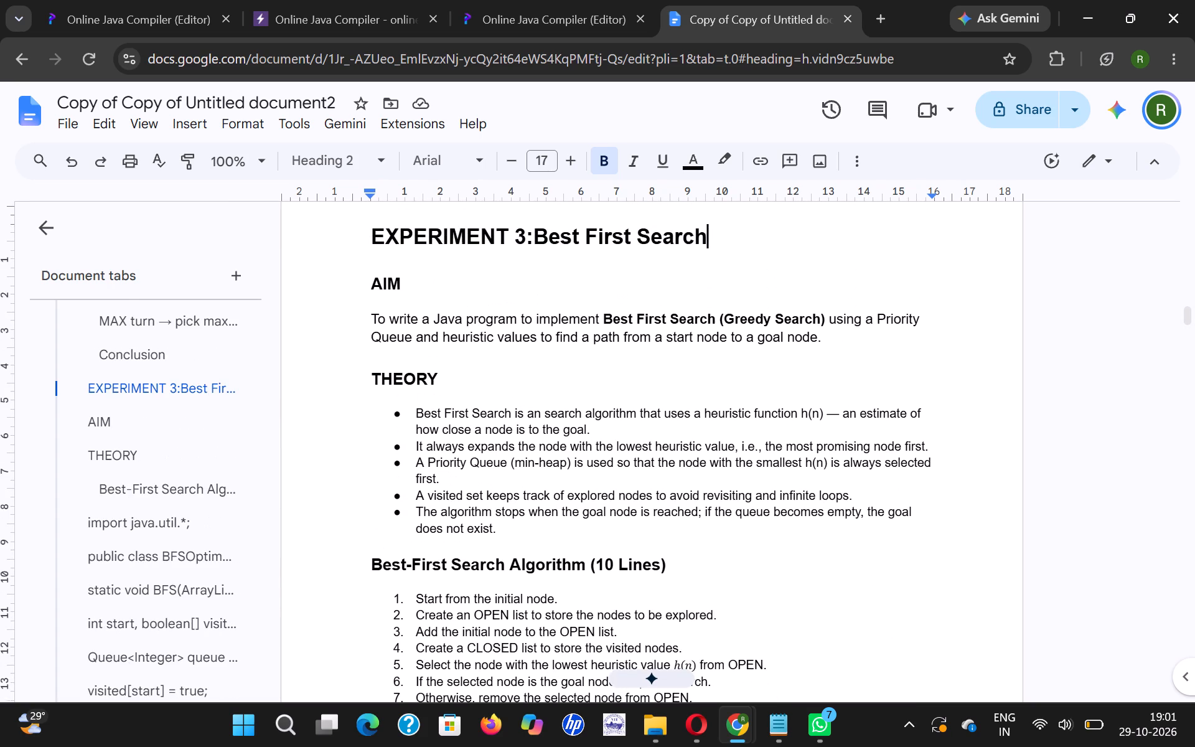
{"action": "scroll", "coordinate": [876, 512], "scroll_direction": "down", "scroll_amount": 1}
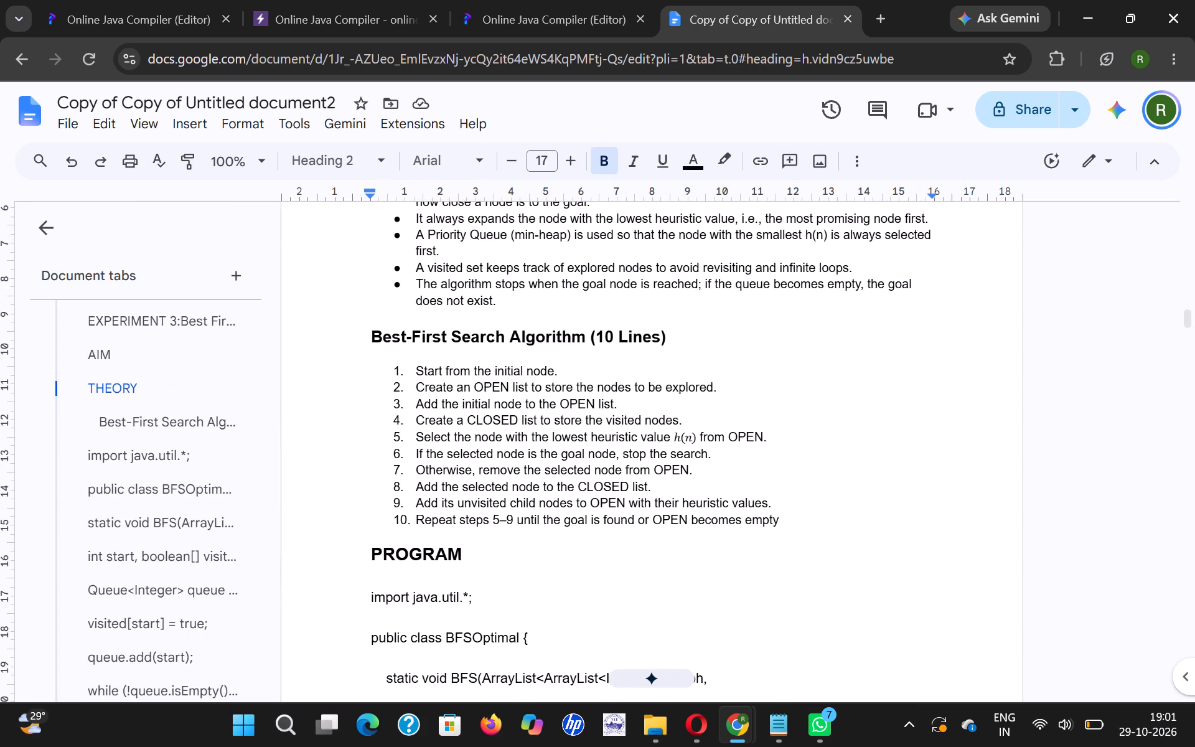
{"action": "left_click", "coordinate": [672, 346]}
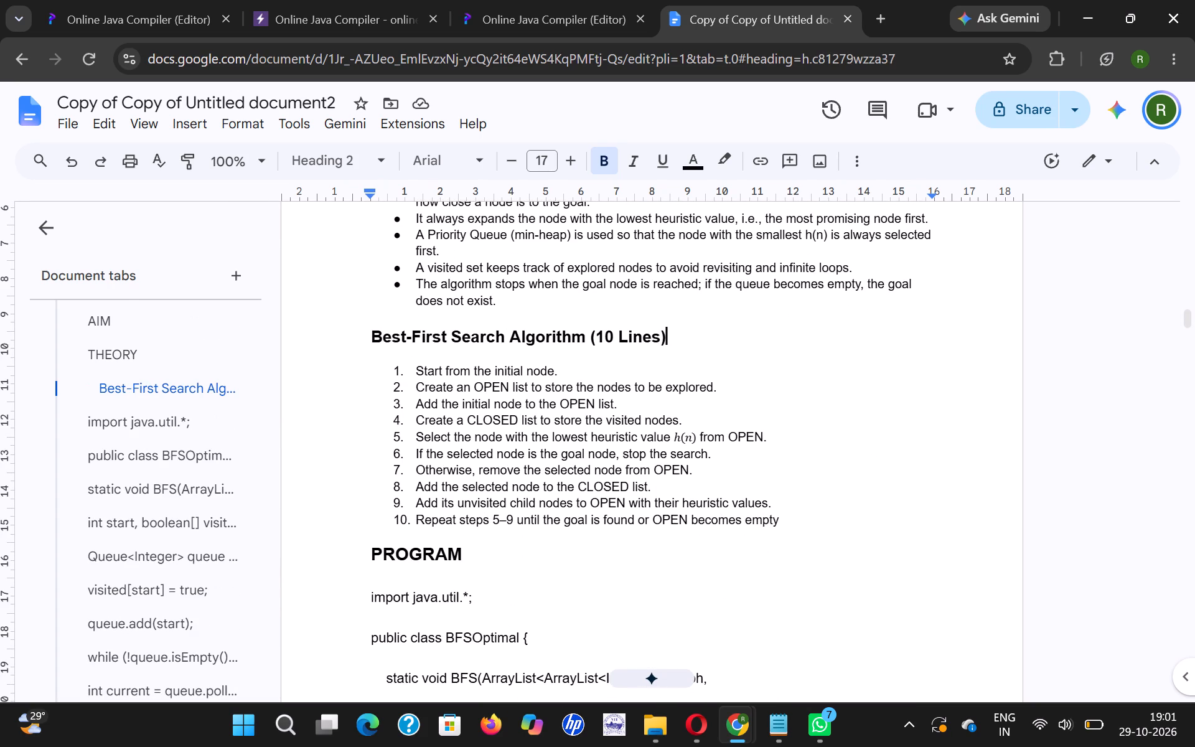
{"action": "key", "text": "BackSpace"}
{"action": "key", "text": "BackSpace"}
{"action": "key", "text": "BackSpace"}
{"action": "key", "text": "BackSpace"}
{"action": "key", "text": "BackSpace"}
{"action": "key", "text": "BackSpace"}
{"action": "key", "text": "BackSpace"}
{"action": "key", "text": "BackSpace"}
{"action": "key", "text": "BackSpace"}
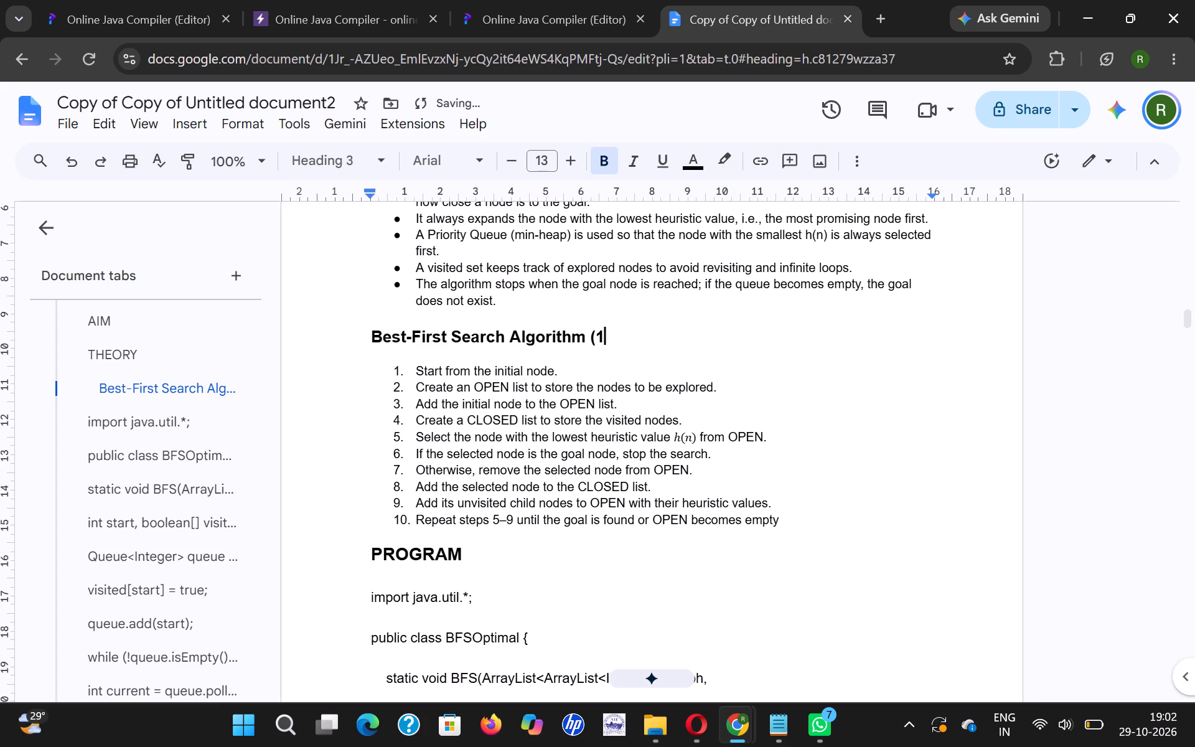
{"action": "key", "text": "BackSpace"}
Review the spacing and page breaks from Experiment 3's program through Experiments 4 and 5 to the Experiment 6 heading.
{"action": "scroll", "coordinate": [705, 385], "scroll_direction": "down", "scroll_amount": 2}
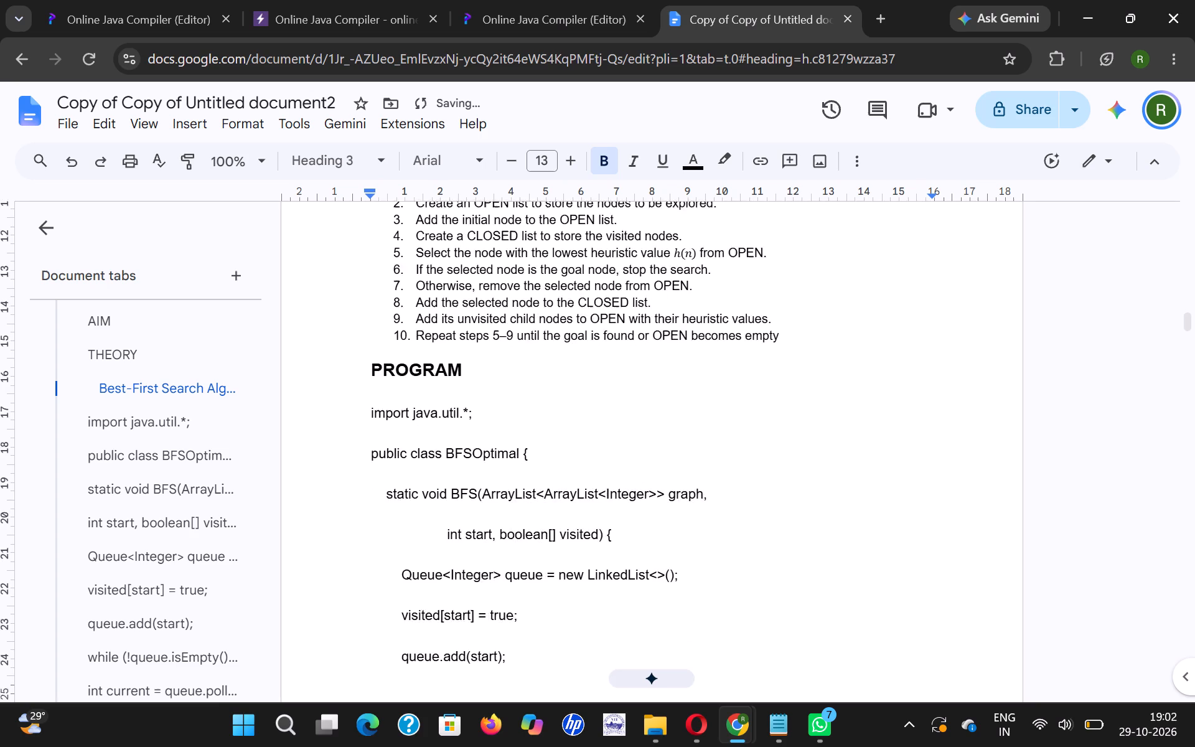
{"action": "scroll", "coordinate": [705, 385], "scroll_direction": "down", "scroll_amount": 7}
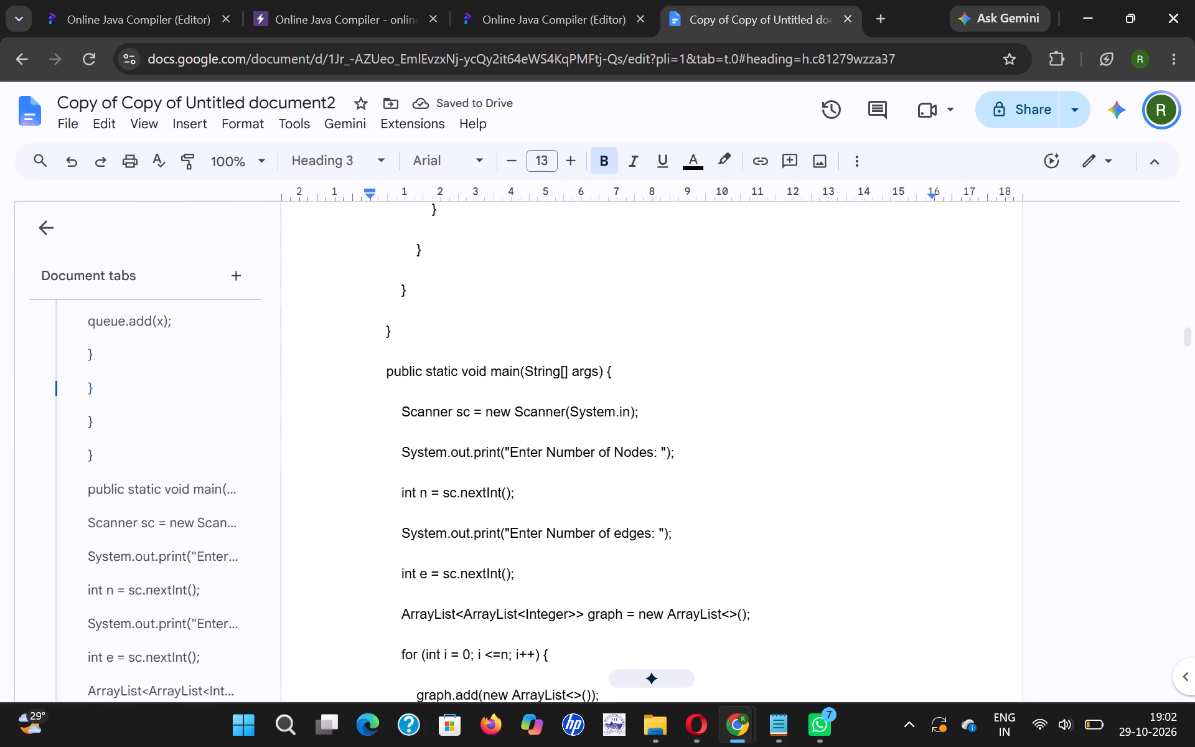
{"action": "scroll", "coordinate": [705, 385], "scroll_direction": "down", "scroll_amount": 7}
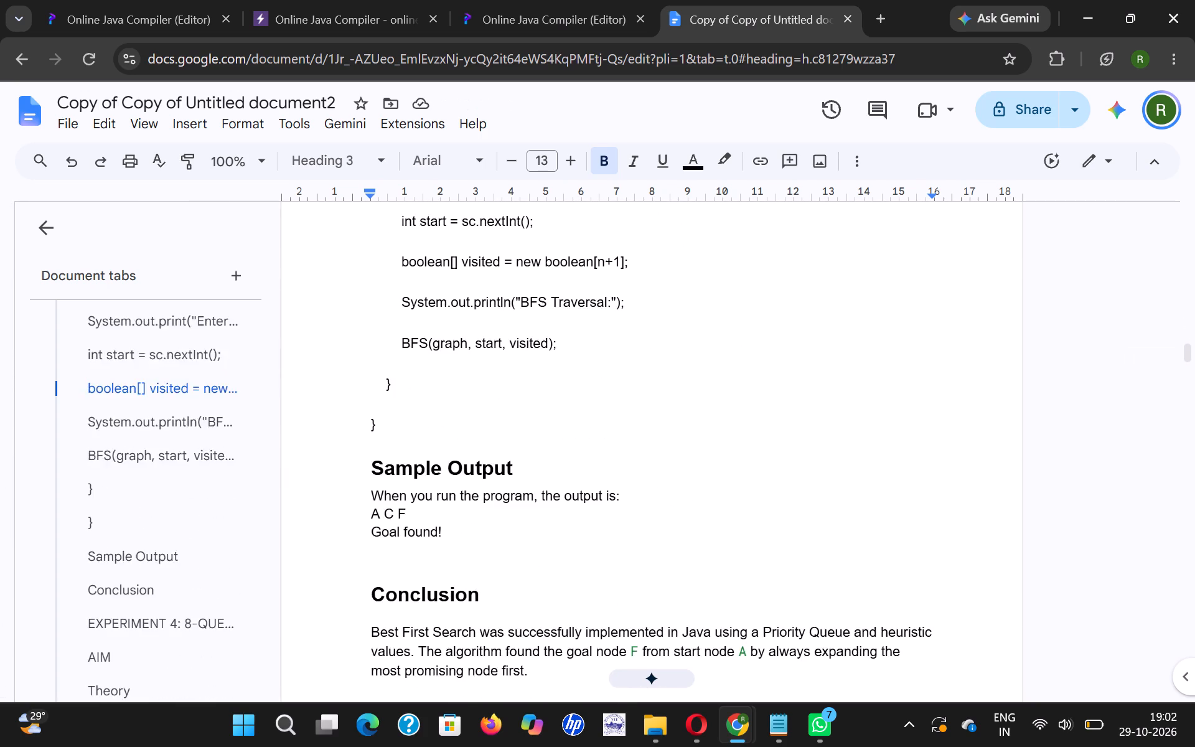
{"action": "scroll", "coordinate": [705, 385], "scroll_direction": "down", "scroll_amount": 4}
{"action": "scroll", "coordinate": [673, 492], "scroll_direction": "down", "scroll_amount": 1}
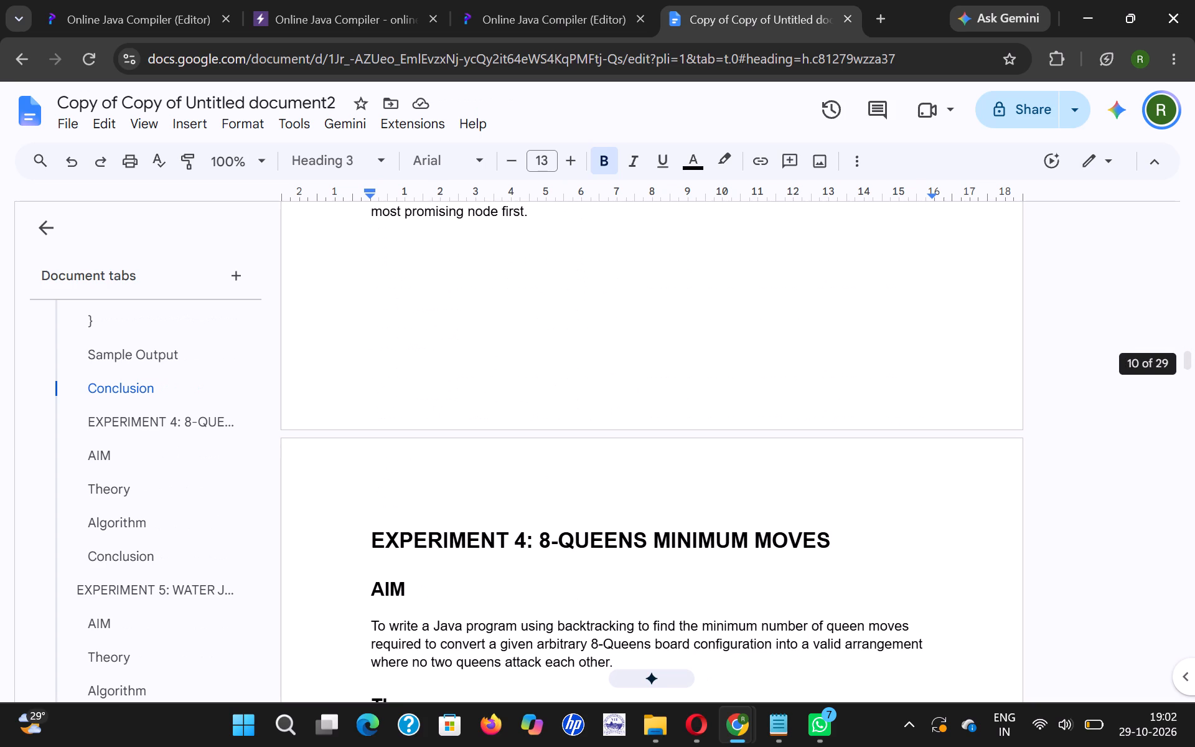
{"action": "scroll", "coordinate": [673, 492], "scroll_direction": "down", "scroll_amount": 6}
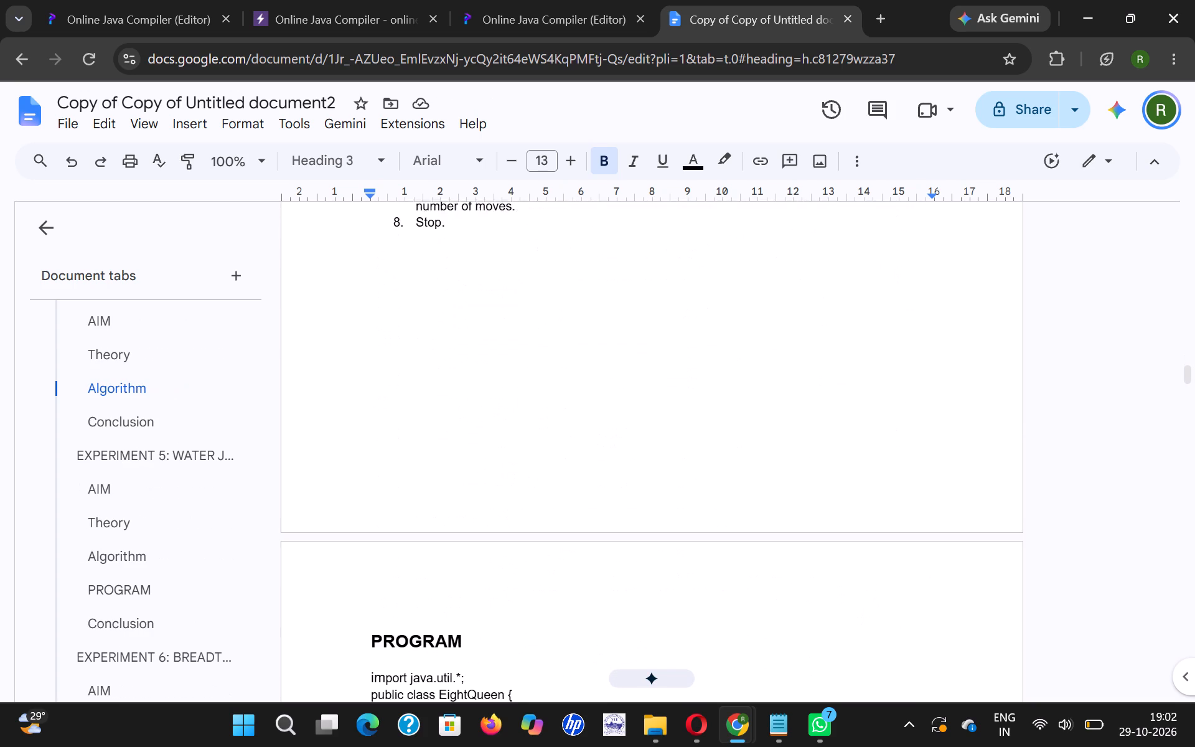
{"action": "scroll", "coordinate": [673, 492], "scroll_direction": "down", "scroll_amount": 6}
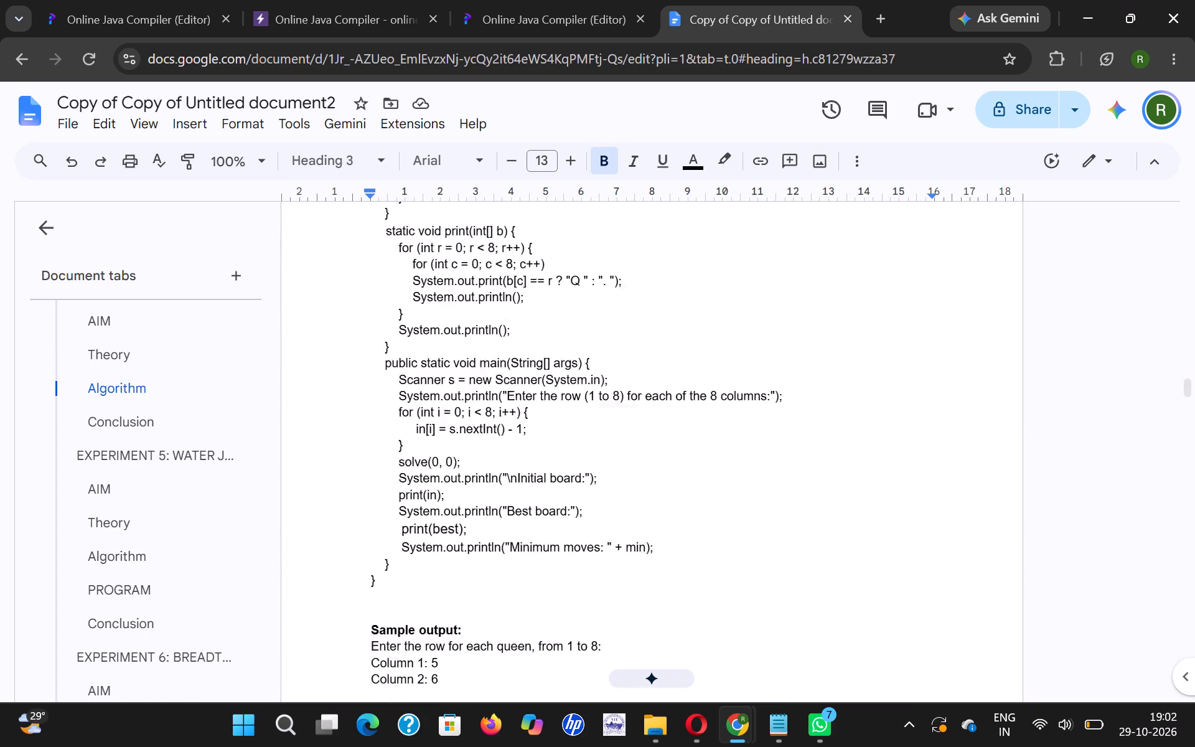
{"action": "scroll", "coordinate": [673, 492], "scroll_direction": "down", "scroll_amount": 6}
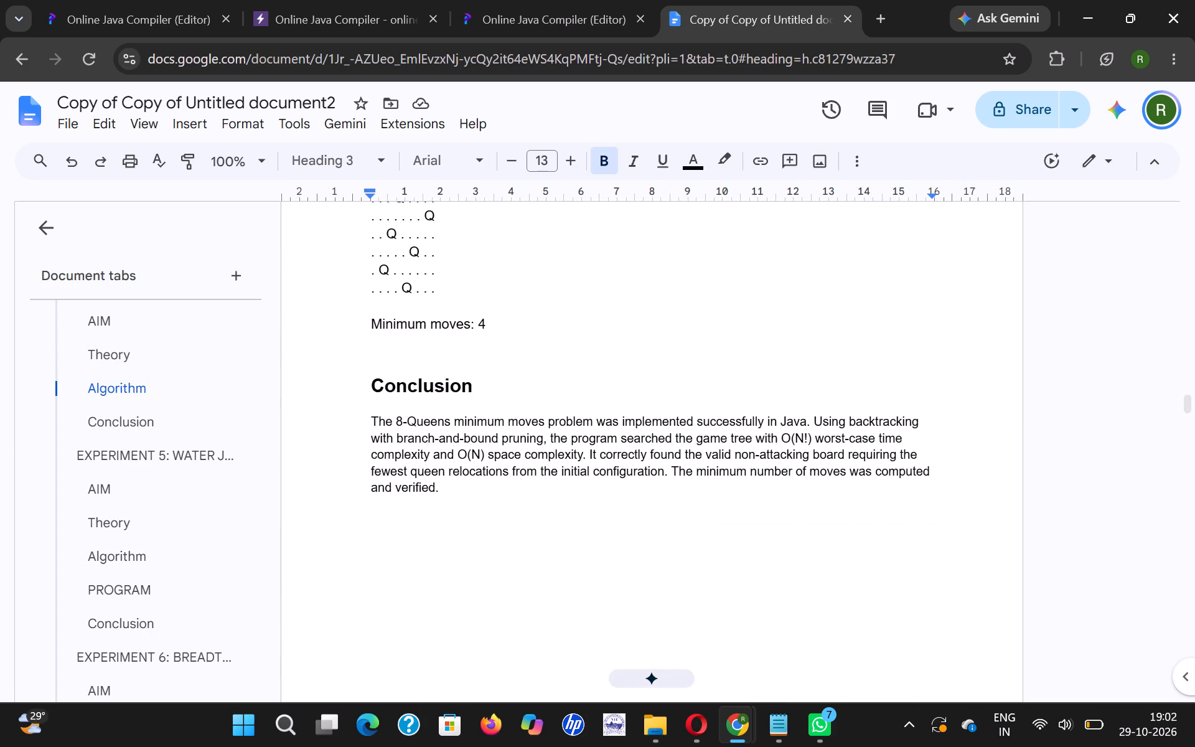
{"action": "scroll", "coordinate": [673, 492], "scroll_direction": "down", "scroll_amount": 6}
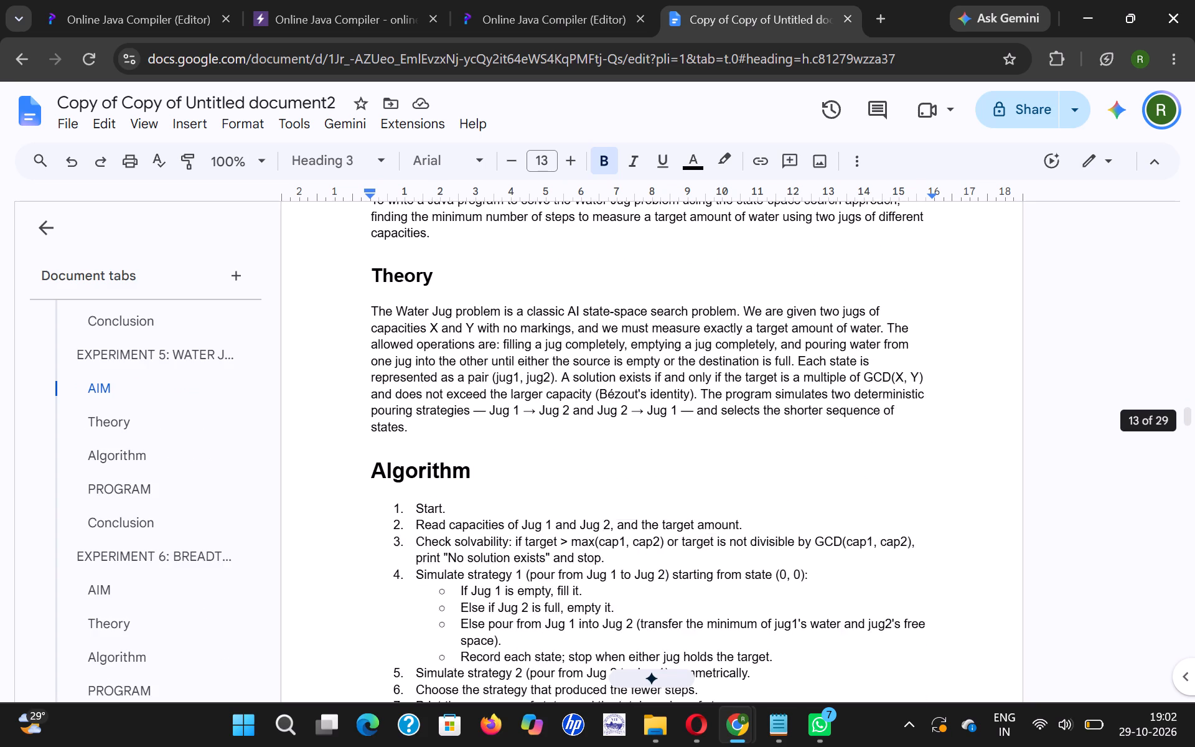
{"action": "scroll", "coordinate": [673, 492], "scroll_direction": "down", "scroll_amount": 7}
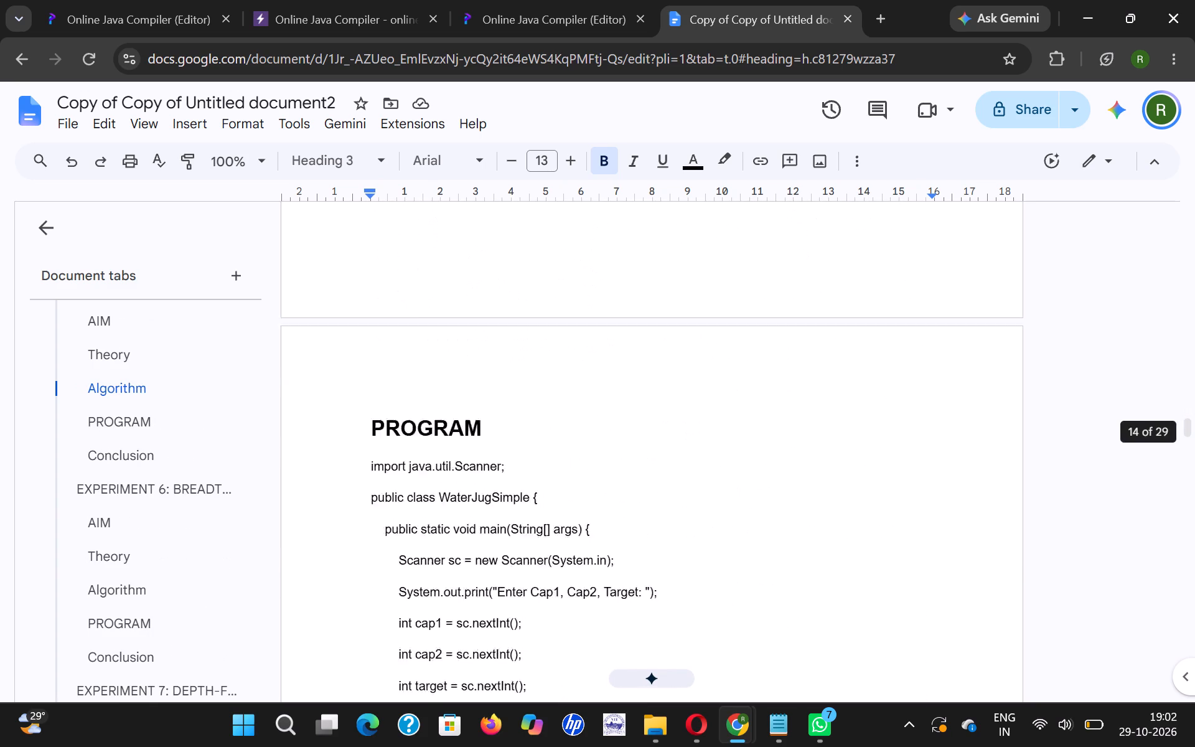
{"action": "scroll", "coordinate": [673, 492], "scroll_direction": "down", "scroll_amount": 6}
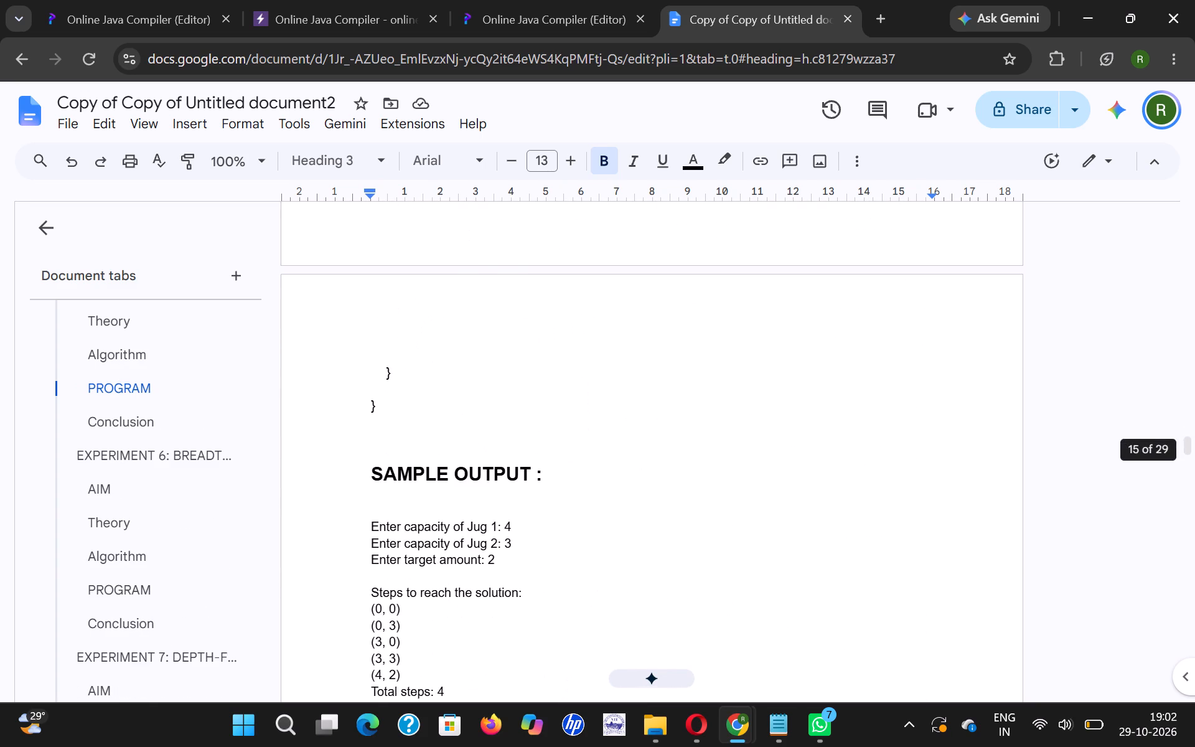
{"action": "scroll", "coordinate": [673, 492], "scroll_direction": "down", "scroll_amount": 5}
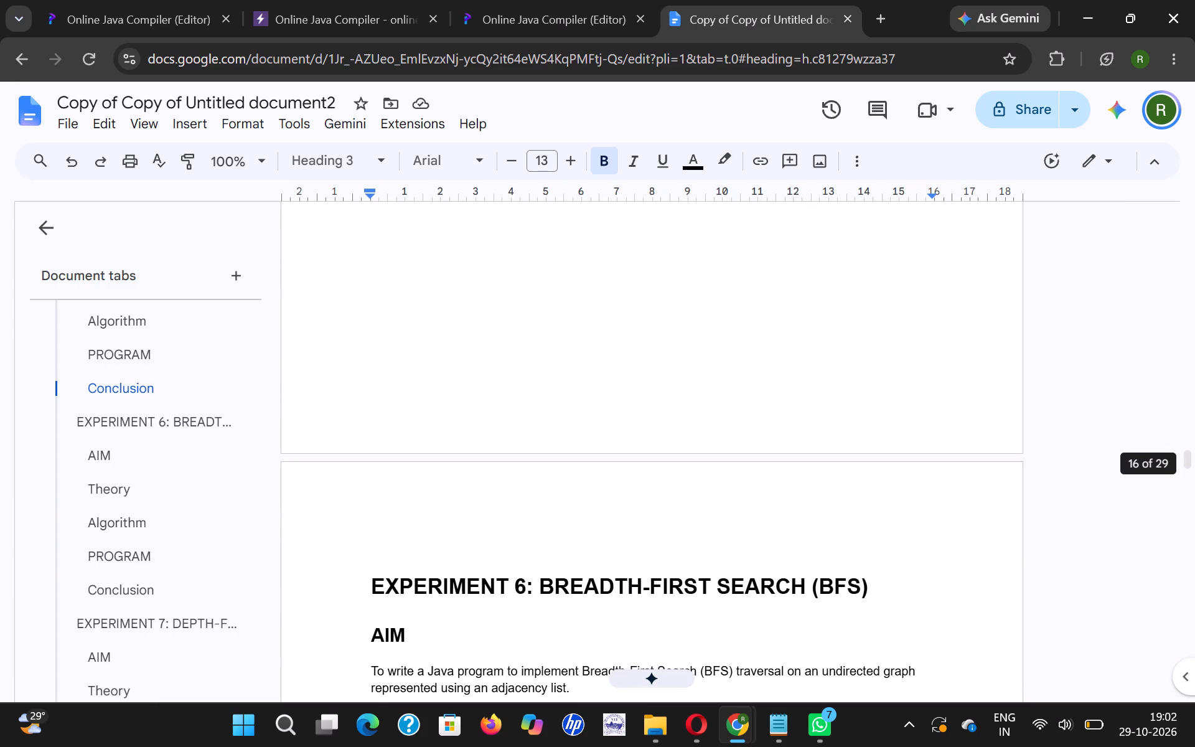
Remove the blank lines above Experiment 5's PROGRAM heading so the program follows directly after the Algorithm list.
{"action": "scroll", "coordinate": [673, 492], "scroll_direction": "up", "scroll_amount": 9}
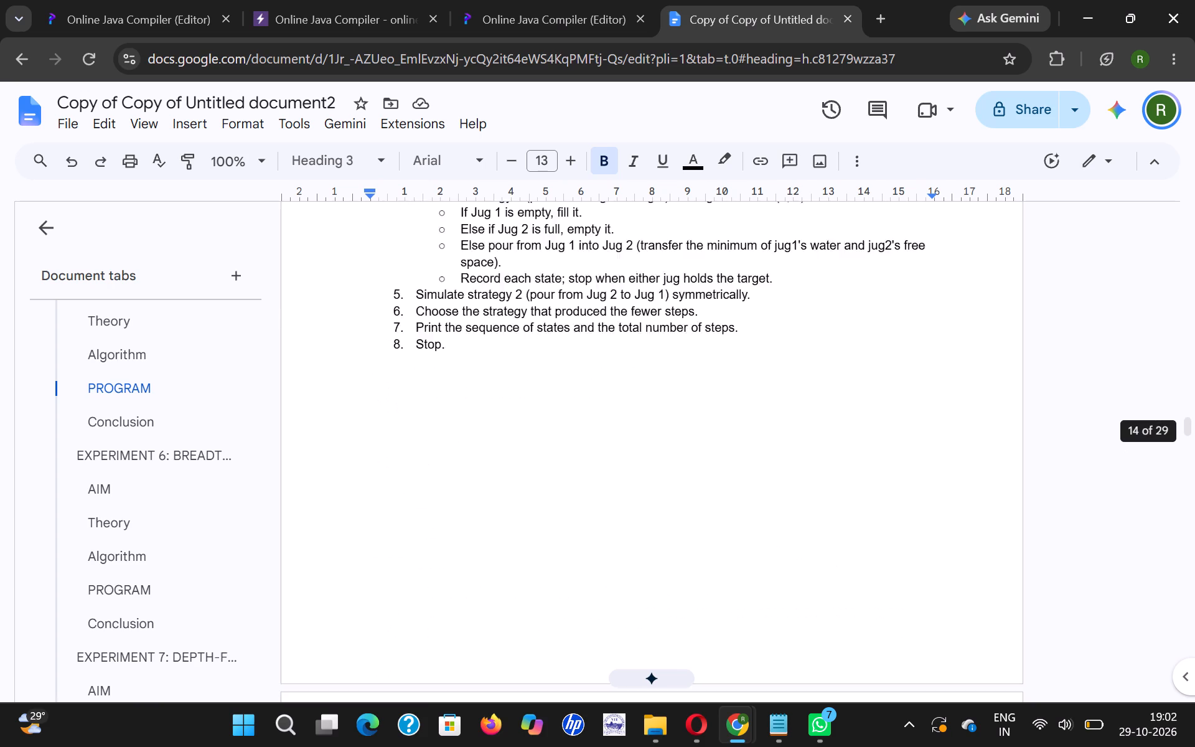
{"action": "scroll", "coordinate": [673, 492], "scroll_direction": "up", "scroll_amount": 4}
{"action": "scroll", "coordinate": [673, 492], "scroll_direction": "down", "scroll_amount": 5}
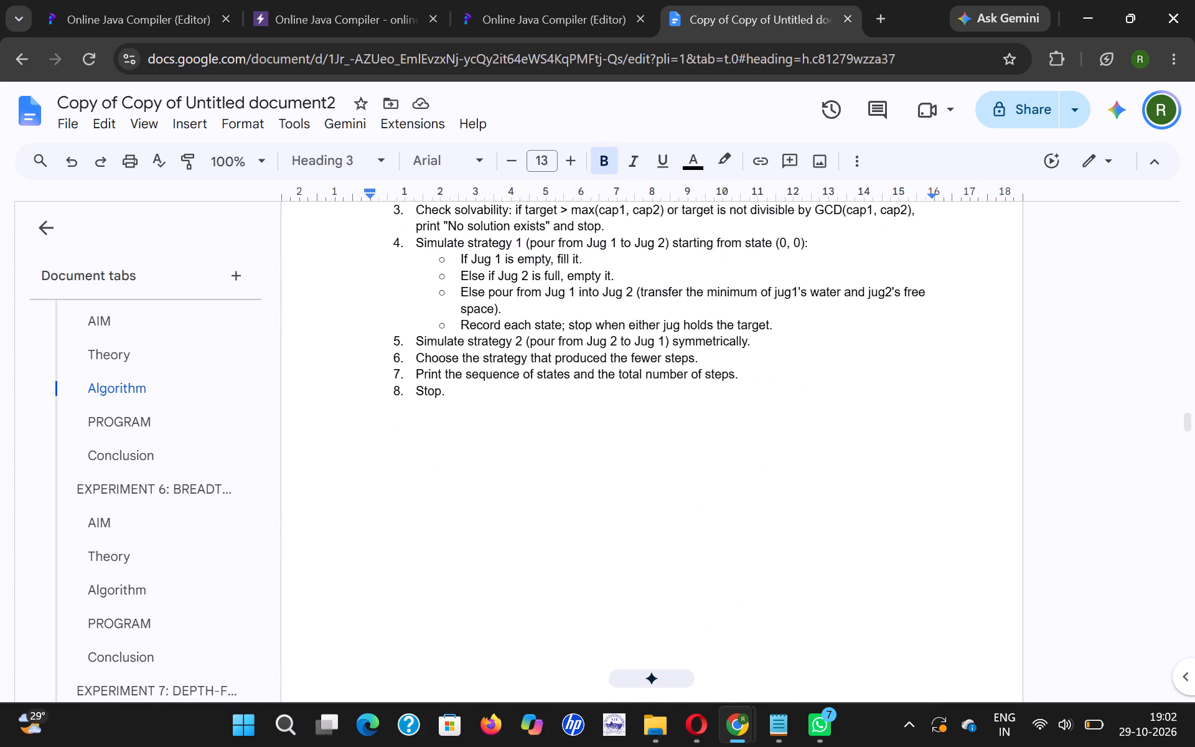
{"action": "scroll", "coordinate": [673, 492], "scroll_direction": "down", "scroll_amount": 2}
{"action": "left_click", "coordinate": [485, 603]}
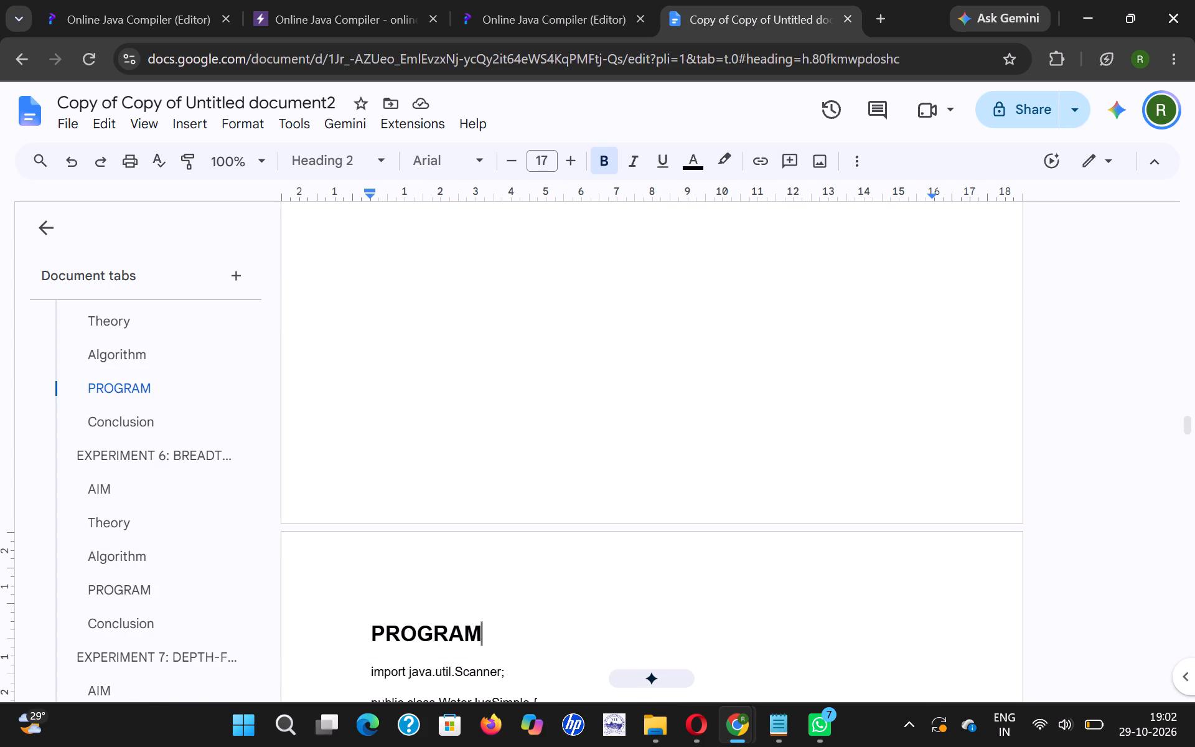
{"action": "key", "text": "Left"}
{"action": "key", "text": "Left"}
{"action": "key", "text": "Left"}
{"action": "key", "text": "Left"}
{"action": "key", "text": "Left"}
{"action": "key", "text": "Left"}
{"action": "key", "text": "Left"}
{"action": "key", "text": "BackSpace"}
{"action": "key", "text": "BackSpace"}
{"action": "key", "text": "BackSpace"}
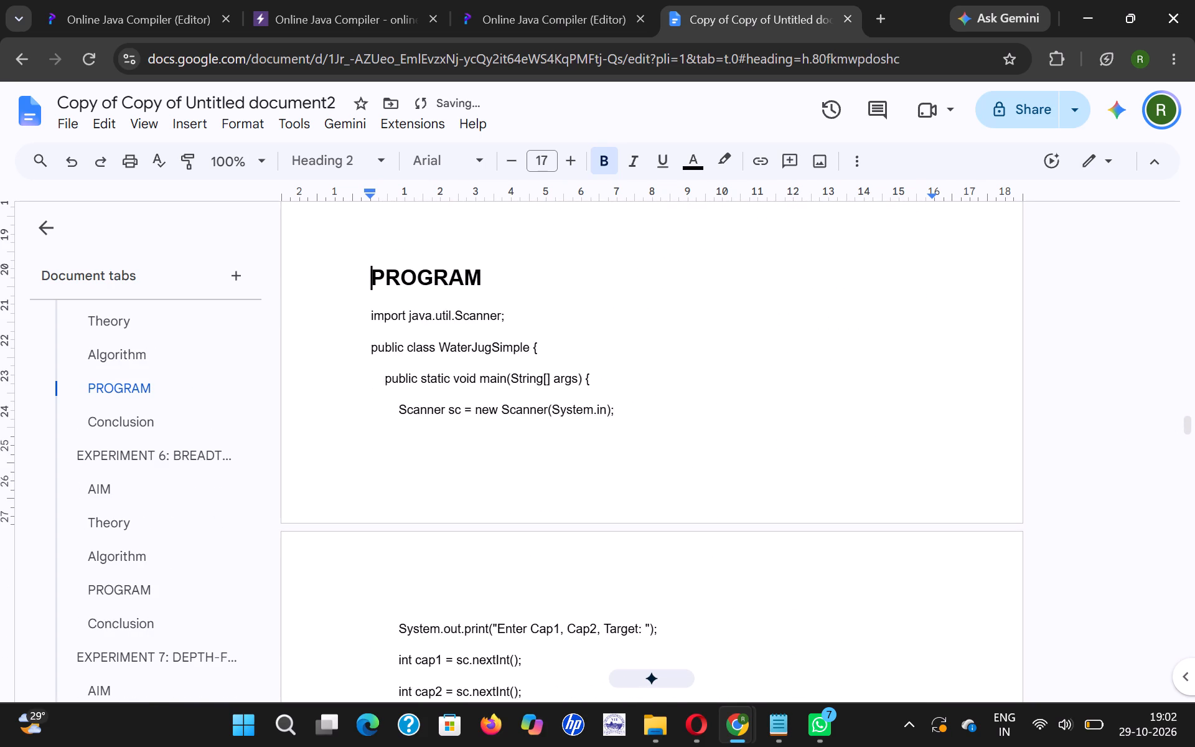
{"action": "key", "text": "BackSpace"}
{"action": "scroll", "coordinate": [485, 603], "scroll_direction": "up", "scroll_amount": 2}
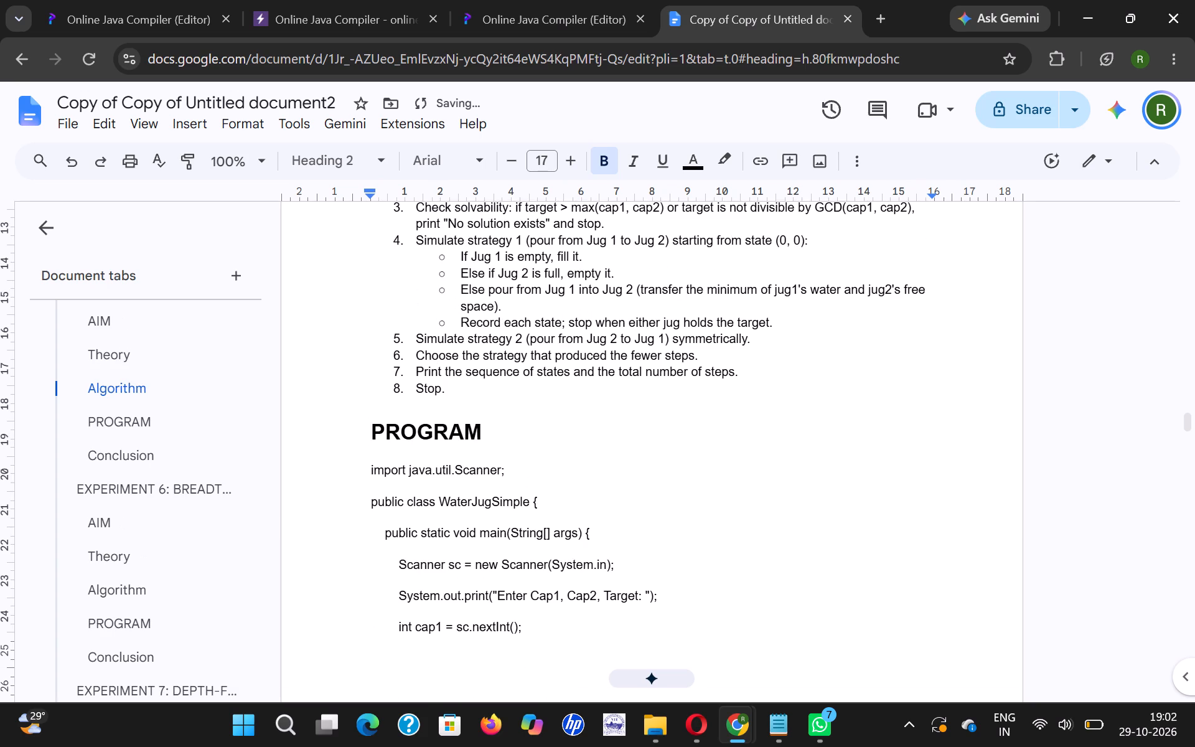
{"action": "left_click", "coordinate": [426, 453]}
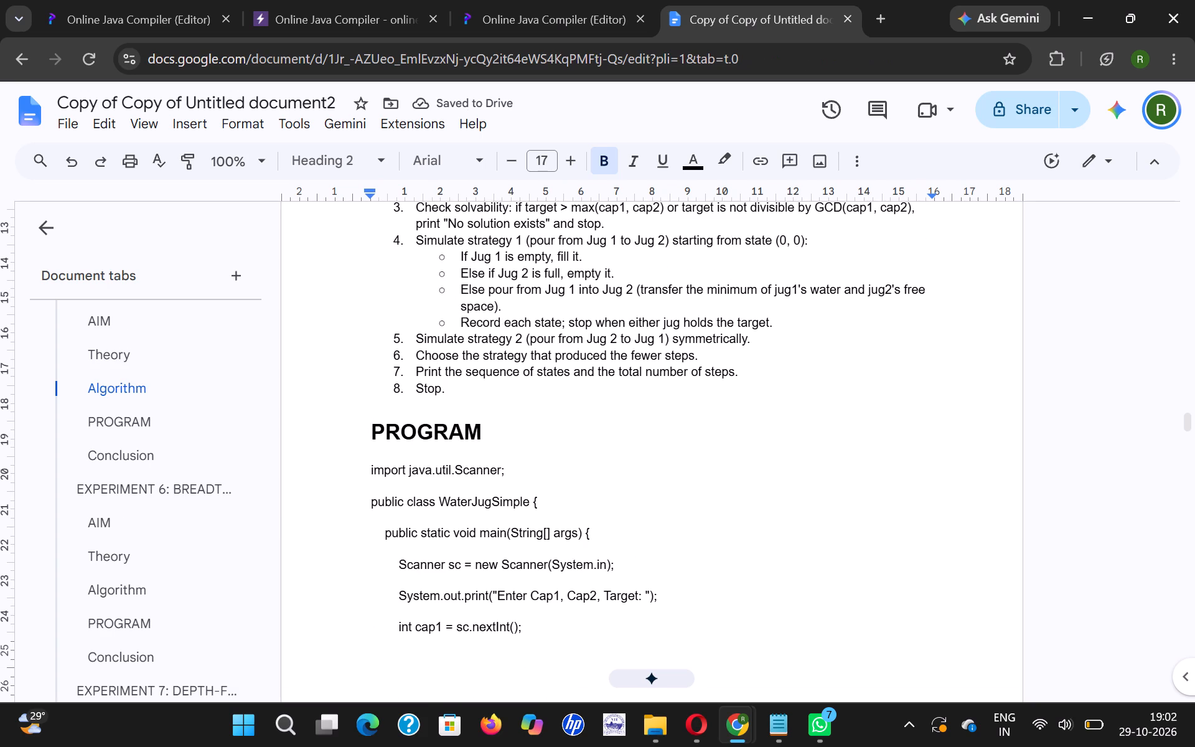
Check how the pages fall from Experiment 5's program and sample output through to the Experiment 6 heading.
{"action": "scroll", "coordinate": [613, 426], "scroll_direction": "down", "scroll_amount": 5}
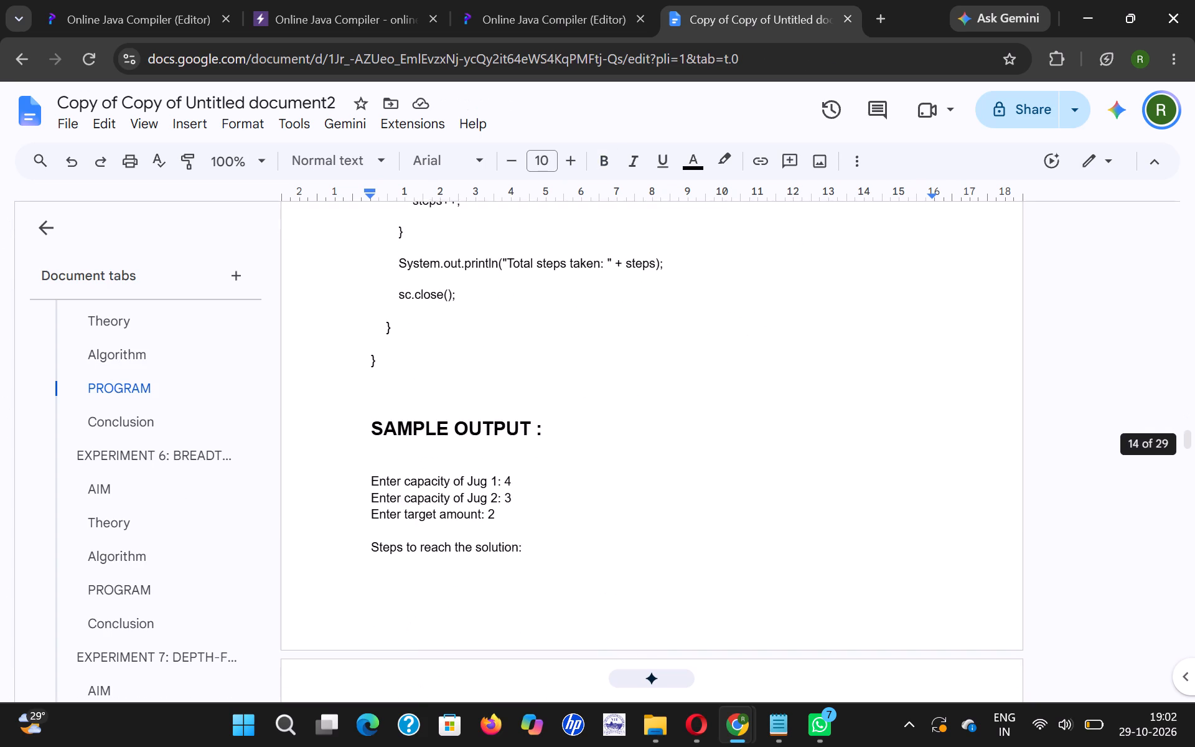
{"action": "scroll", "coordinate": [613, 426], "scroll_direction": "down", "scroll_amount": 3}
{"action": "scroll", "coordinate": [613, 426], "scroll_direction": "up", "scroll_amount": 2}
{"action": "scroll", "coordinate": [613, 426], "scroll_direction": "down", "scroll_amount": 2}
{"action": "scroll", "coordinate": [613, 426], "scroll_direction": "up", "scroll_amount": 2}
{"action": "scroll", "coordinate": [613, 426], "scroll_direction": "down", "scroll_amount": 2}
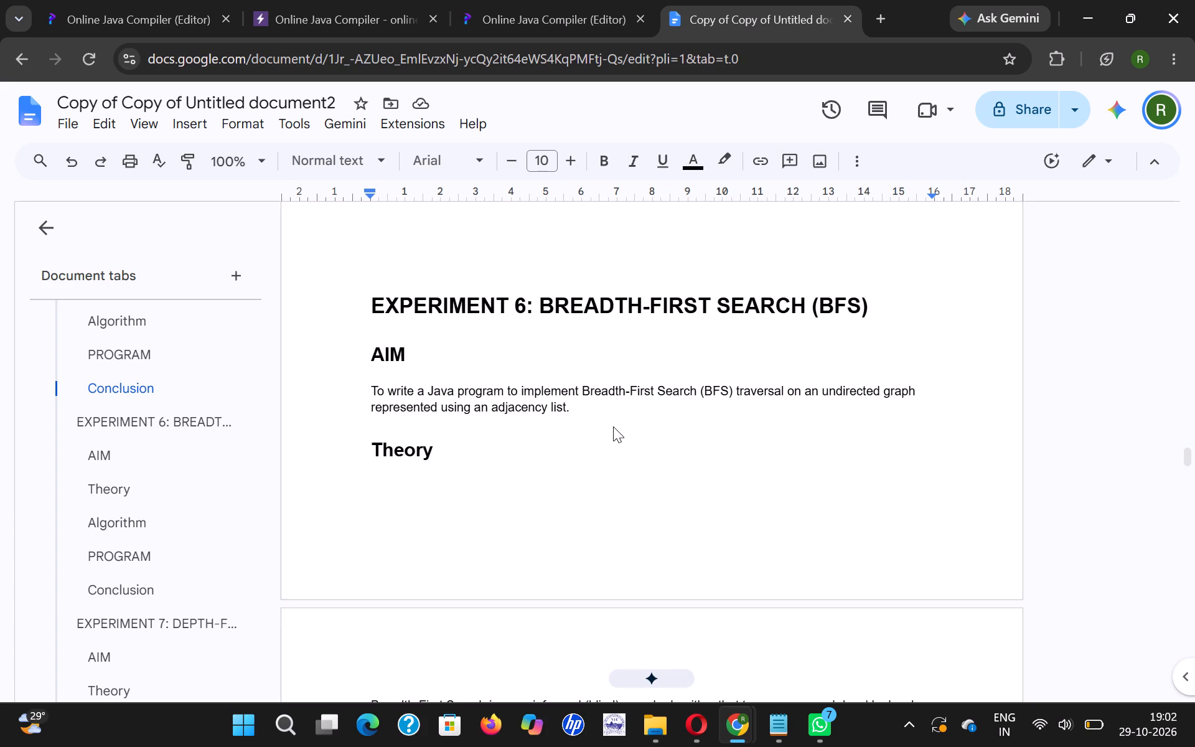
{"action": "scroll", "coordinate": [613, 426], "scroll_direction": "down", "scroll_amount": 1}
{"action": "scroll", "coordinate": [613, 426], "scroll_direction": "up", "scroll_amount": 1}
{"action": "scroll", "coordinate": [613, 426], "scroll_direction": "down", "scroll_amount": 1}
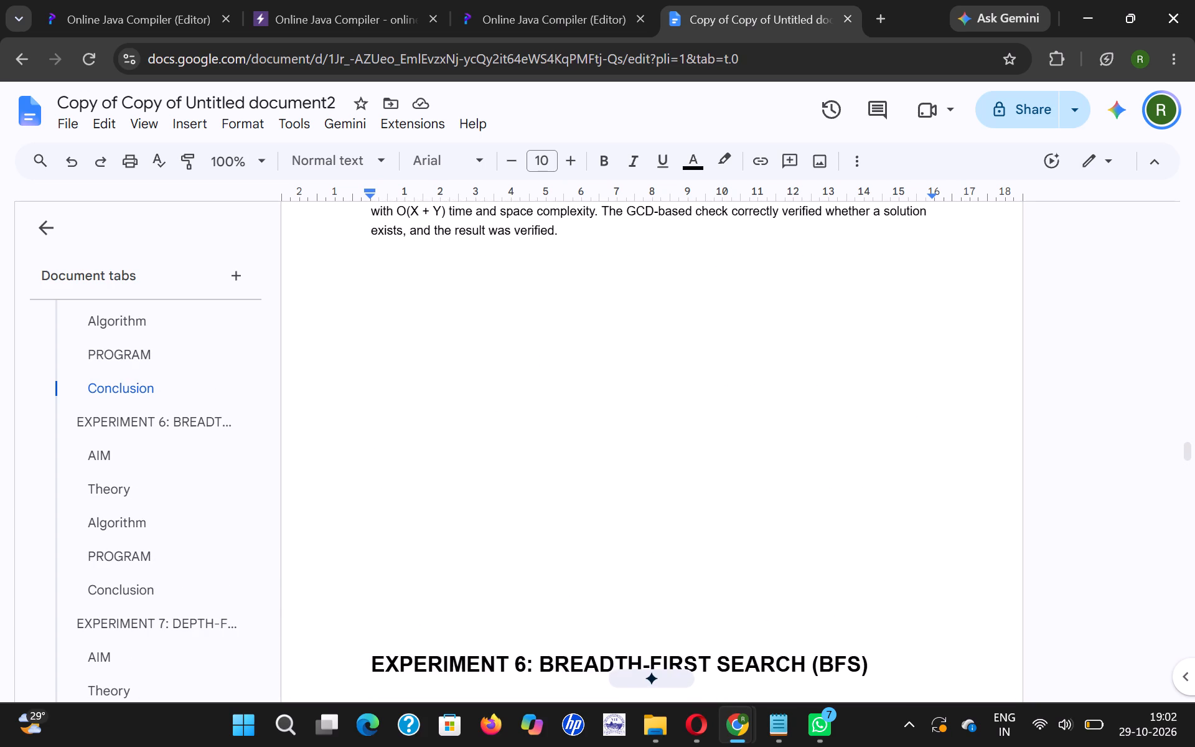
{"action": "scroll", "coordinate": [613, 426], "scroll_direction": "down", "scroll_amount": 1}
{"action": "scroll", "coordinate": [613, 426], "scroll_direction": "up", "scroll_amount": 9}
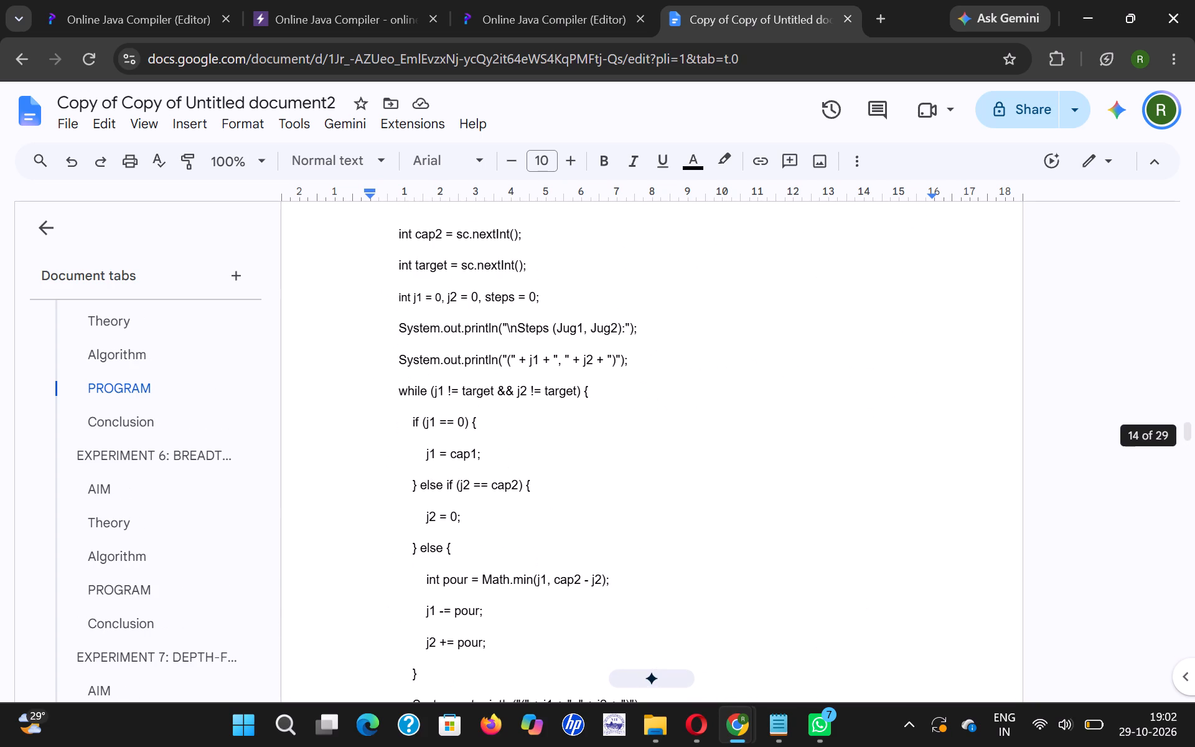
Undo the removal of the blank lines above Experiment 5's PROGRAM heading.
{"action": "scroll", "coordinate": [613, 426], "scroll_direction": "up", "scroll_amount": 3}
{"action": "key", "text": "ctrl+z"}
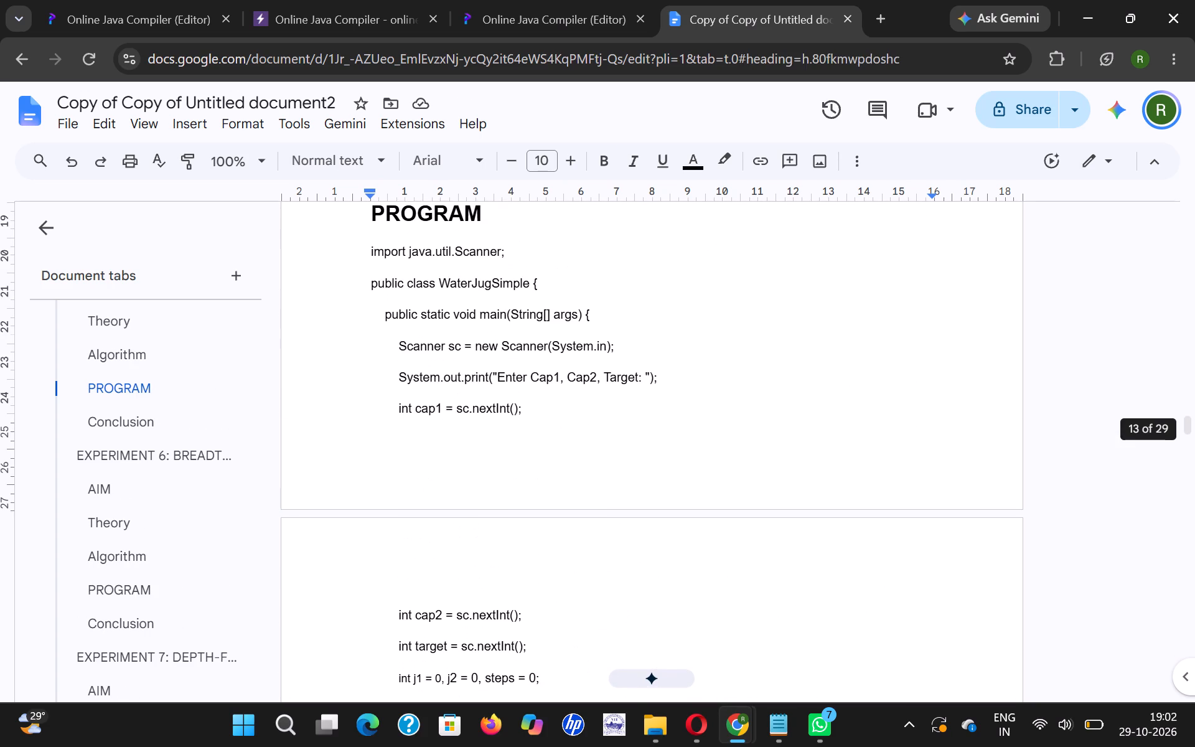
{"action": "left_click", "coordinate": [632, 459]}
Review the page spacing from Experiment 5's AIM through Experiments 6 and 7 to Experiment 7's Conclusion.
{"action": "scroll", "coordinate": [632, 459], "scroll_direction": "up", "scroll_amount": 2}
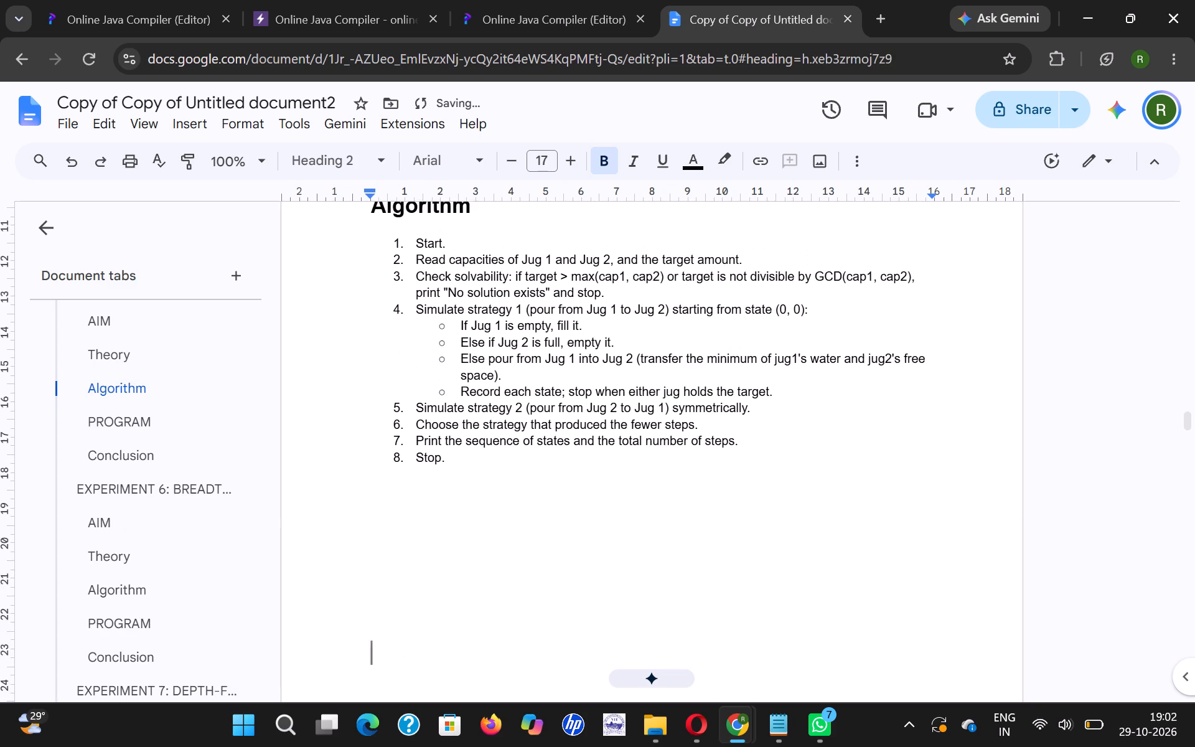
{"action": "scroll", "coordinate": [632, 459], "scroll_direction": "down", "scroll_amount": 1}
{"action": "scroll", "coordinate": [632, 459], "scroll_direction": "up", "scroll_amount": 4}
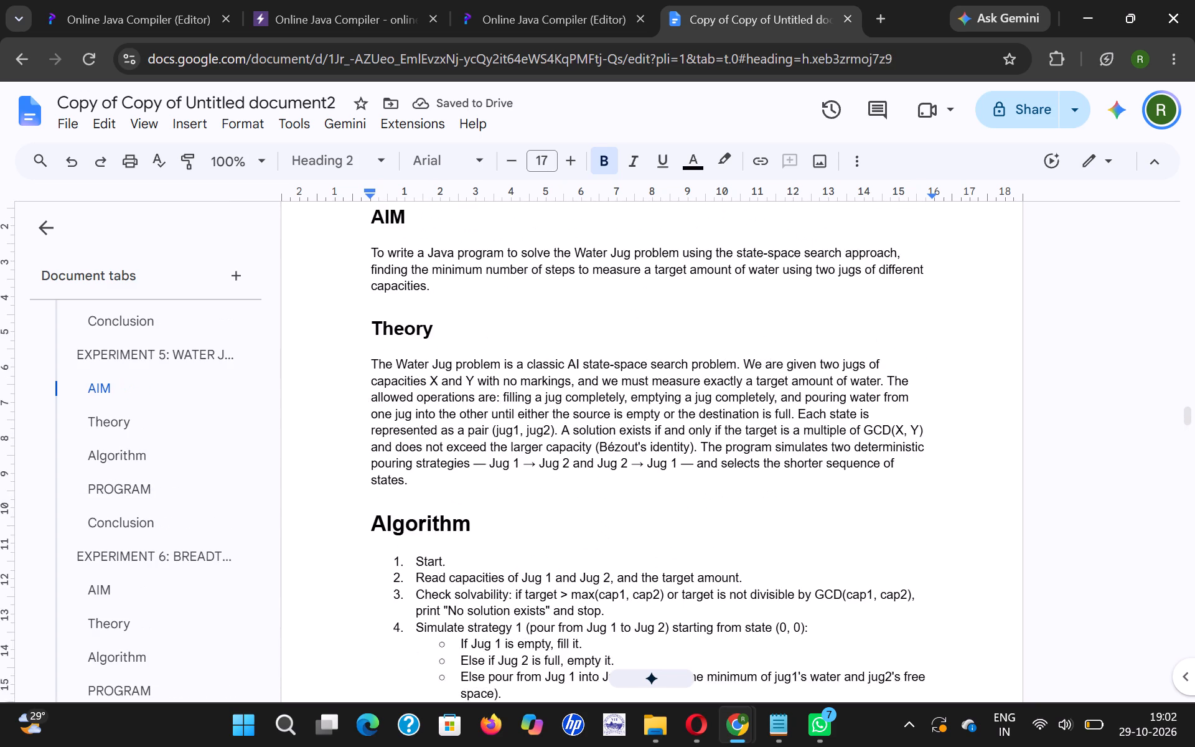
{"action": "scroll", "coordinate": [632, 459], "scroll_direction": "down", "scroll_amount": 8}
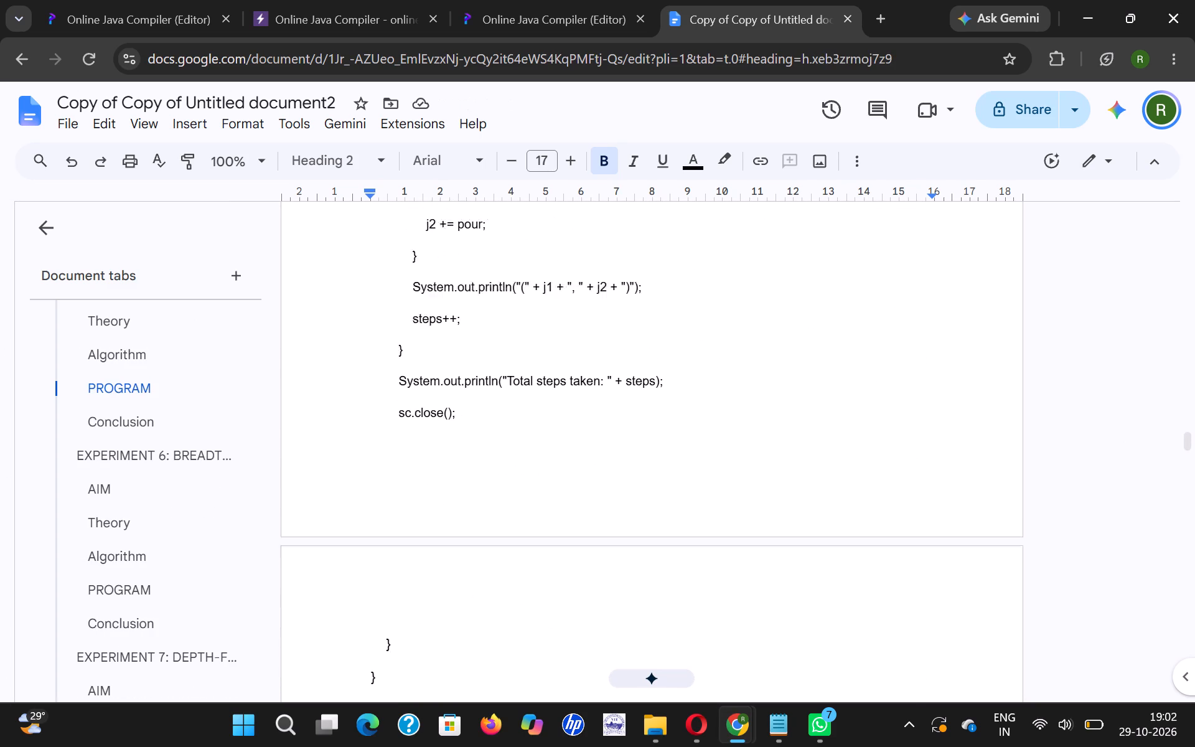
{"action": "scroll", "coordinate": [632, 459], "scroll_direction": "down", "scroll_amount": 7}
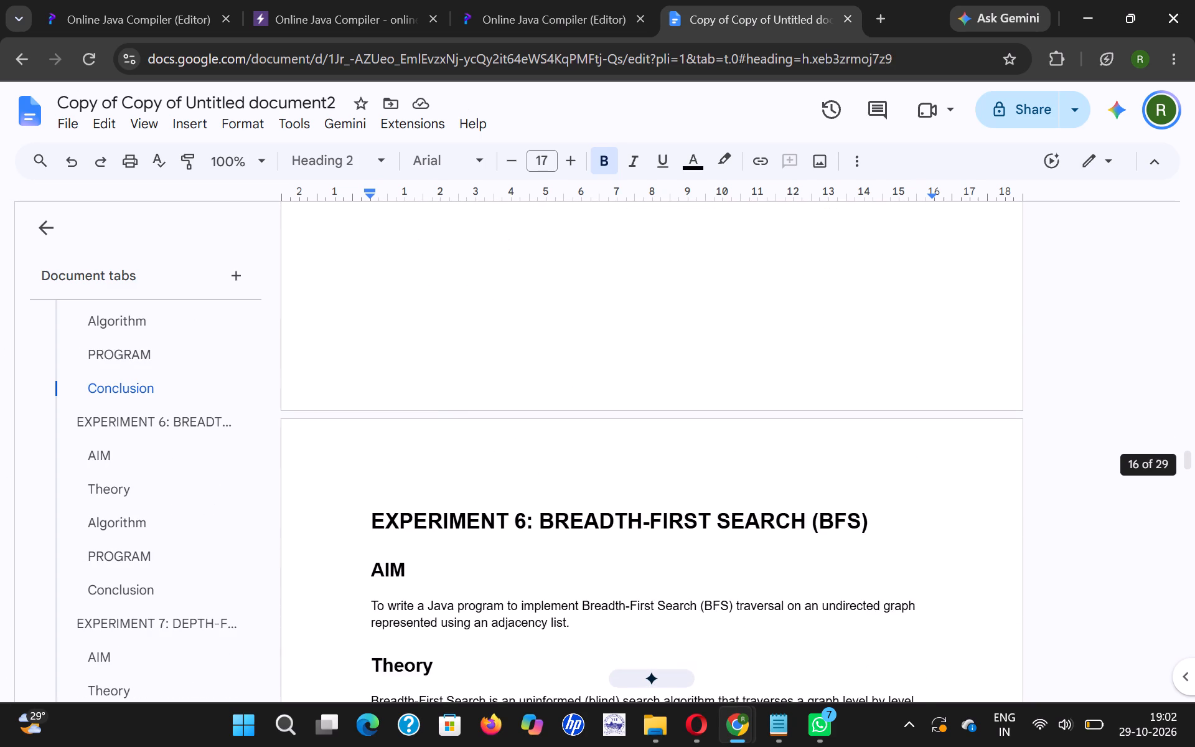
{"action": "scroll", "coordinate": [632, 459], "scroll_direction": "down", "scroll_amount": 7}
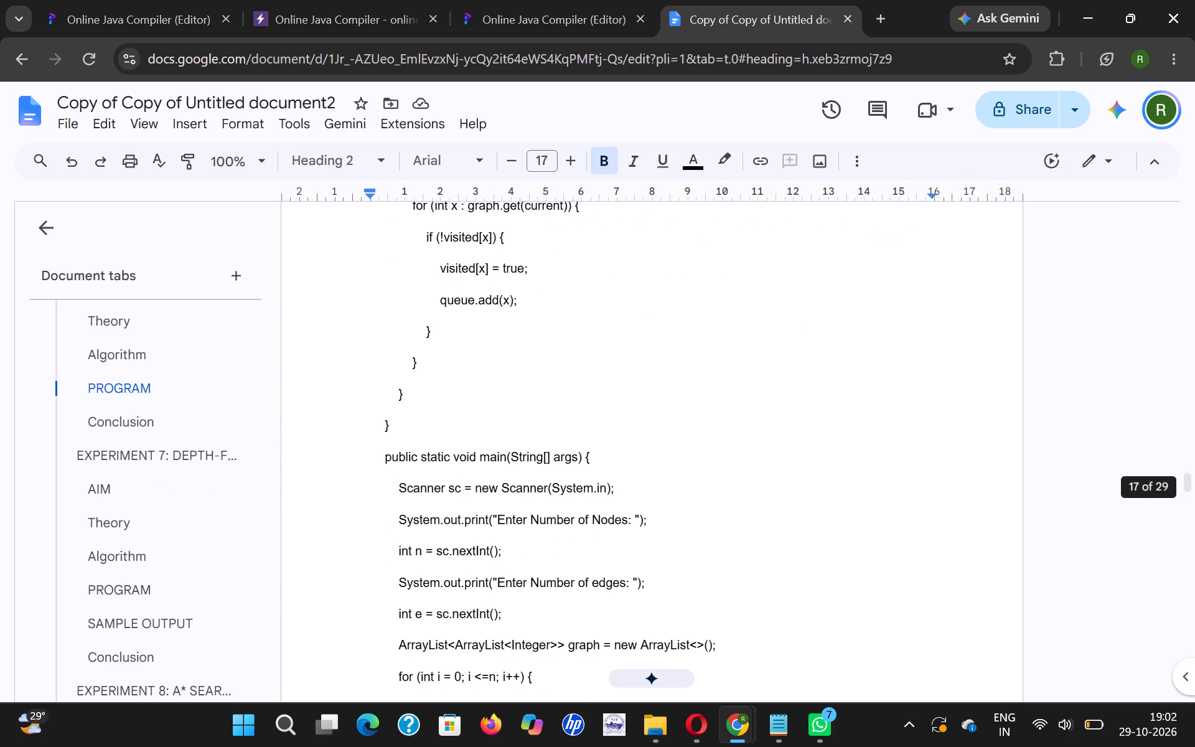
{"action": "scroll", "coordinate": [632, 459], "scroll_direction": "down", "scroll_amount": 7}
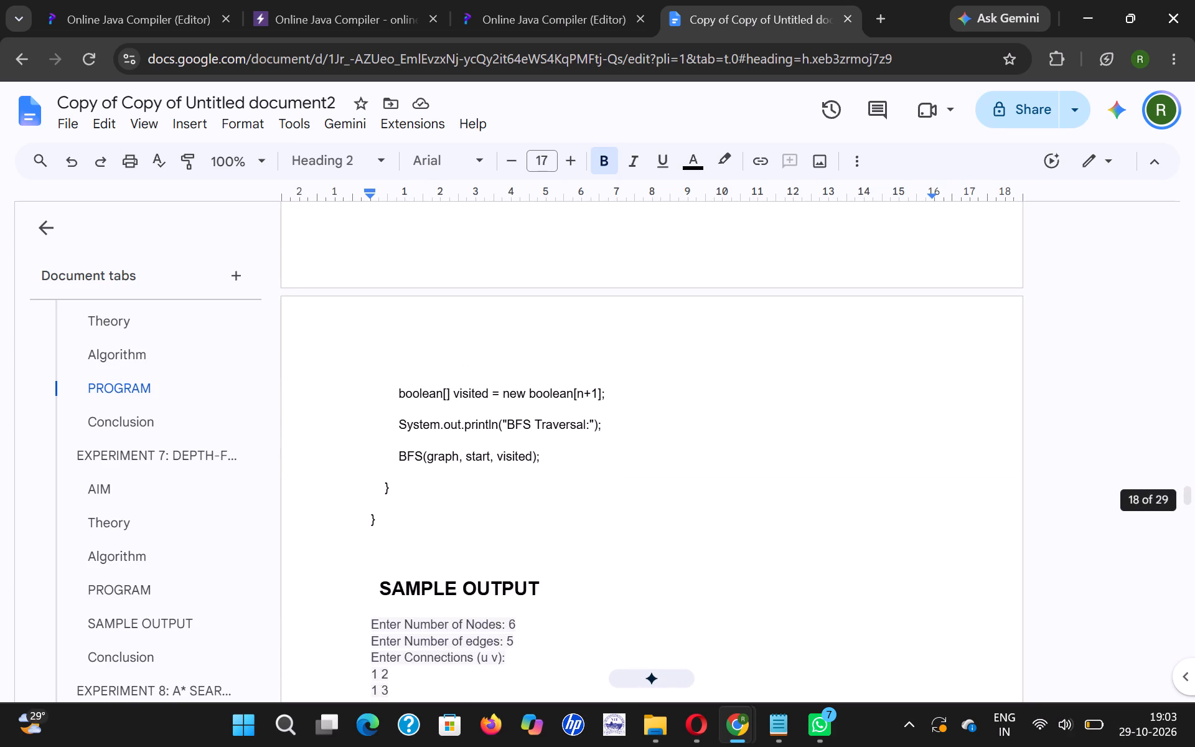
{"action": "scroll", "coordinate": [632, 459], "scroll_direction": "down", "scroll_amount": 6}
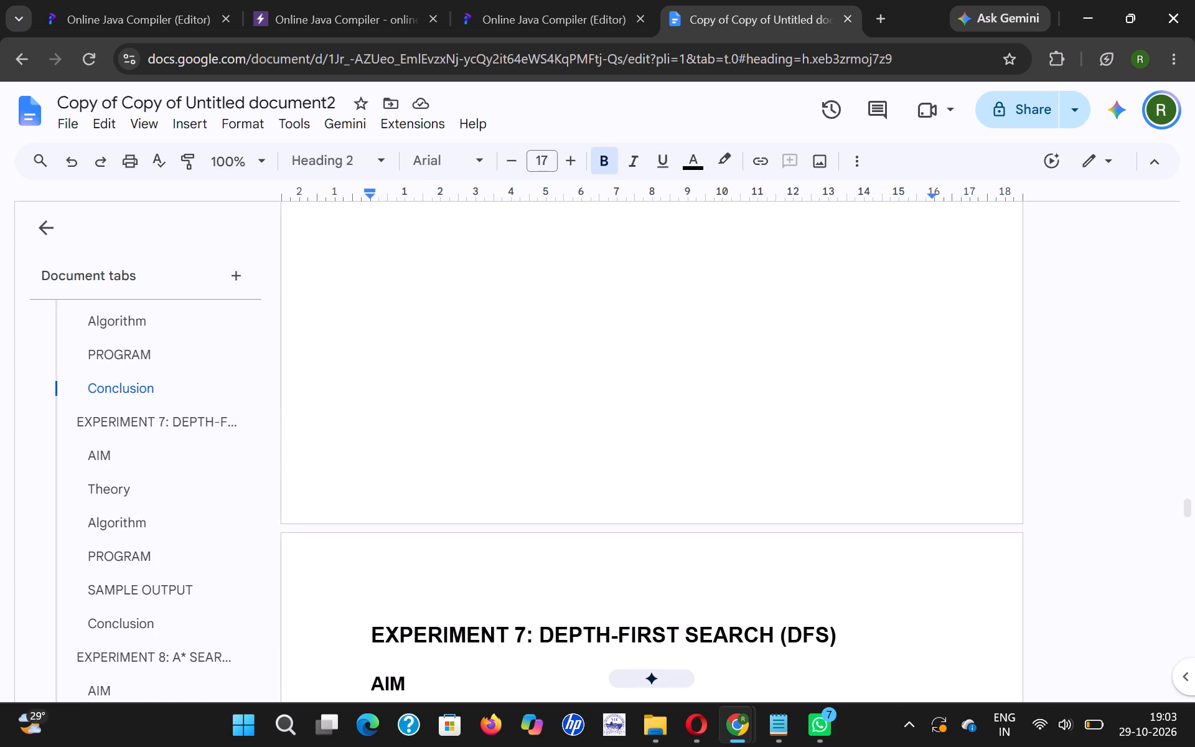
{"action": "scroll", "coordinate": [632, 459], "scroll_direction": "down", "scroll_amount": 6}
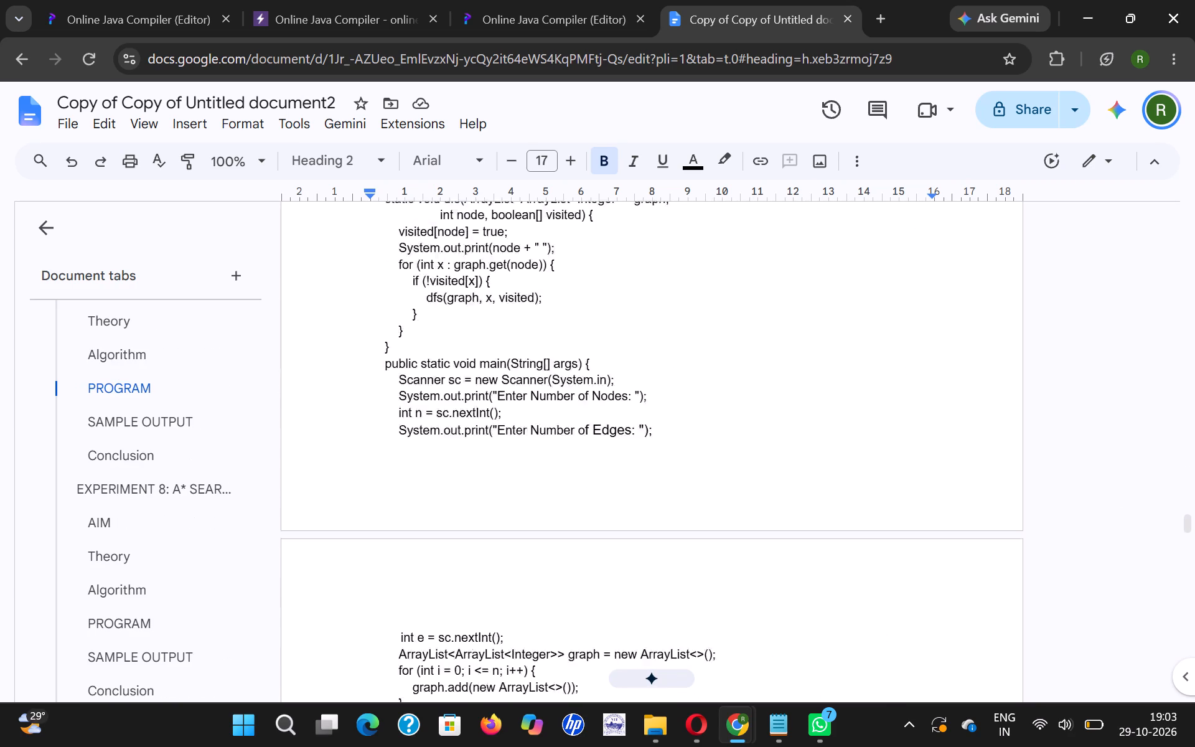
{"action": "scroll", "coordinate": [632, 459], "scroll_direction": "down", "scroll_amount": 6}
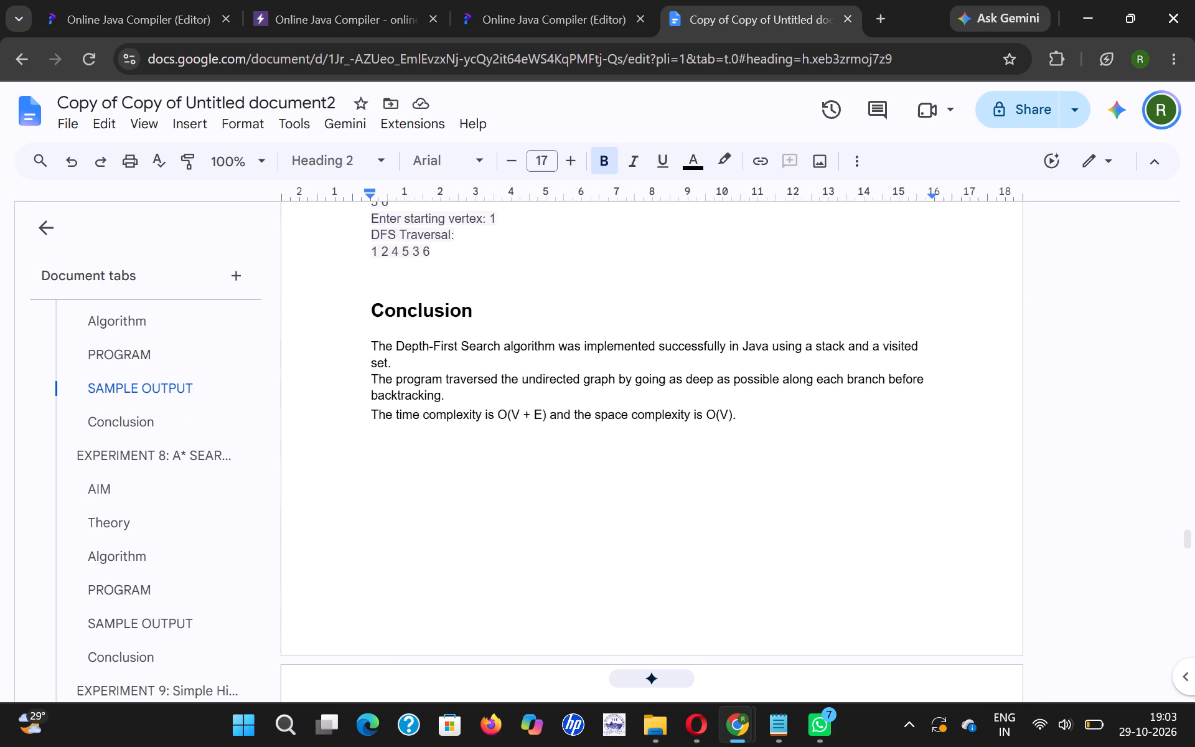
Remove the extra blank space above the EXPERIMENT 8: A* SEARCH ALGORITHM heading so it starts at the top of its page.
{"action": "scroll", "coordinate": [632, 459], "scroll_direction": "down", "scroll_amount": 3}
{"action": "left_click", "coordinate": [391, 571]}
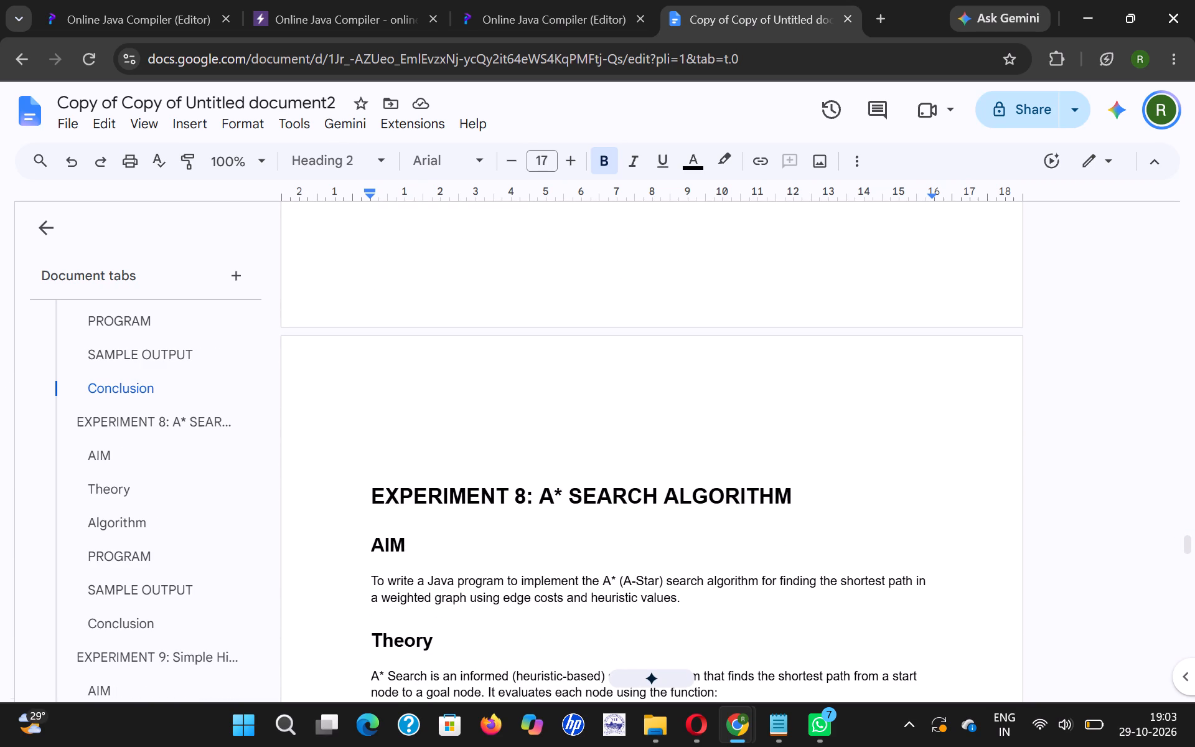
{"action": "left_click", "coordinate": [372, 517]}
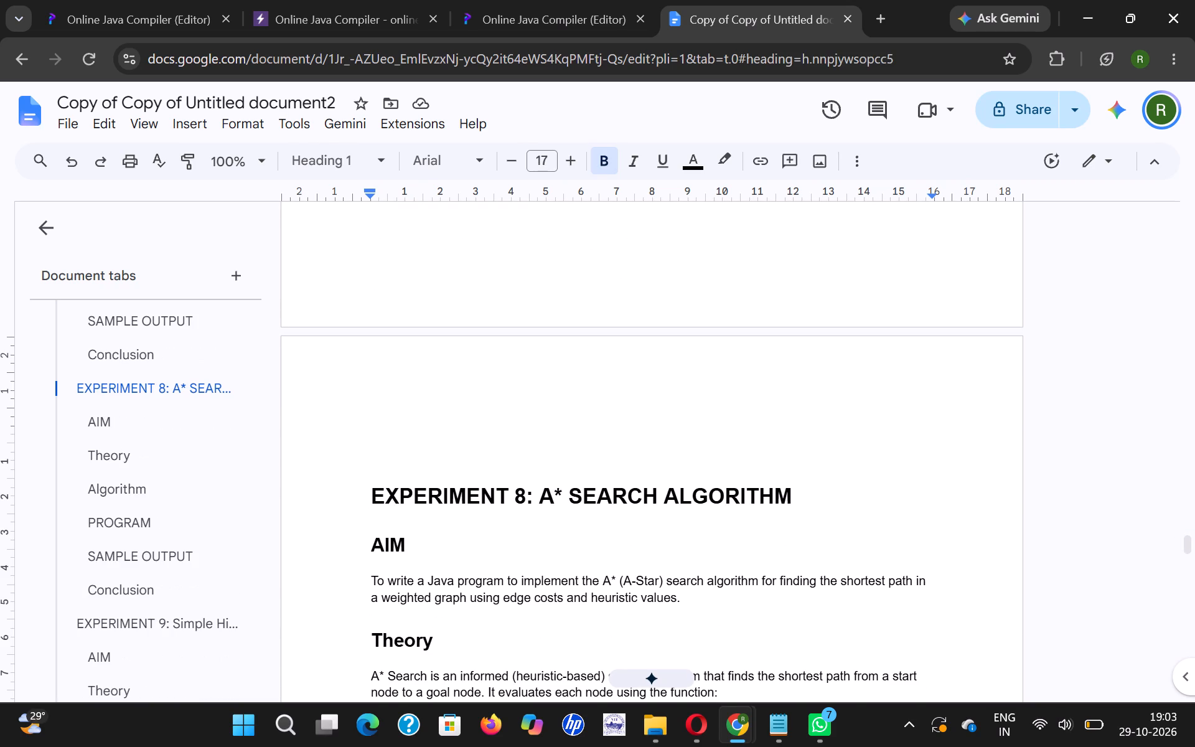
{"action": "key", "text": "BackSpace"}
{"action": "key", "text": "BackSpace"}
{"action": "key", "text": "Return"}
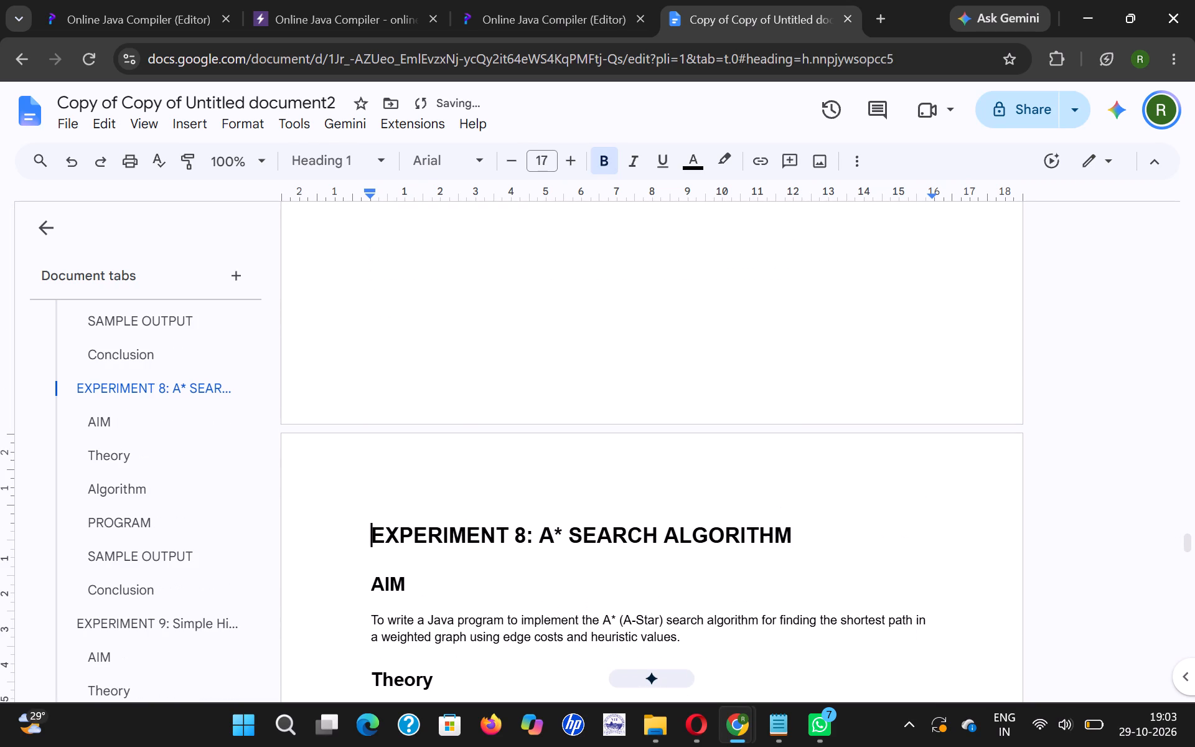
{"action": "left_click", "coordinate": [574, 501]}
Examine how Experiment 8's program, sample output and Conclusion fall across the pages up to the Experiment 9 heading.
{"action": "scroll", "coordinate": [574, 501], "scroll_direction": "down", "scroll_amount": 3}
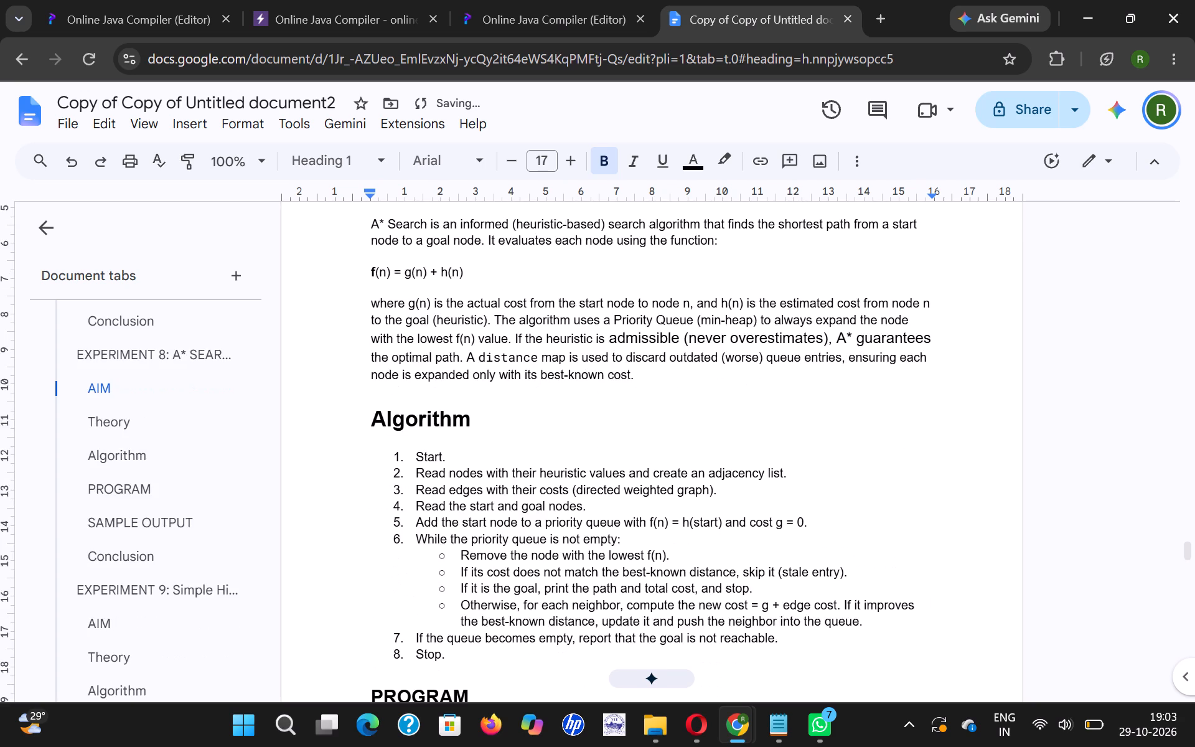
{"action": "scroll", "coordinate": [574, 501], "scroll_direction": "down", "scroll_amount": 6}
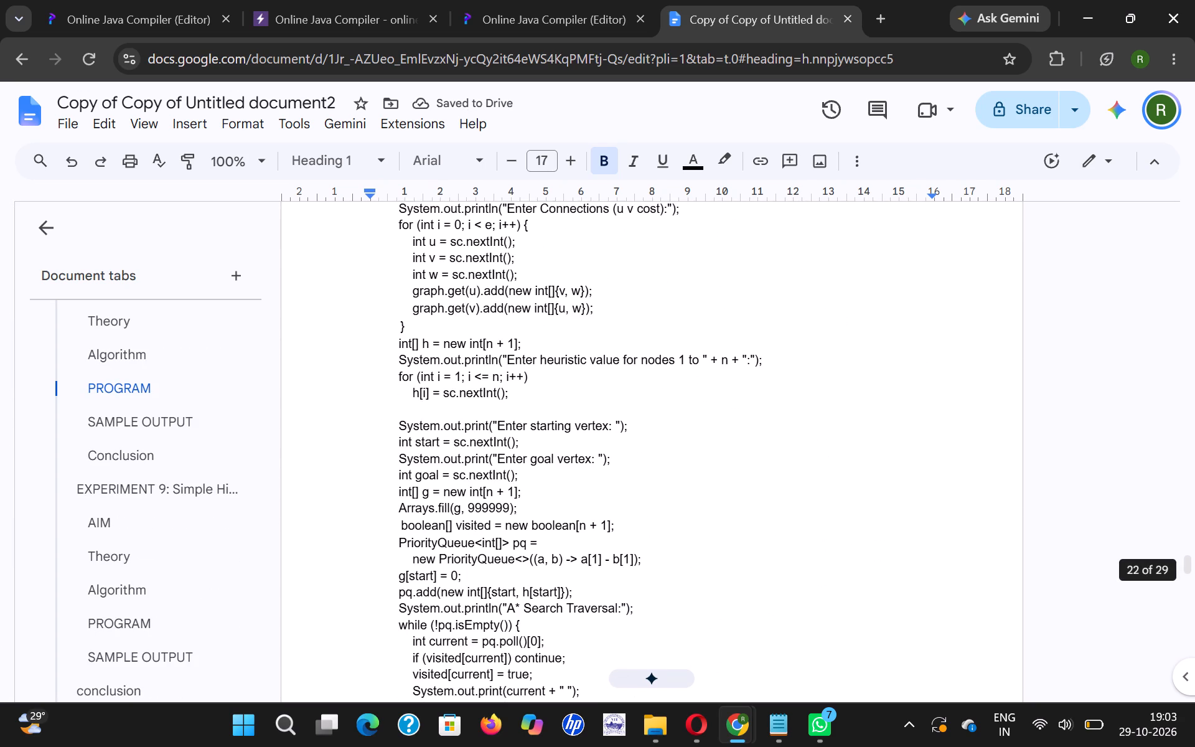
{"action": "scroll", "coordinate": [574, 501], "scroll_direction": "down", "scroll_amount": 6}
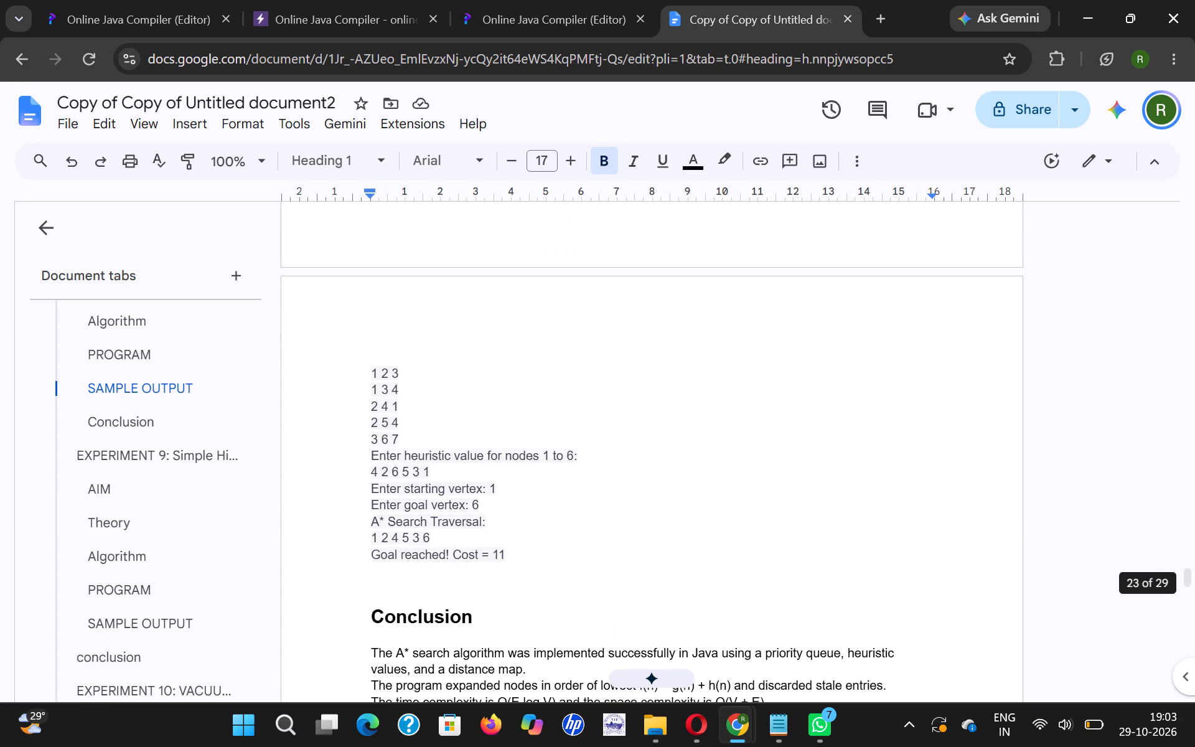
{"action": "scroll", "coordinate": [574, 501], "scroll_direction": "down", "scroll_amount": 5}
{"action": "scroll", "coordinate": [574, 501], "scroll_direction": "up", "scroll_amount": 1}
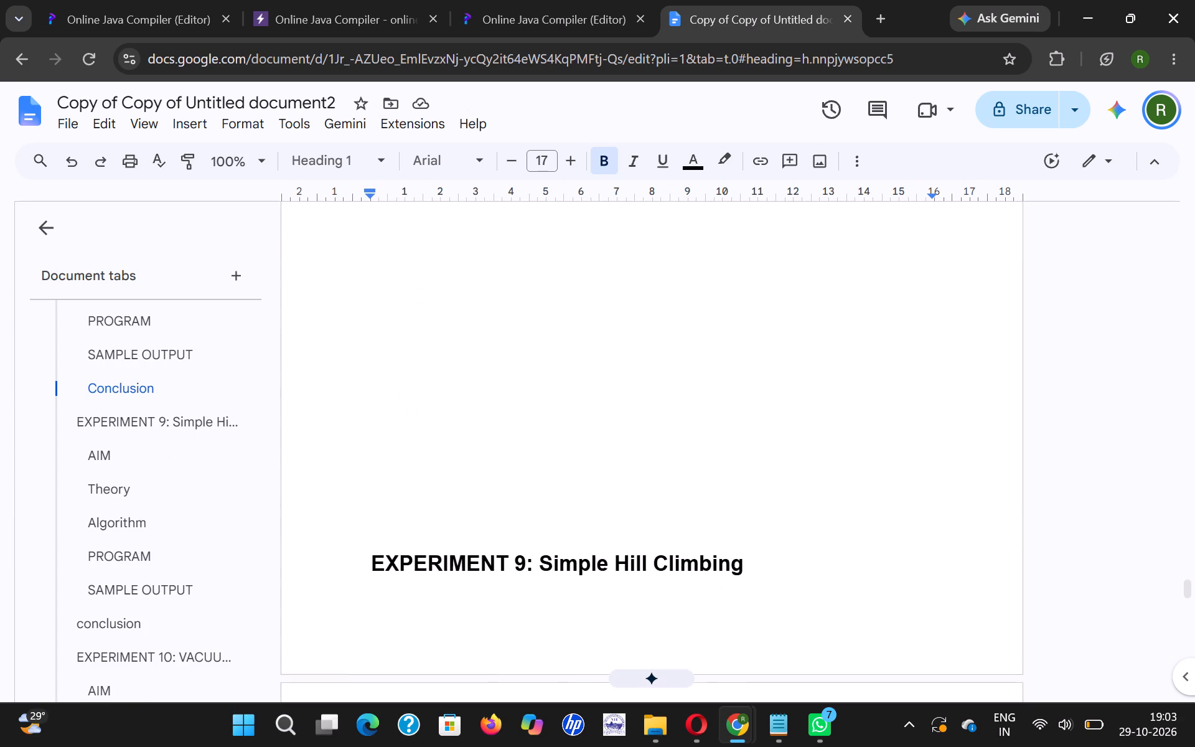
{"action": "scroll", "coordinate": [574, 501], "scroll_direction": "up", "scroll_amount": 1}
{"action": "scroll", "coordinate": [574, 501], "scroll_direction": "down", "scroll_amount": 1}
{"action": "scroll", "coordinate": [574, 501], "scroll_direction": "up", "scroll_amount": 3}
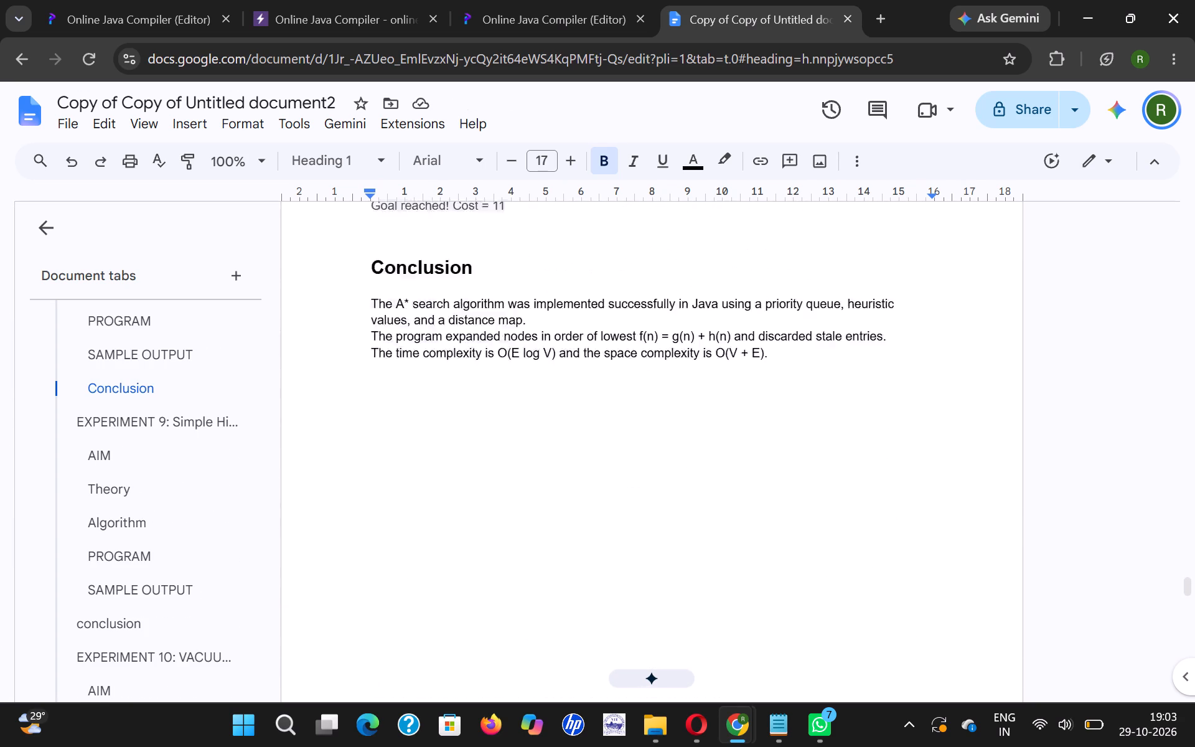
{"action": "scroll", "coordinate": [574, 501], "scroll_direction": "up", "scroll_amount": 6}
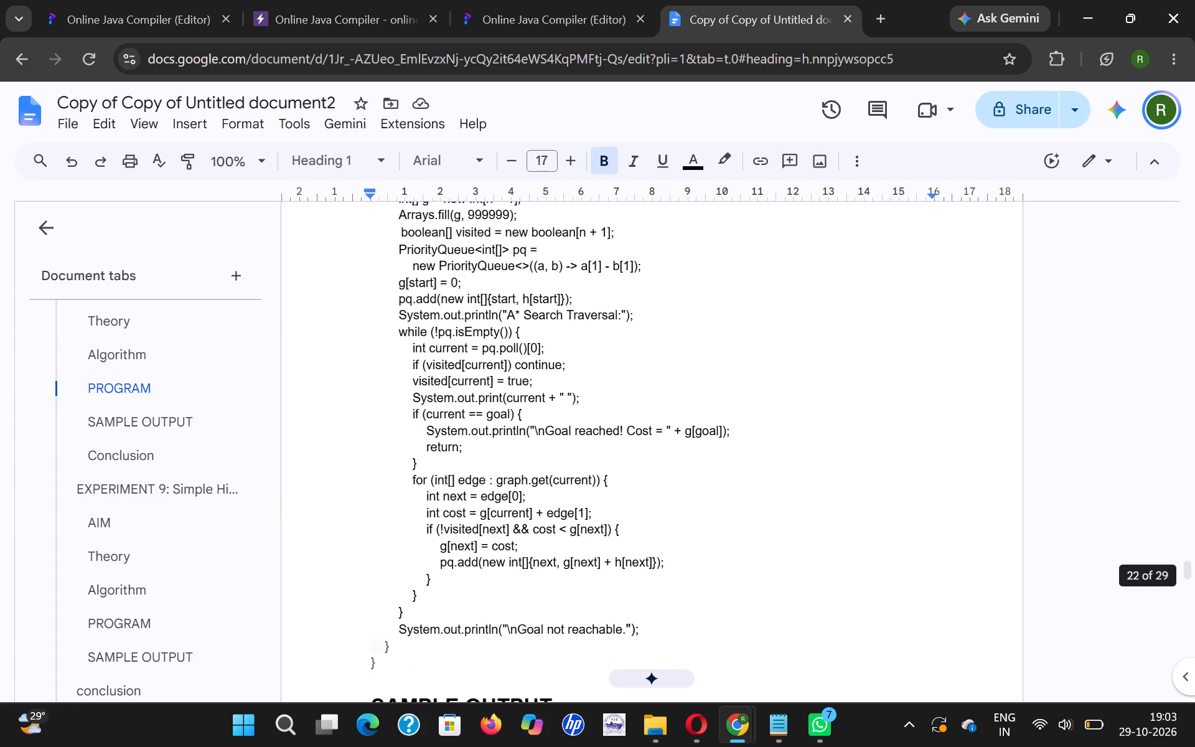
{"action": "scroll", "coordinate": [574, 501], "scroll_direction": "up", "scroll_amount": 7}
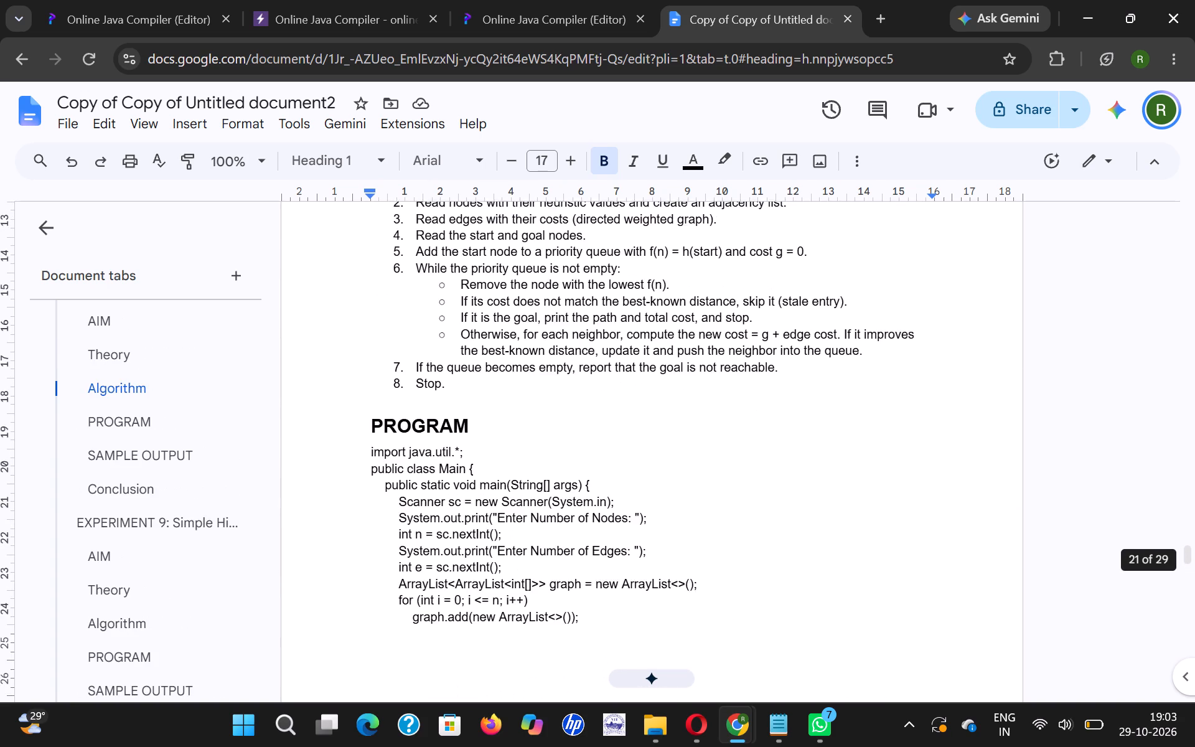
{"action": "scroll", "coordinate": [574, 501], "scroll_direction": "up", "scroll_amount": 5}
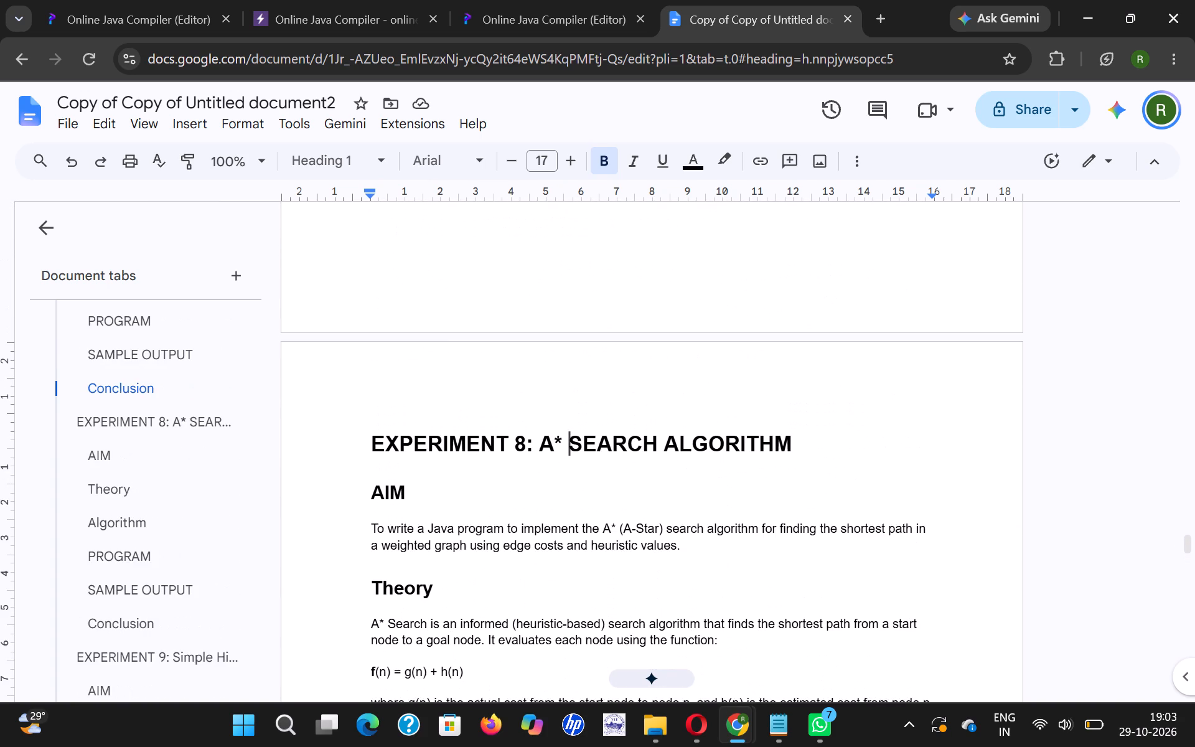
{"action": "scroll", "coordinate": [548, 446], "scroll_direction": "down", "scroll_amount": 5}
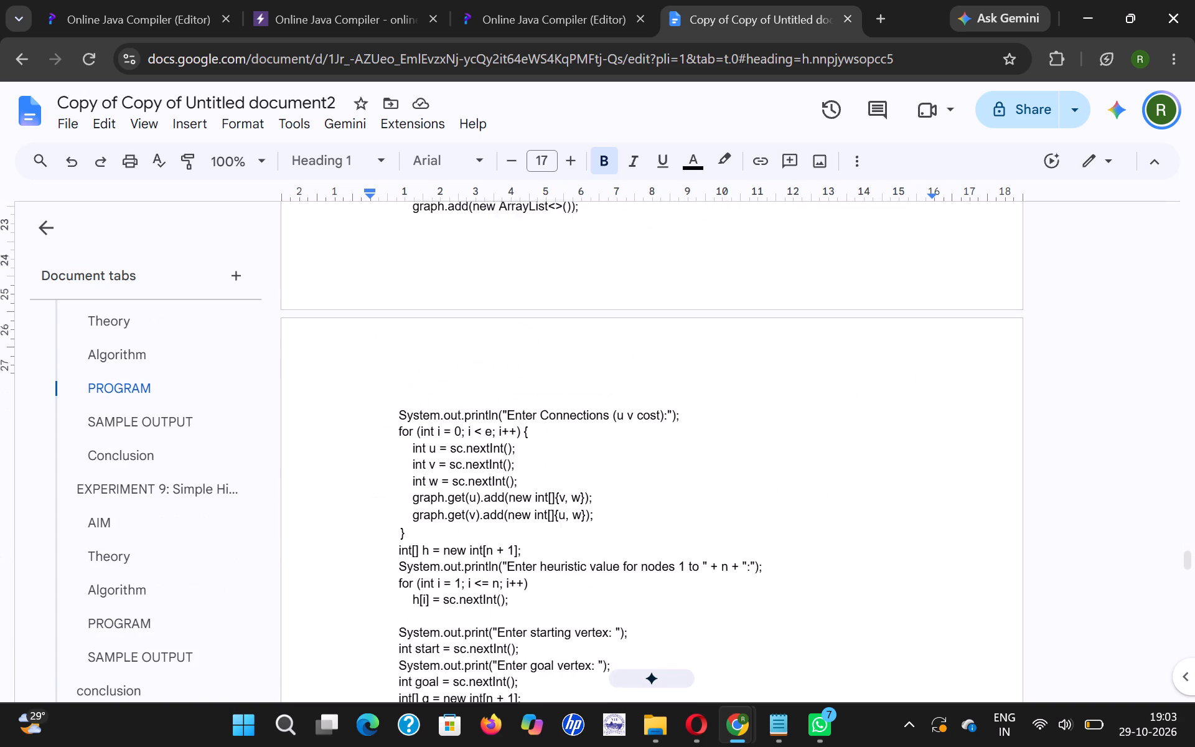
{"action": "scroll", "coordinate": [548, 446], "scroll_direction": "down", "scroll_amount": 7}
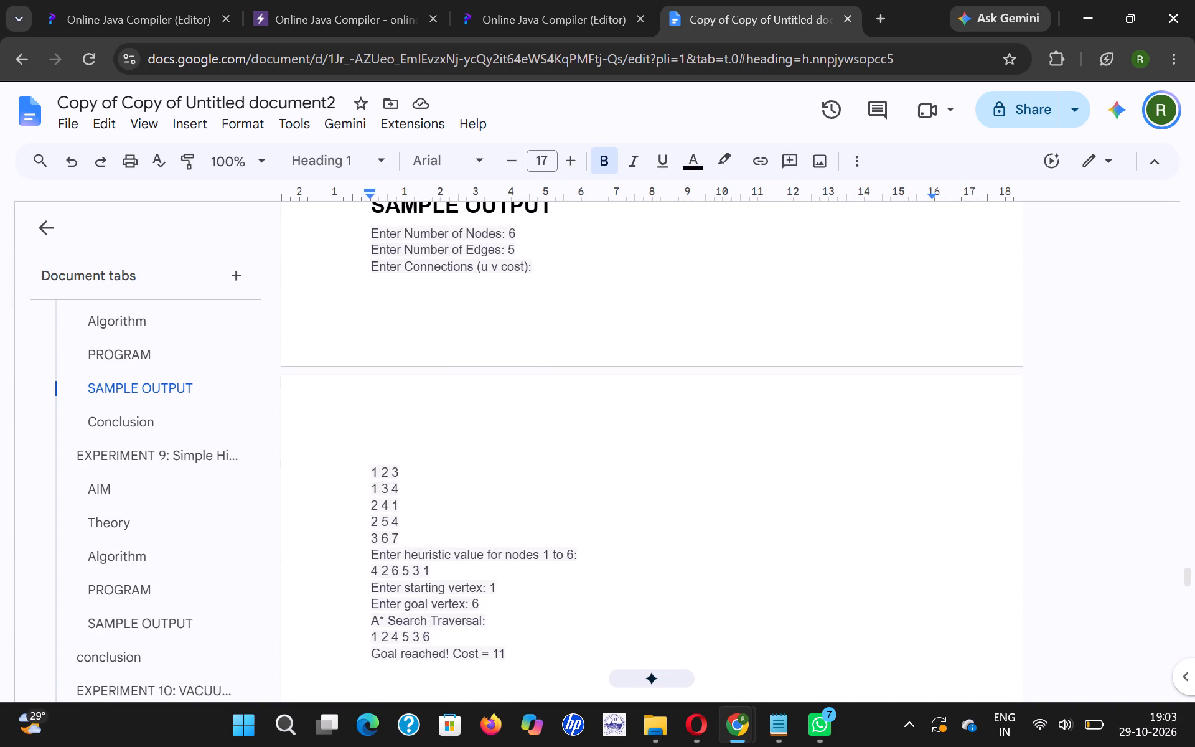
{"action": "scroll", "coordinate": [548, 446], "scroll_direction": "down", "scroll_amount": 3}
{"action": "scroll", "coordinate": [548, 446], "scroll_direction": "up", "scroll_amount": 2}
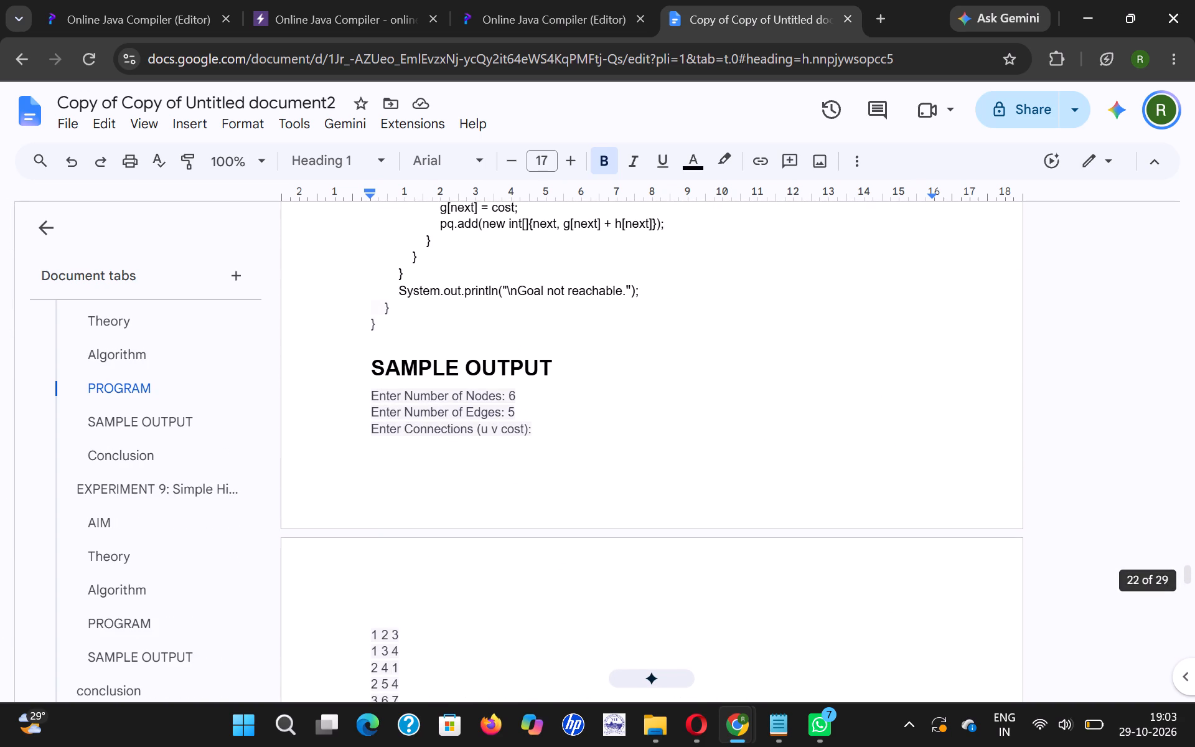
Insert two blank lines above Experiment 8's SAMPLE OUTPUT heading so the section starts on a new page.
{"action": "left_click", "coordinate": [374, 359]}
{"action": "key", "text": "Return"}
{"action": "key", "text": "Return"}
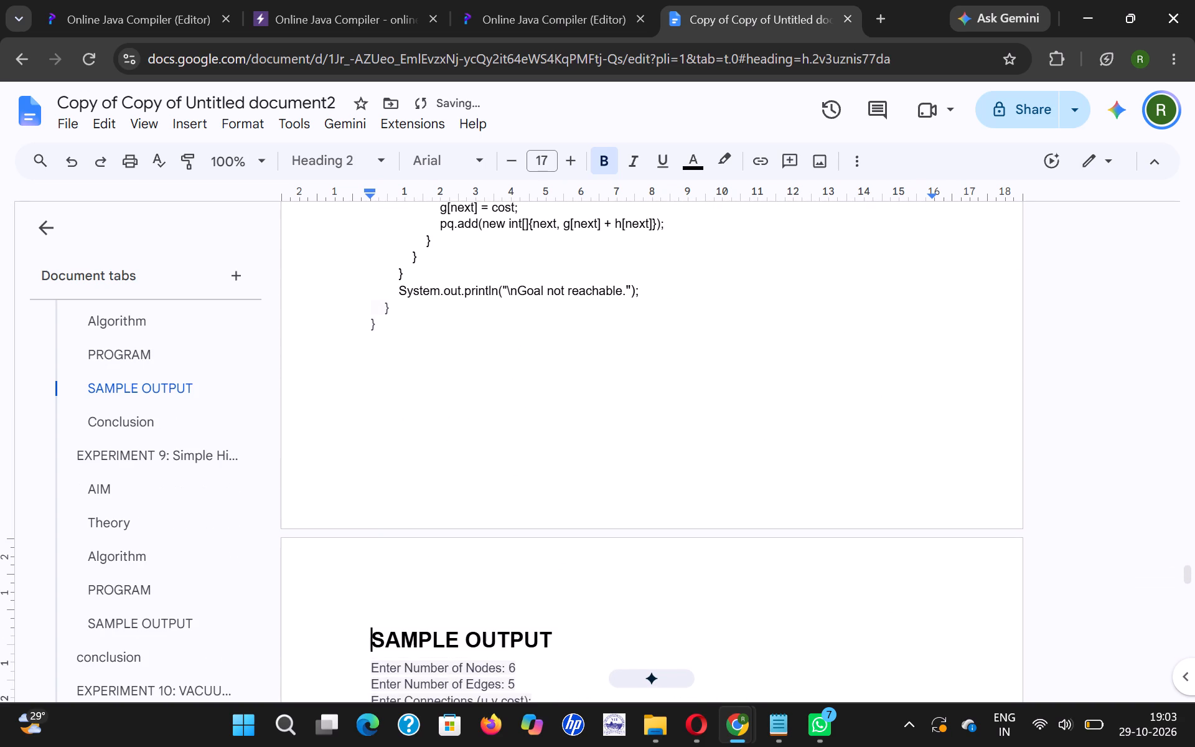
Remove the extra blank space above the EXPERIMENT 9: Simple Hill Climbing heading so it starts at the top of its page.
{"action": "scroll", "coordinate": [374, 359], "scroll_direction": "down", "scroll_amount": 6}
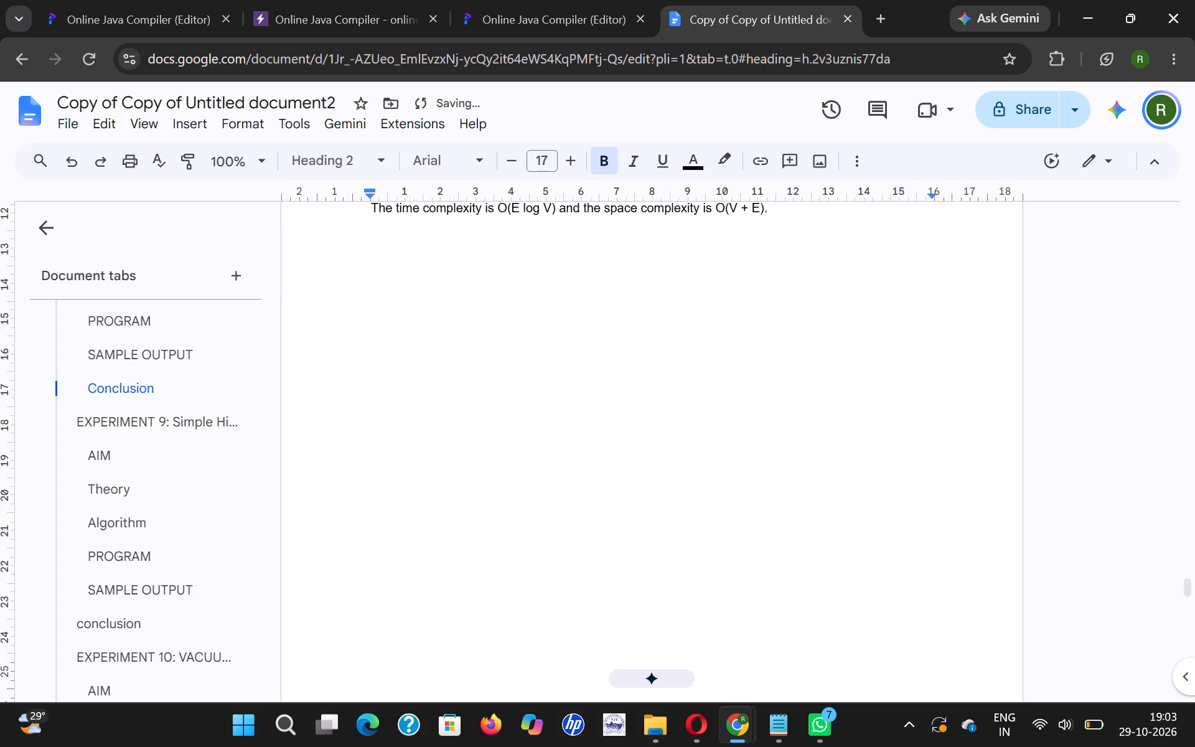
{"action": "scroll", "coordinate": [374, 359], "scroll_direction": "down", "scroll_amount": 3}
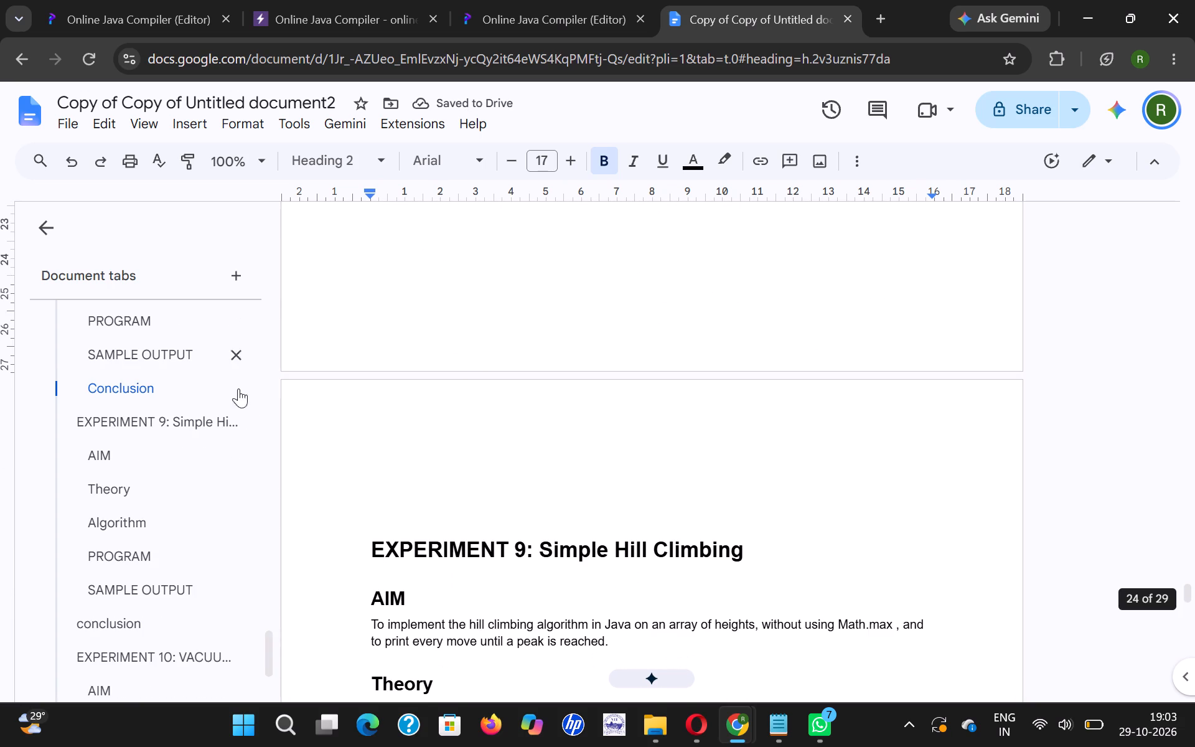
{"action": "left_click", "coordinate": [369, 549]}
{"action": "key", "text": "BackSpace"}
{"action": "key", "text": "BackSpace"}
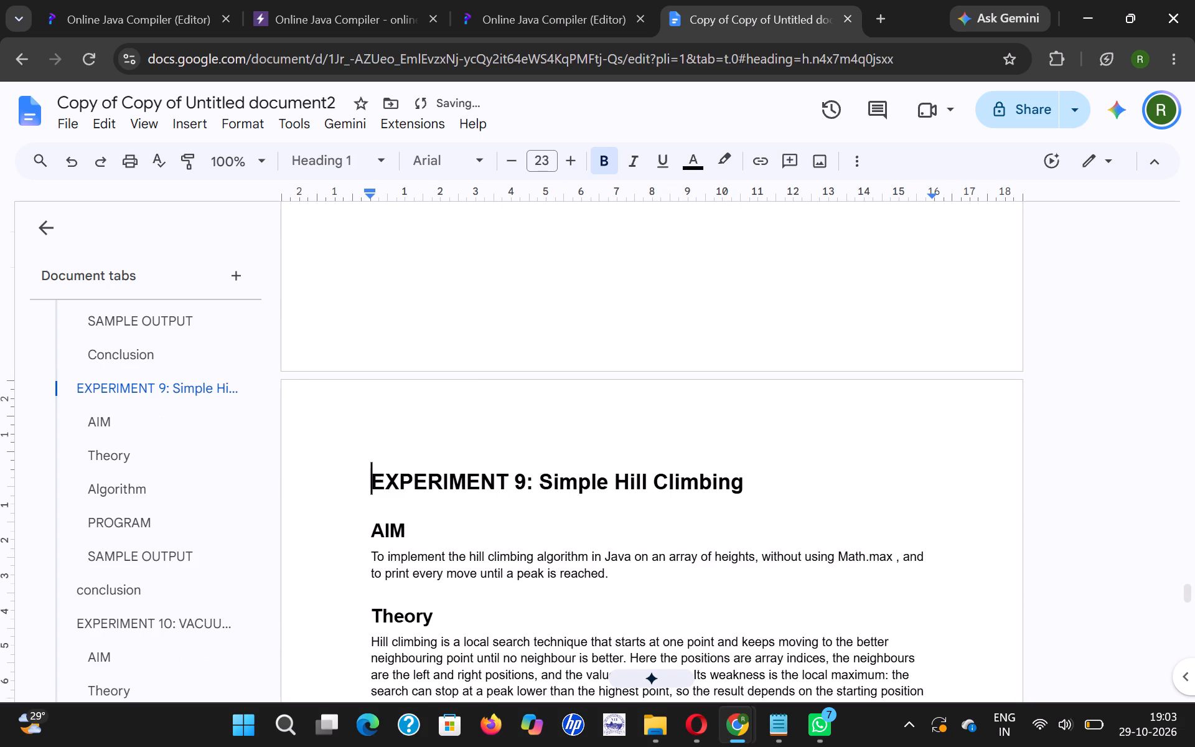
{"action": "key", "text": "Return"}
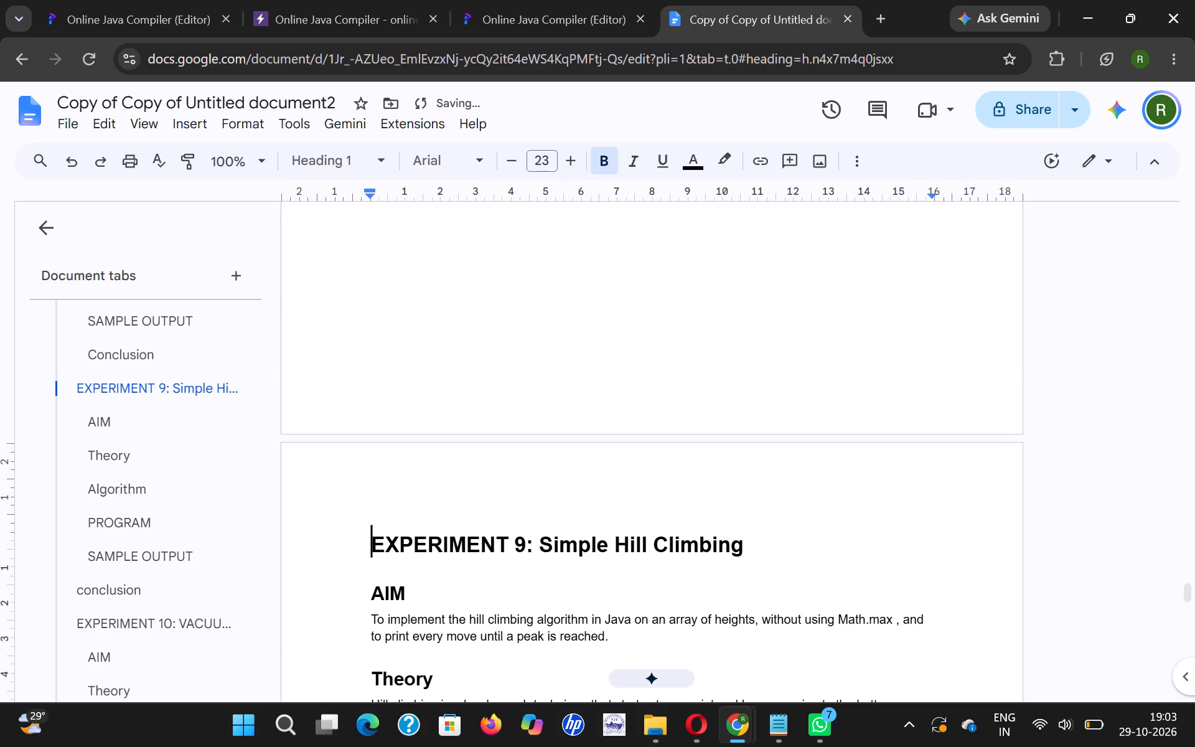
{"action": "left_click", "coordinate": [565, 489]}
Delete the blank lines above Experiment 9's PROGRAM heading so the program follows the Algorithm steps on the same page.
{"action": "scroll", "coordinate": [565, 489], "scroll_direction": "down", "scroll_amount": 4}
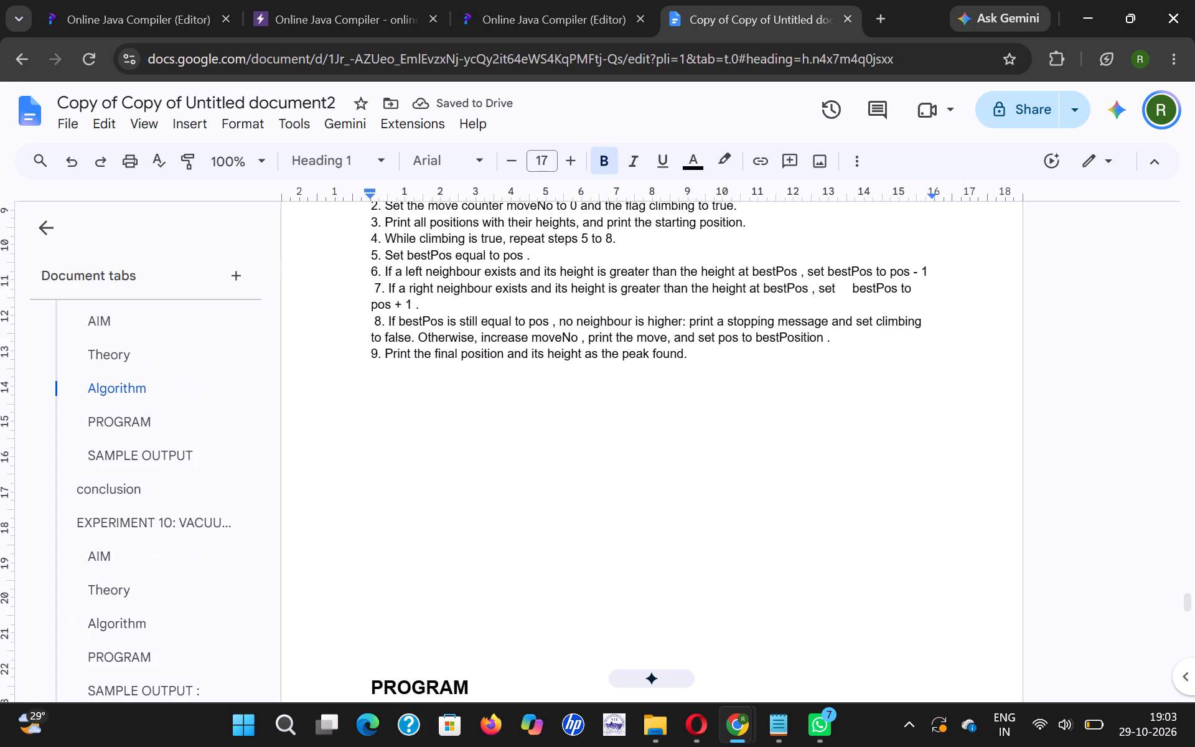
{"action": "scroll", "coordinate": [565, 489], "scroll_direction": "down", "scroll_amount": 2}
{"action": "left_click", "coordinate": [369, 533]}
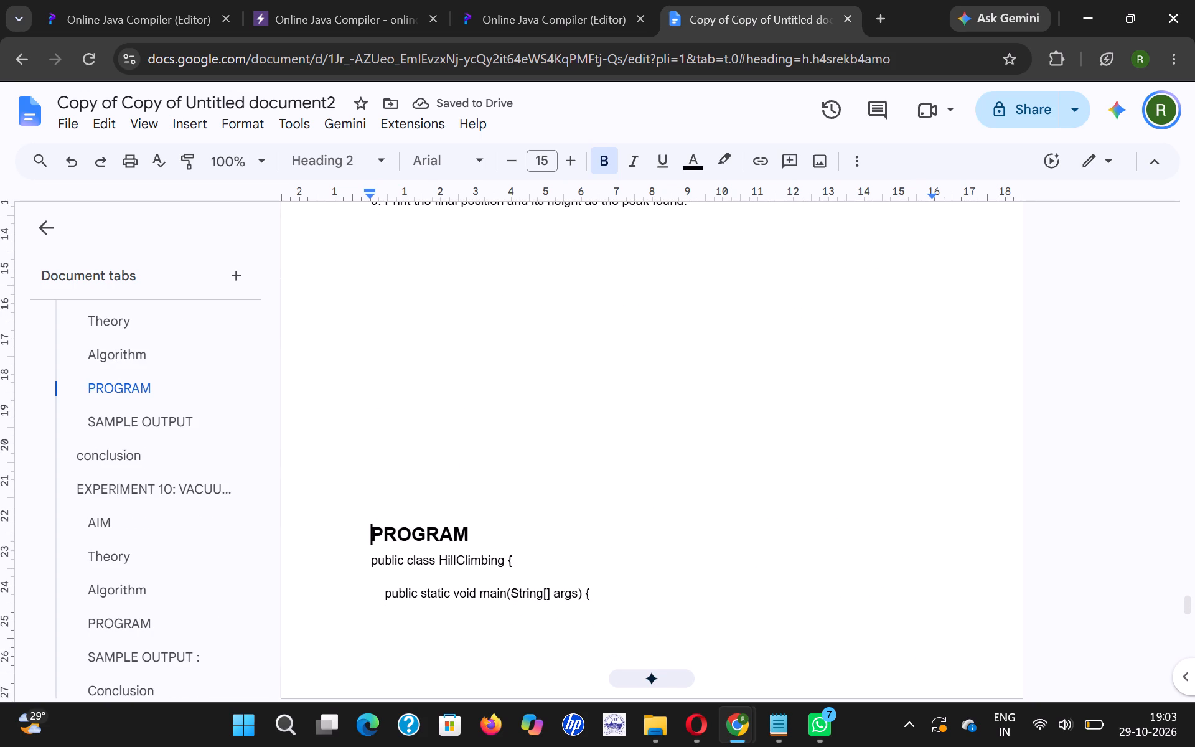
{"action": "key", "text": "BackSpace"}
{"action": "key", "text": "BackSpace"}
{"action": "key", "text": "BackSpace"}
{"action": "key", "text": "BackSpace"}
{"action": "key", "text": "BackSpace"}
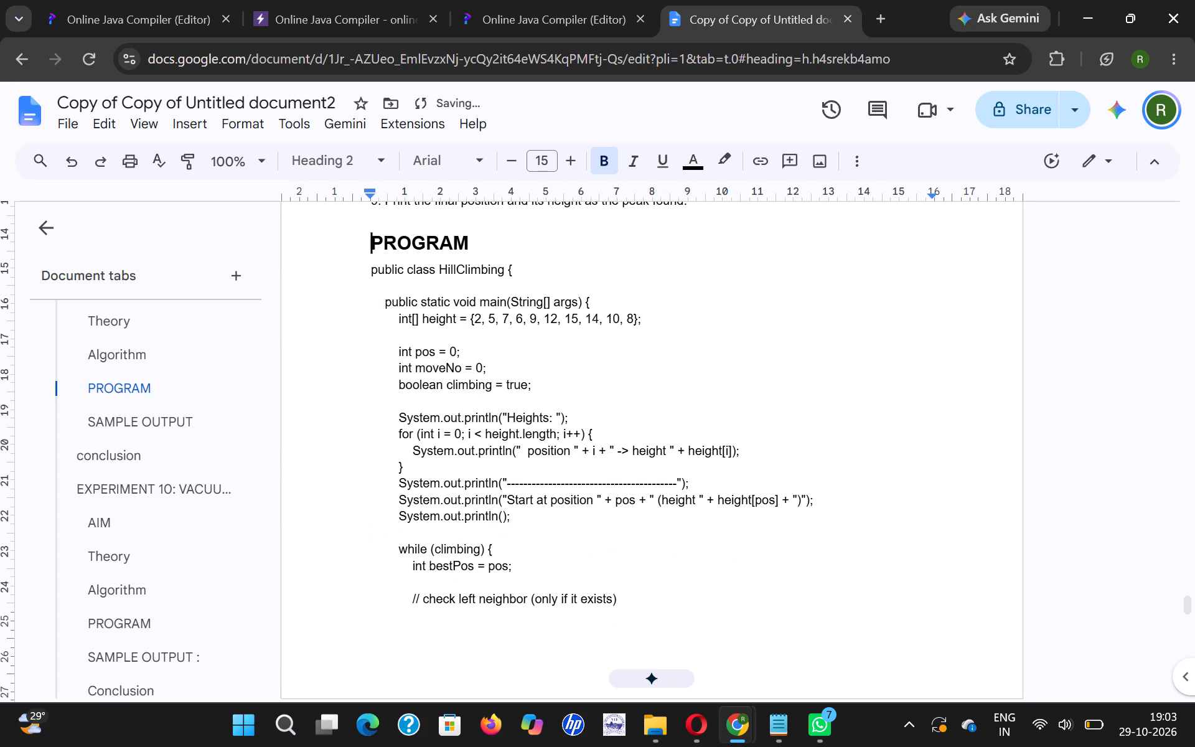
Review how Experiment 9's sections, from its title through the program, sample output and conclusion, fall across the pages.
{"action": "scroll", "coordinate": [369, 533], "scroll_direction": "up", "scroll_amount": 1}
{"action": "scroll", "coordinate": [369, 533], "scroll_direction": "down", "scroll_amount": 3}
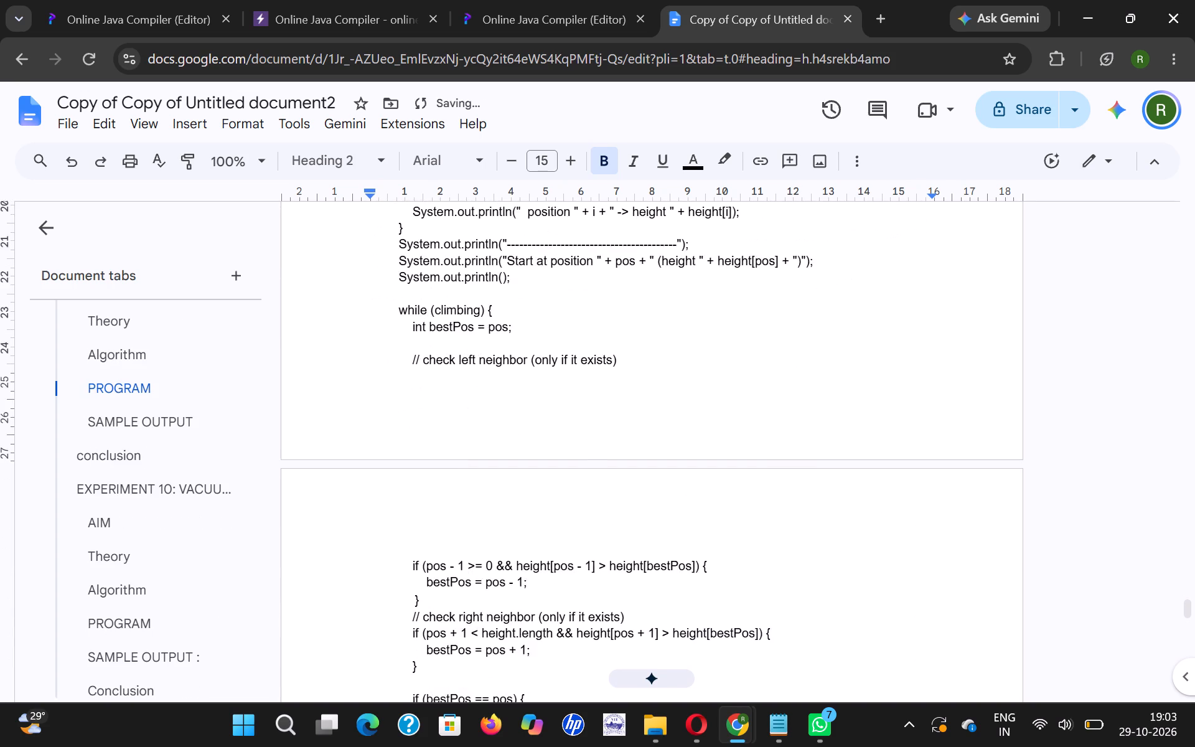
{"action": "scroll", "coordinate": [369, 533], "scroll_direction": "down", "scroll_amount": 7}
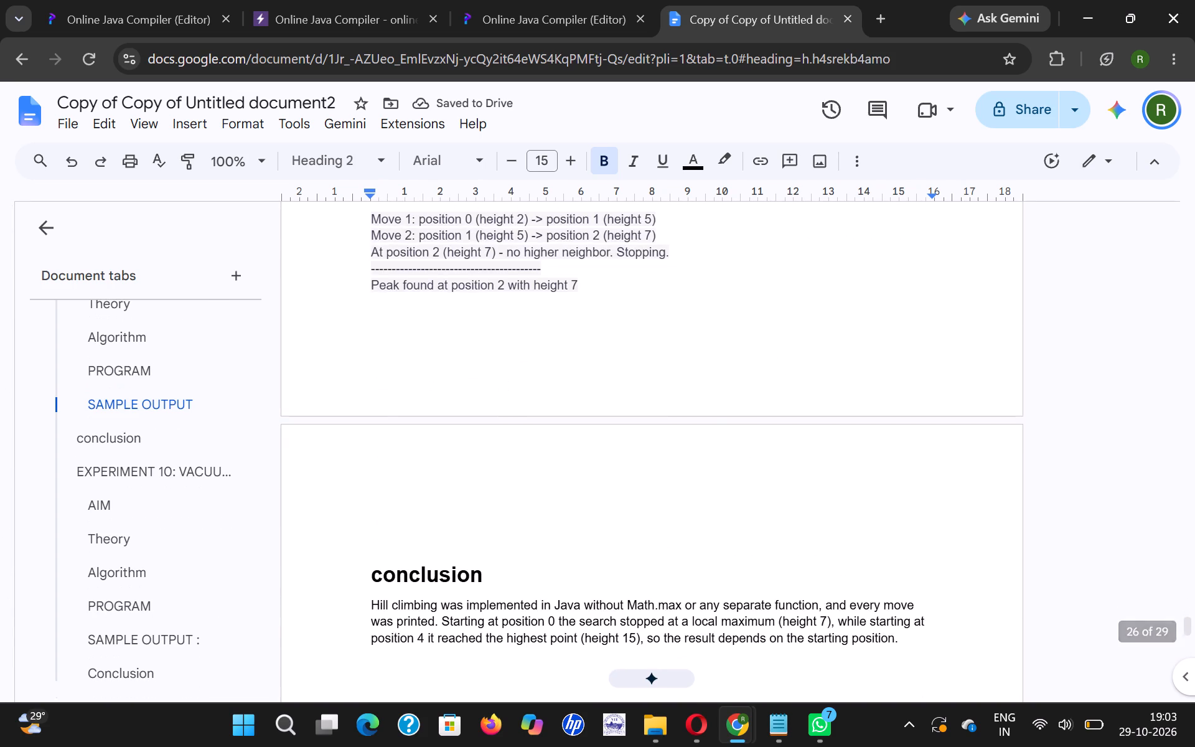
{"action": "scroll", "coordinate": [369, 533], "scroll_direction": "down", "scroll_amount": 1}
{"action": "scroll", "coordinate": [369, 533], "scroll_direction": "up", "scroll_amount": 4}
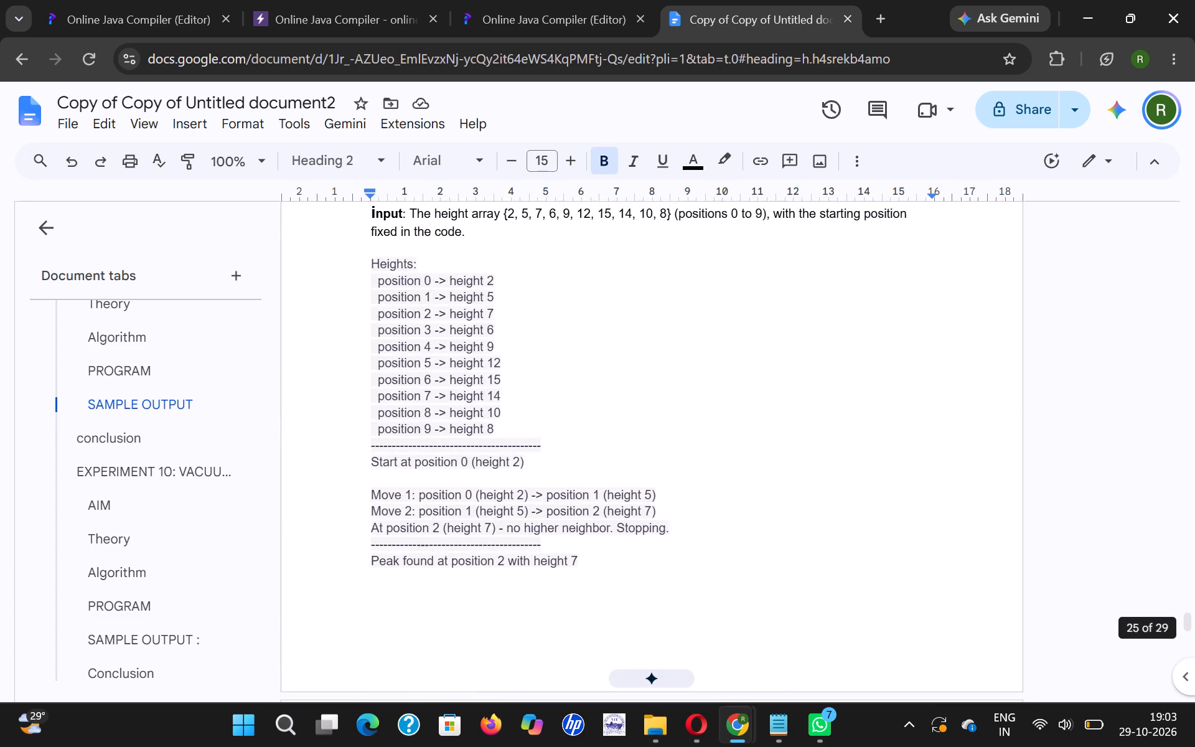
{"action": "scroll", "coordinate": [369, 533], "scroll_direction": "up", "scroll_amount": 7}
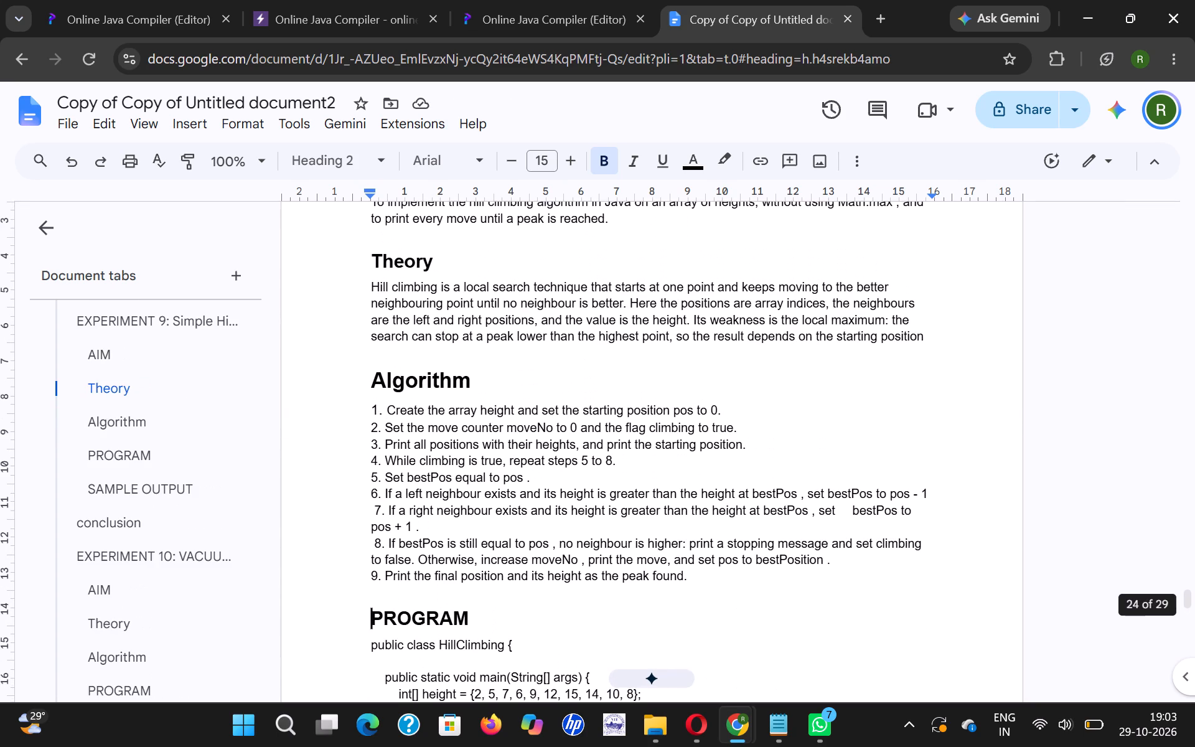
{"action": "scroll", "coordinate": [369, 533], "scroll_direction": "up", "scroll_amount": 2}
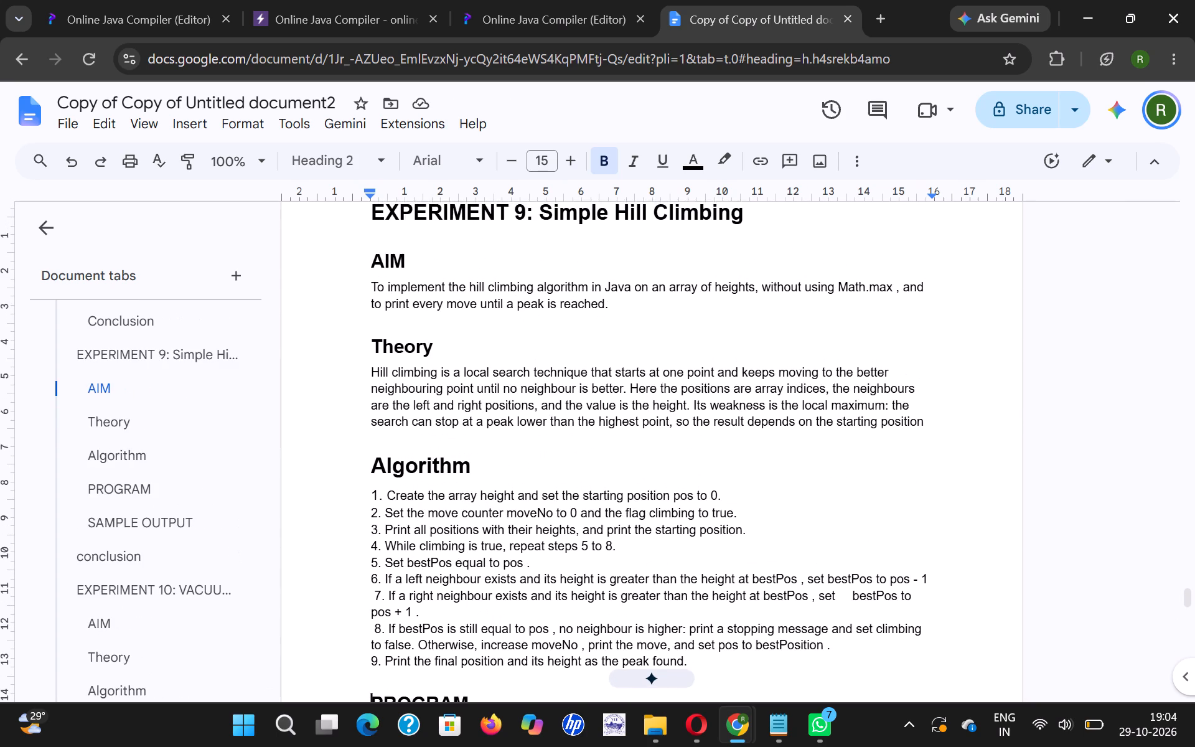
{"action": "scroll", "coordinate": [395, 557], "scroll_direction": "up", "scroll_amount": 1}
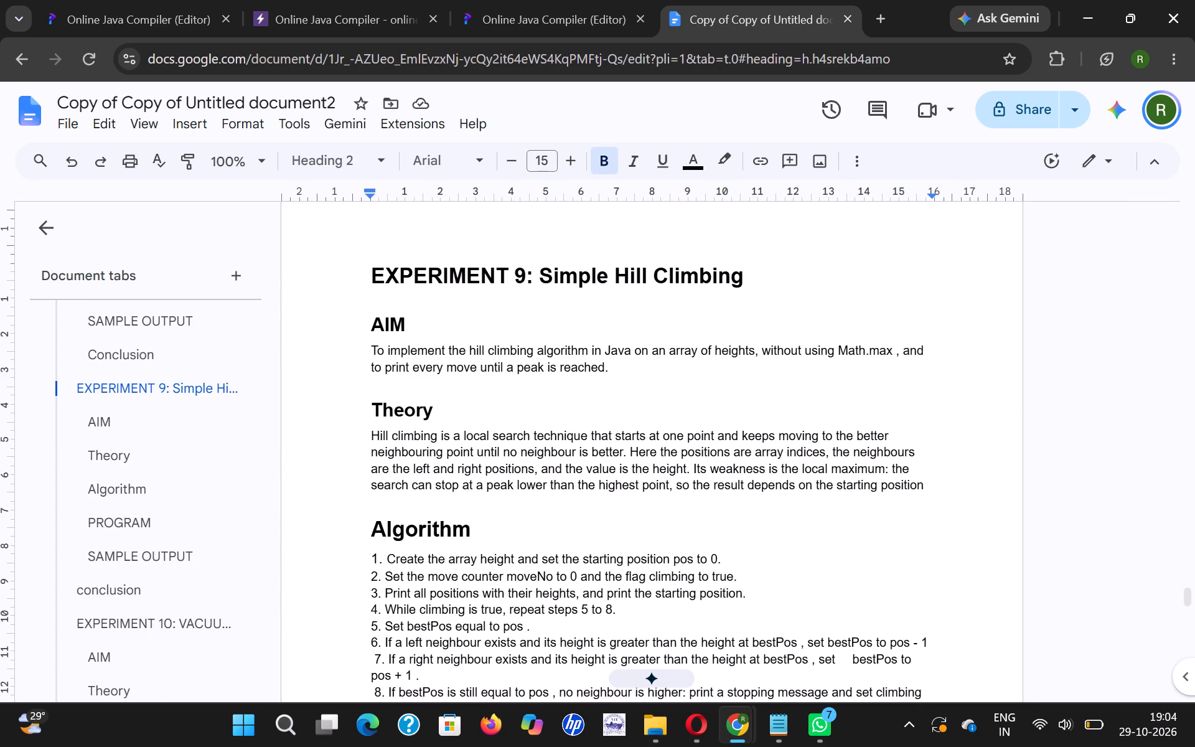
Close the gap above Experiment 9's PROGRAM heading by joining it to Algorithm step 9 and splitting it back onto its own line.
{"action": "scroll", "coordinate": [382, 525], "scroll_direction": "down", "scroll_amount": 1}
{"action": "scroll", "coordinate": [380, 474], "scroll_direction": "down", "scroll_amount": 1}
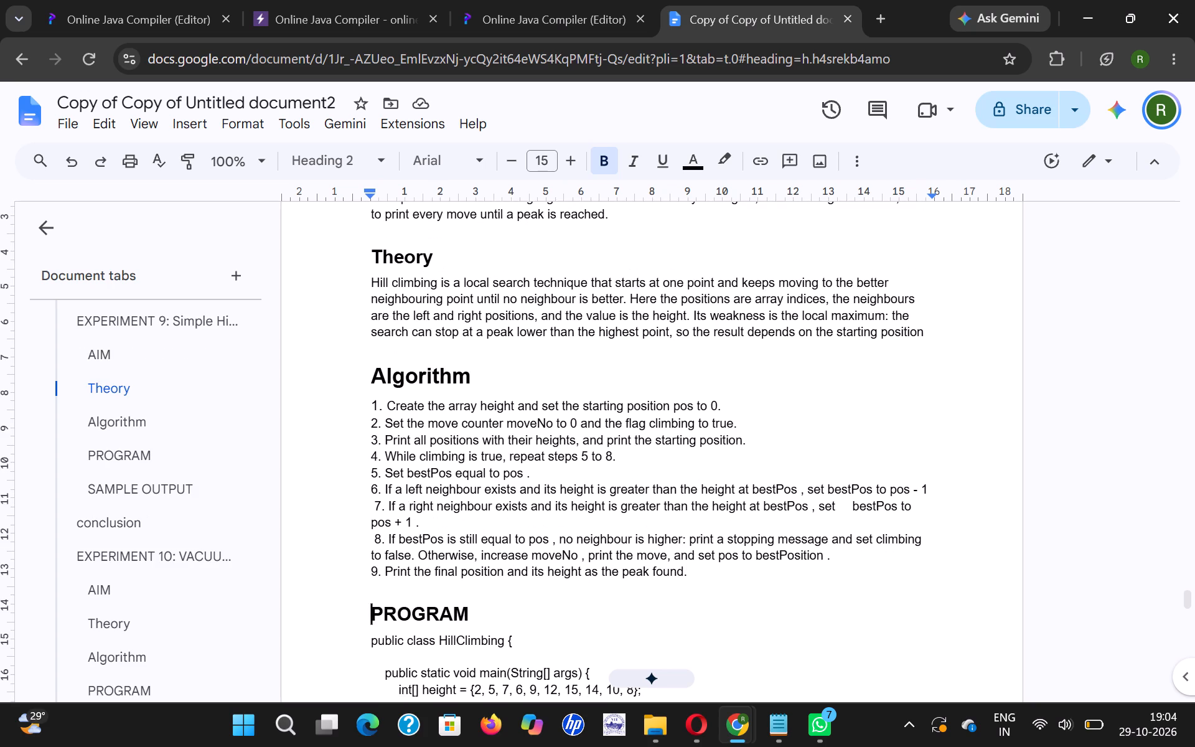
{"action": "key", "text": "BackSpace"}
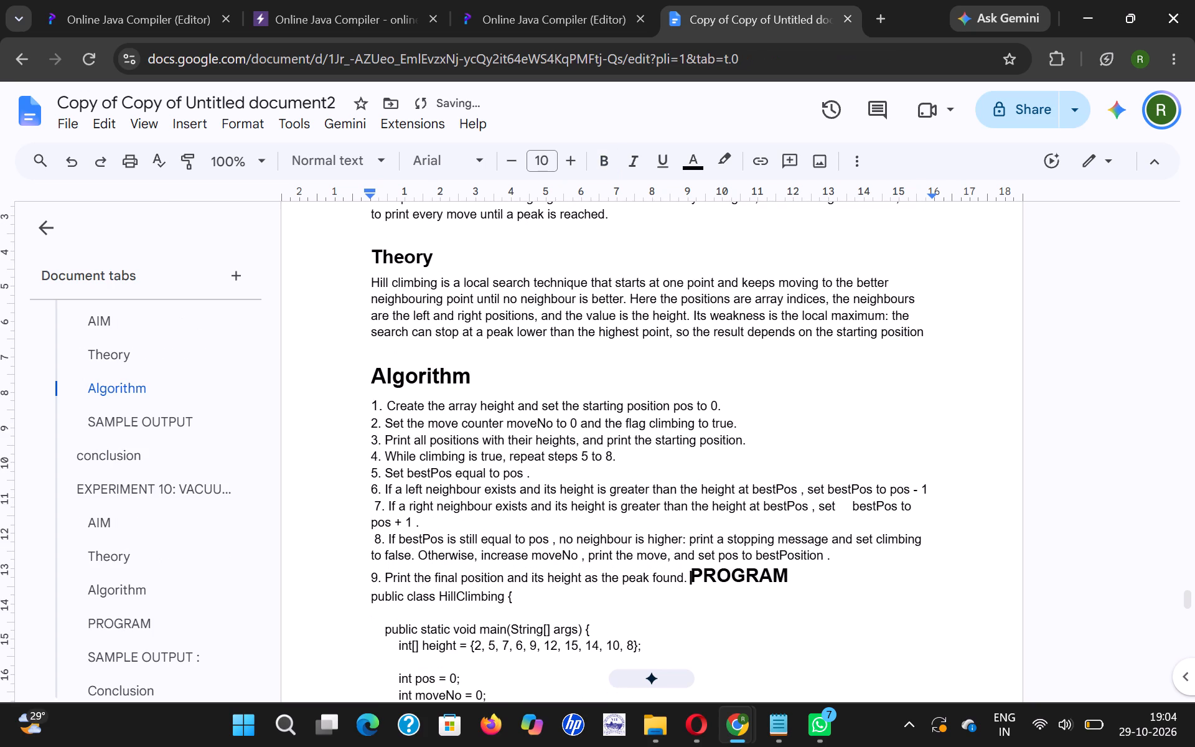
{"action": "key", "text": "Return"}
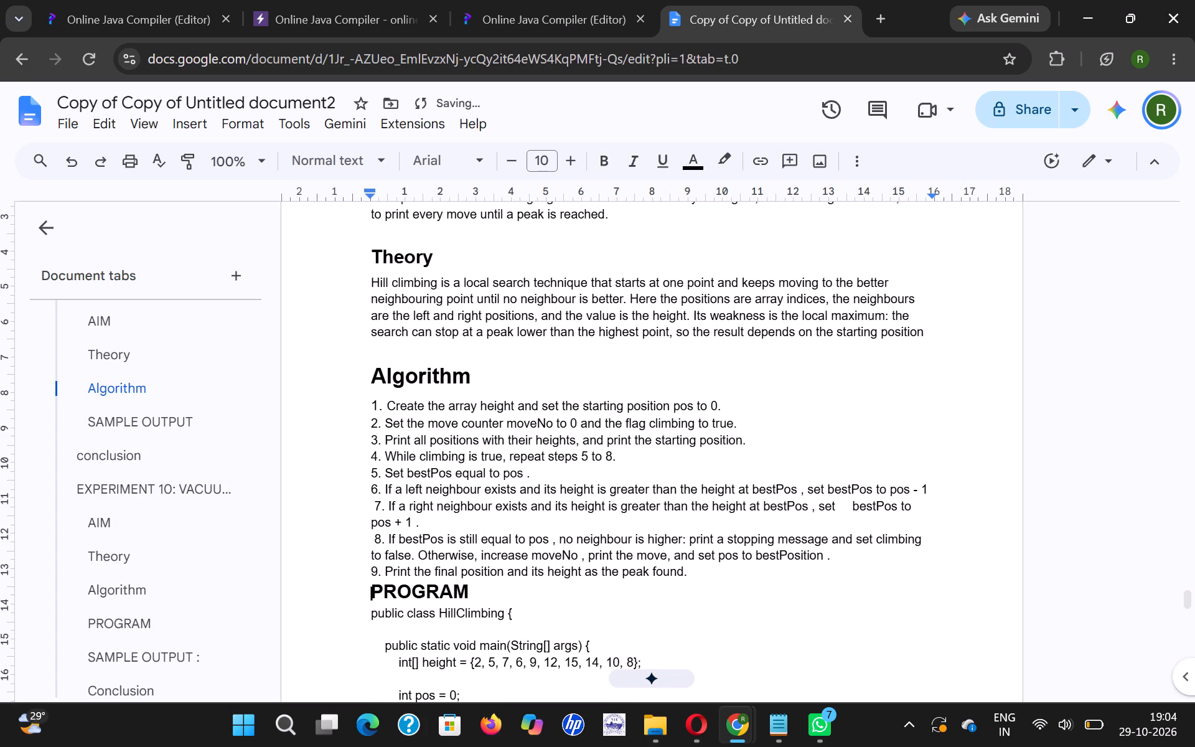
Delete the empty line between Experiment 9's SAMPLE OUTPUT heading and its Input description.
{"action": "scroll", "coordinate": [435, 594], "scroll_direction": "down", "scroll_amount": 6}
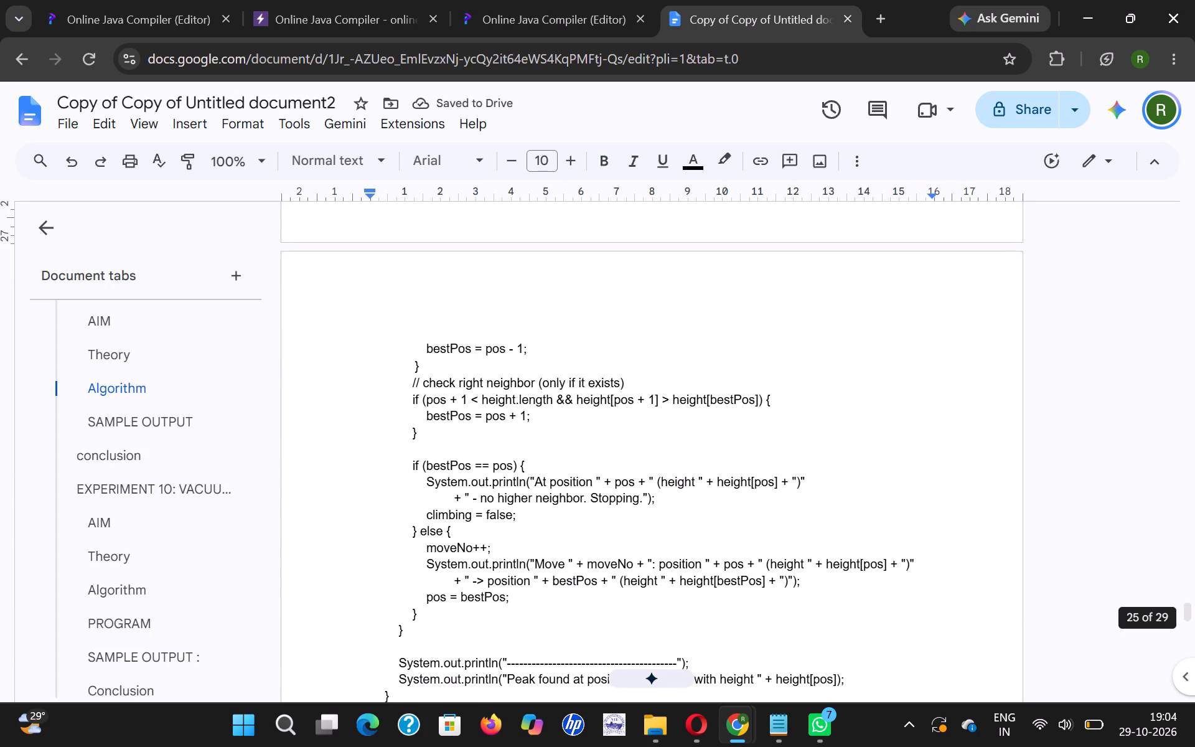
{"action": "scroll", "coordinate": [435, 594], "scroll_direction": "down", "scroll_amount": 5}
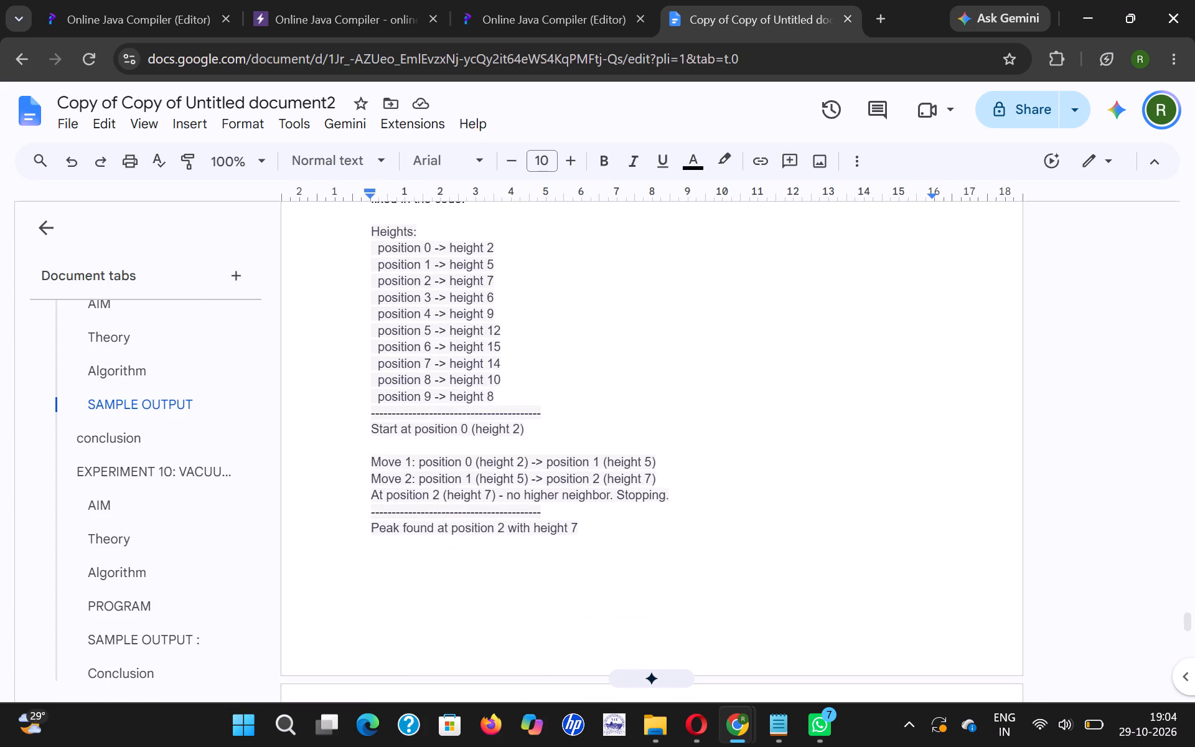
{"action": "scroll", "coordinate": [435, 594], "scroll_direction": "up", "scroll_amount": 1}
{"action": "left_click", "coordinate": [404, 288]}
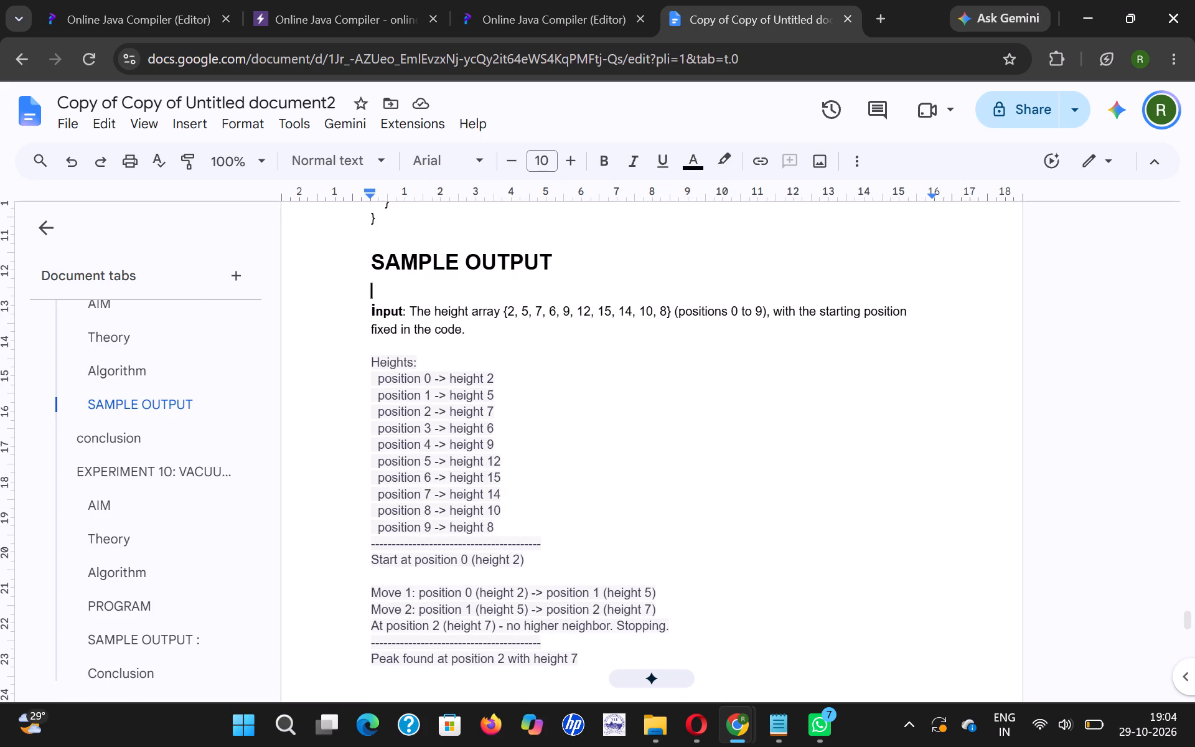
{"action": "key", "text": "BackSpace"}
Pull Experiment 9's SAMPLE OUTPUT heading up onto the line of the program's closing brace.
{"action": "scroll", "coordinate": [404, 288], "scroll_direction": "down", "scroll_amount": 2}
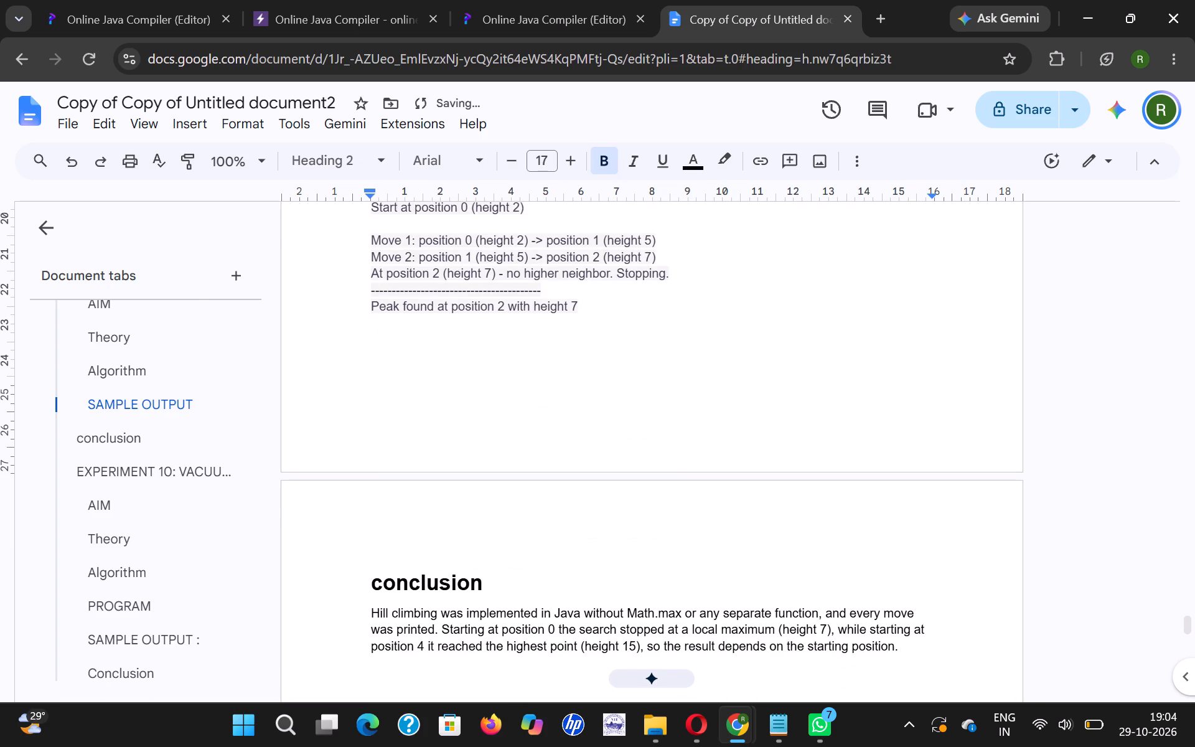
{"action": "scroll", "coordinate": [451, 407], "scroll_direction": "up", "scroll_amount": 5}
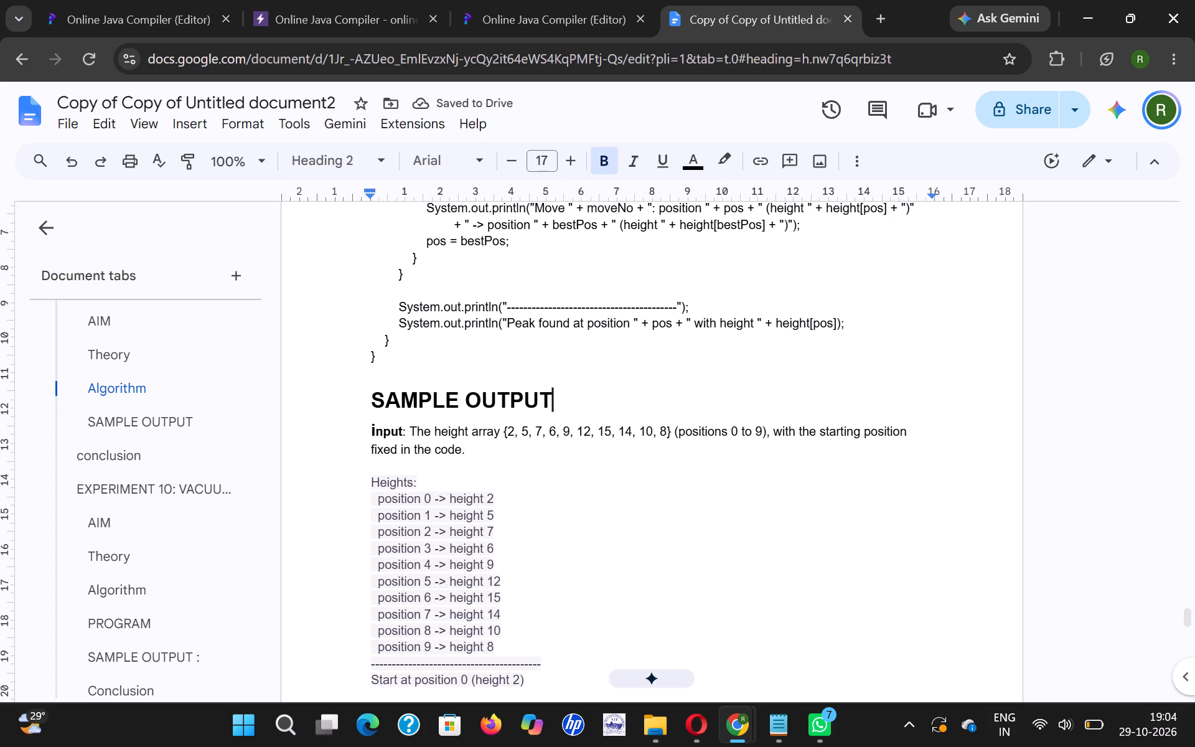
{"action": "left_click", "coordinate": [375, 393]}
{"action": "key", "text": "BackSpace"}
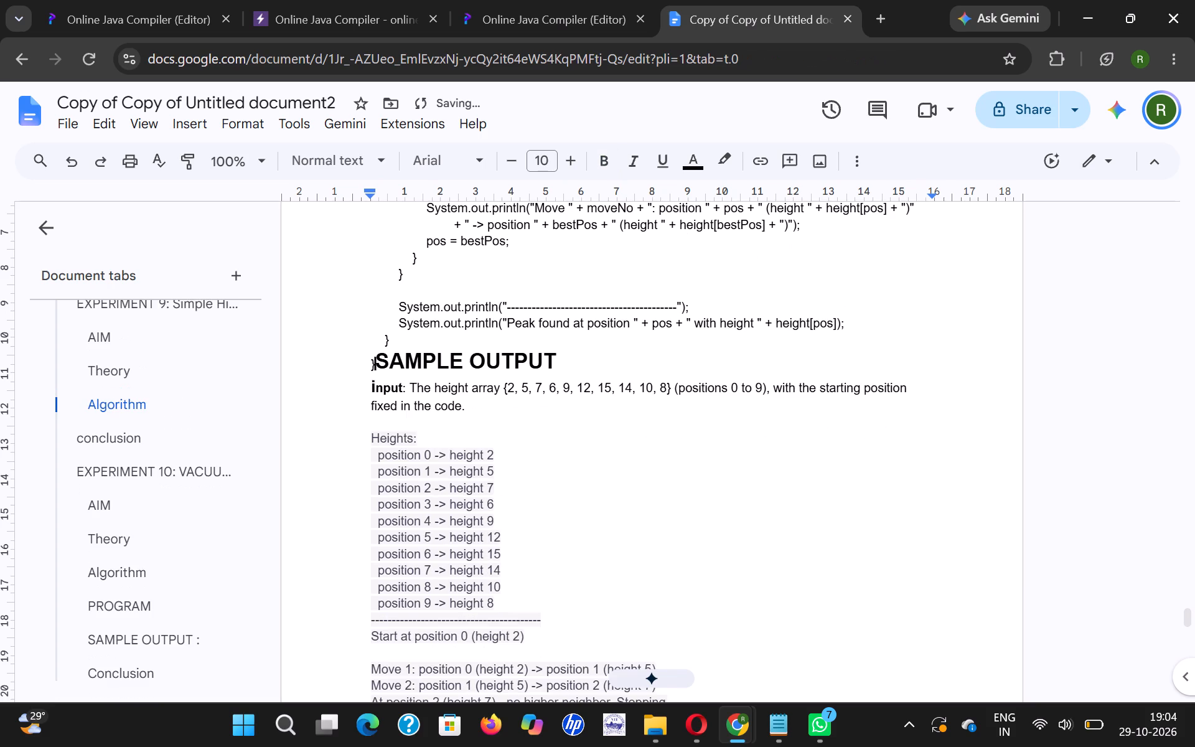
Reduce the font size of Experiment 9's code by one point from the brace before if (bestPos == pos) to the "Peak found" print line.
{"action": "scroll", "coordinate": [426, 388], "scroll_direction": "down", "scroll_amount": 3}
{"action": "scroll", "coordinate": [426, 388], "scroll_direction": "up", "scroll_amount": 1}
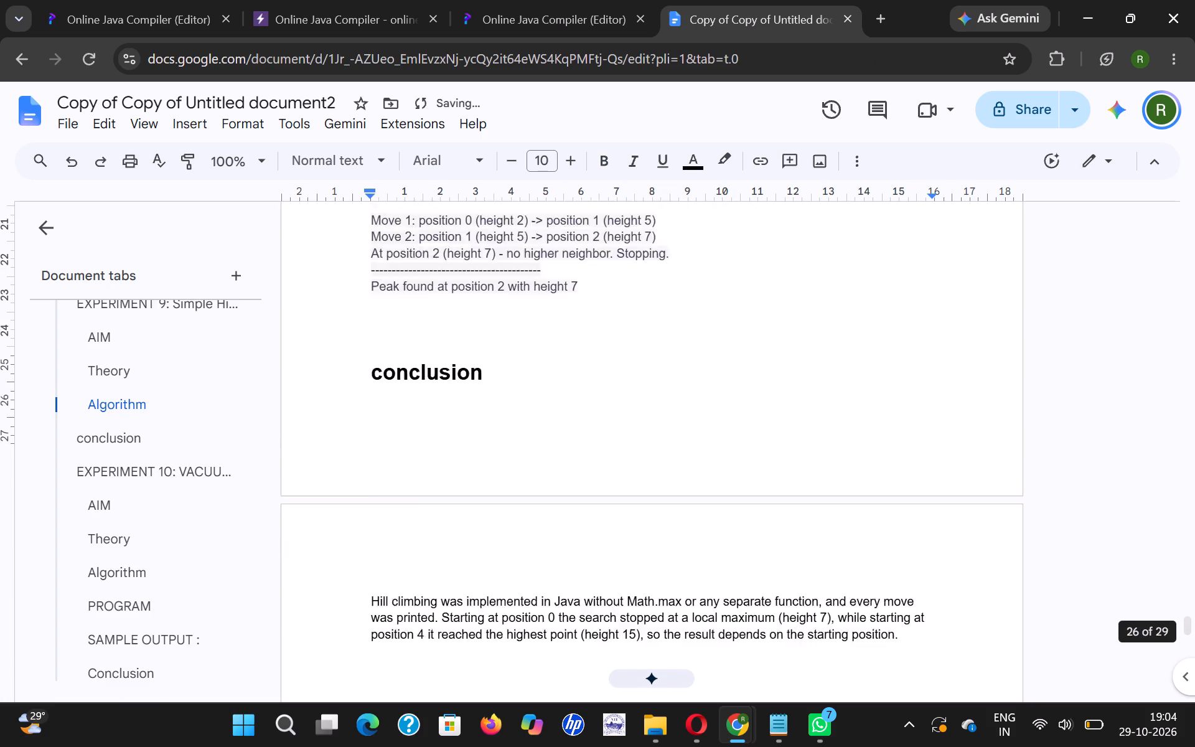
{"action": "scroll", "coordinate": [426, 388], "scroll_direction": "up", "scroll_amount": 6}
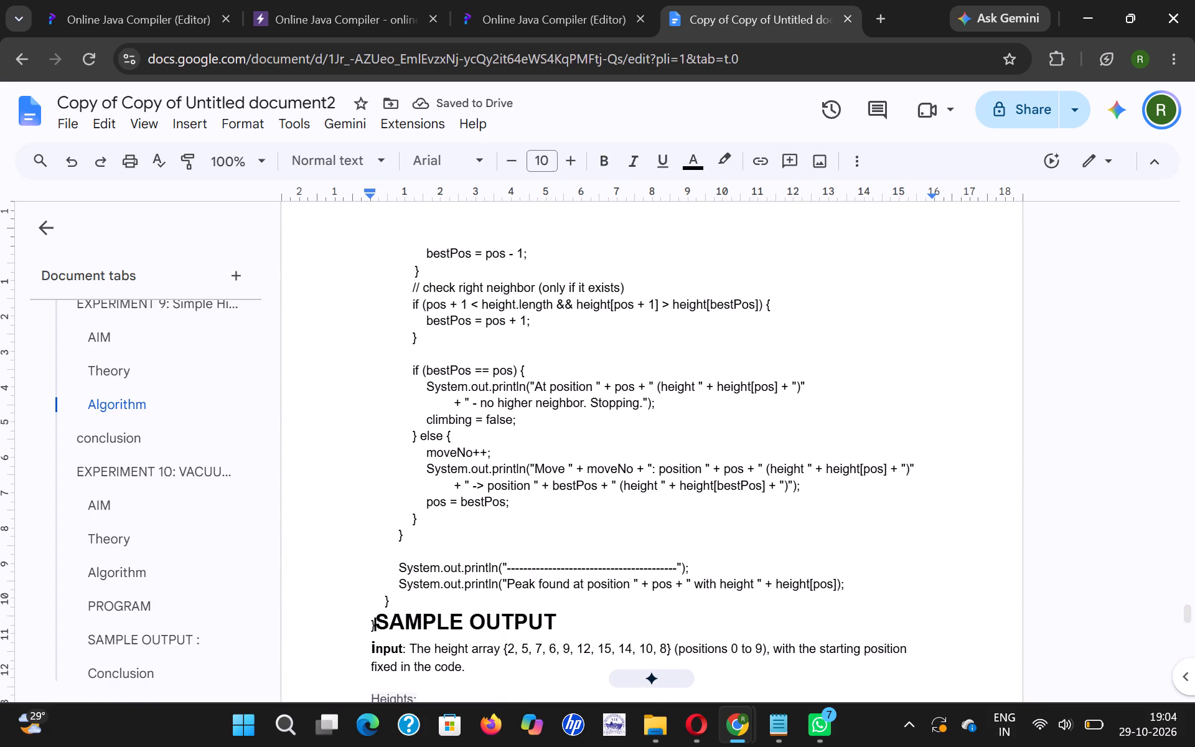
{"action": "left_click_drag", "start_coordinate": [398, 339], "coordinate": [678, 552]}
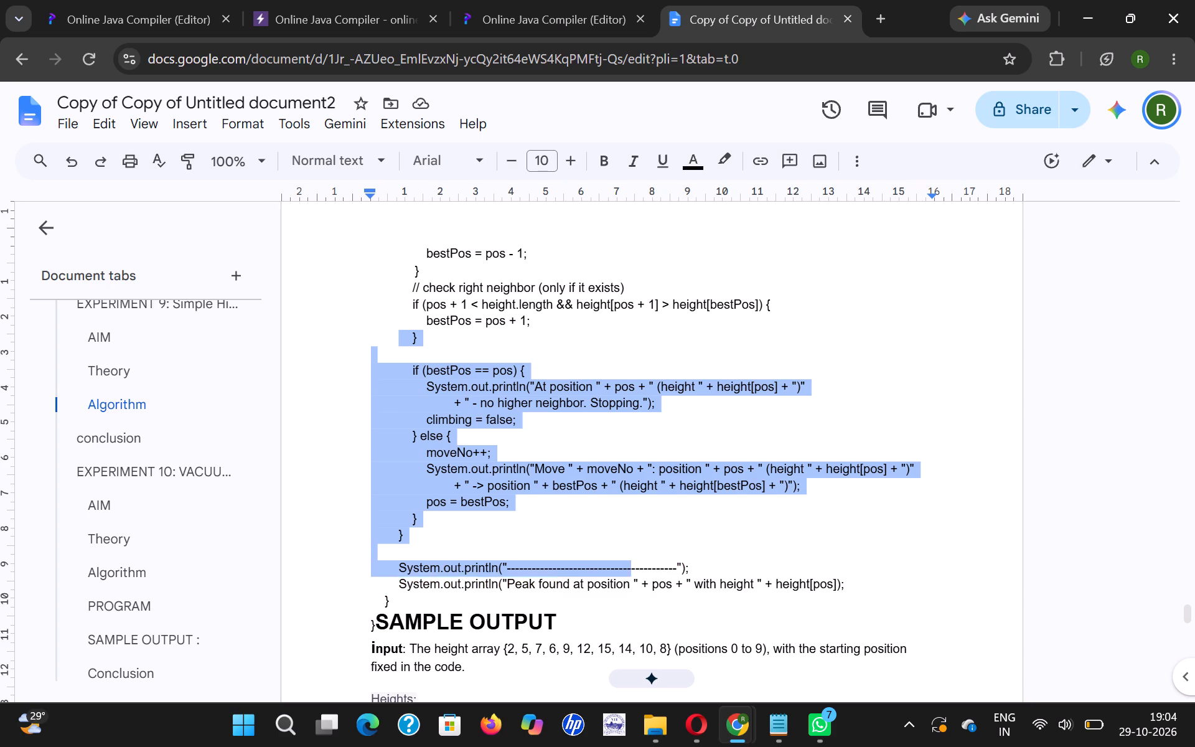
{"action": "left_click_drag", "start_coordinate": [678, 552], "coordinate": [842, 576]}
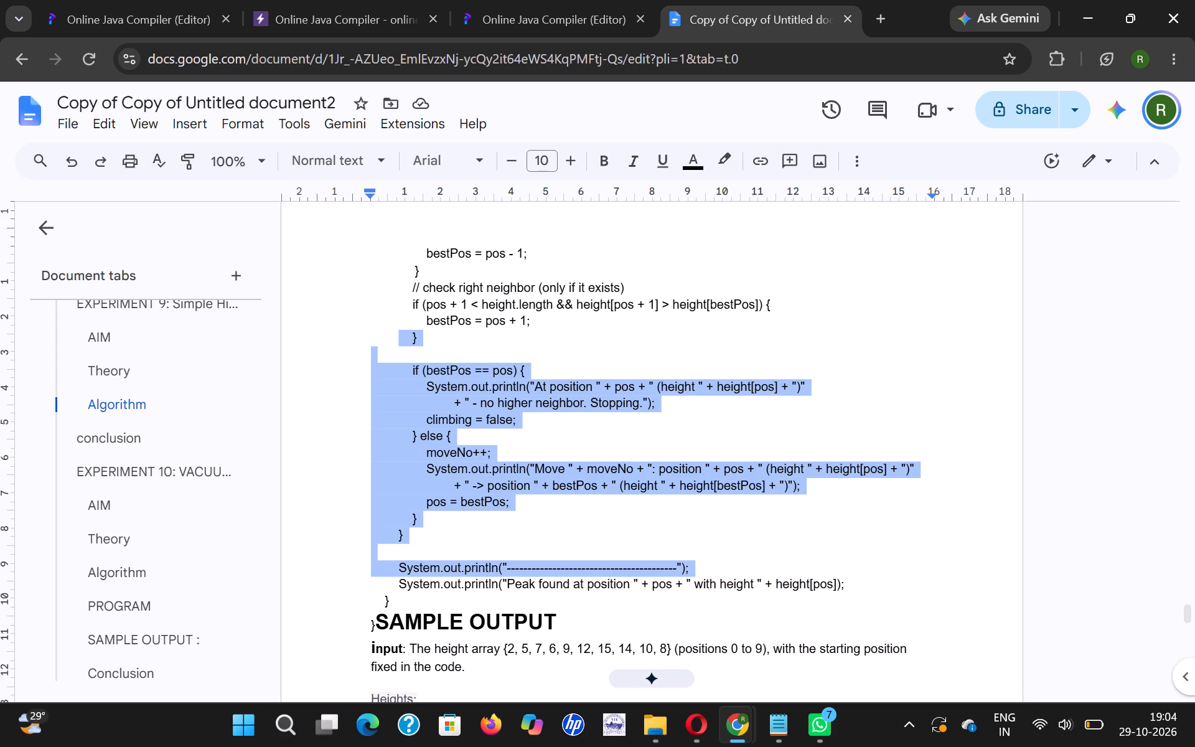
{"action": "left_click_drag", "start_coordinate": [842, 576], "coordinate": [840, 585]}
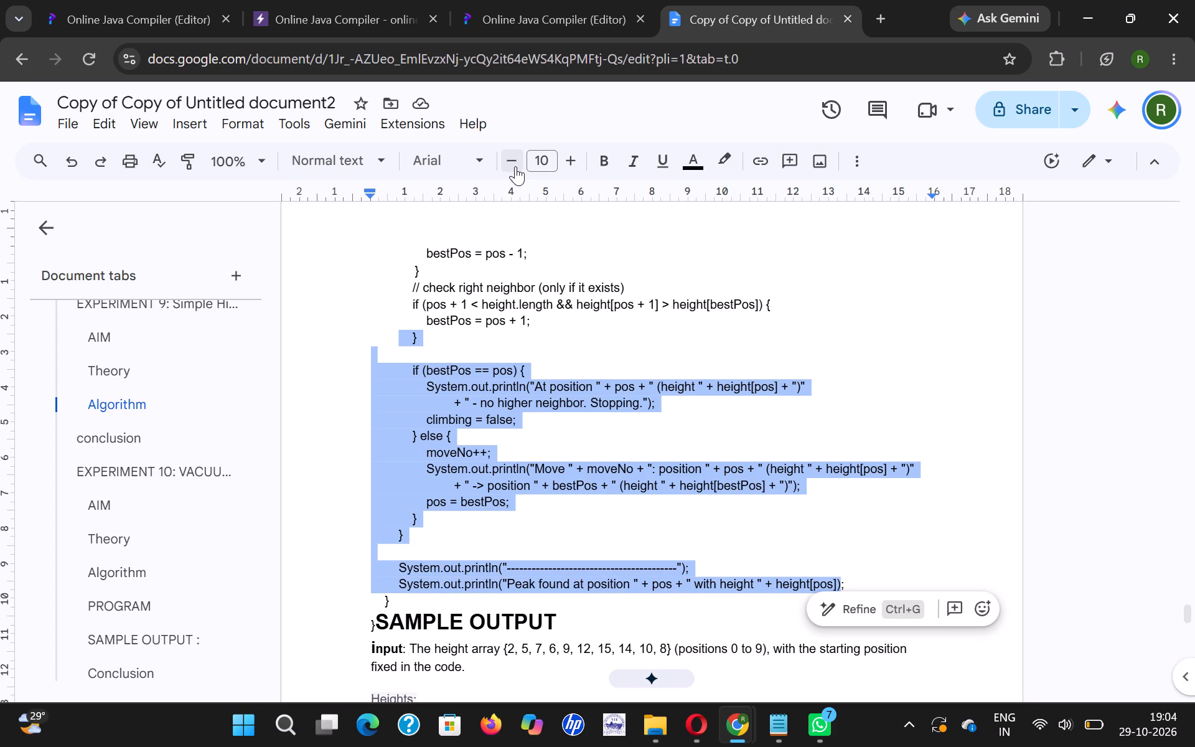
{"action": "left_click", "coordinate": [515, 166]}
{"action": "left_click", "coordinate": [785, 307]}
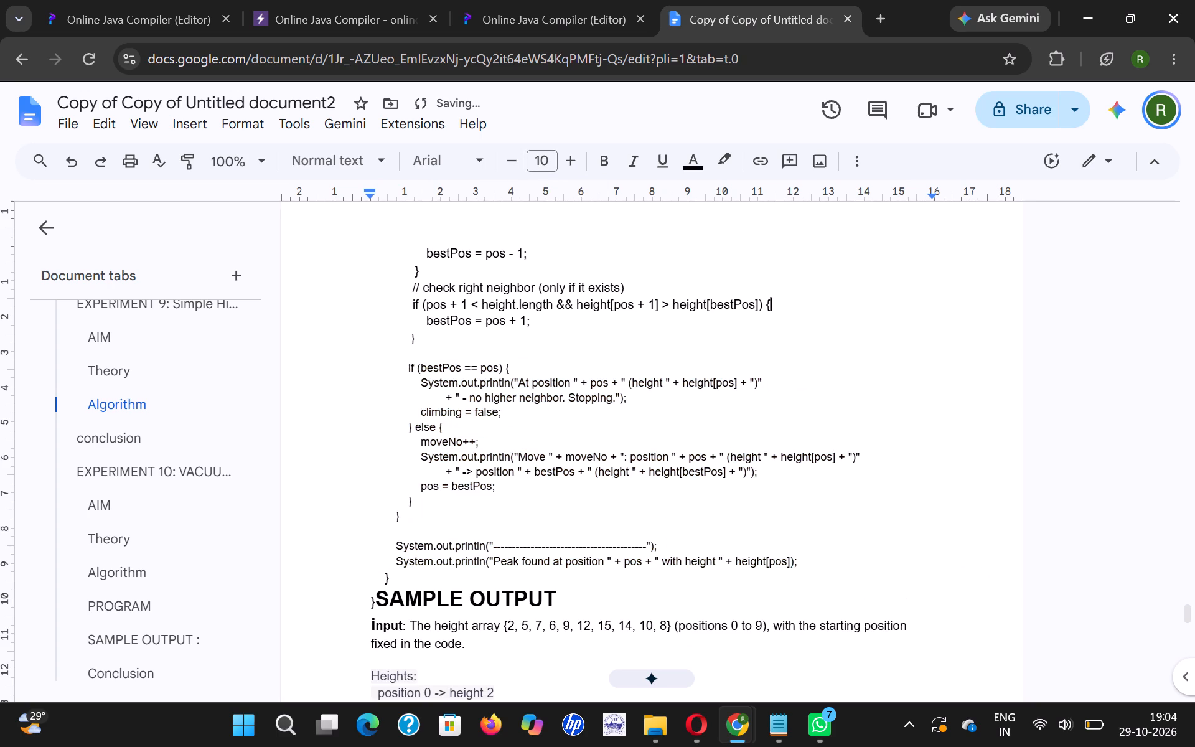
Set the font size to 9 for Experiment 9's code from bestPos = pos - 1 through pos = bestPos.
{"action": "scroll", "coordinate": [785, 307], "scroll_direction": "down", "scroll_amount": 5}
{"action": "scroll", "coordinate": [785, 307], "scroll_direction": "up", "scroll_amount": 2}
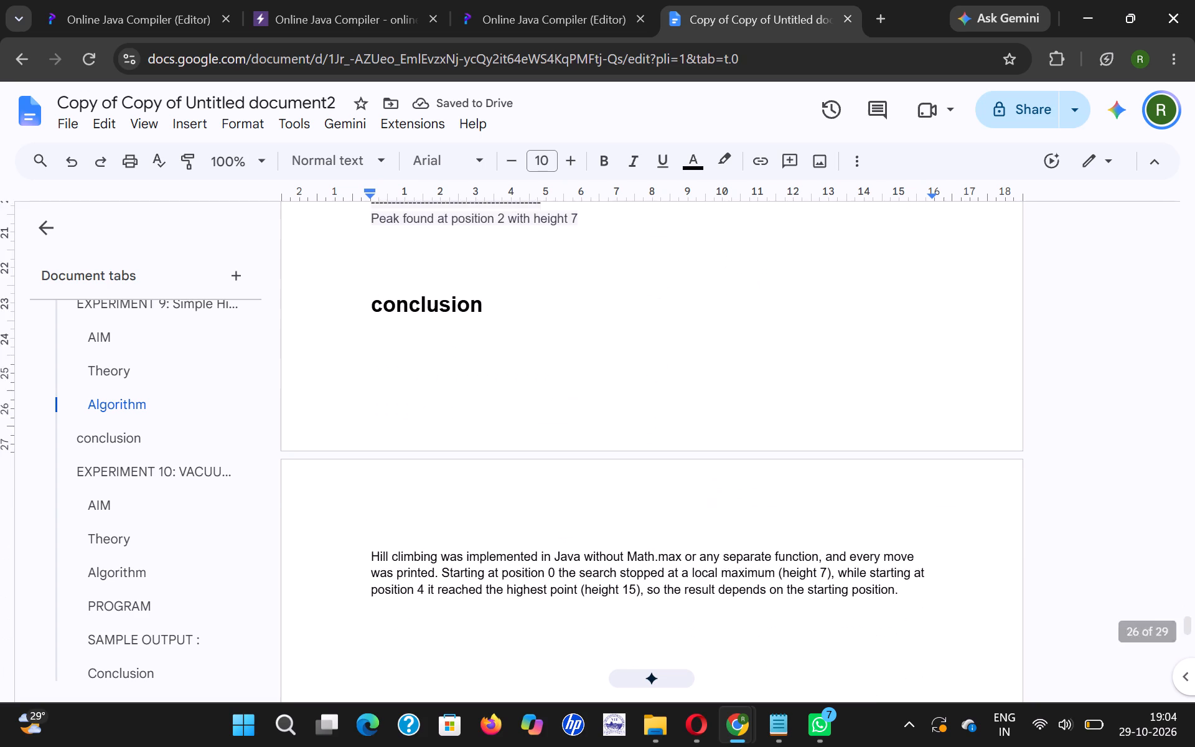
{"action": "scroll", "coordinate": [785, 307], "scroll_direction": "up", "scroll_amount": 5}
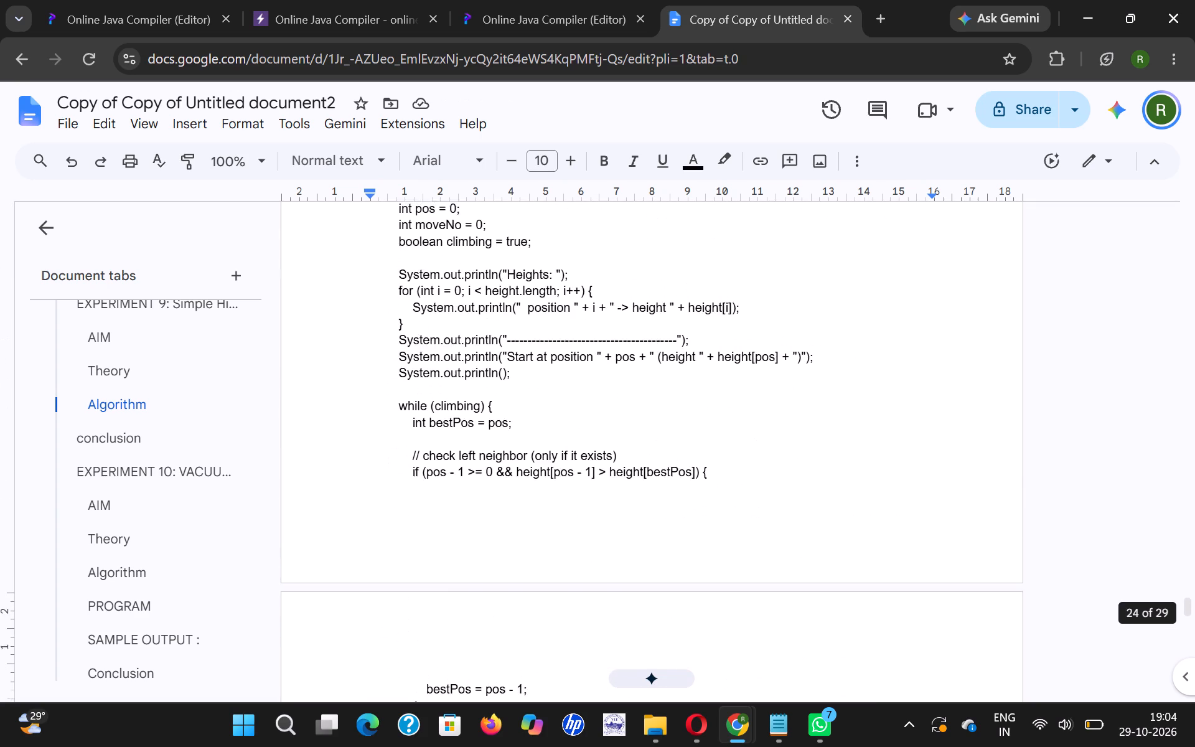
{"action": "scroll", "coordinate": [785, 307], "scroll_direction": "up", "scroll_amount": 2}
{"action": "scroll", "coordinate": [785, 307], "scroll_direction": "down", "scroll_amount": 3}
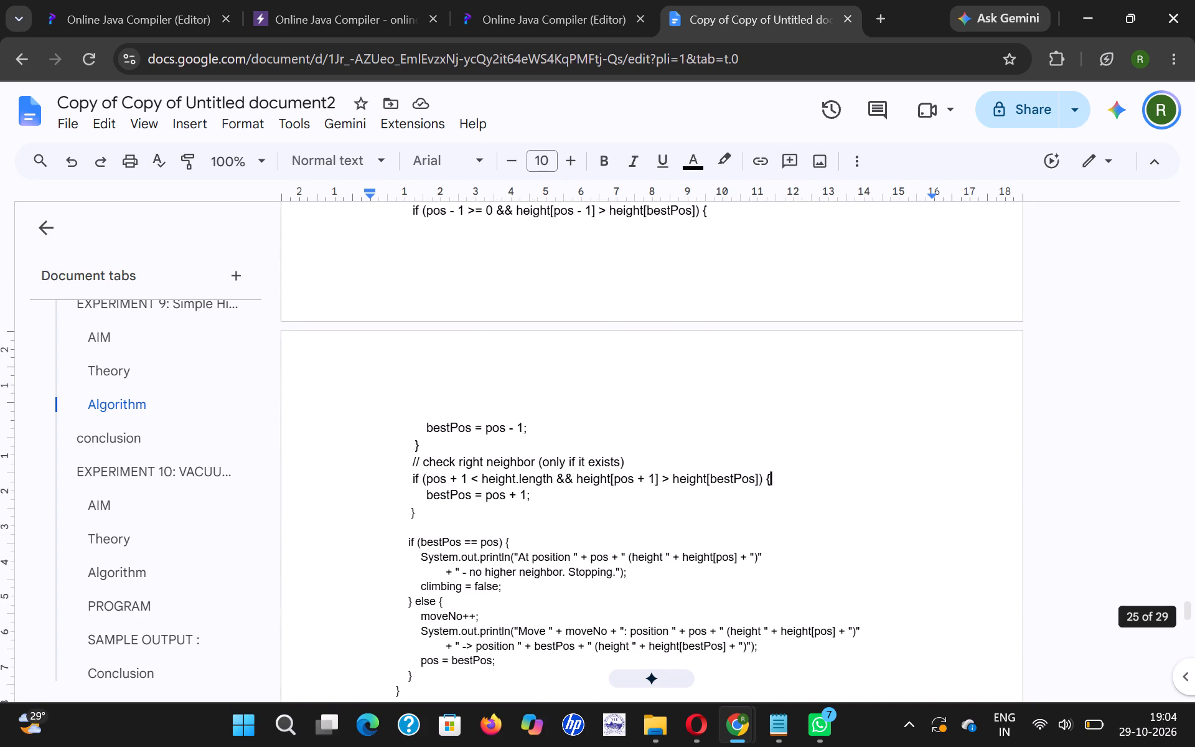
{"action": "scroll", "coordinate": [785, 307], "scroll_direction": "down", "scroll_amount": 1}
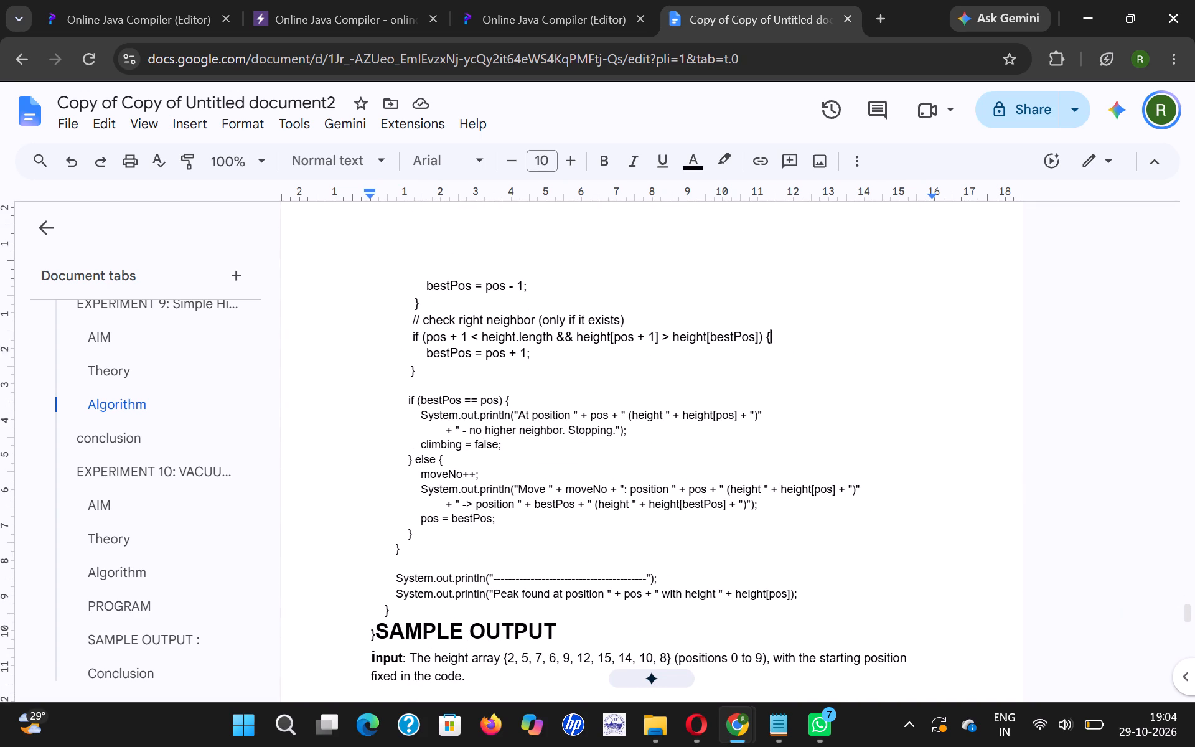
{"action": "left_click_drag", "start_coordinate": [412, 271], "coordinate": [486, 519]}
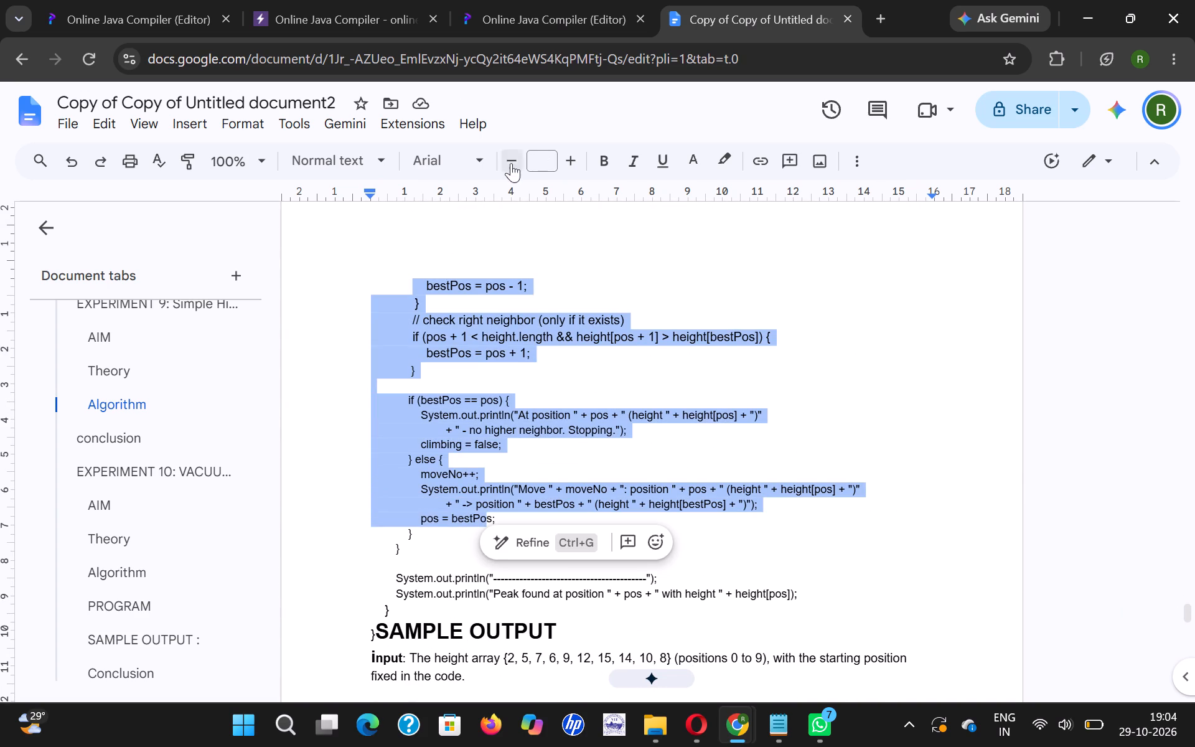
{"action": "left_click", "coordinate": [534, 154]}
{"action": "left_click", "coordinate": [543, 222]}
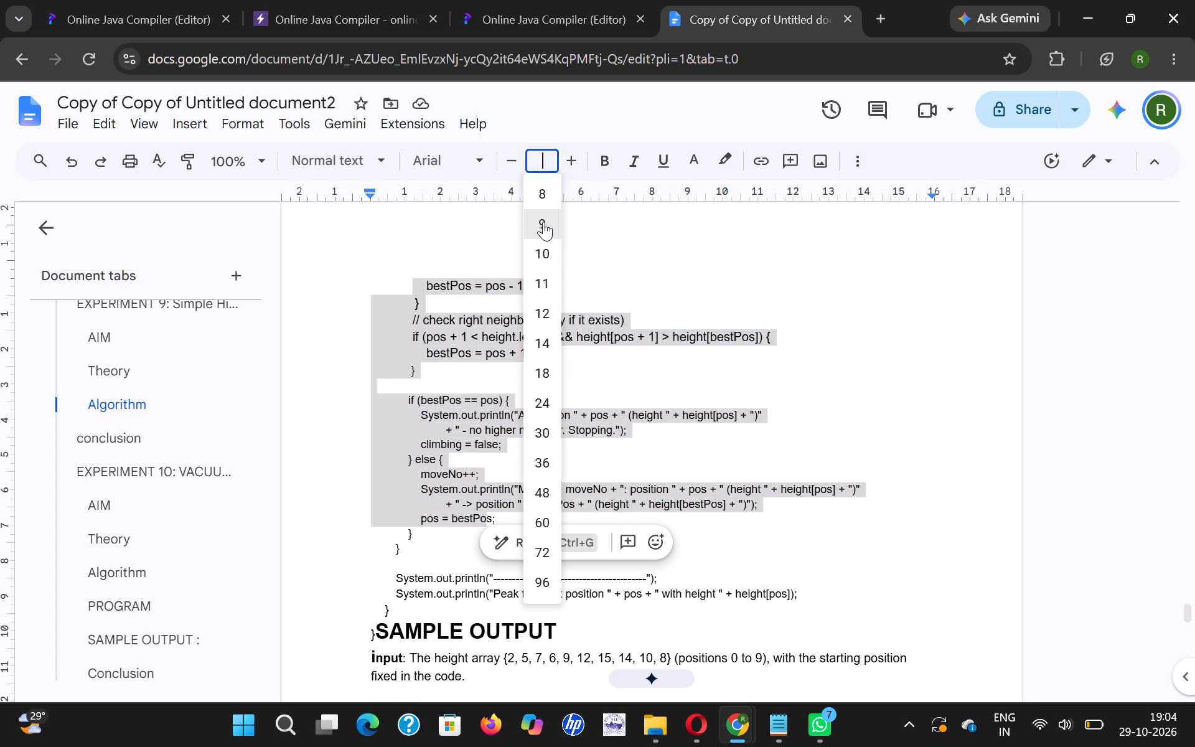
Delete the empty line above Experiment 9's conclusion heading so the conclusion text fits on the same page.
{"action": "left_click", "coordinate": [791, 360]}
{"action": "scroll", "coordinate": [791, 360], "scroll_direction": "down", "scroll_amount": 1}
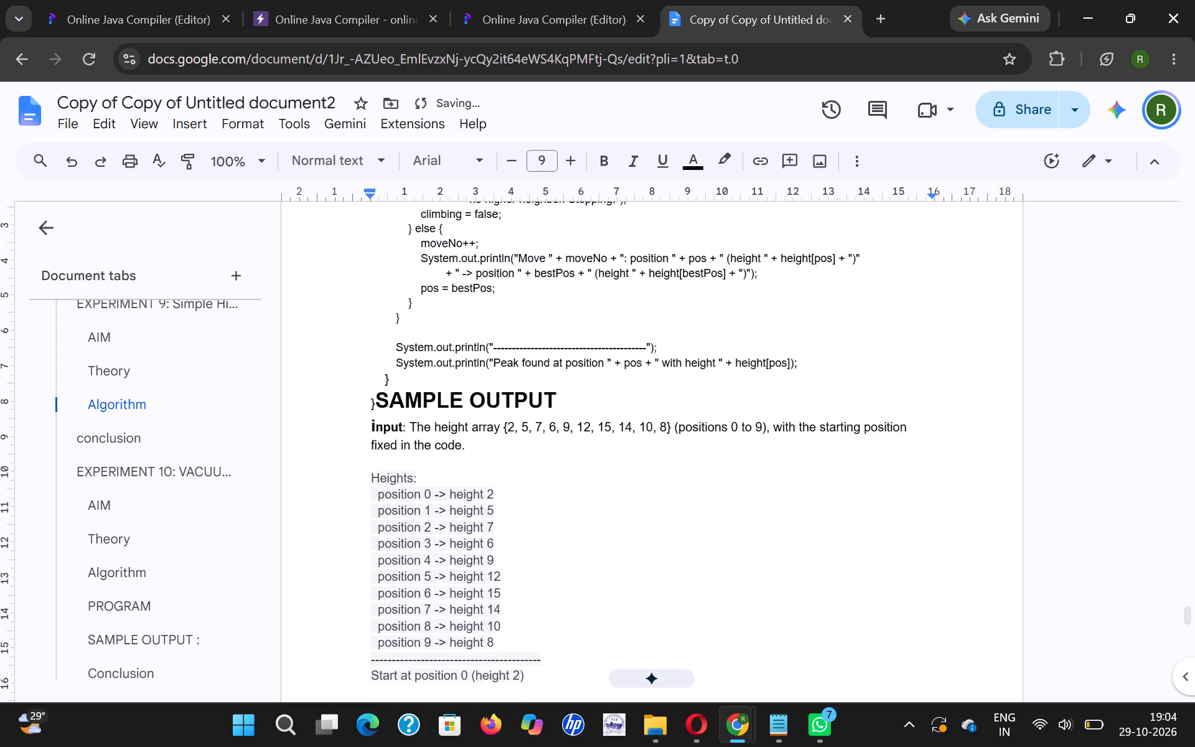
{"action": "scroll", "coordinate": [791, 360], "scroll_direction": "down", "scroll_amount": 1}
{"action": "scroll", "coordinate": [504, 423], "scroll_direction": "down", "scroll_amount": 2}
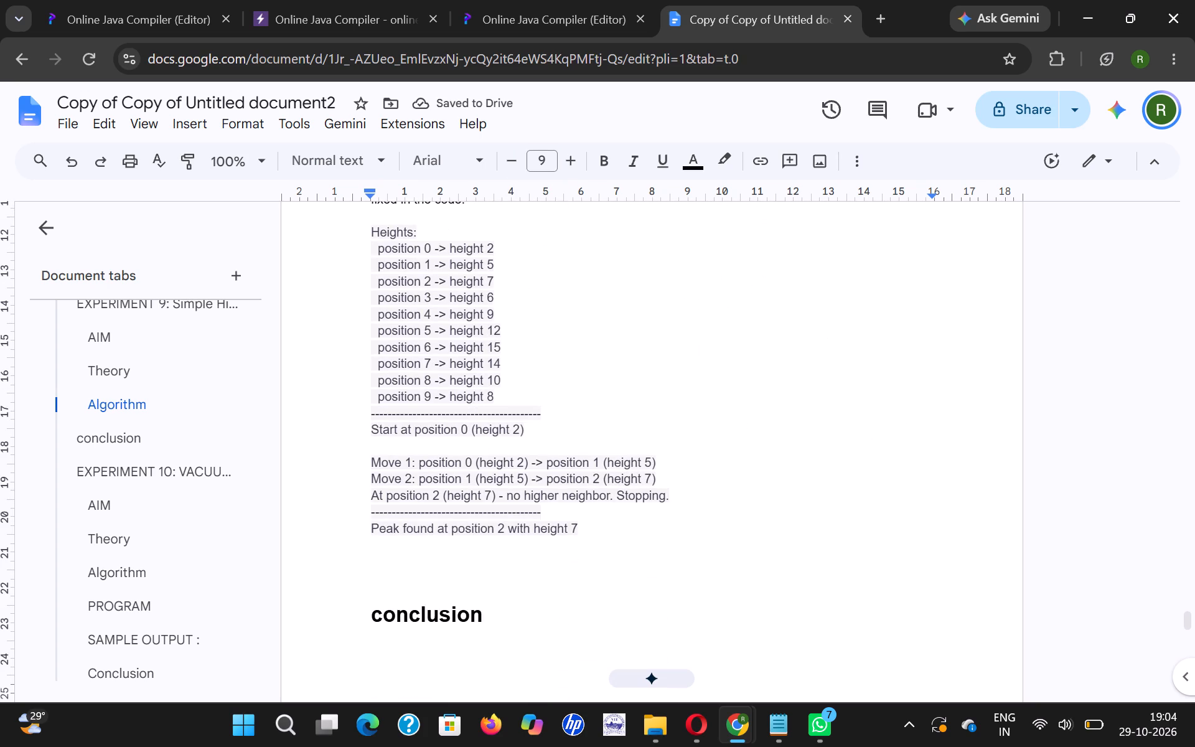
{"action": "scroll", "coordinate": [449, 355], "scroll_direction": "down", "scroll_amount": 1}
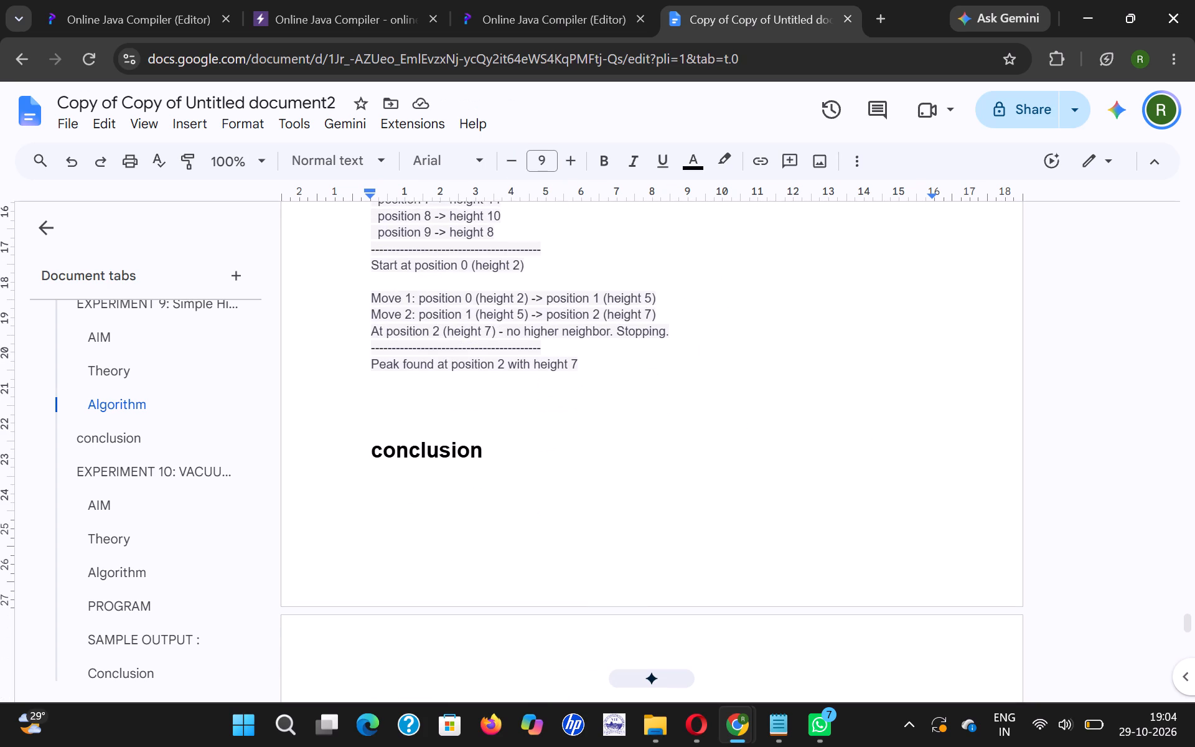
{"action": "left_click", "coordinate": [402, 489]}
{"action": "left_click", "coordinate": [378, 451]}
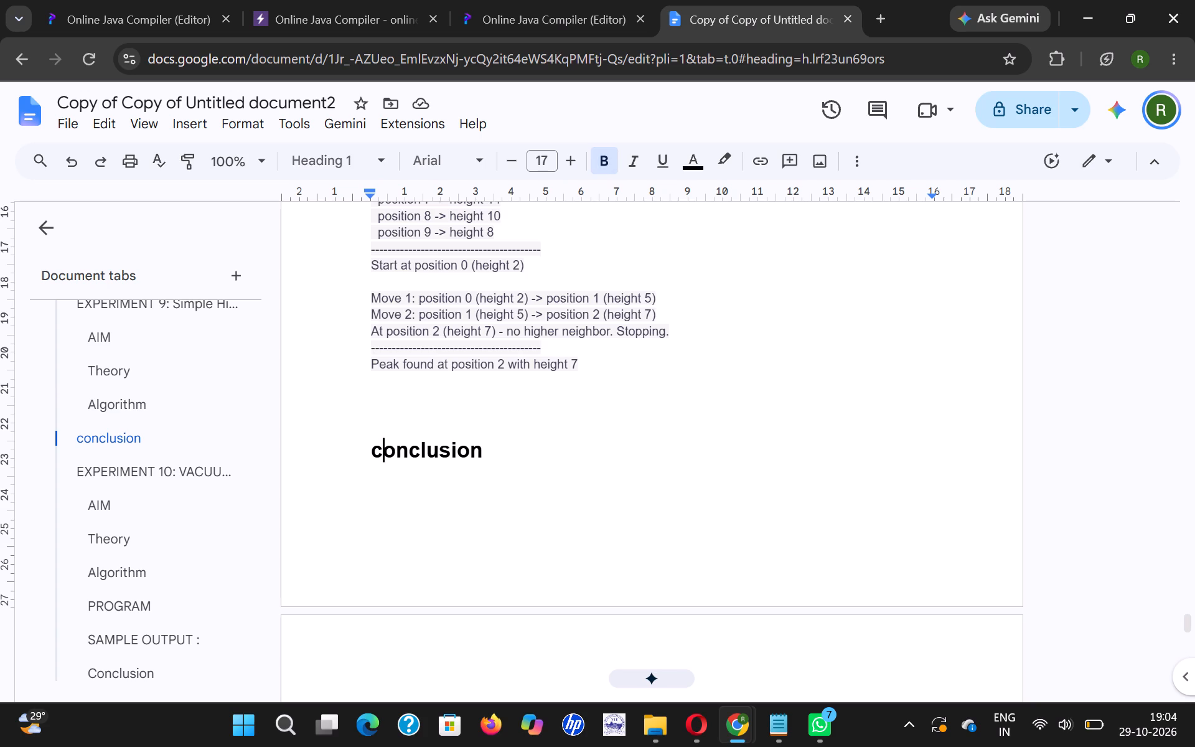
{"action": "key", "text": "Left"}
{"action": "key", "text": "BackSpace"}
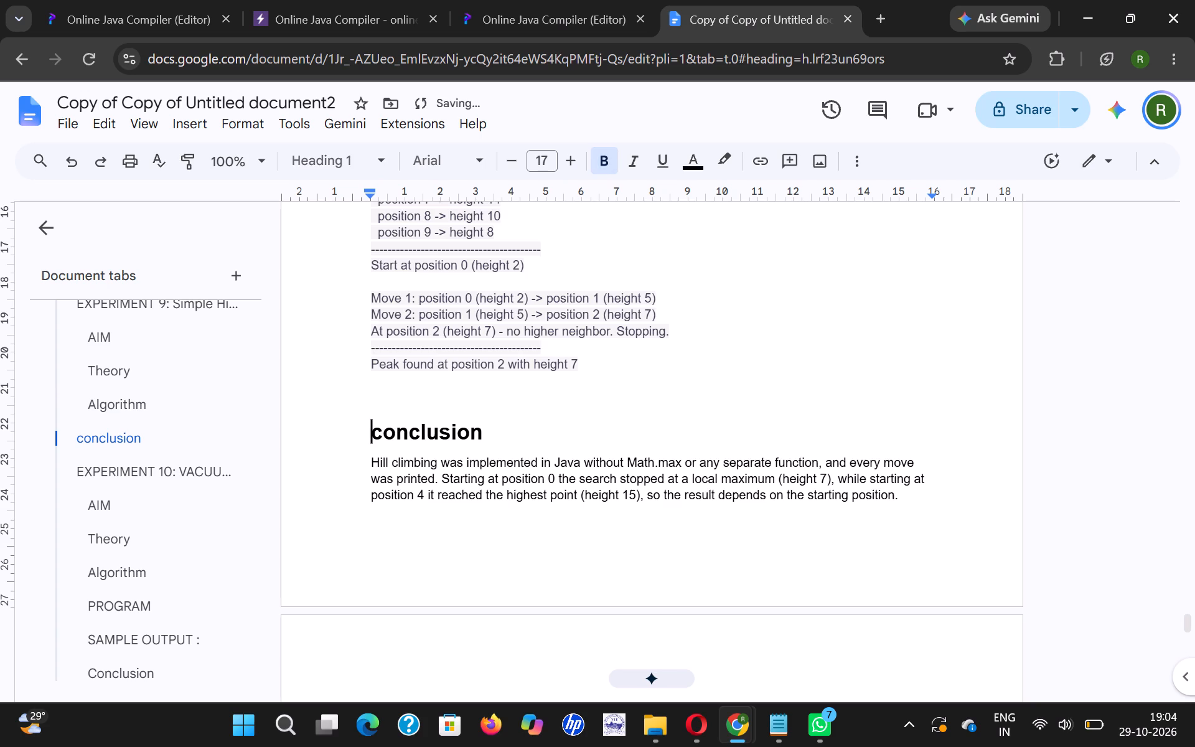
Remove the surplus empty lines above the EXPERIMENT 10: VACUUM CLEANER AGENT heading, keeping the break that starts it on its own page.
{"action": "scroll", "coordinate": [635, 504], "scroll_direction": "down", "scroll_amount": 2}
{"action": "scroll", "coordinate": [635, 504], "scroll_direction": "up", "scroll_amount": 1}
{"action": "scroll", "coordinate": [635, 504], "scroll_direction": "down", "scroll_amount": 1}
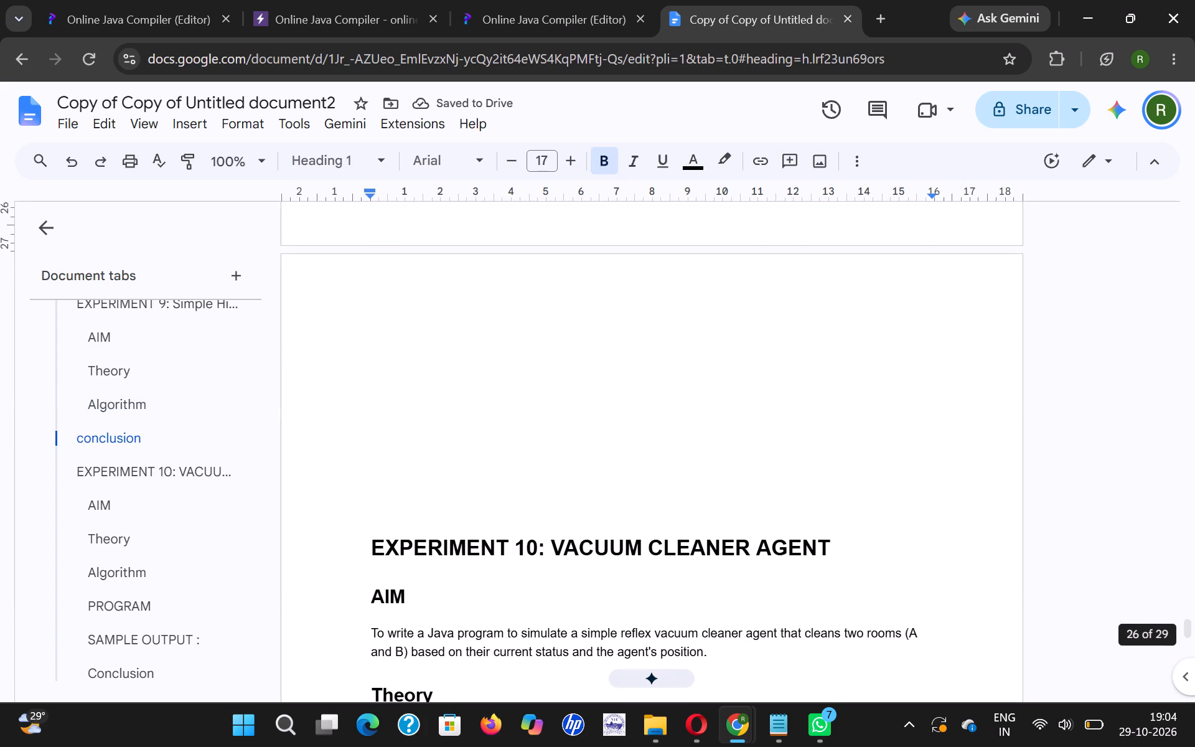
{"action": "scroll", "coordinate": [635, 504], "scroll_direction": "down", "scroll_amount": 1}
{"action": "left_click", "coordinate": [372, 539]}
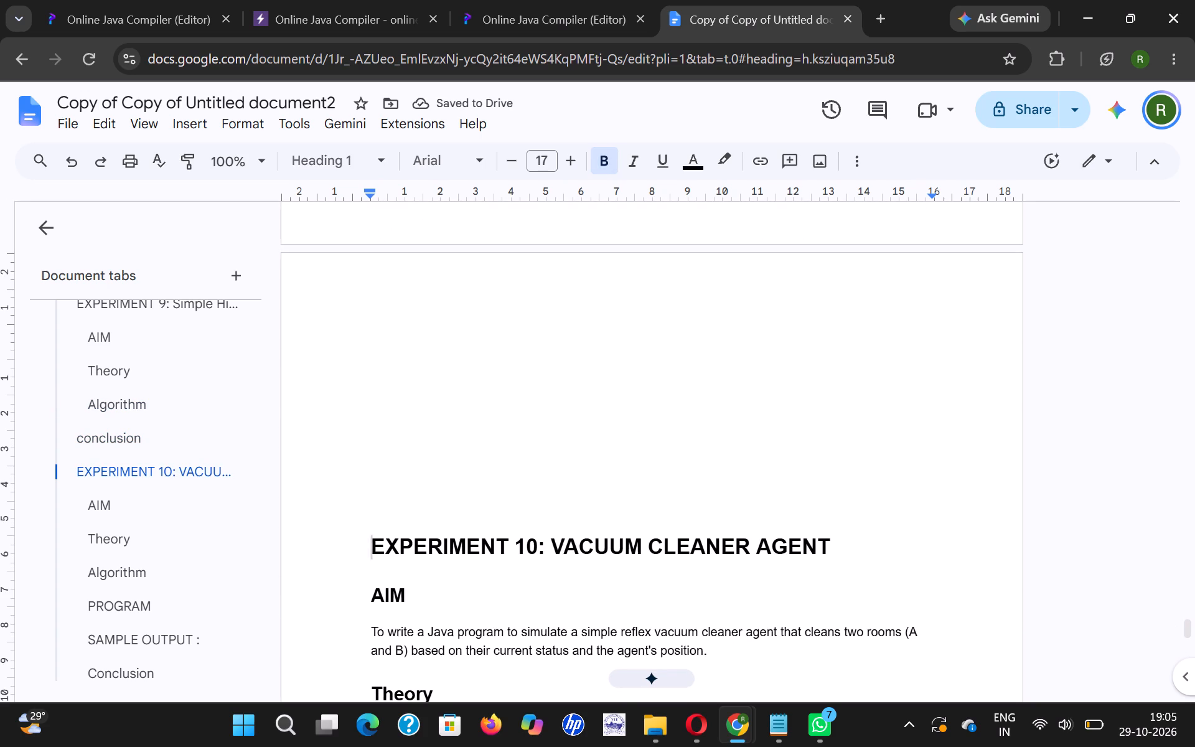
{"action": "key", "text": "BackSpace"}
{"action": "key", "text": "BackSpace"}
{"action": "key", "text": "BackSpace"}
{"action": "key", "text": "BackSpace"}
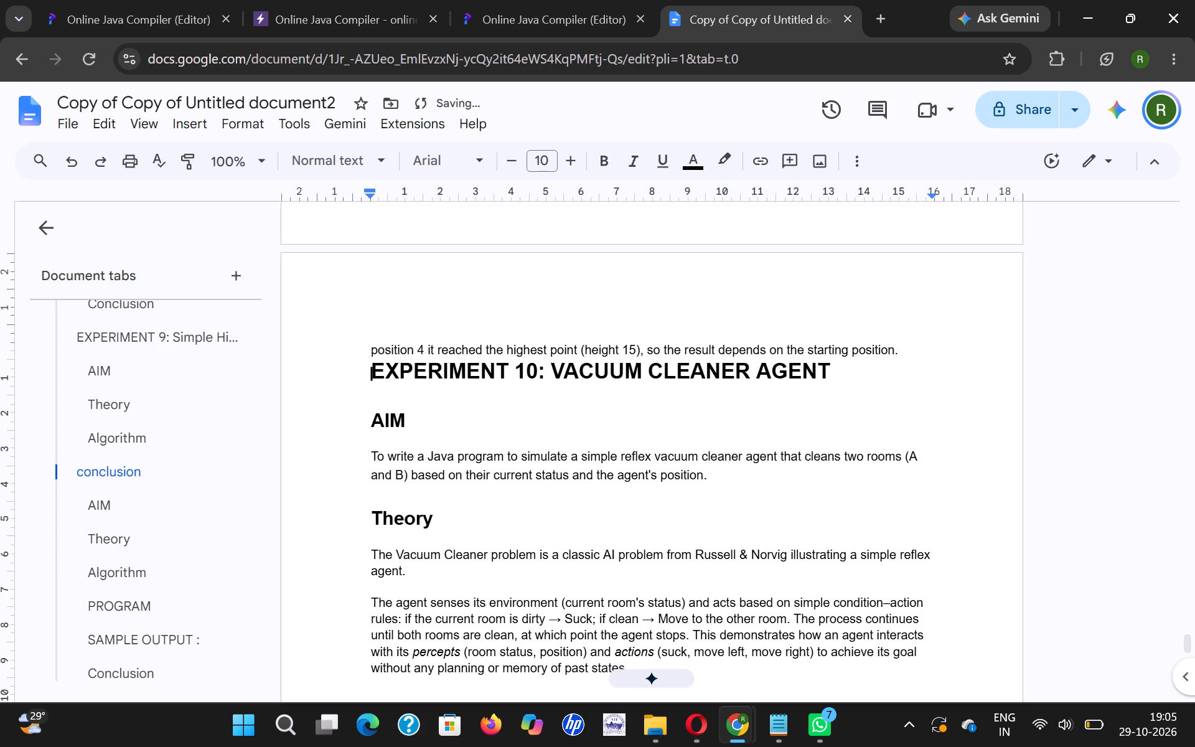
{"action": "key", "text": "Return"}
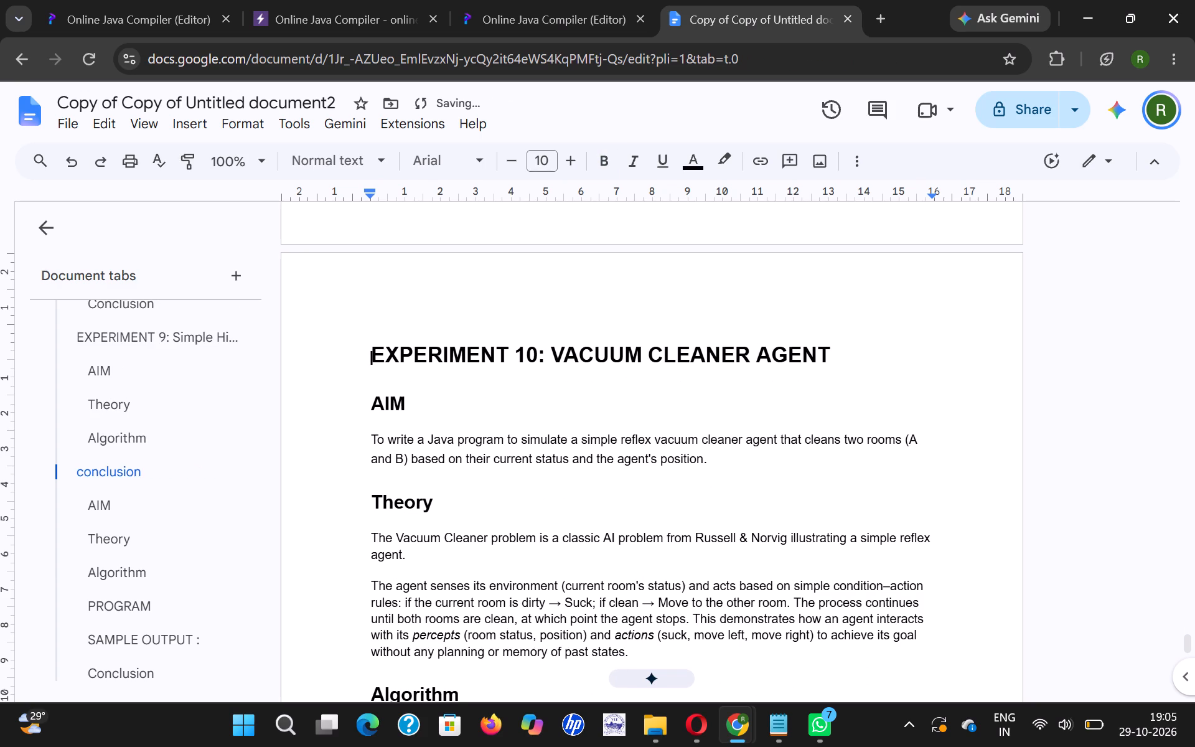
{"action": "left_click", "coordinate": [607, 421]}
Delete the empty lines above Experiment 10's PROGRAM heading so it follows directly after the last algorithm step.
{"action": "scroll", "coordinate": [607, 421], "scroll_direction": "down", "scroll_amount": 4}
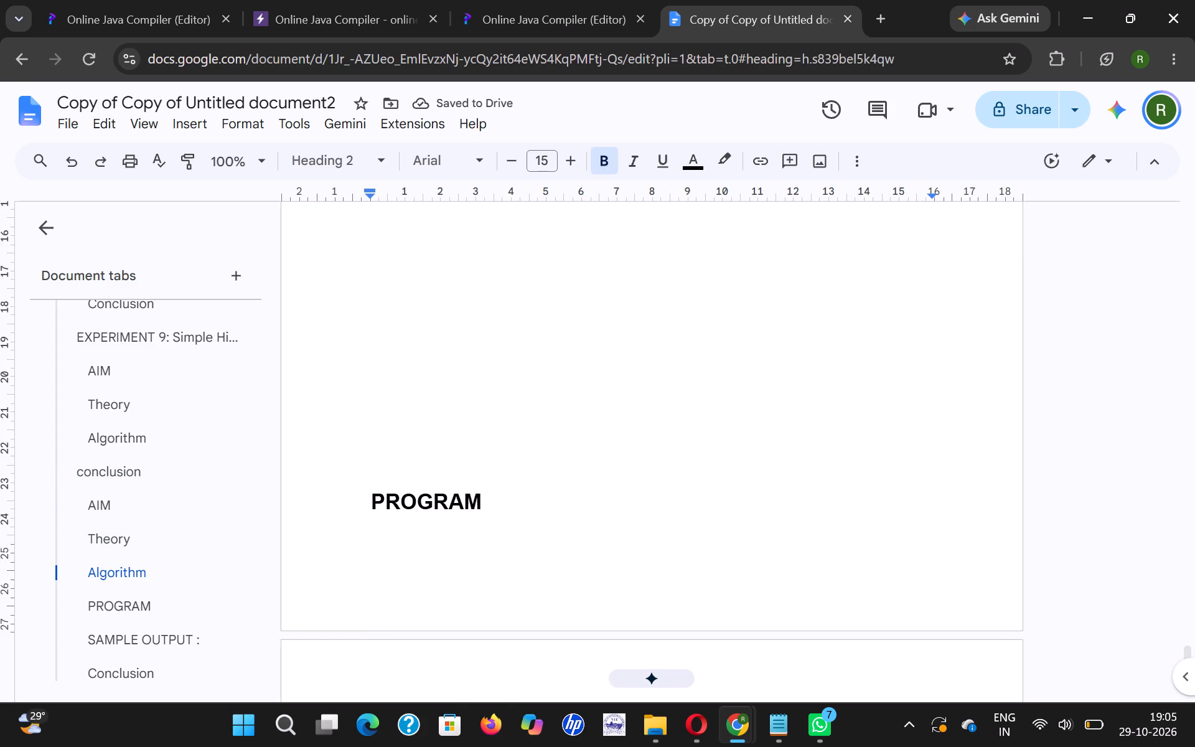
{"action": "scroll", "coordinate": [607, 421], "scroll_direction": "up", "scroll_amount": 1}
{"action": "scroll", "coordinate": [607, 421], "scroll_direction": "down", "scroll_amount": 2}
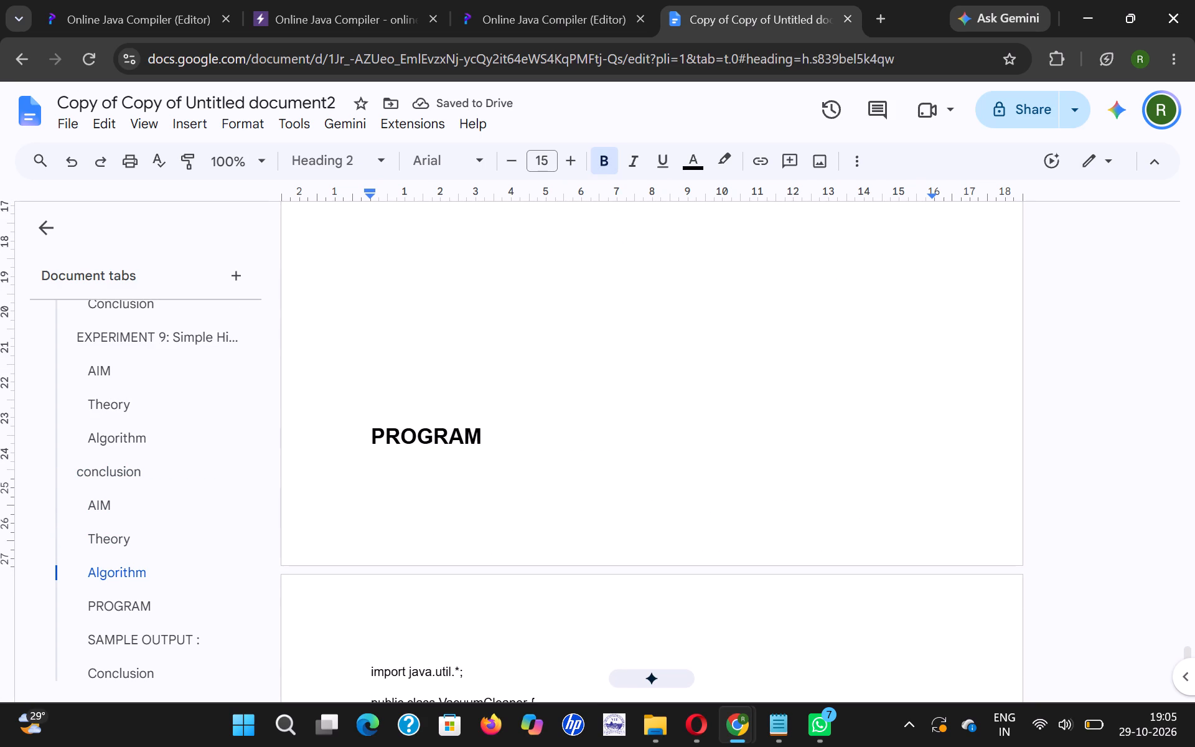
{"action": "left_click", "coordinate": [367, 443]}
{"action": "key", "text": "BackSpace"}
{"action": "key", "text": "BackSpace"}
{"action": "key", "text": "BackSpace"}
{"action": "key", "text": "BackSpace"}
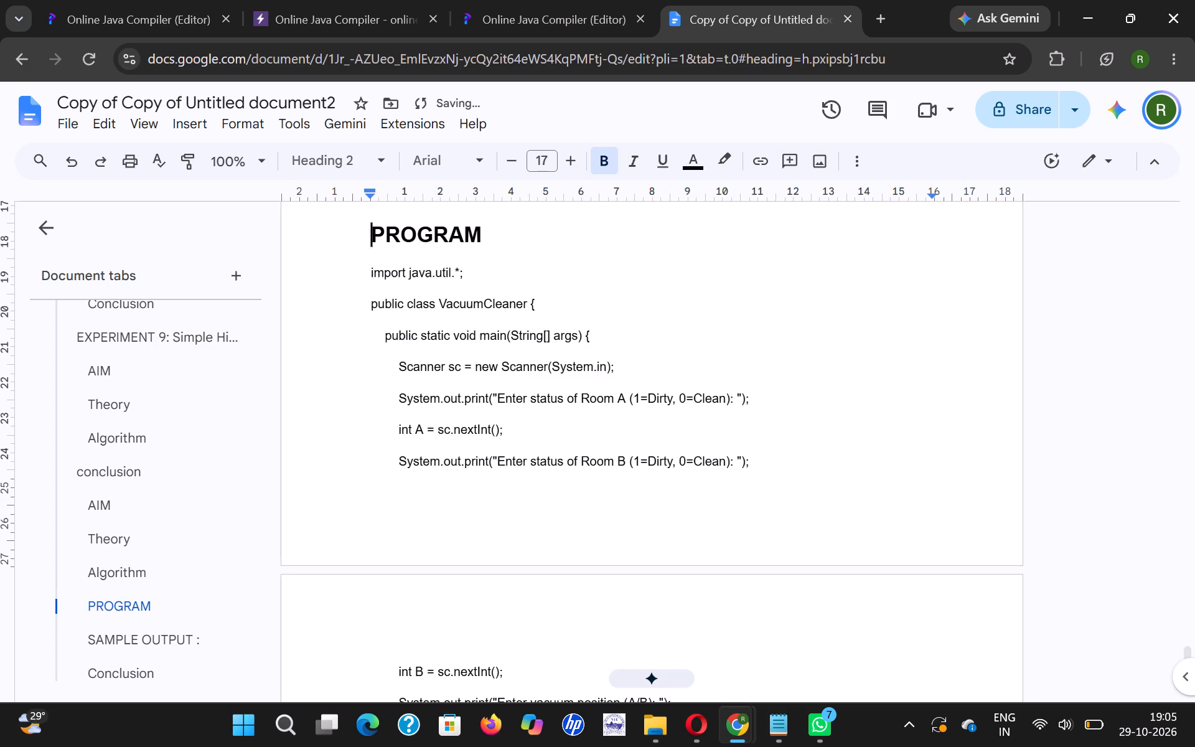
{"action": "key", "text": "BackSpace"}
{"action": "scroll", "coordinate": [367, 443], "scroll_direction": "up", "scroll_amount": 1}
{"action": "key", "text": "BackSpace"}
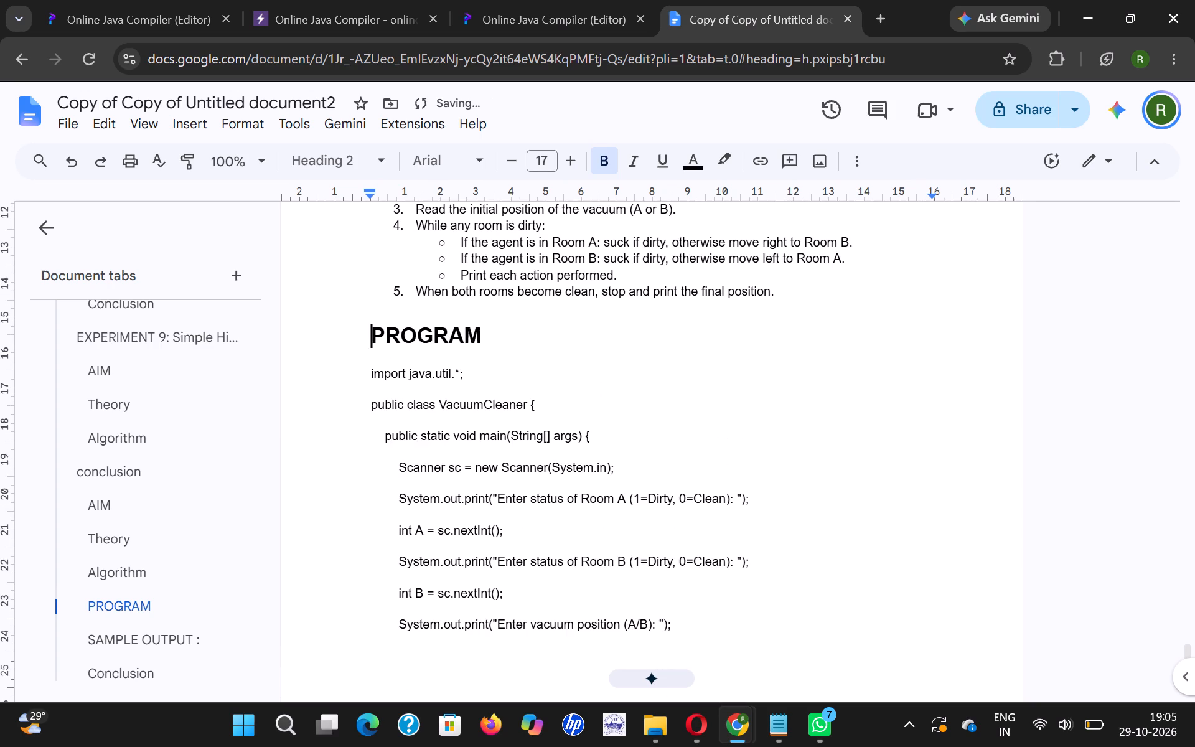
Review the page layout of Experiment 10 from its AIM through the program and sample output to the Conclusion.
{"action": "left_click", "coordinate": [679, 393]}
{"action": "scroll", "coordinate": [679, 393], "scroll_direction": "up", "scroll_amount": 4}
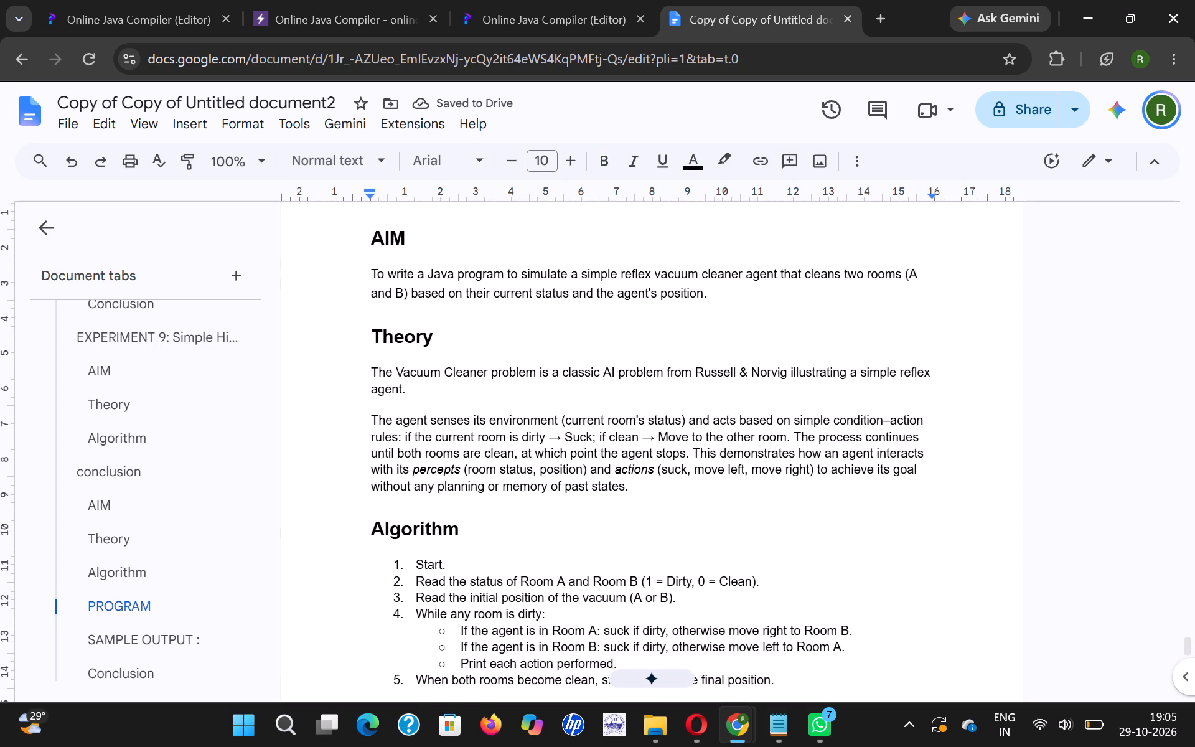
{"action": "scroll", "coordinate": [679, 393], "scroll_direction": "down", "scroll_amount": 9}
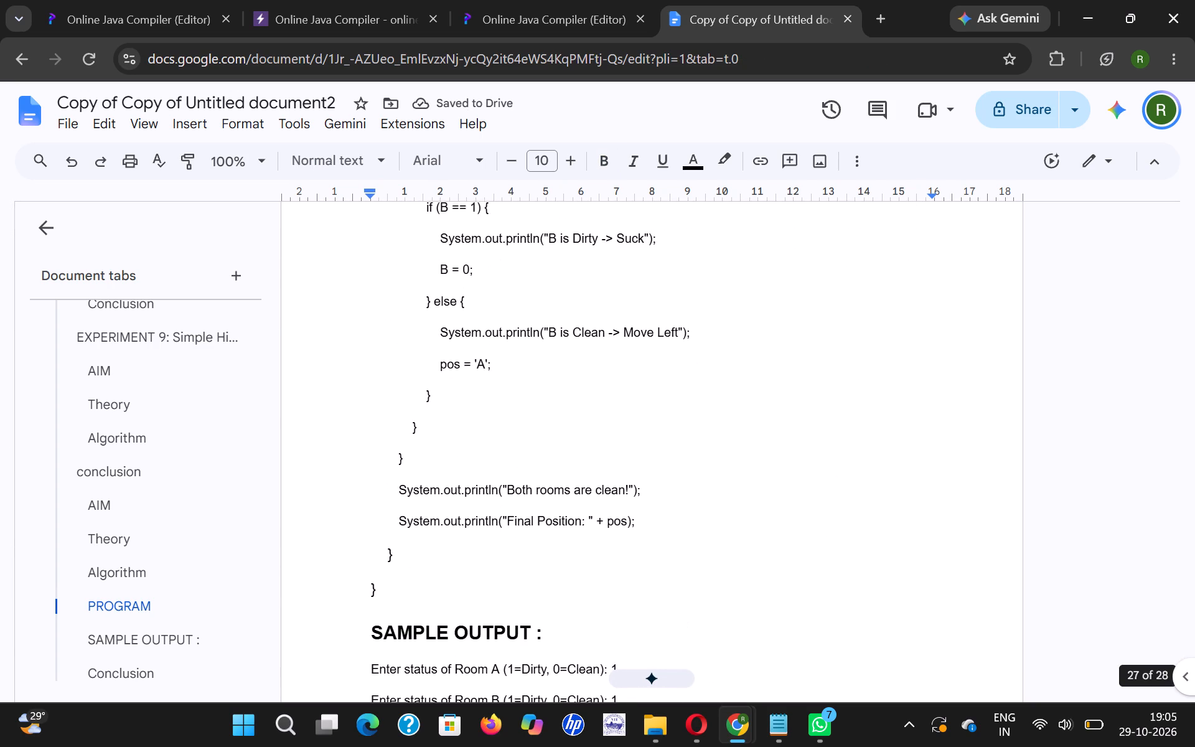
{"action": "scroll", "coordinate": [679, 393], "scroll_direction": "down", "scroll_amount": 7}
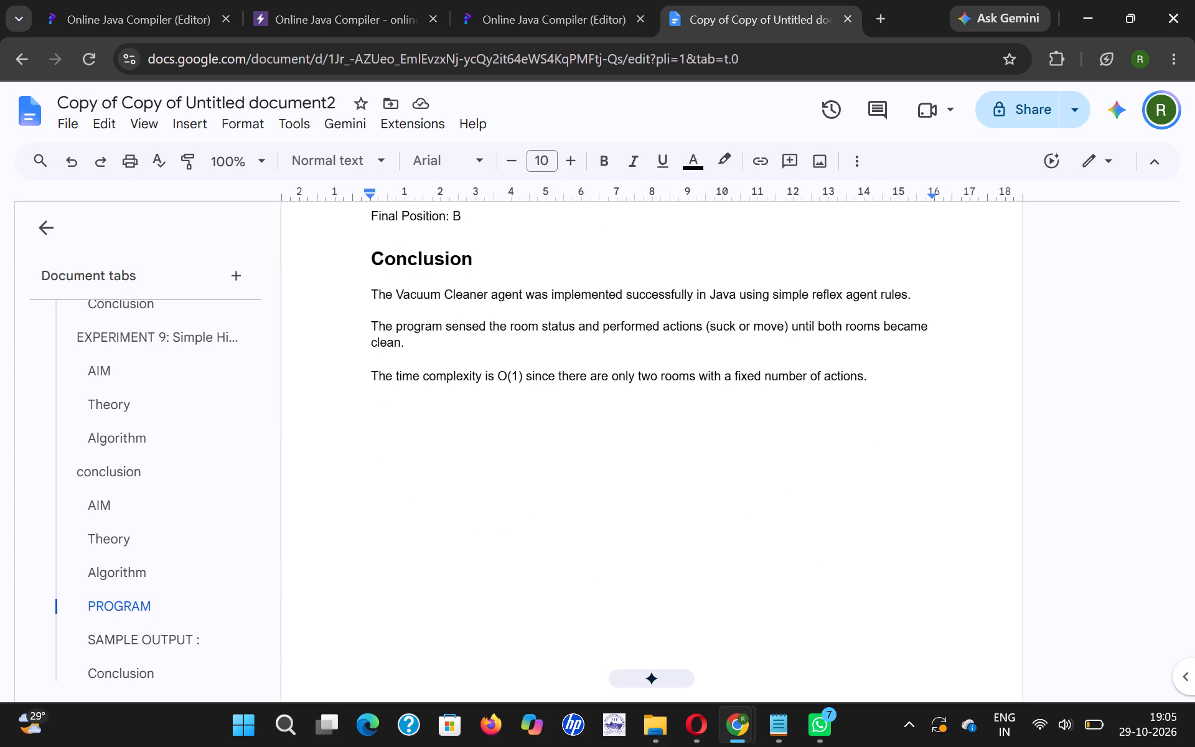
{"action": "scroll", "coordinate": [679, 393], "scroll_direction": "down", "scroll_amount": 4}
{"action": "scroll", "coordinate": [679, 393], "scroll_direction": "up", "scroll_amount": 3}
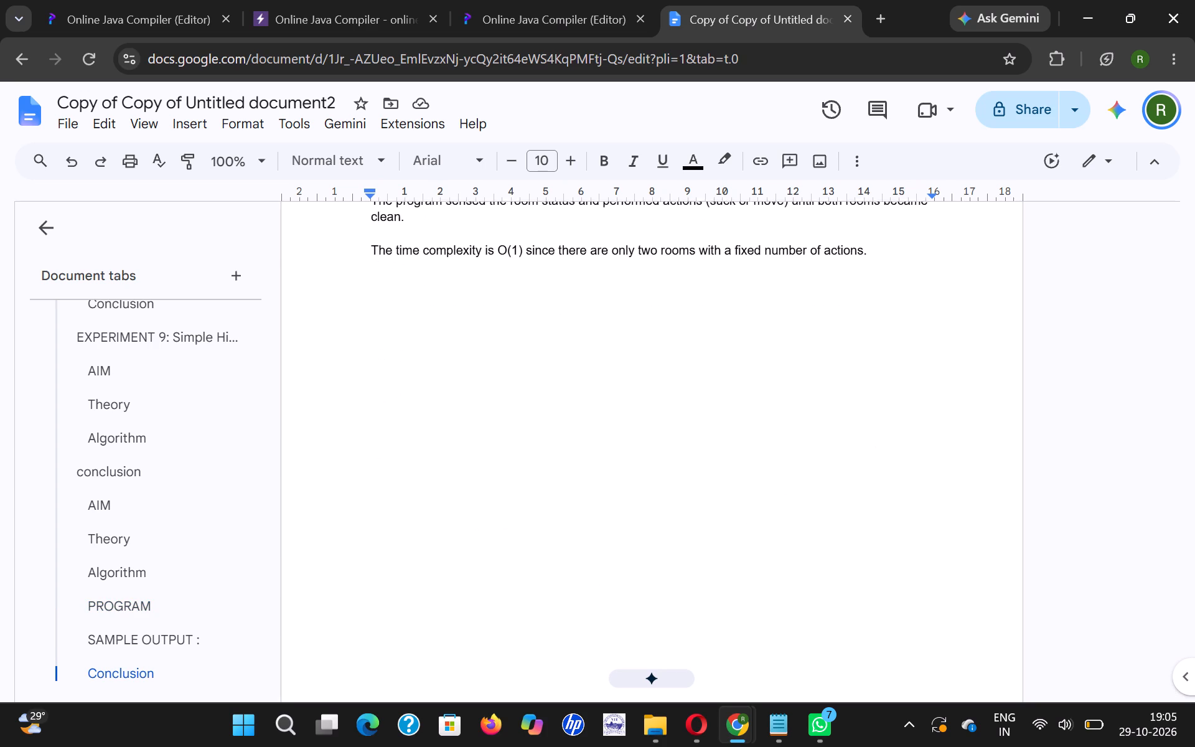
{"action": "scroll", "coordinate": [679, 393], "scroll_direction": "up", "scroll_amount": 7}
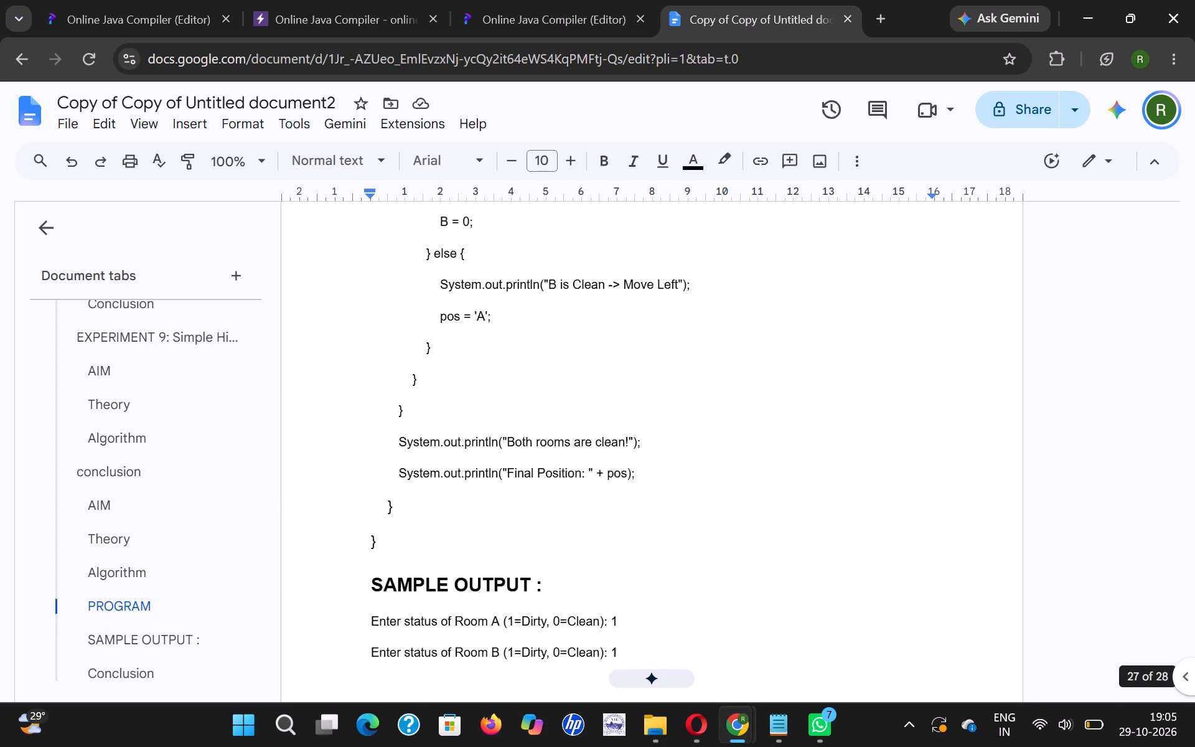
{"action": "scroll", "coordinate": [679, 393], "scroll_direction": "up", "scroll_amount": 7}
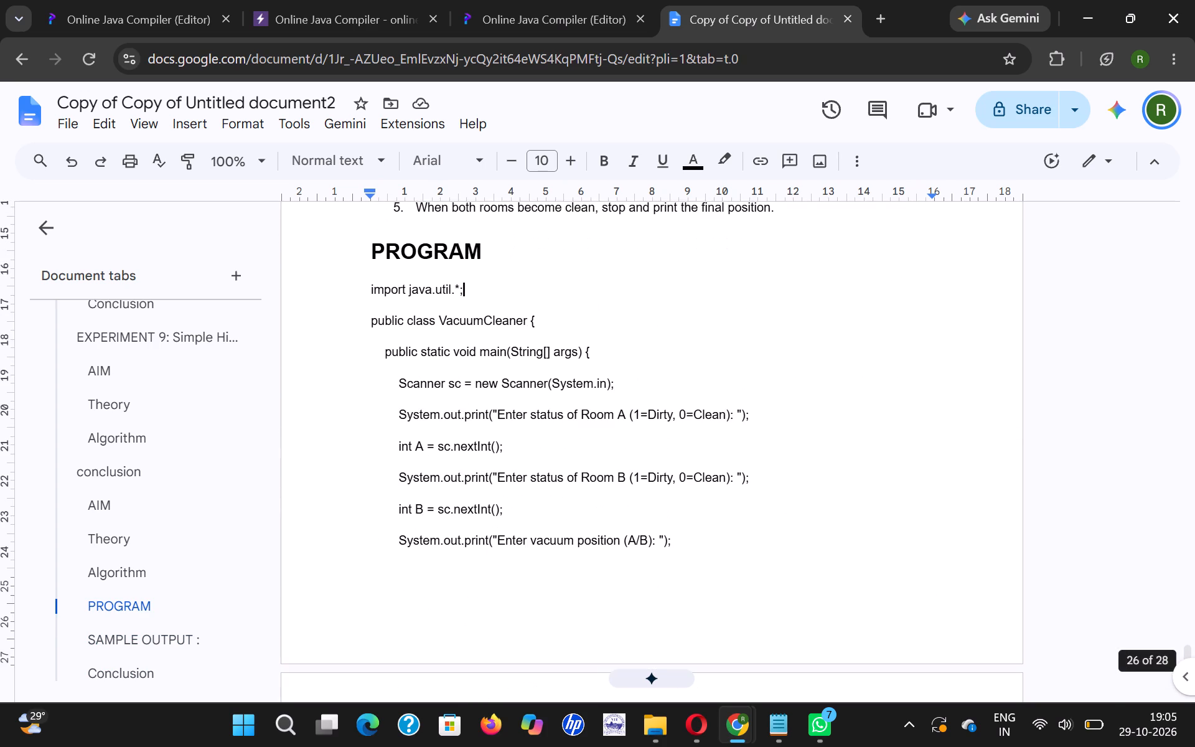
{"action": "scroll", "coordinate": [679, 393], "scroll_direction": "up", "scroll_amount": 1}
{"action": "scroll", "coordinate": [679, 393], "scroll_direction": "down", "scroll_amount": 1}
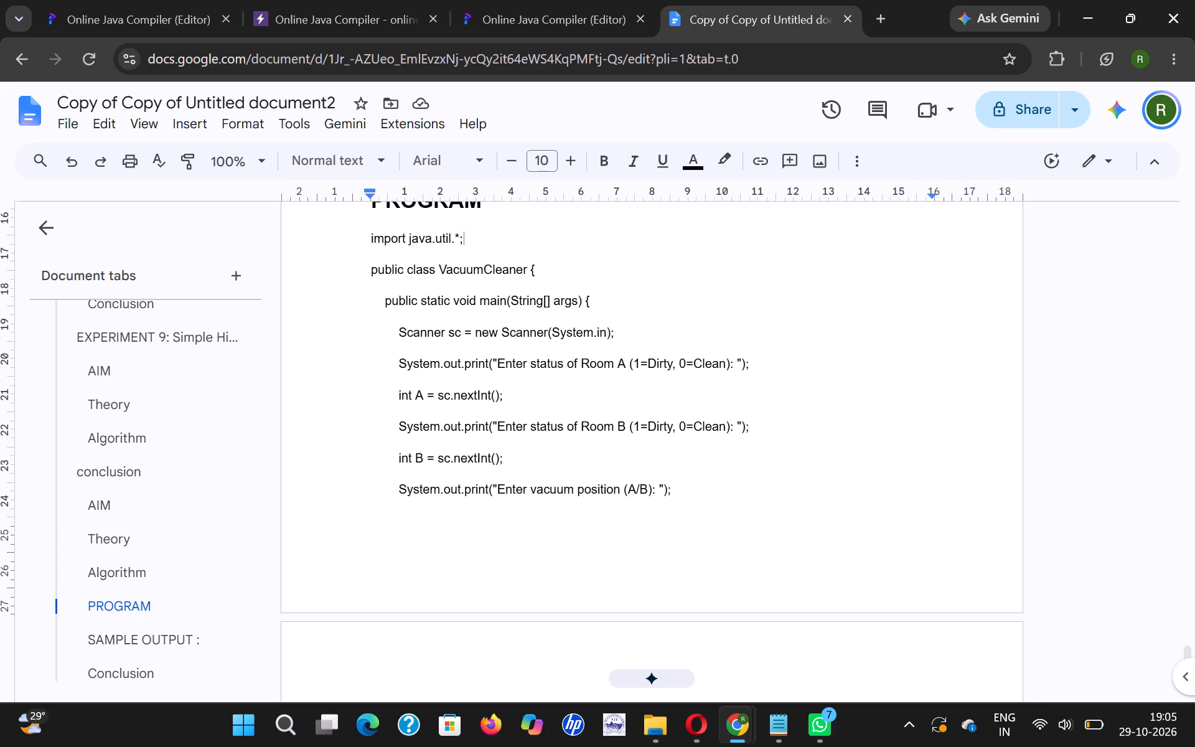
Insert one empty line between Experiment 10's last algorithm step and its PROGRAM heading.
{"action": "scroll", "coordinate": [679, 393], "scroll_direction": "up", "scroll_amount": 2}
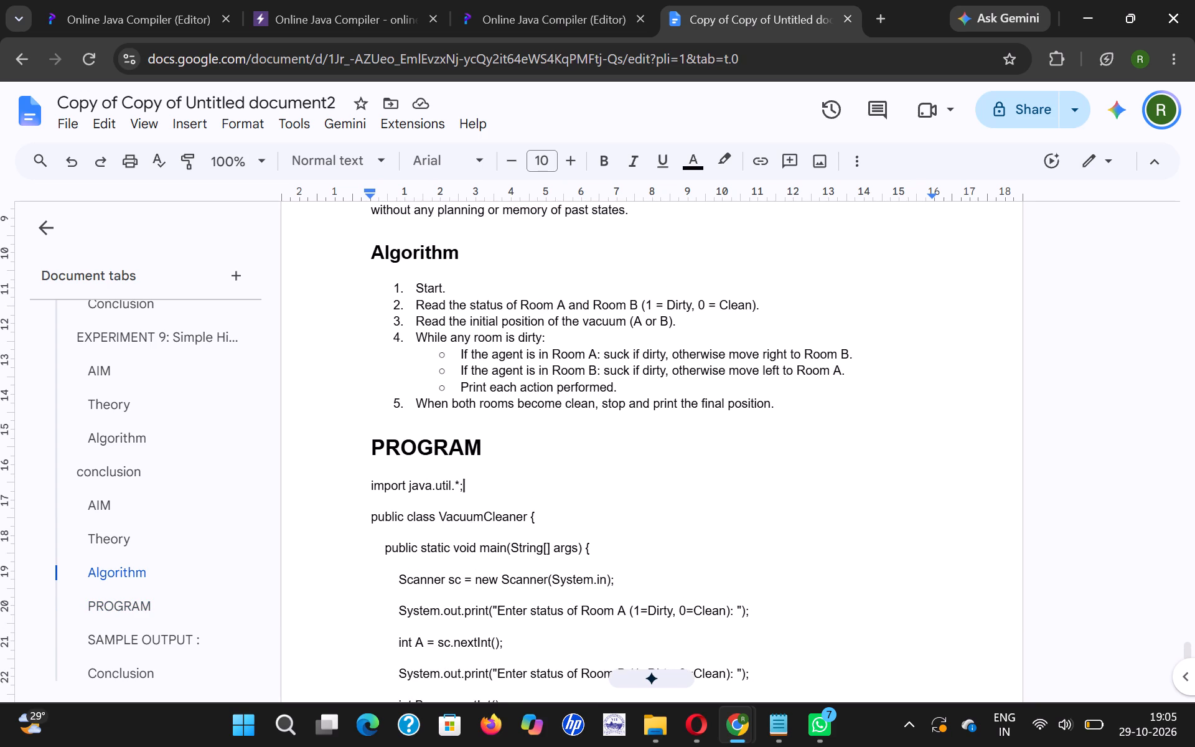
{"action": "left_click", "coordinate": [371, 433]}
{"action": "key", "text": "Return"}
Insert an empty line above Experiment 10's SAMPLE OUTPUT heading so it starts on a new page.
{"action": "scroll", "coordinate": [371, 433], "scroll_direction": "down", "scroll_amount": 3}
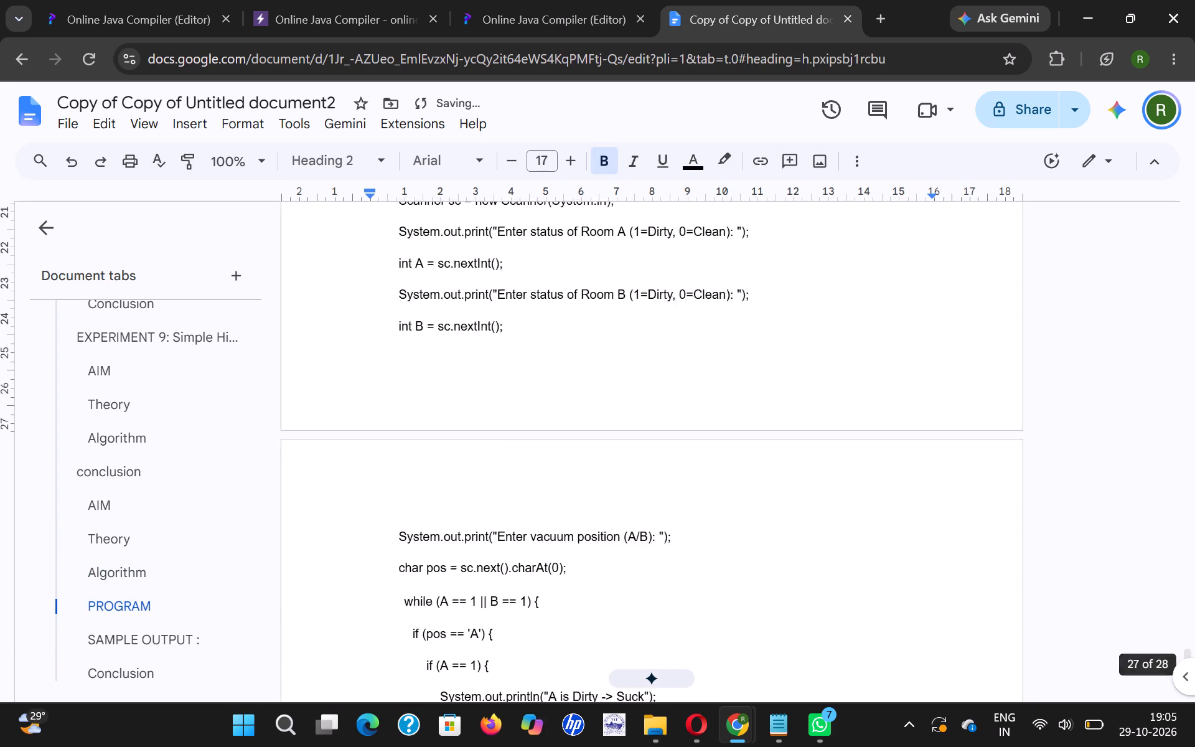
{"action": "scroll", "coordinate": [371, 433], "scroll_direction": "down", "scroll_amount": 7}
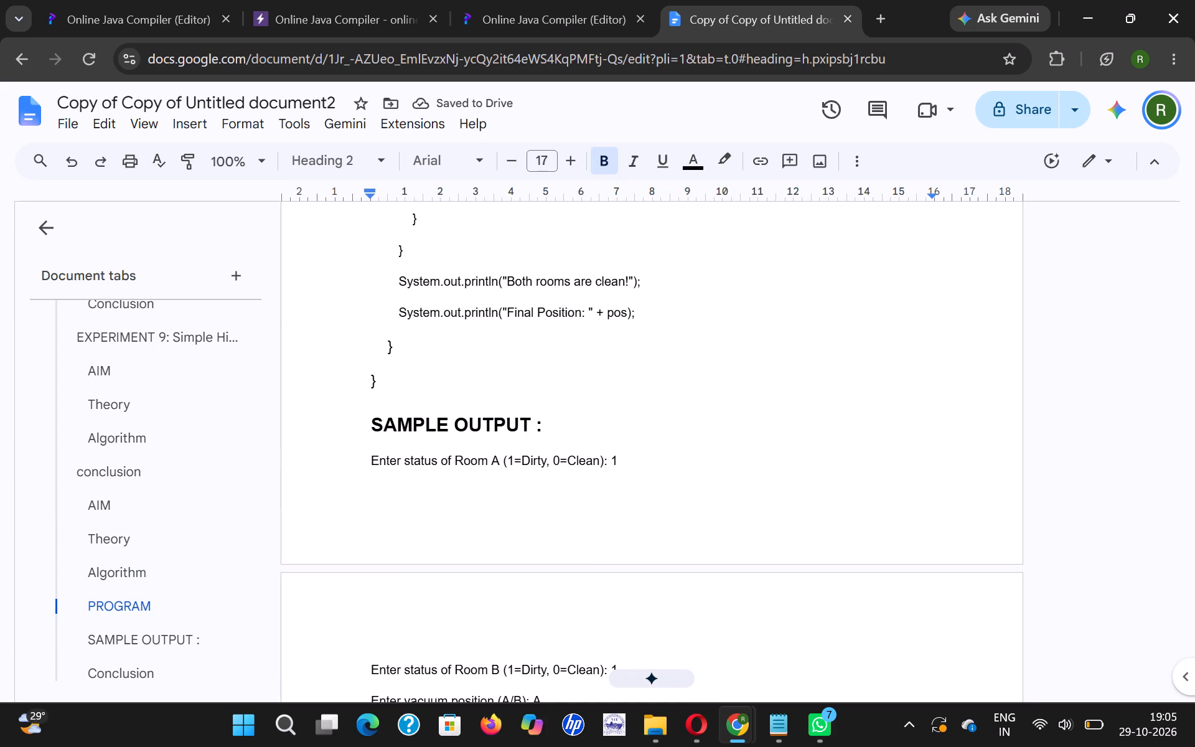
{"action": "left_click", "coordinate": [340, 429]}
{"action": "key", "text": "Return"}
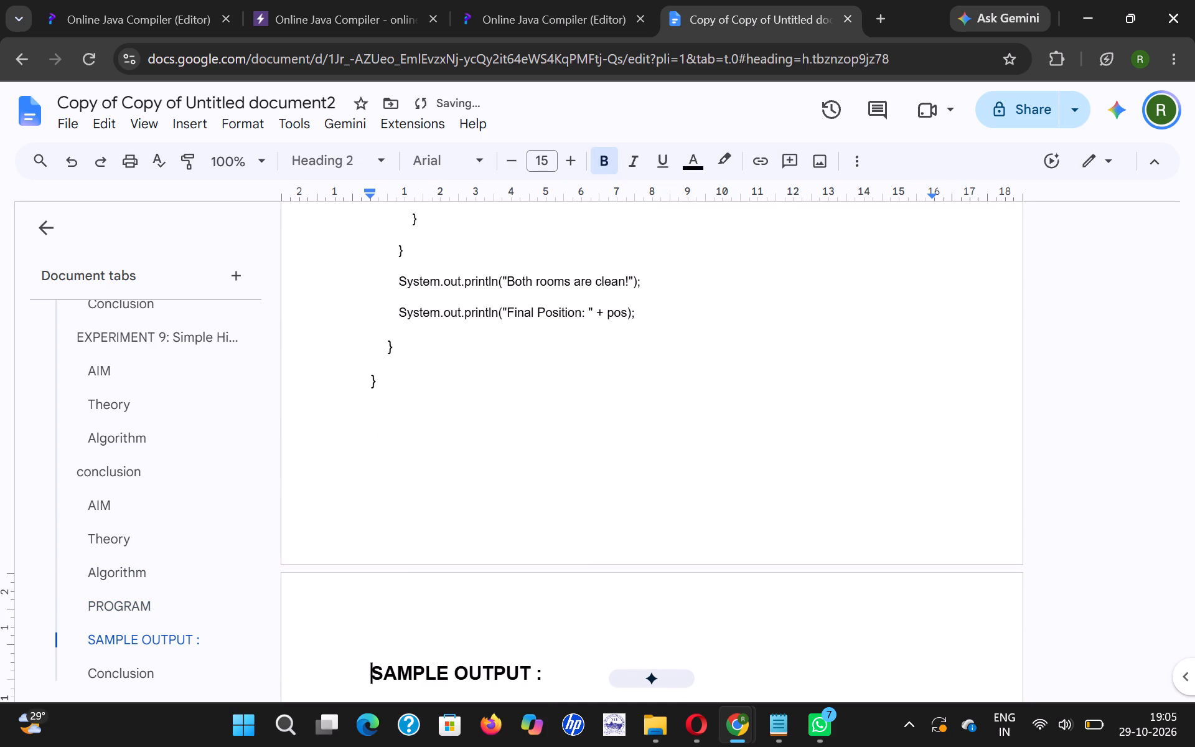
Check the page layout from Experiment 10's Conclusion back up to Experiment 9's sample output.
{"action": "scroll", "coordinate": [529, 414], "scroll_direction": "down", "scroll_amount": 5}
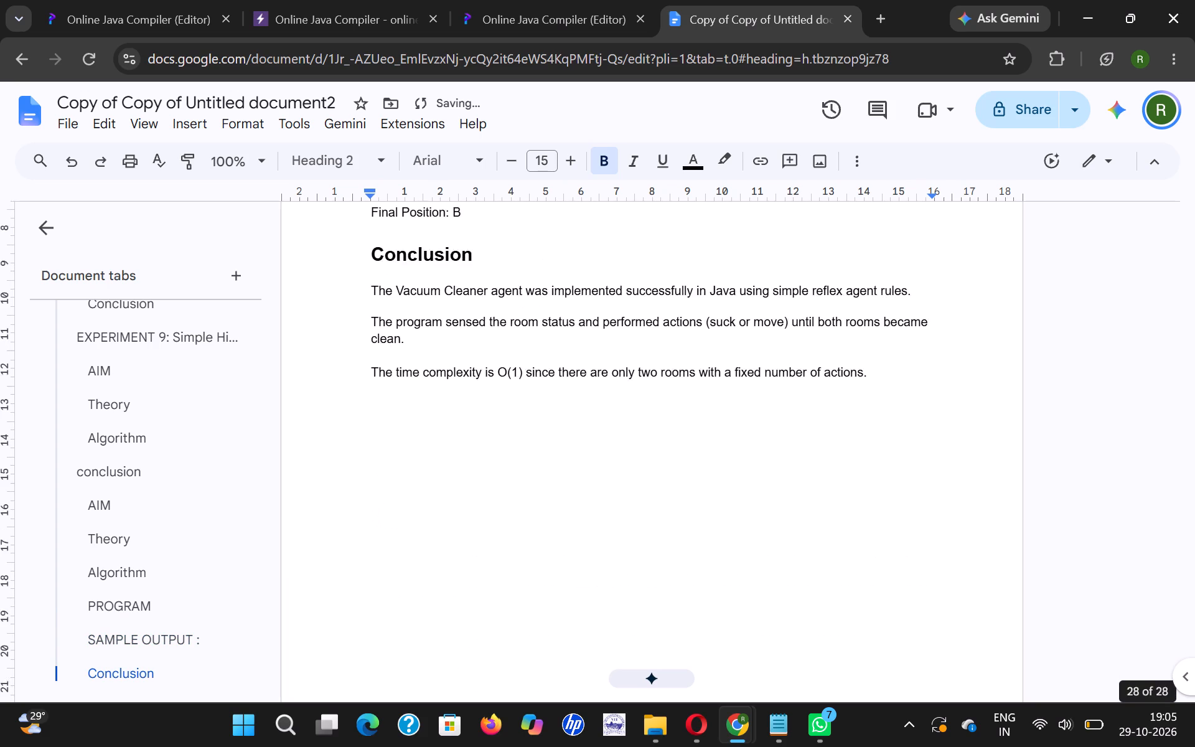
{"action": "scroll", "coordinate": [529, 414], "scroll_direction": "down", "scroll_amount": 2}
{"action": "scroll", "coordinate": [529, 414], "scroll_direction": "up", "scroll_amount": 6}
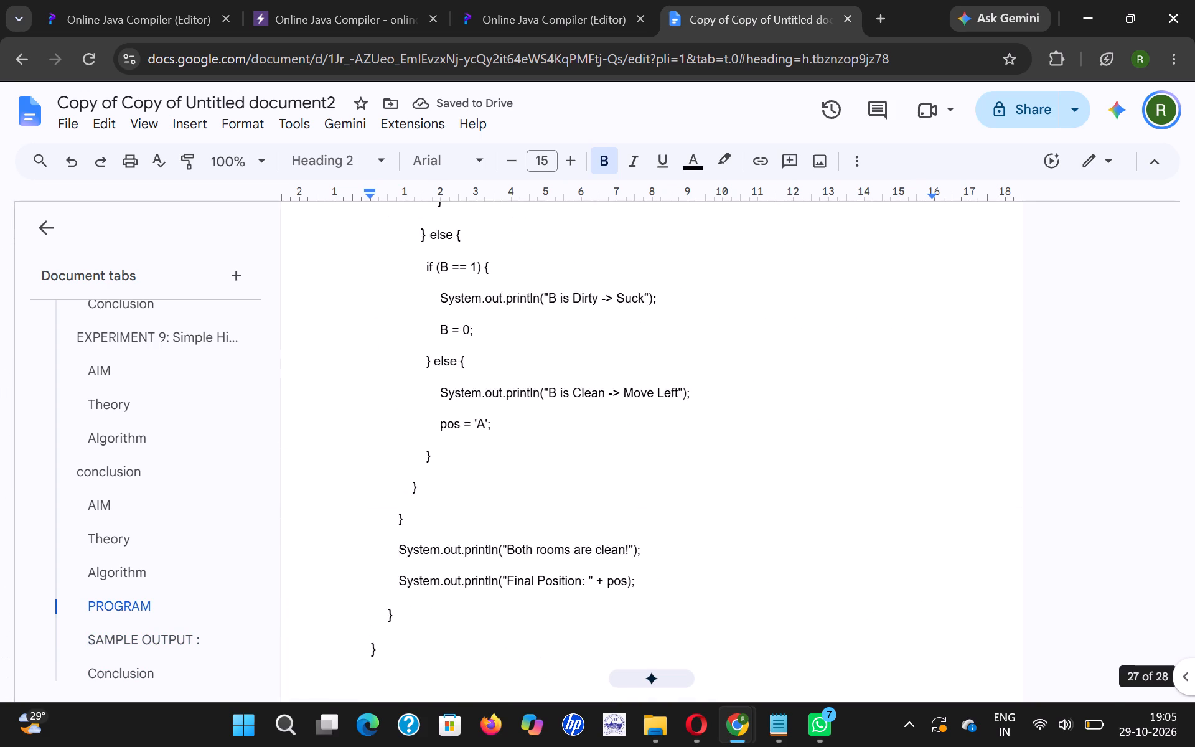
{"action": "scroll", "coordinate": [529, 414], "scroll_direction": "up", "scroll_amount": 7}
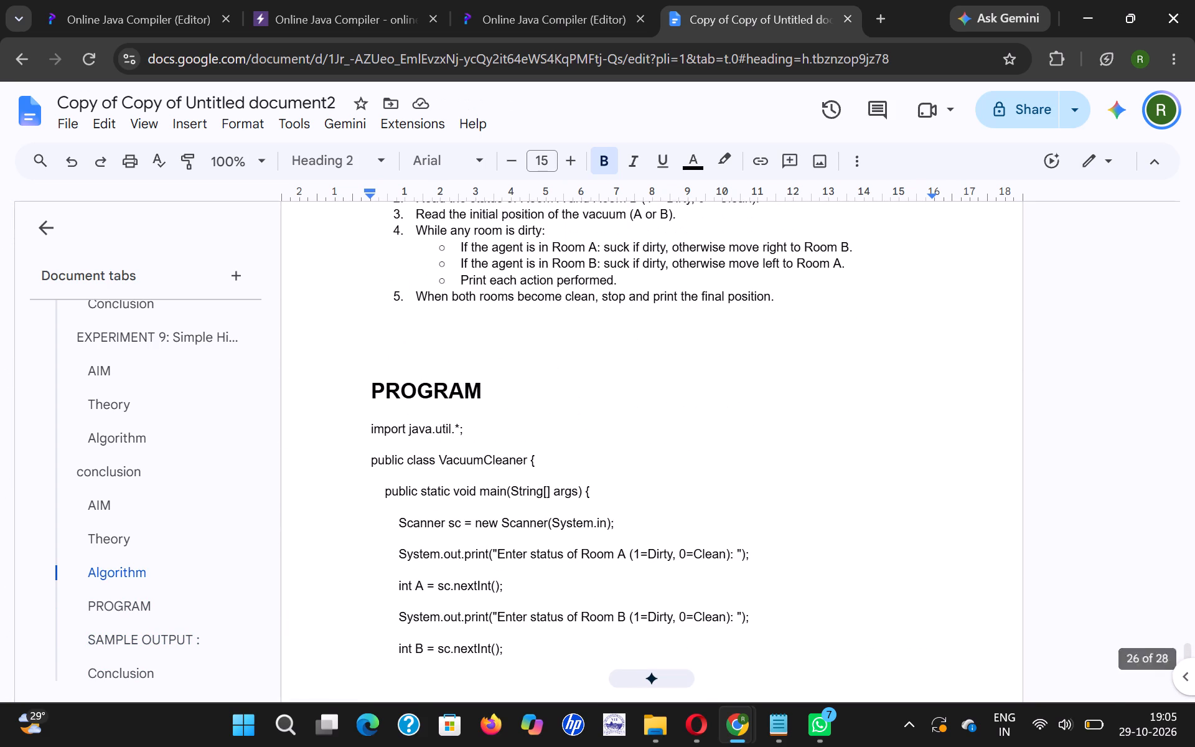
{"action": "scroll", "coordinate": [529, 414], "scroll_direction": "up", "scroll_amount": 6}
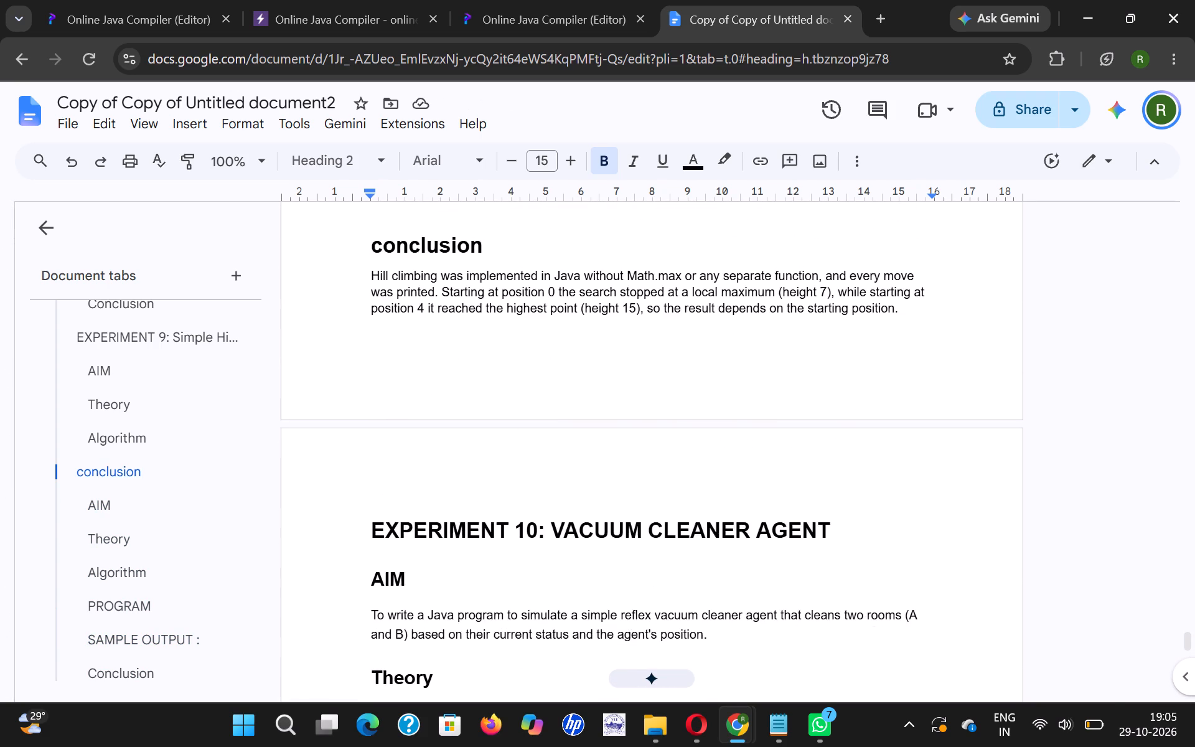
{"action": "scroll", "coordinate": [529, 414], "scroll_direction": "up", "scroll_amount": 5}
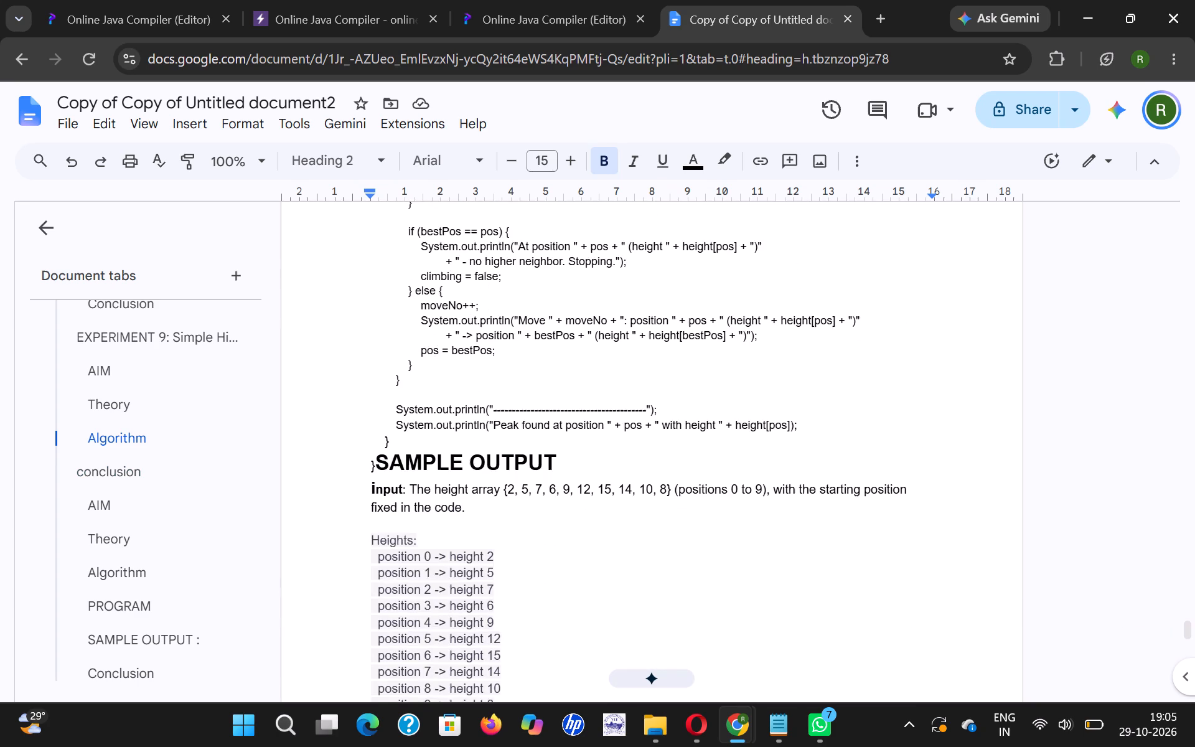
Delete the closing brace in front of Experiment 9's SAMPLE OUTPUT heading.
{"action": "scroll", "coordinate": [529, 414], "scroll_direction": "up", "scroll_amount": 1}
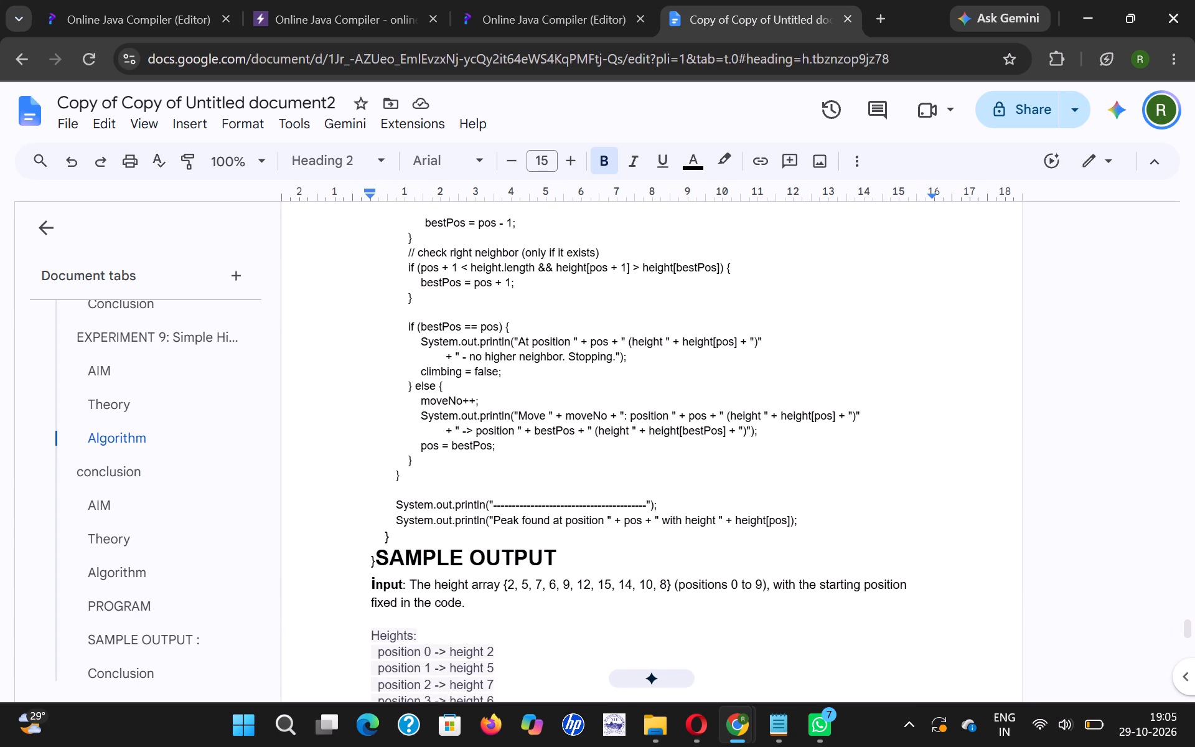
{"action": "left_click", "coordinate": [379, 557]}
{"action": "key", "text": "BackSpace"}
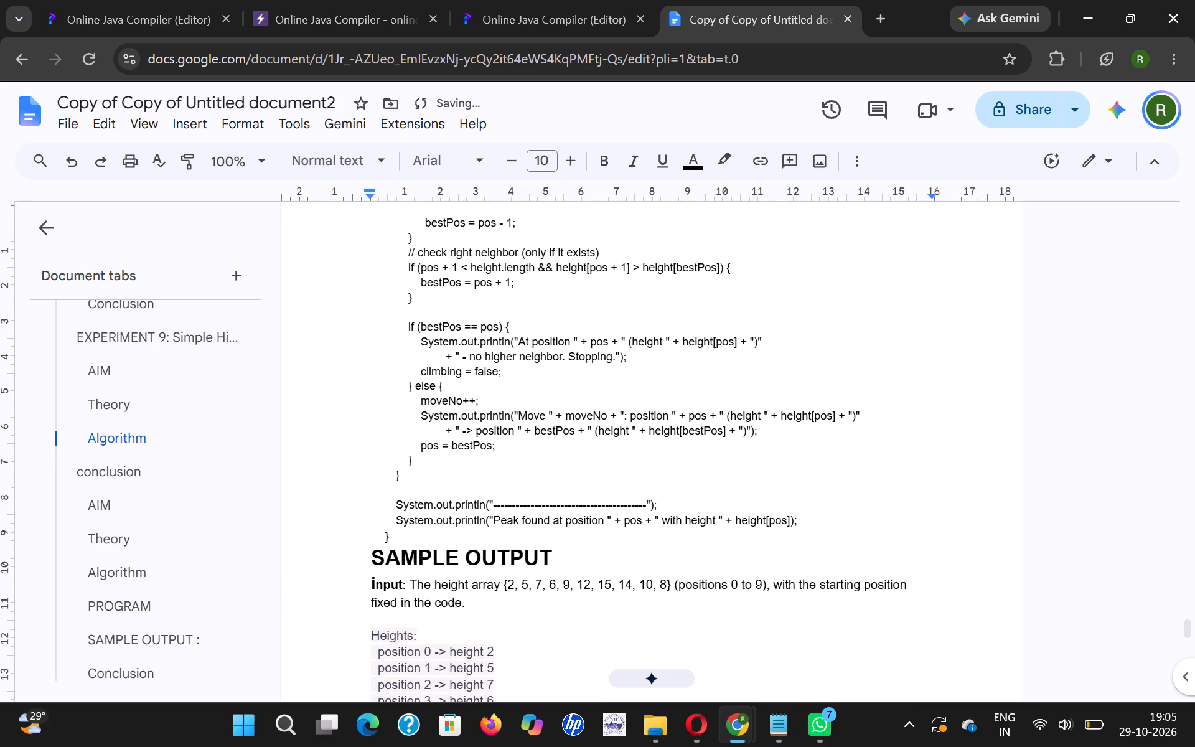
{"action": "left_click", "coordinate": [733, 463]}
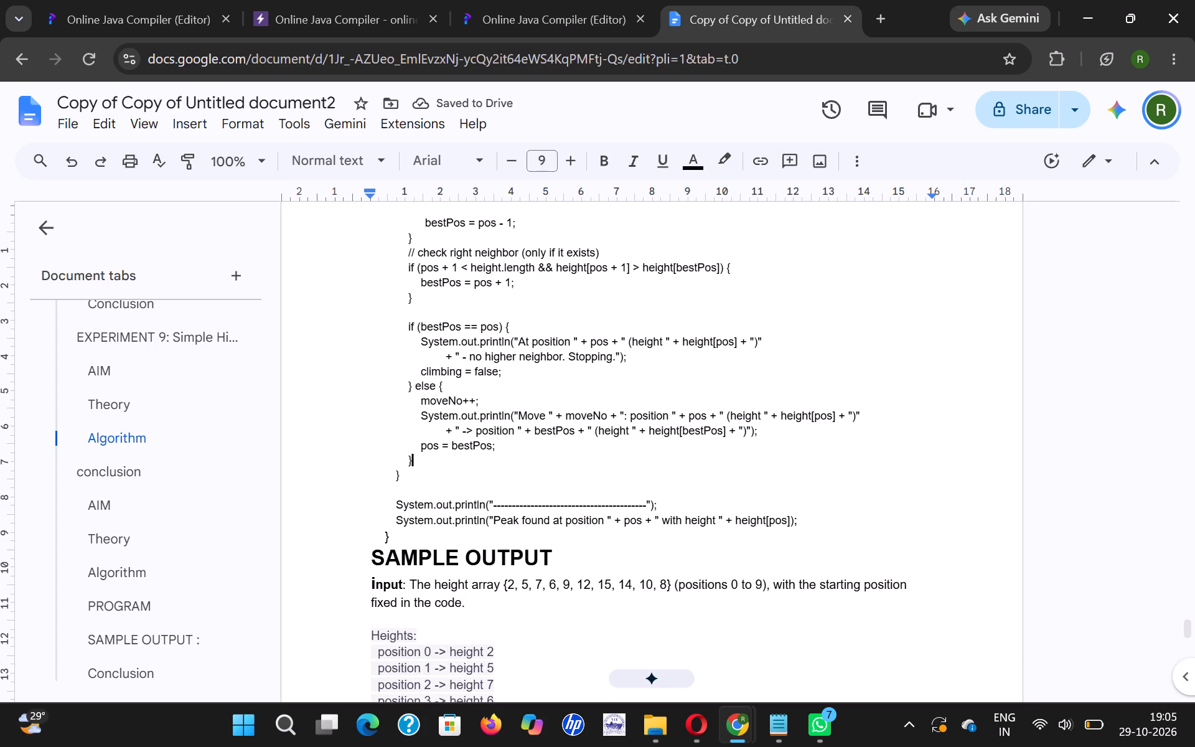
Check the page layout from Experiment 9's program back to Experiment 7's sample output and forward again to Experiment 10.
{"action": "scroll", "coordinate": [733, 463], "scroll_direction": "up", "scroll_amount": 8}
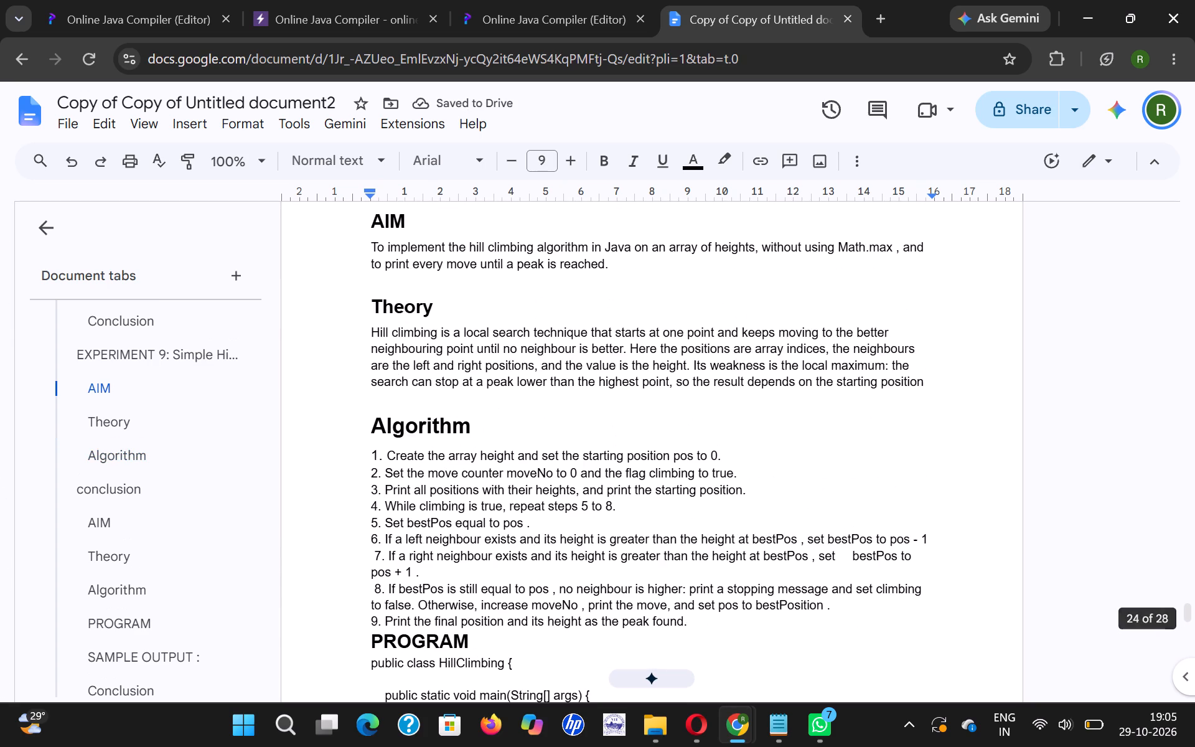
{"action": "scroll", "coordinate": [733, 463], "scroll_direction": "up", "scroll_amount": 7}
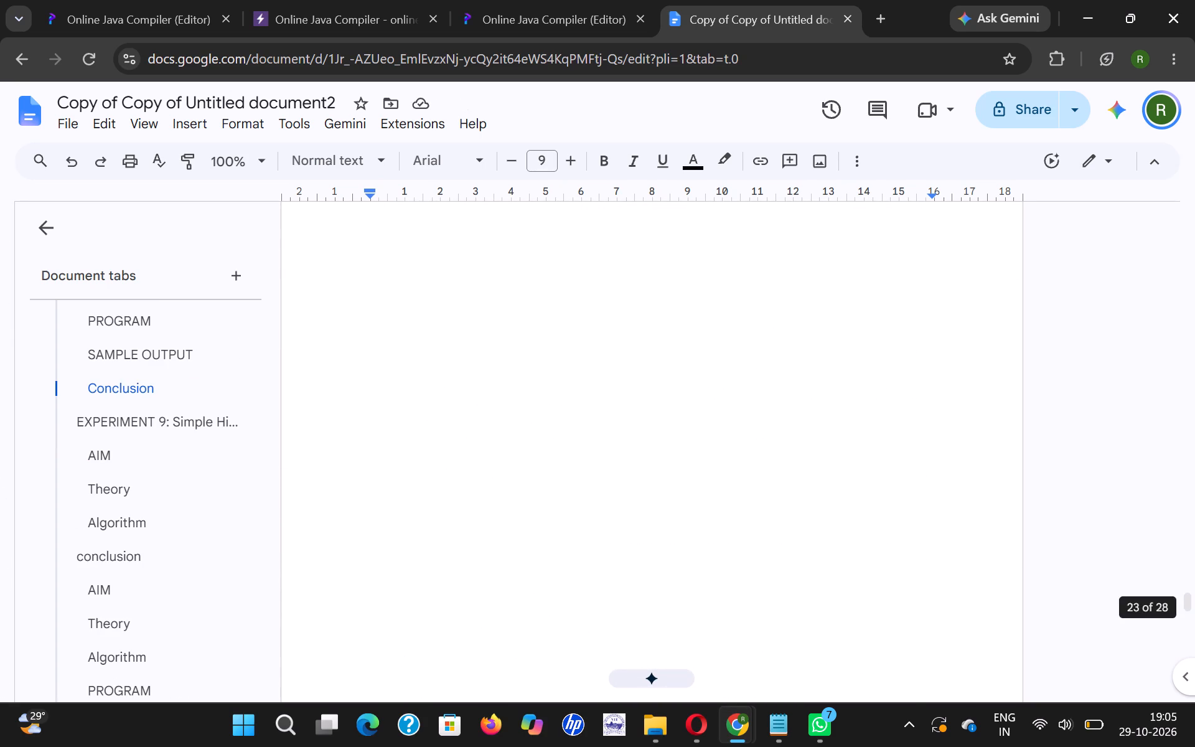
{"action": "scroll", "coordinate": [733, 463], "scroll_direction": "up", "scroll_amount": 8}
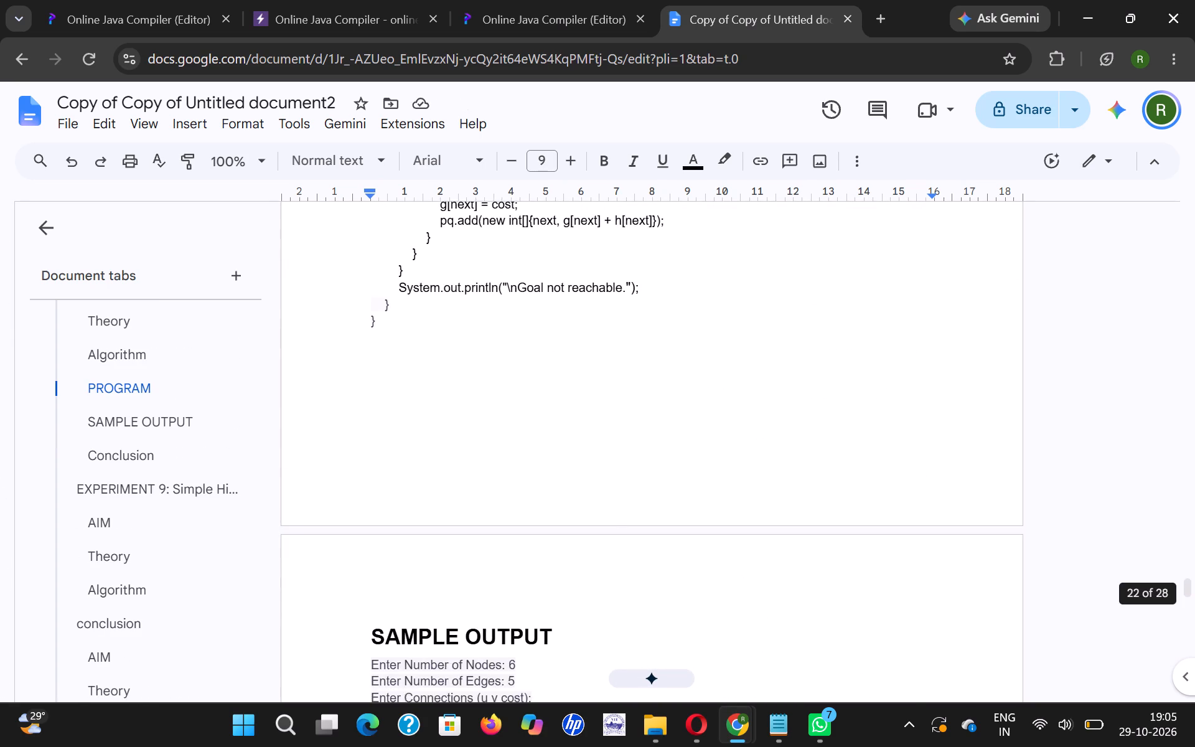
{"action": "scroll", "coordinate": [733, 463], "scroll_direction": "up", "scroll_amount": 8}
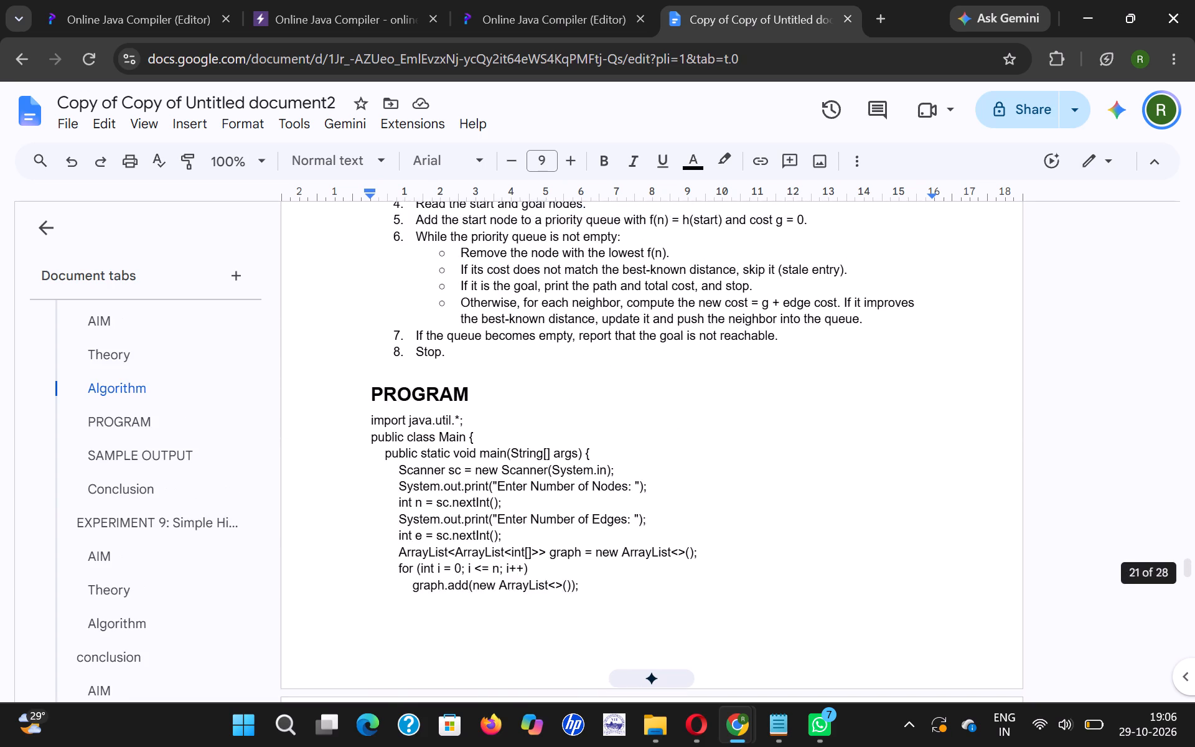
{"action": "scroll", "coordinate": [733, 463], "scroll_direction": "up", "scroll_amount": 8}
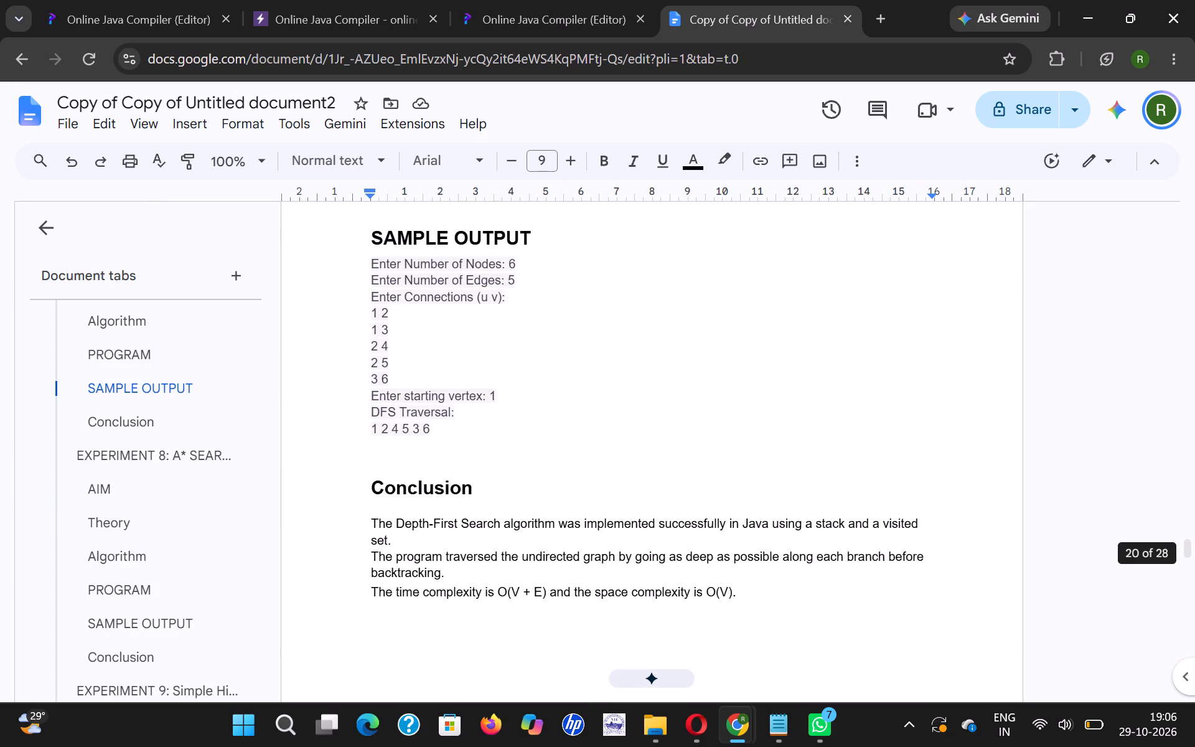
{"action": "scroll", "coordinate": [733, 463], "scroll_direction": "up", "scroll_amount": 2}
{"action": "scroll", "coordinate": [733, 463], "scroll_direction": "down", "scroll_amount": 19}
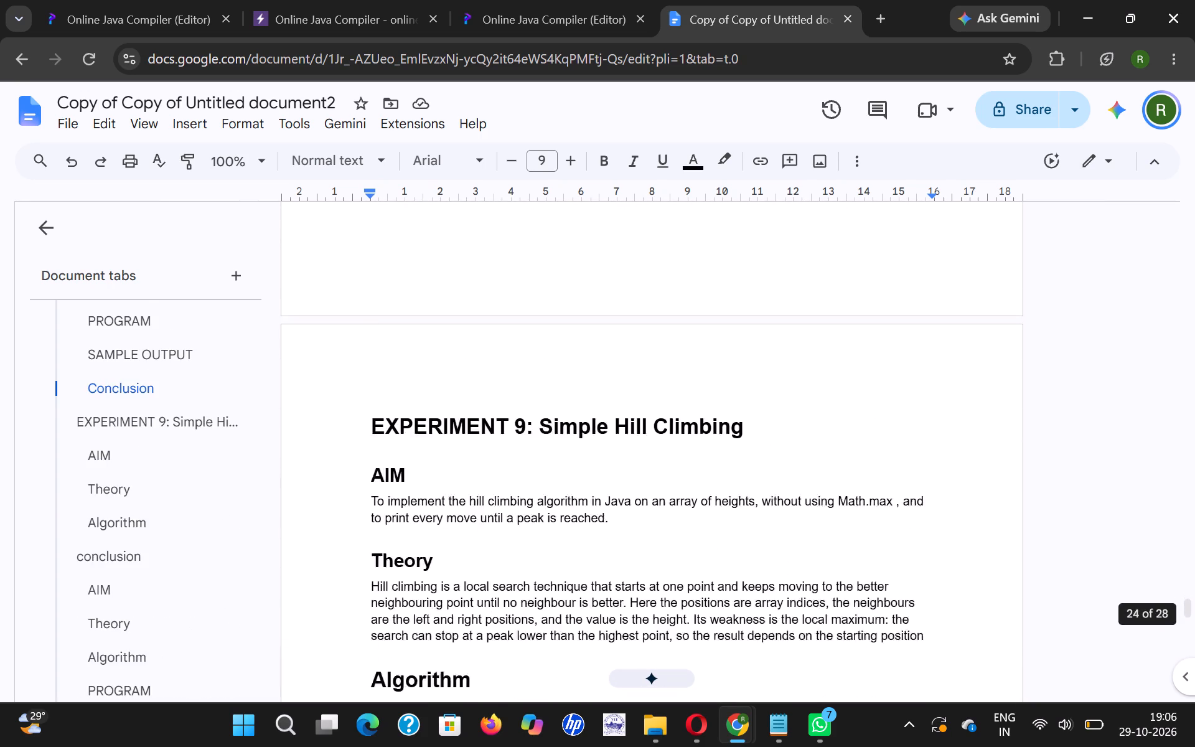
{"action": "scroll", "coordinate": [733, 463], "scroll_direction": "down", "scroll_amount": 9}
Review the page breaks and spacing from Experiment 10 back up to Experiment 5's PROGRAM section.
{"action": "scroll", "coordinate": [733, 463], "scroll_direction": "up", "scroll_amount": 2}
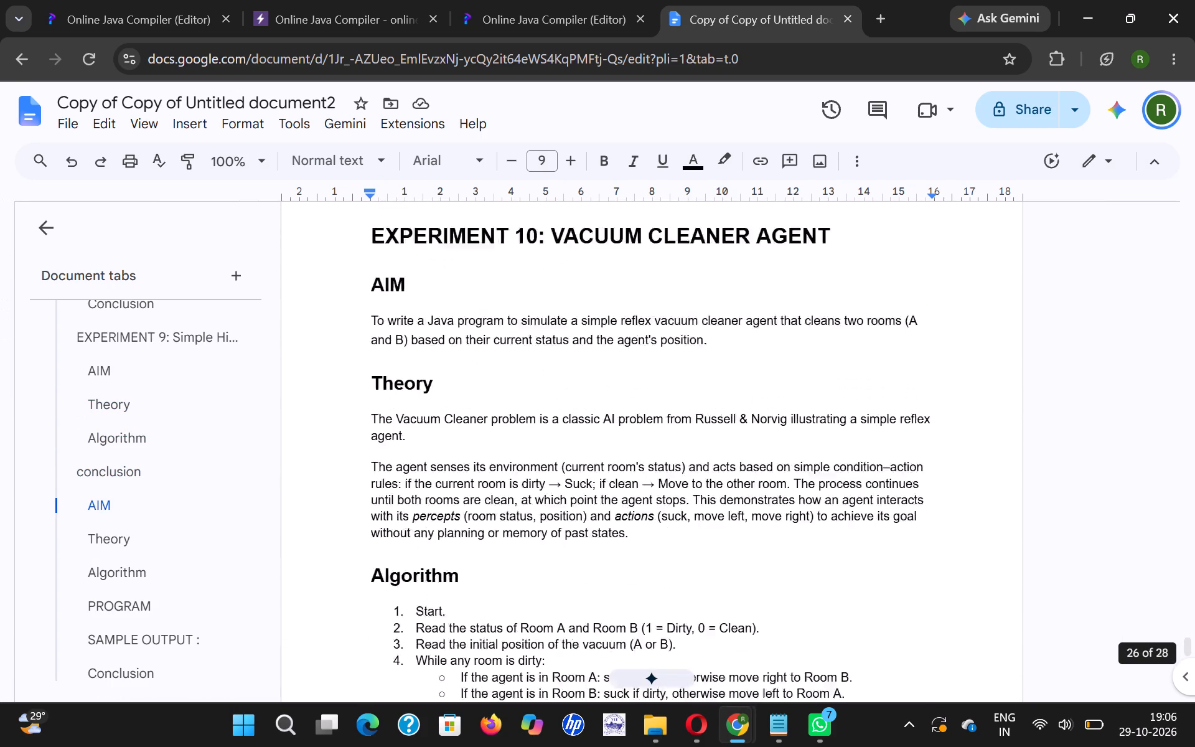
{"action": "scroll", "coordinate": [733, 463], "scroll_direction": "up", "scroll_amount": 10}
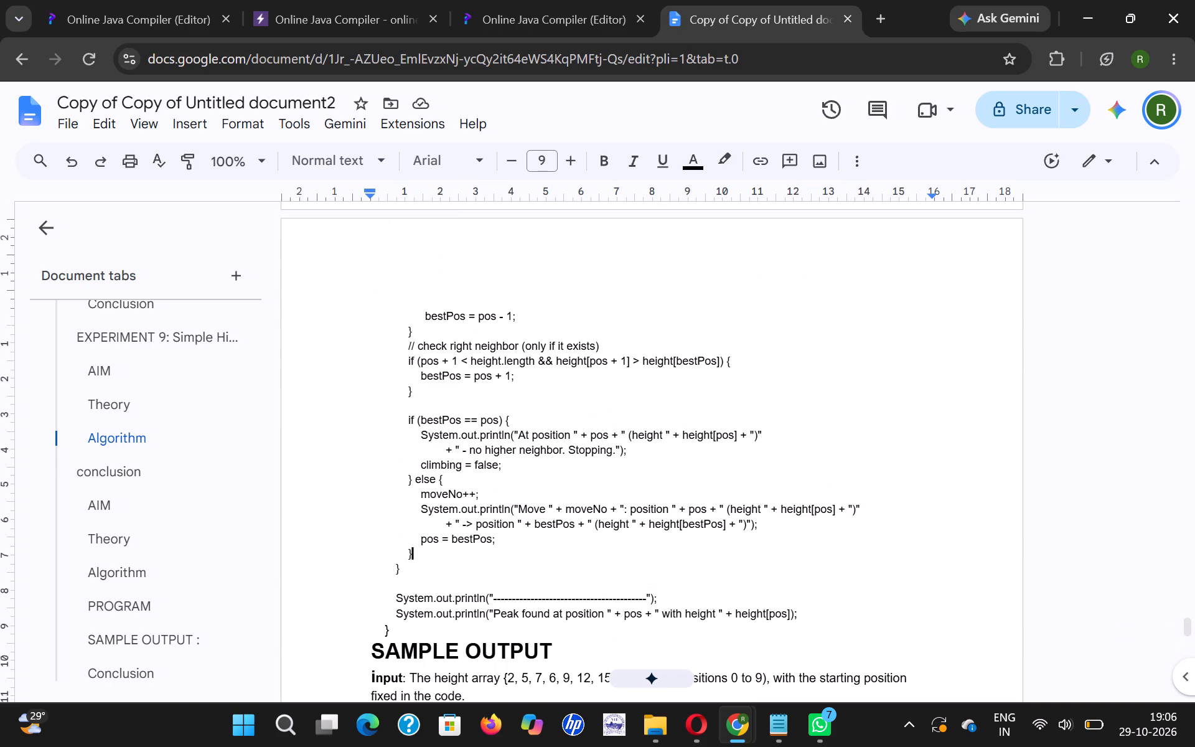
{"action": "scroll", "coordinate": [733, 463], "scroll_direction": "up", "scroll_amount": 10}
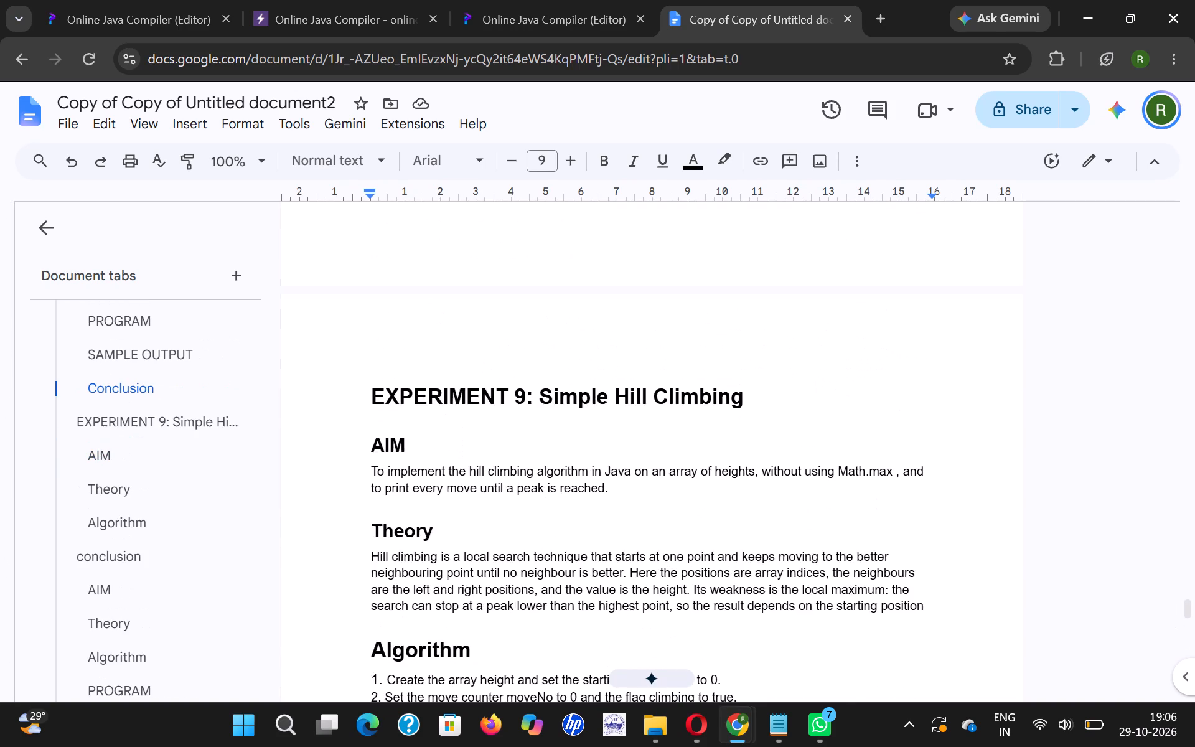
{"action": "scroll", "coordinate": [733, 463], "scroll_direction": "up", "scroll_amount": 10}
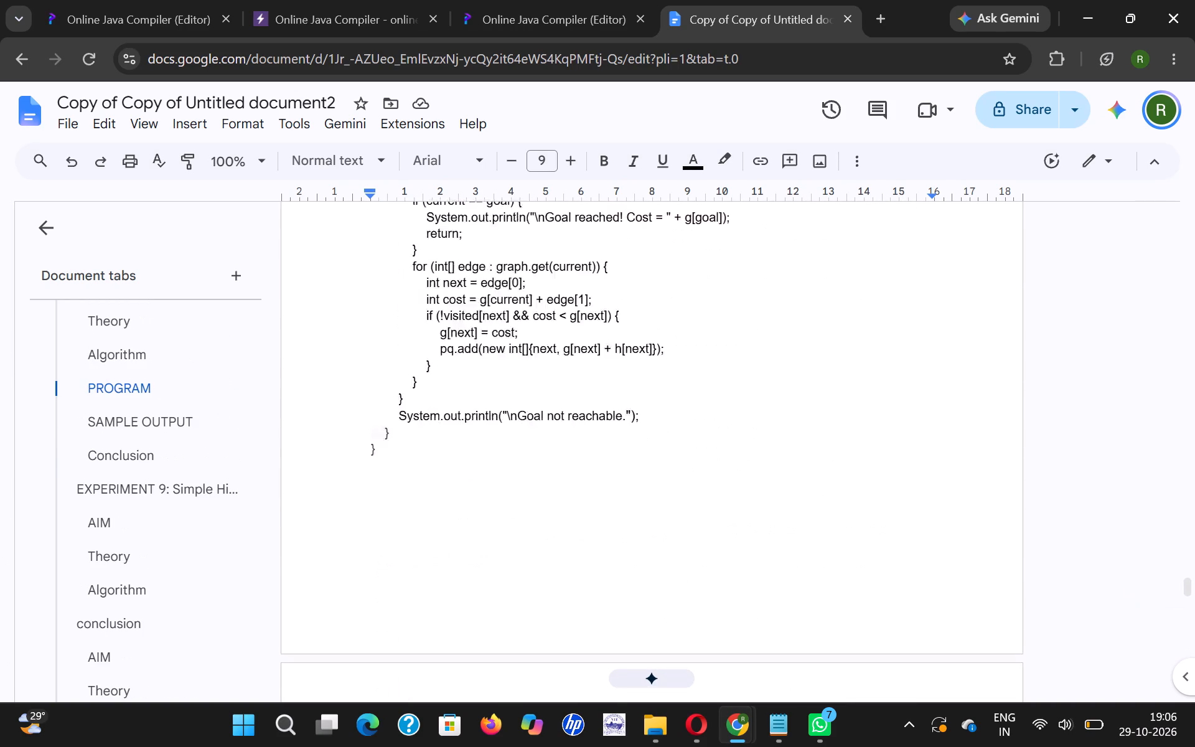
{"action": "scroll", "coordinate": [733, 463], "scroll_direction": "up", "scroll_amount": 9}
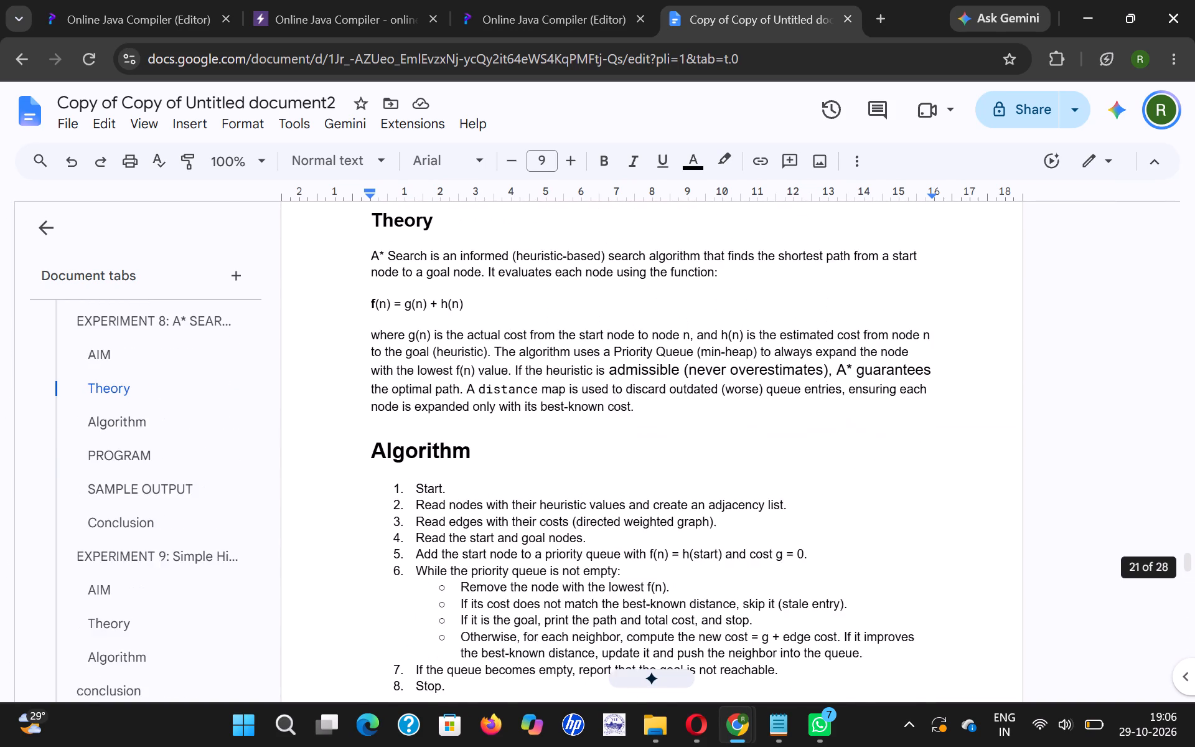
{"action": "scroll", "coordinate": [733, 463], "scroll_direction": "up", "scroll_amount": 9}
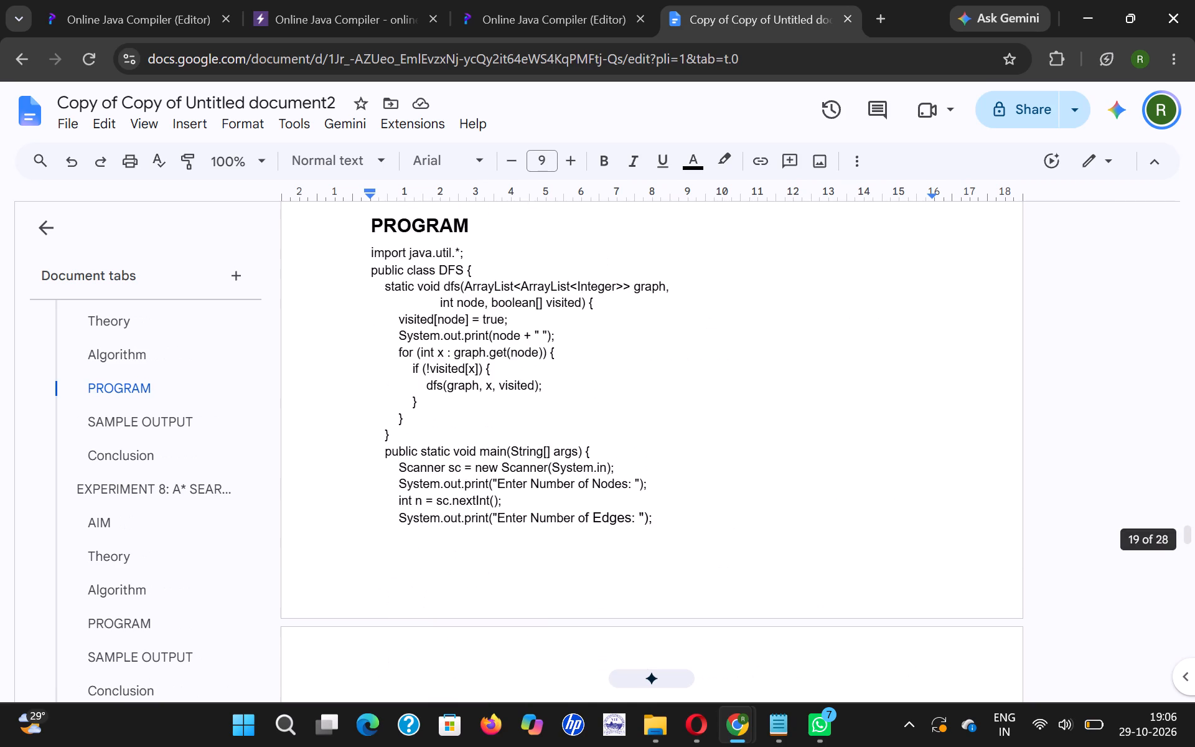
{"action": "scroll", "coordinate": [733, 463], "scroll_direction": "up", "scroll_amount": 9}
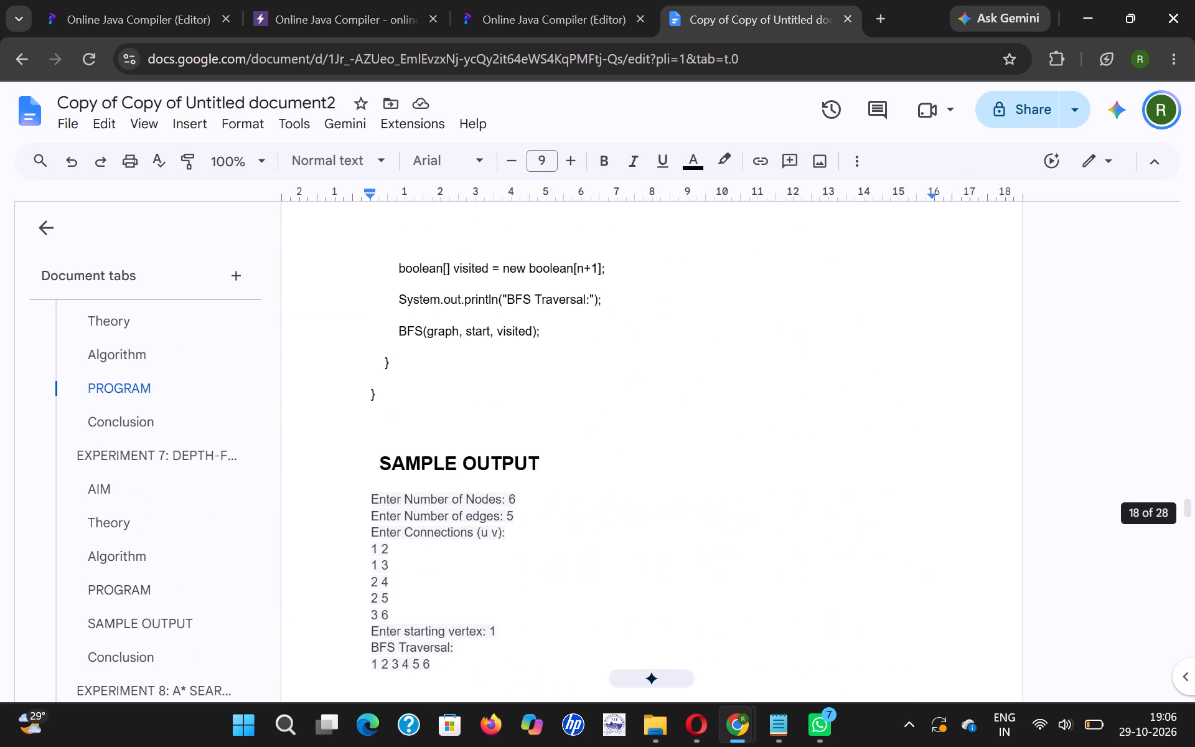
{"action": "scroll", "coordinate": [733, 463], "scroll_direction": "up", "scroll_amount": 9}
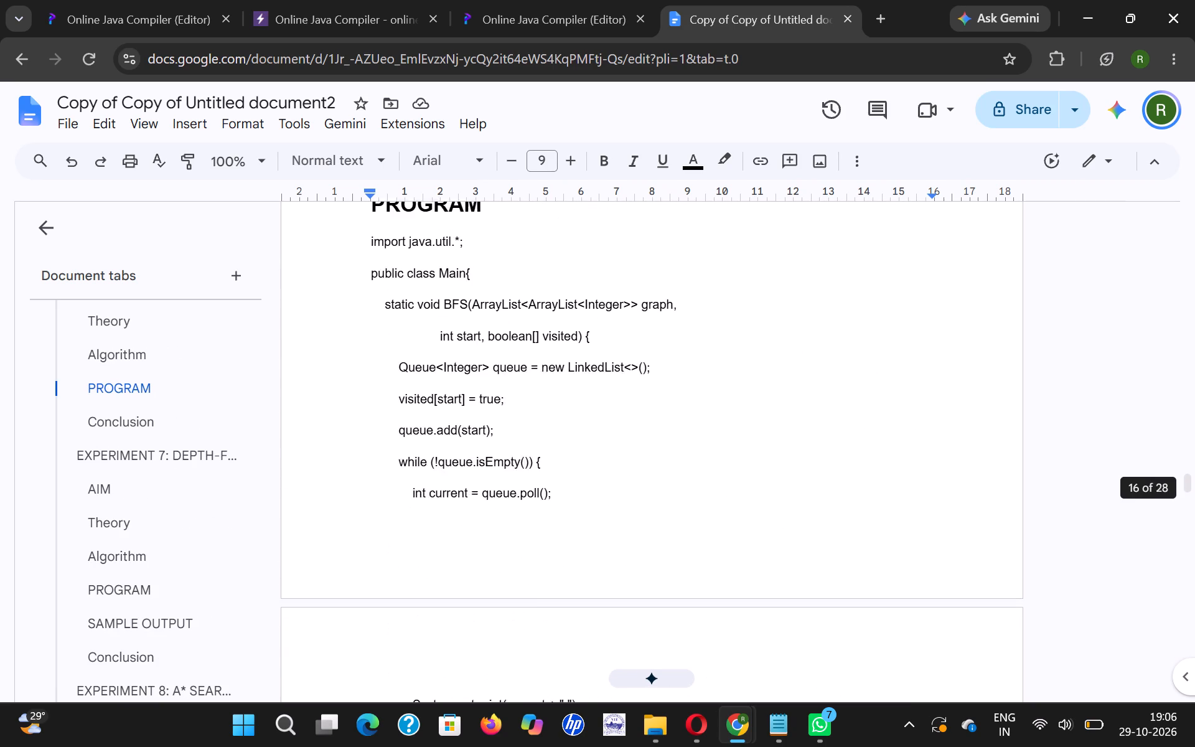
{"action": "scroll", "coordinate": [733, 463], "scroll_direction": "up", "scroll_amount": 9}
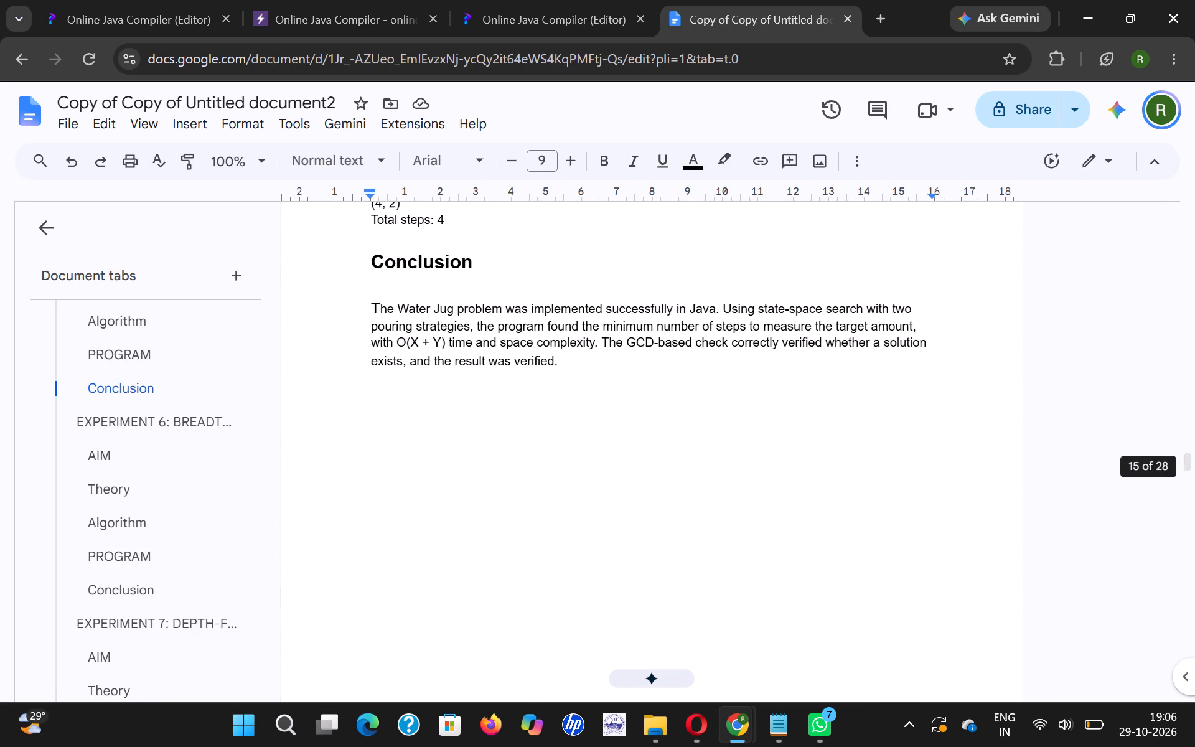
{"action": "scroll", "coordinate": [733, 463], "scroll_direction": "up", "scroll_amount": 9}
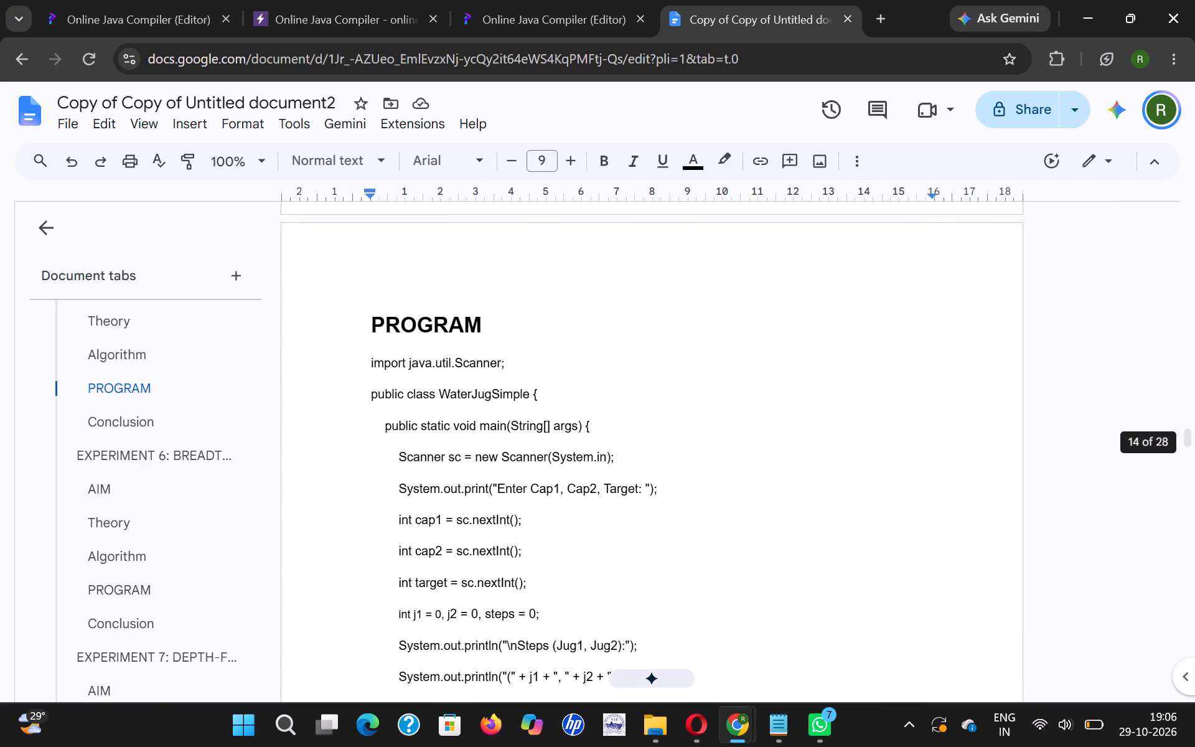
Review the layout of Experiments 4, 3 and 2, back up to the start of Experiment 1.
{"action": "scroll", "coordinate": [733, 463], "scroll_direction": "up", "scroll_amount": 9}
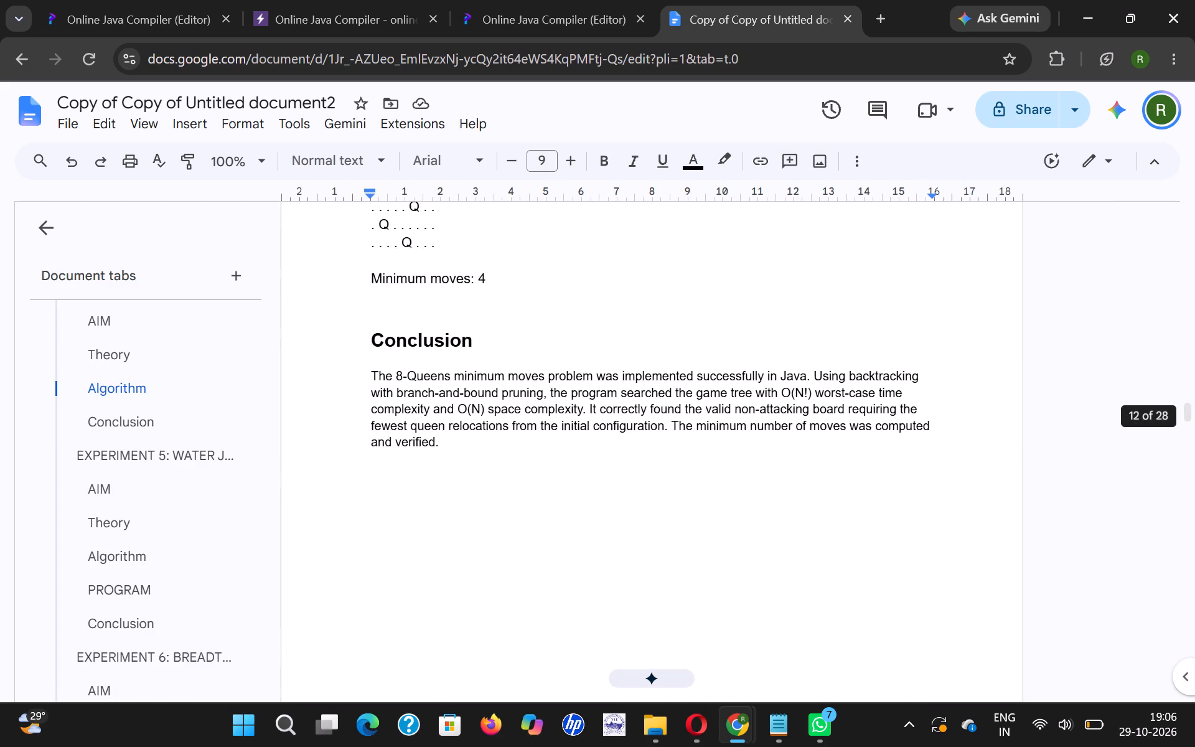
{"action": "scroll", "coordinate": [733, 463], "scroll_direction": "up", "scroll_amount": 9}
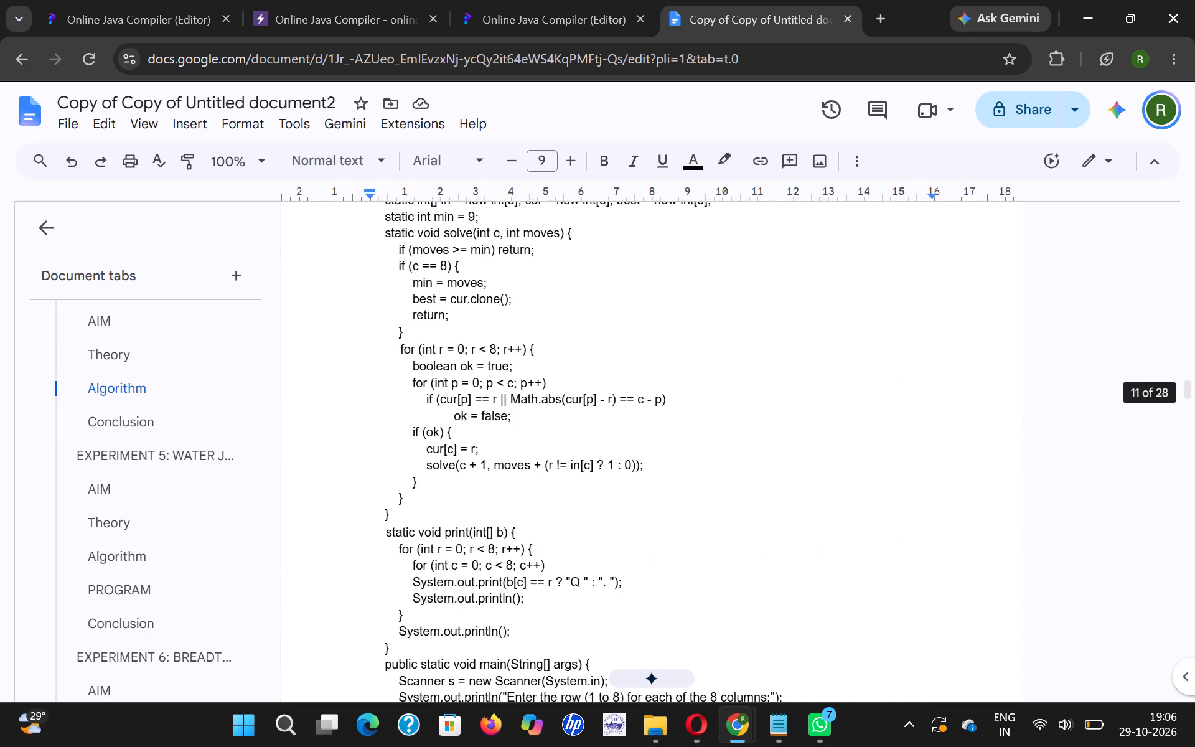
{"action": "scroll", "coordinate": [733, 463], "scroll_direction": "up", "scroll_amount": 9}
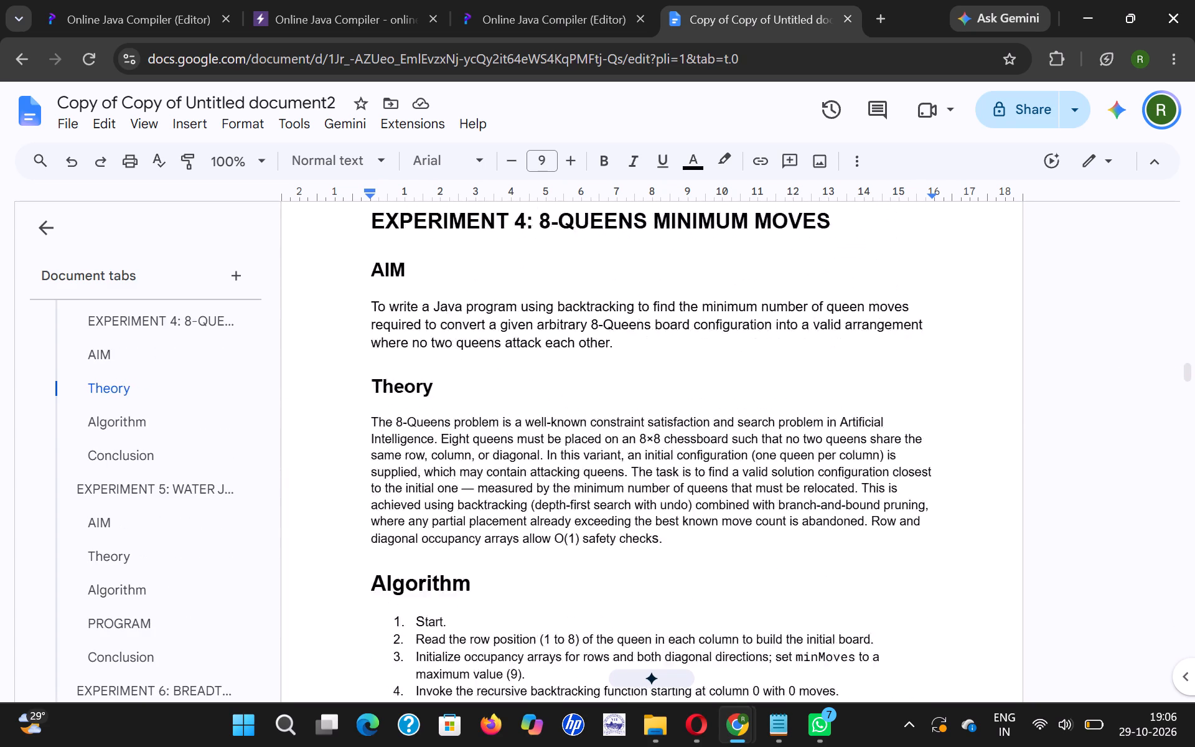
{"action": "scroll", "coordinate": [733, 463], "scroll_direction": "up", "scroll_amount": 2}
{"action": "scroll", "coordinate": [733, 463], "scroll_direction": "down", "scroll_amount": 7}
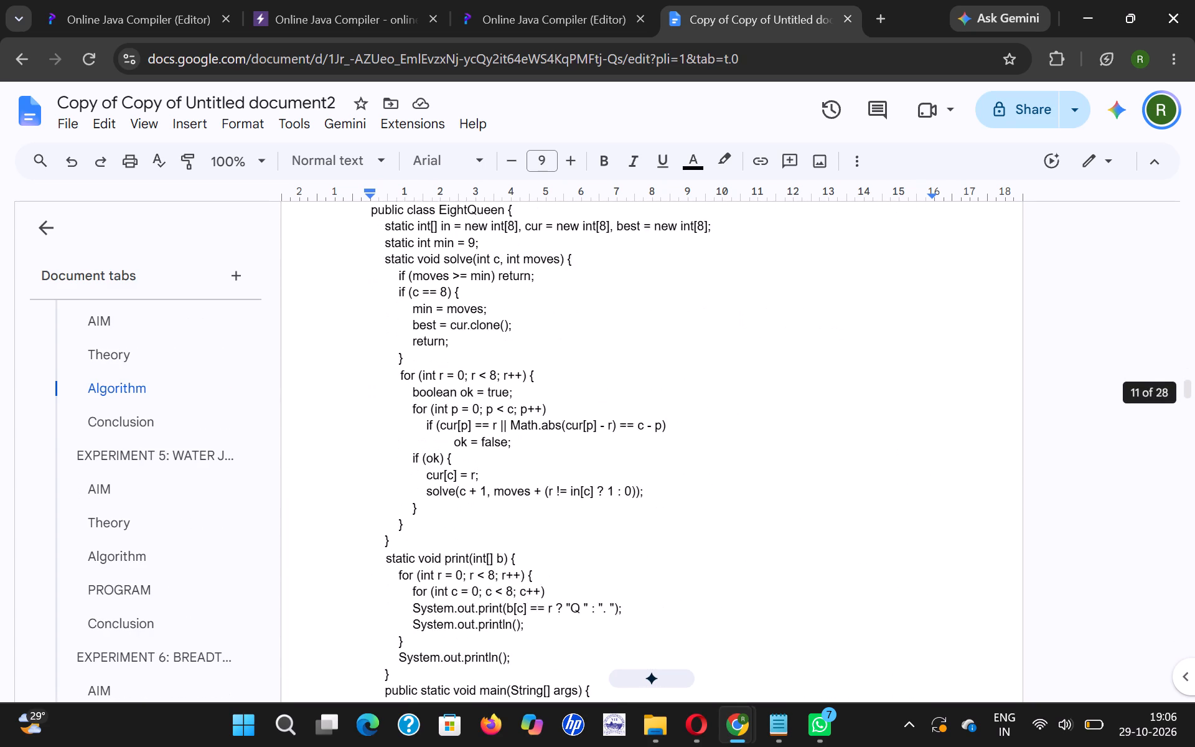
{"action": "scroll", "coordinate": [733, 463], "scroll_direction": "down", "scroll_amount": 10}
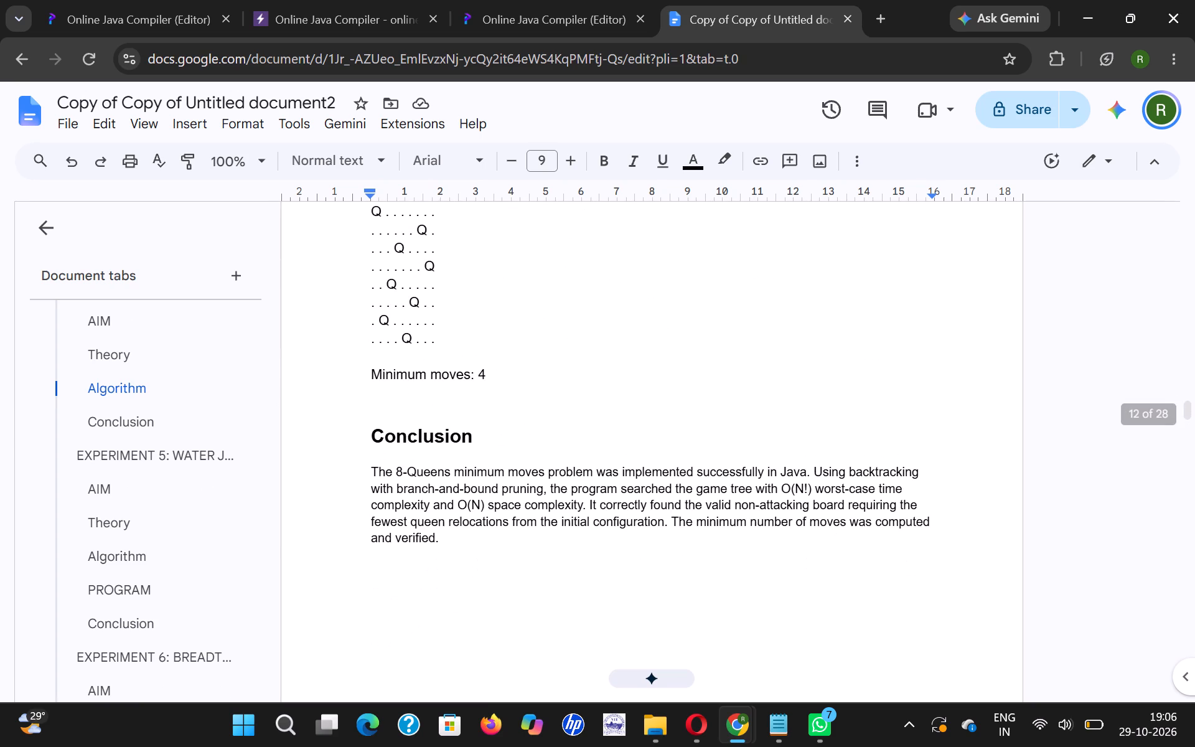
{"action": "scroll", "coordinate": [733, 463], "scroll_direction": "up", "scroll_amount": 9}
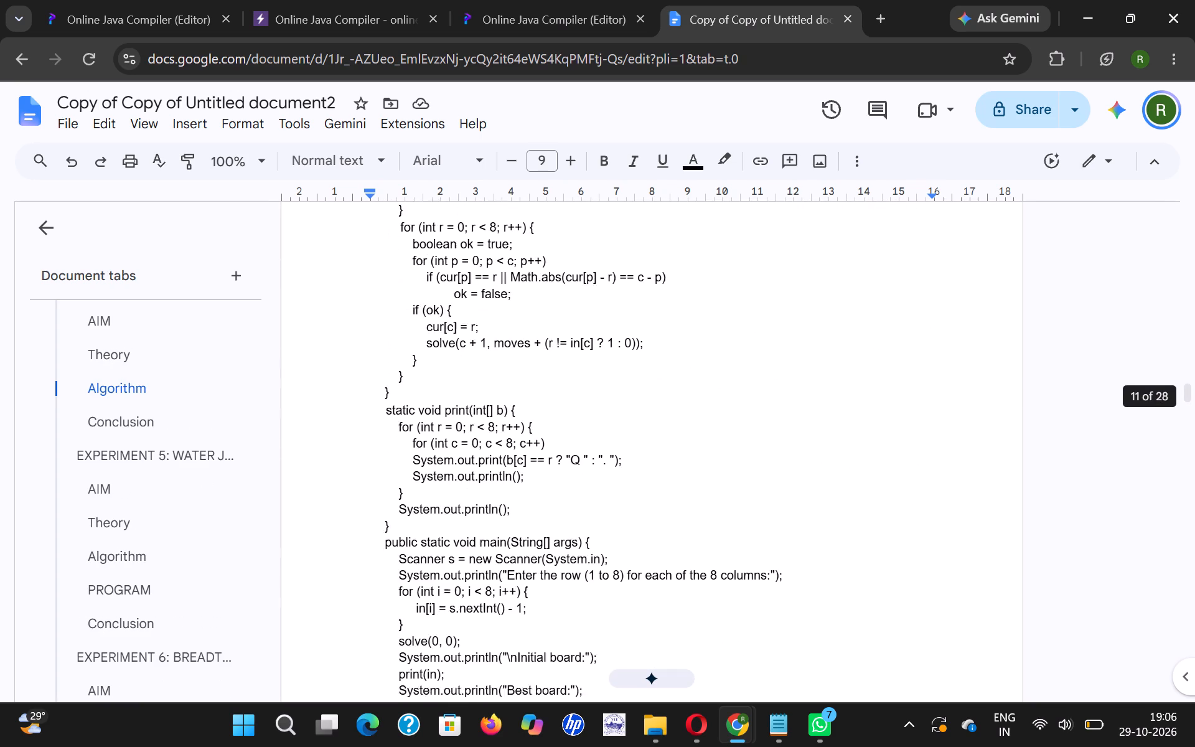
{"action": "scroll", "coordinate": [733, 463], "scroll_direction": "up", "scroll_amount": 10}
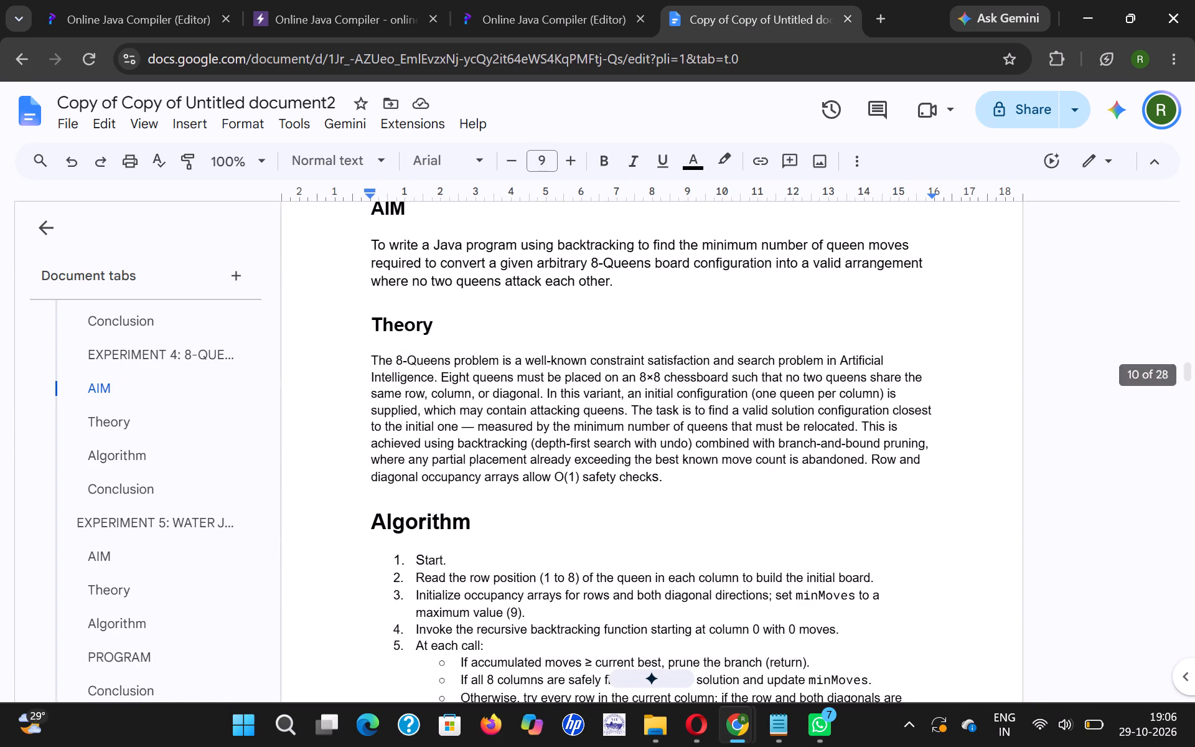
{"action": "scroll", "coordinate": [733, 463], "scroll_direction": "up", "scroll_amount": 10}
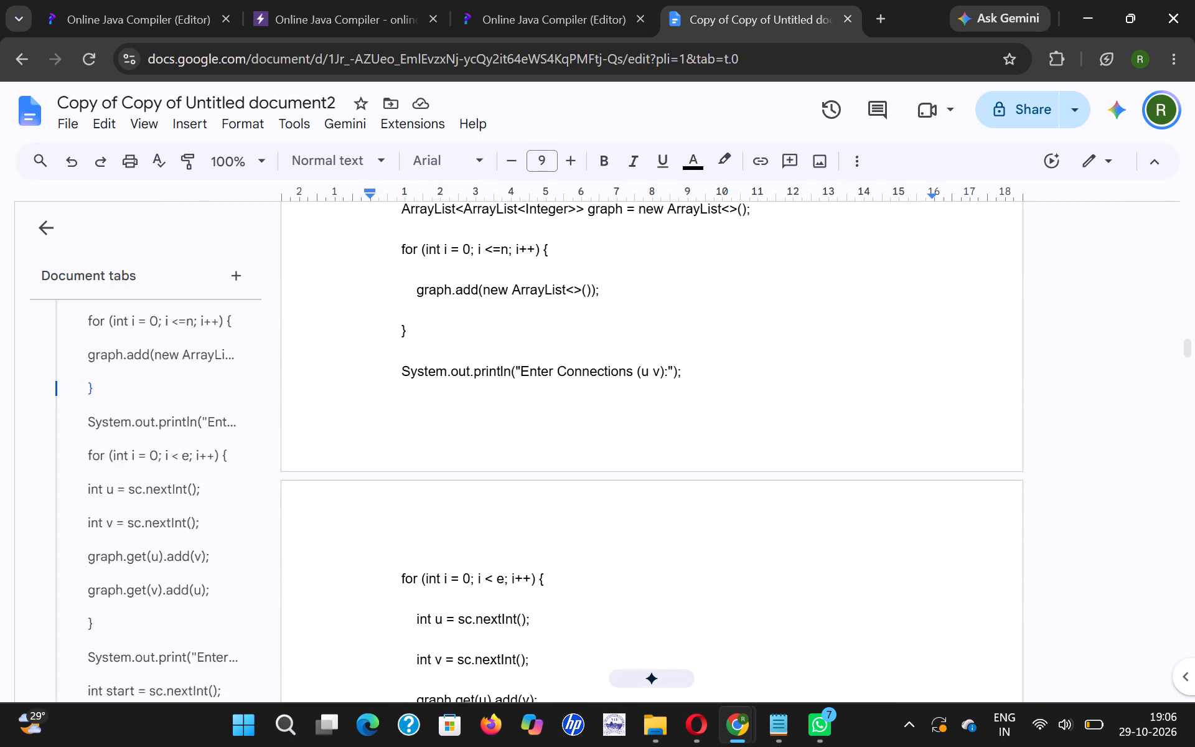
{"action": "scroll", "coordinate": [733, 463], "scroll_direction": "up", "scroll_amount": 3}
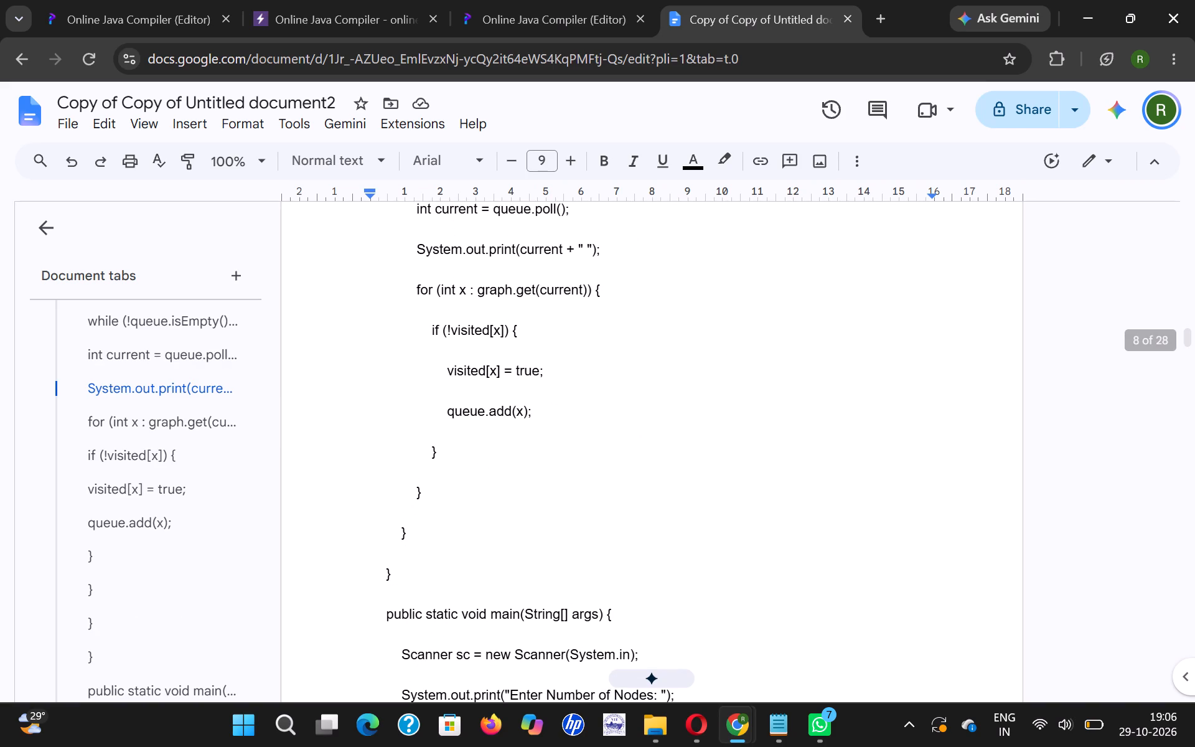
{"action": "scroll", "coordinate": [633, 316], "scroll_direction": "up", "scroll_amount": 12}
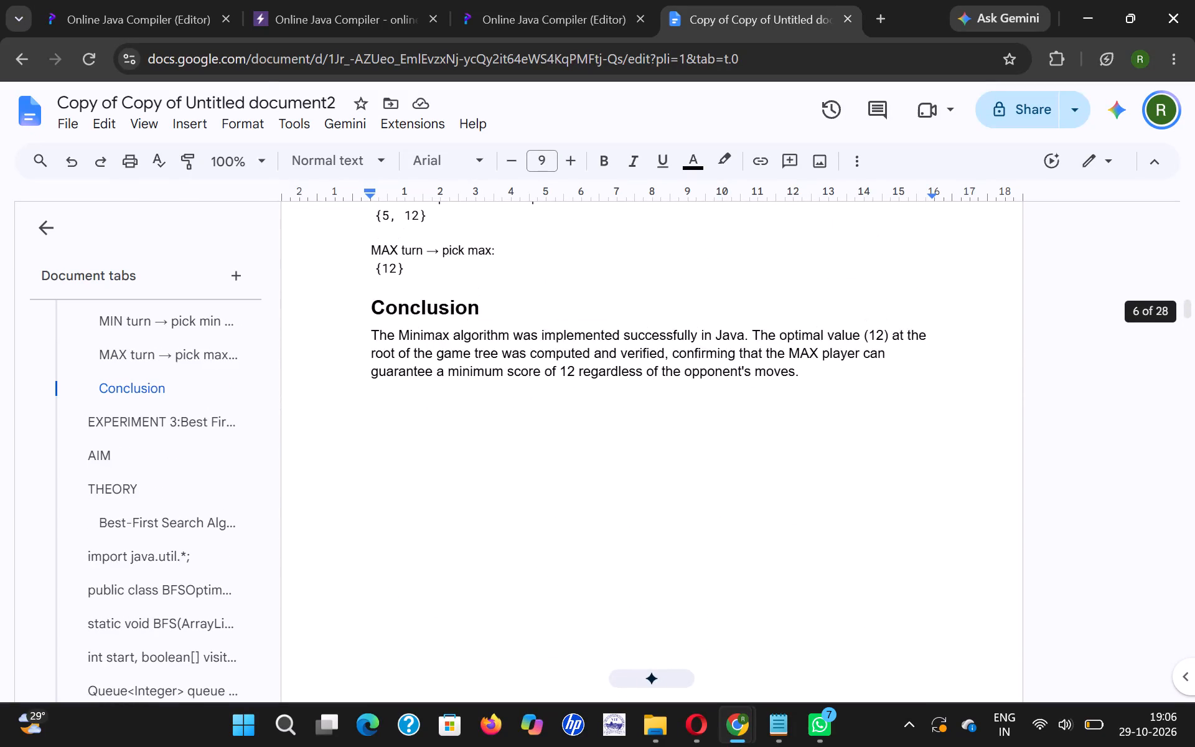
{"action": "scroll", "coordinate": [633, 316], "scroll_direction": "up", "scroll_amount": 12}
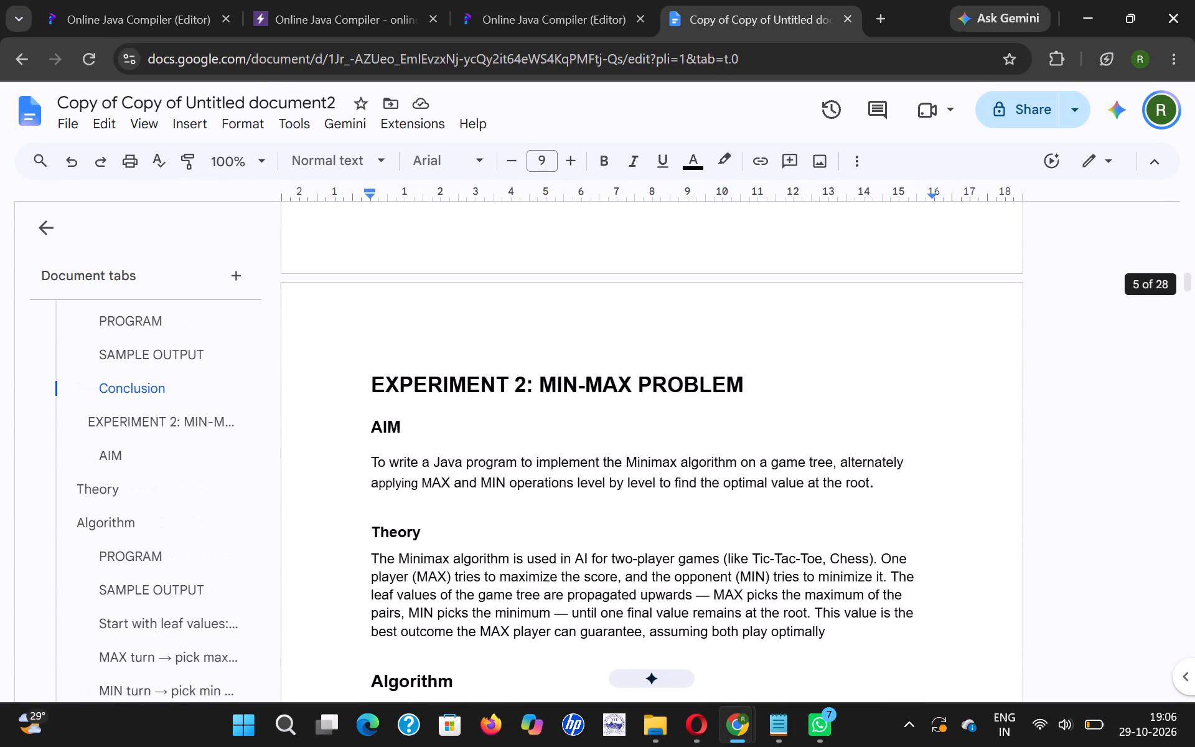
{"action": "scroll", "coordinate": [633, 316], "scroll_direction": "up", "scroll_amount": 13}
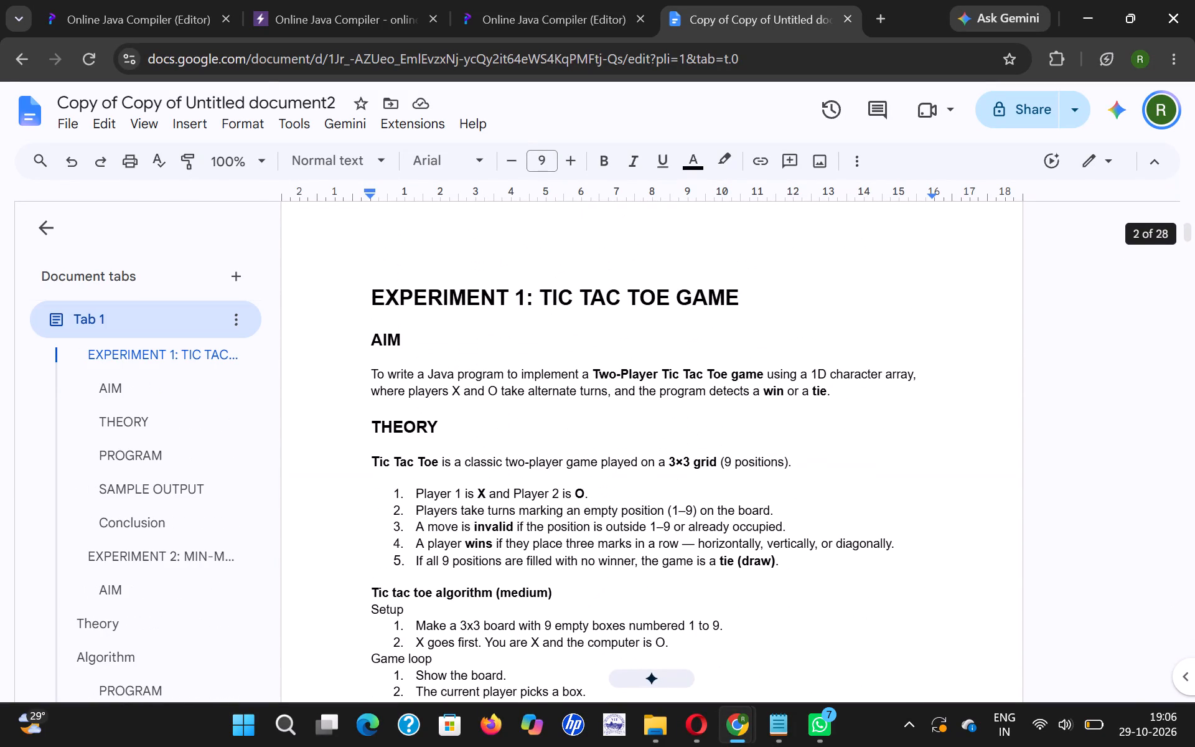
Download the lab report as a PDF document (.pdf).
{"action": "left_click", "coordinate": [70, 125]}
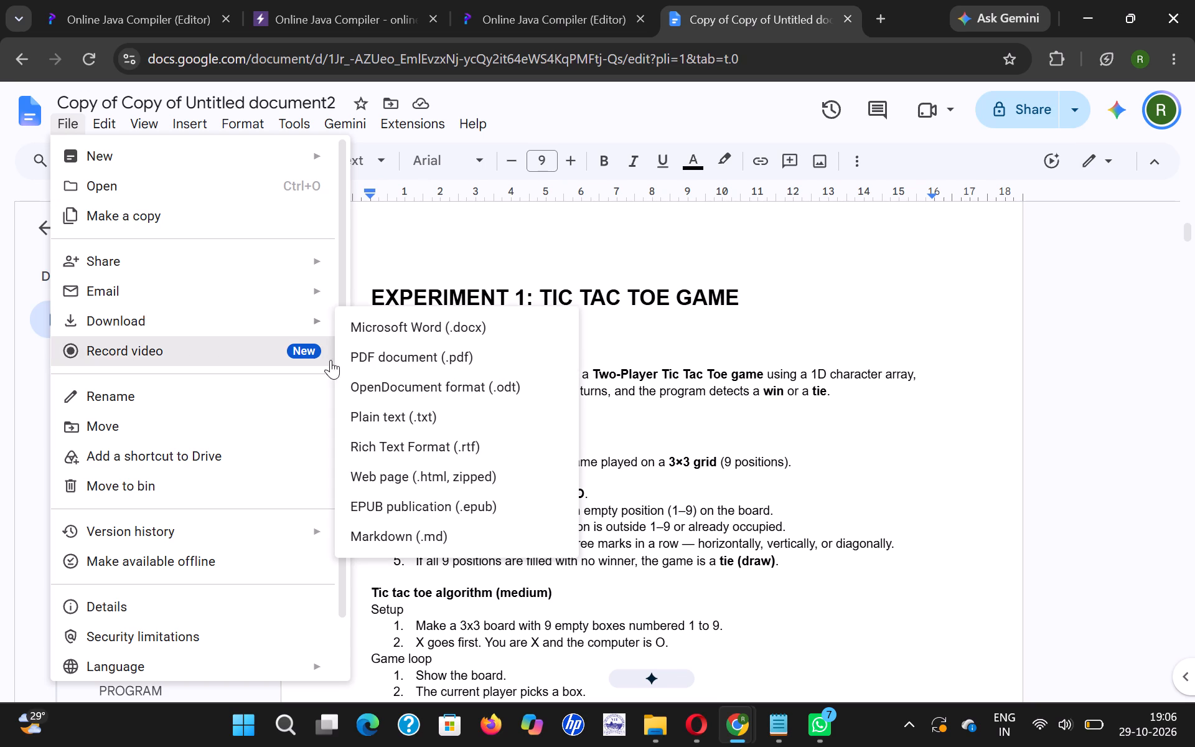
{"action": "left_click", "coordinate": [362, 356]}
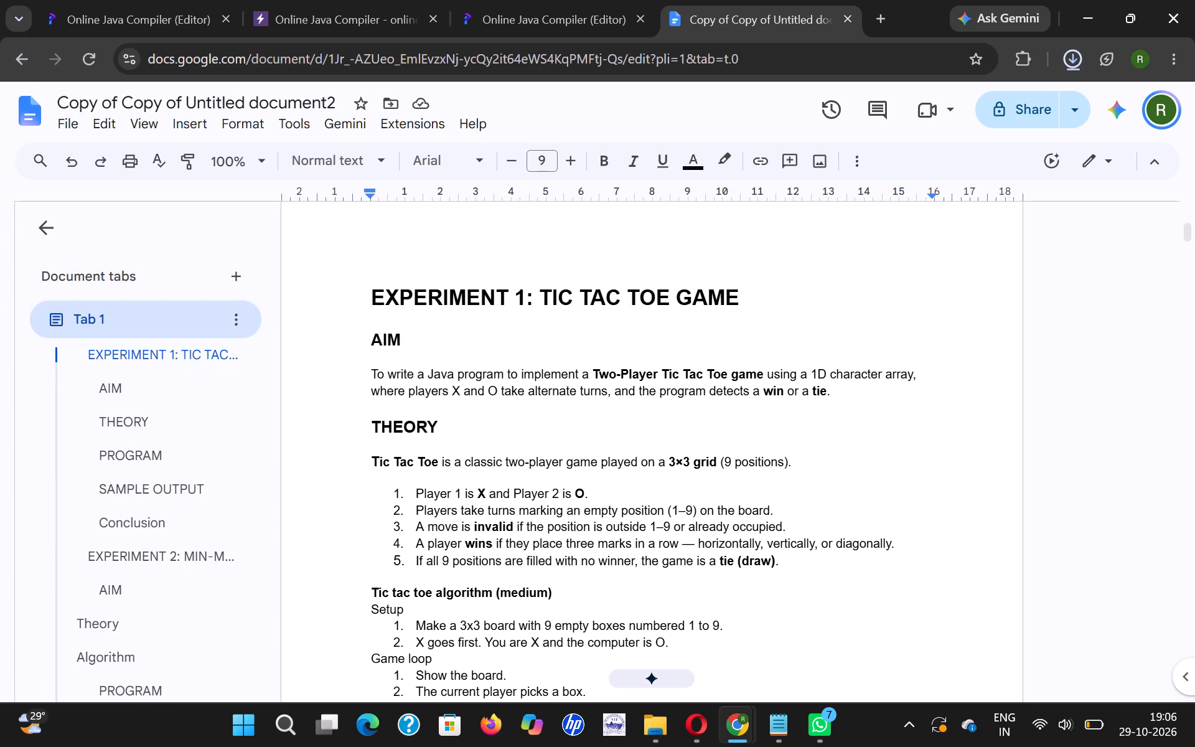
Open the newly downloaded PDF, Copy of Copy of Untitled document2 (3).pdf, from the recent downloads.
{"action": "left_click", "coordinate": [1077, 65]}
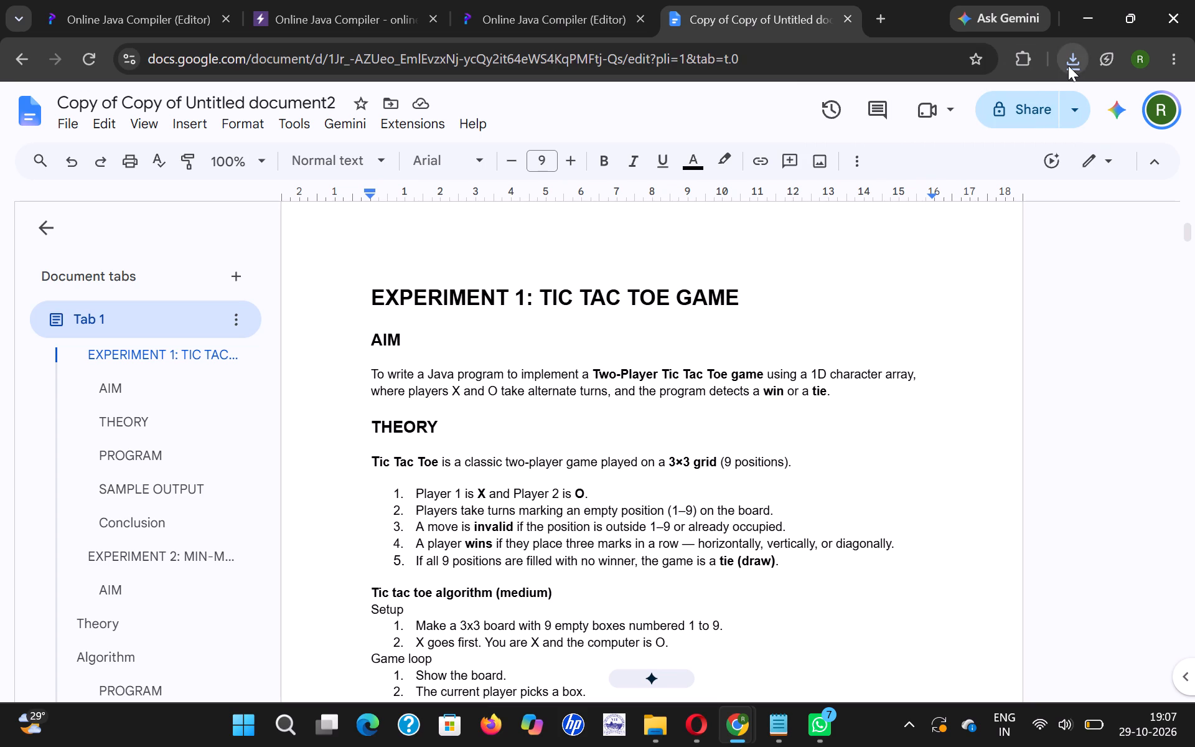
{"action": "left_click", "coordinate": [1068, 65]}
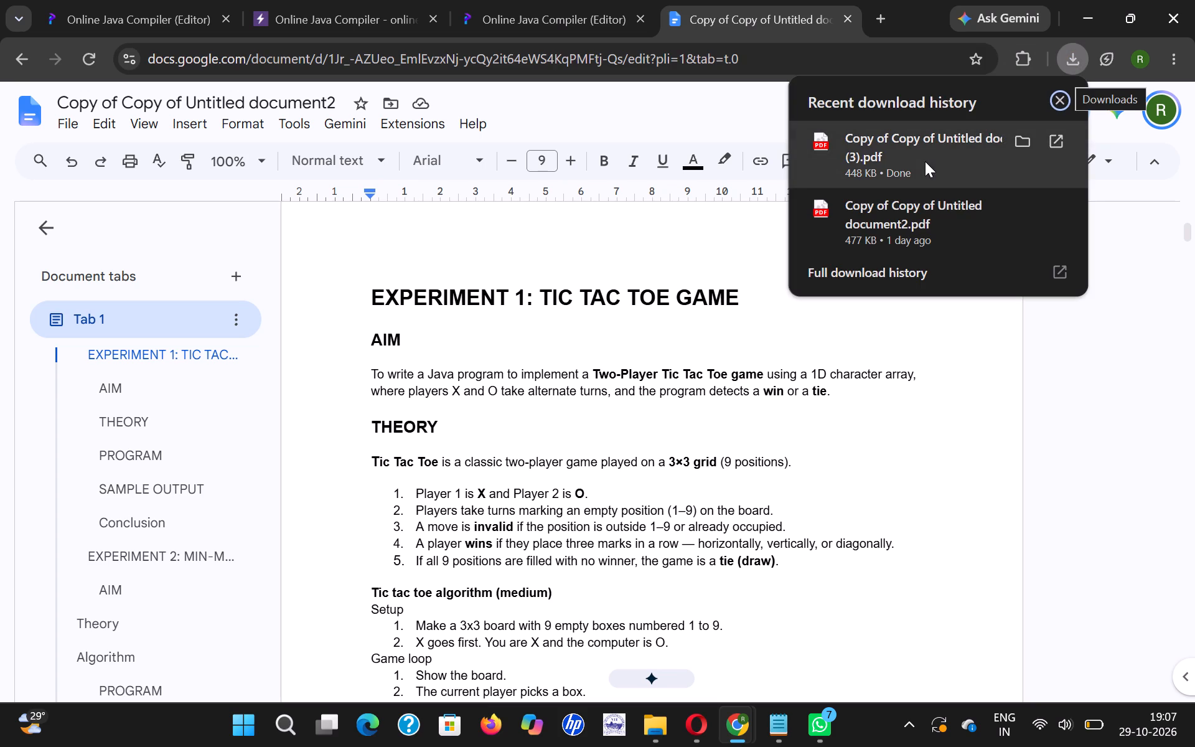
{"action": "left_click", "coordinate": [925, 161]}
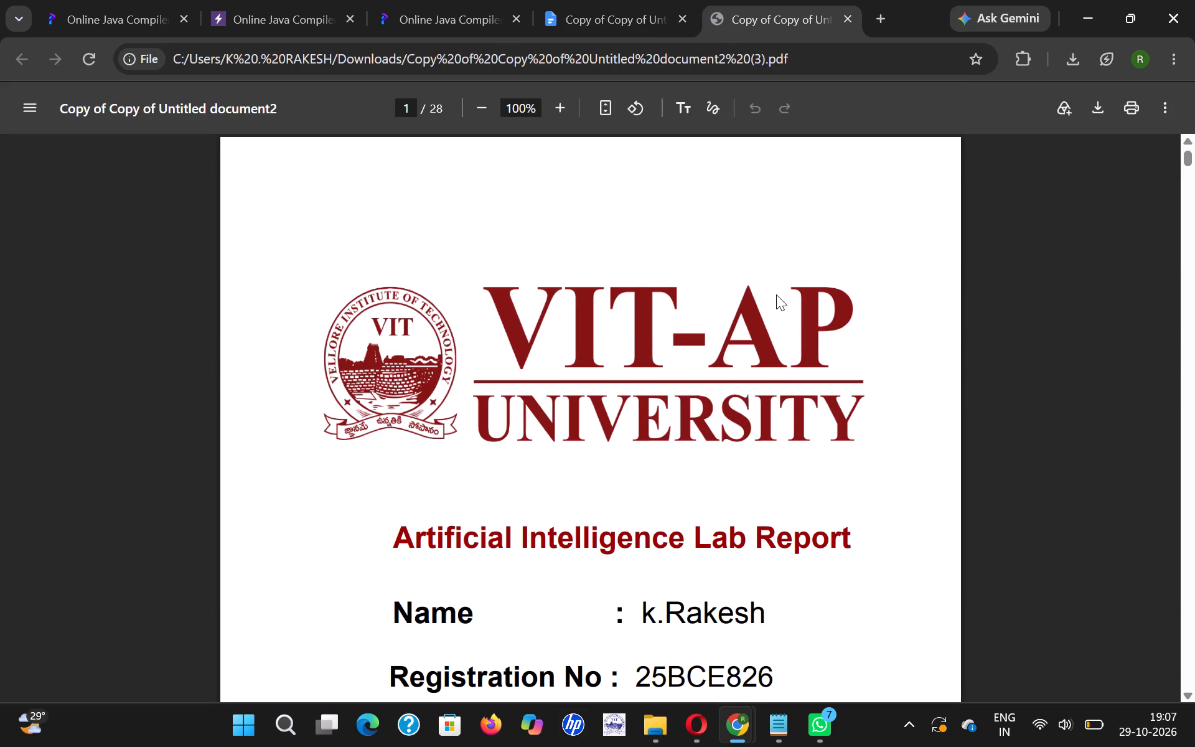
Check the PDF's page layout from the cover page through Experiment 1 to Experiment 2's conclusion.
{"action": "scroll", "coordinate": [776, 294], "scroll_direction": "down", "scroll_amount": 6}
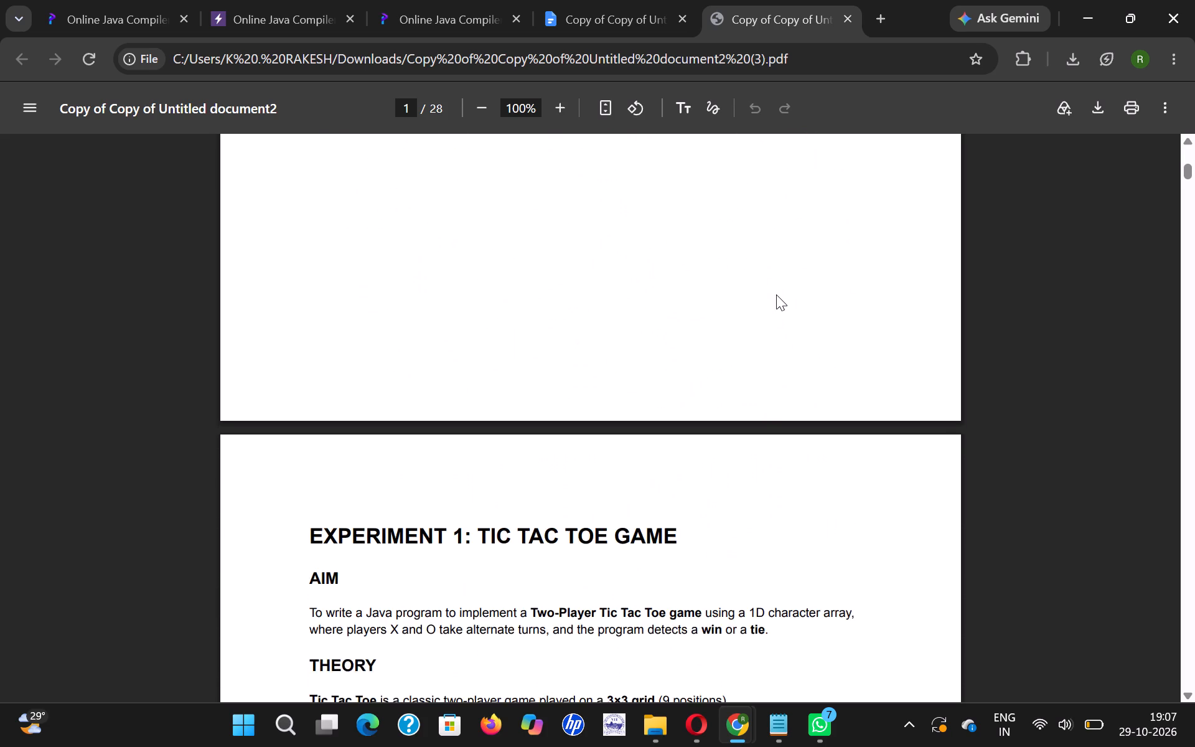
{"action": "scroll", "coordinate": [776, 294], "scroll_direction": "down", "scroll_amount": 7}
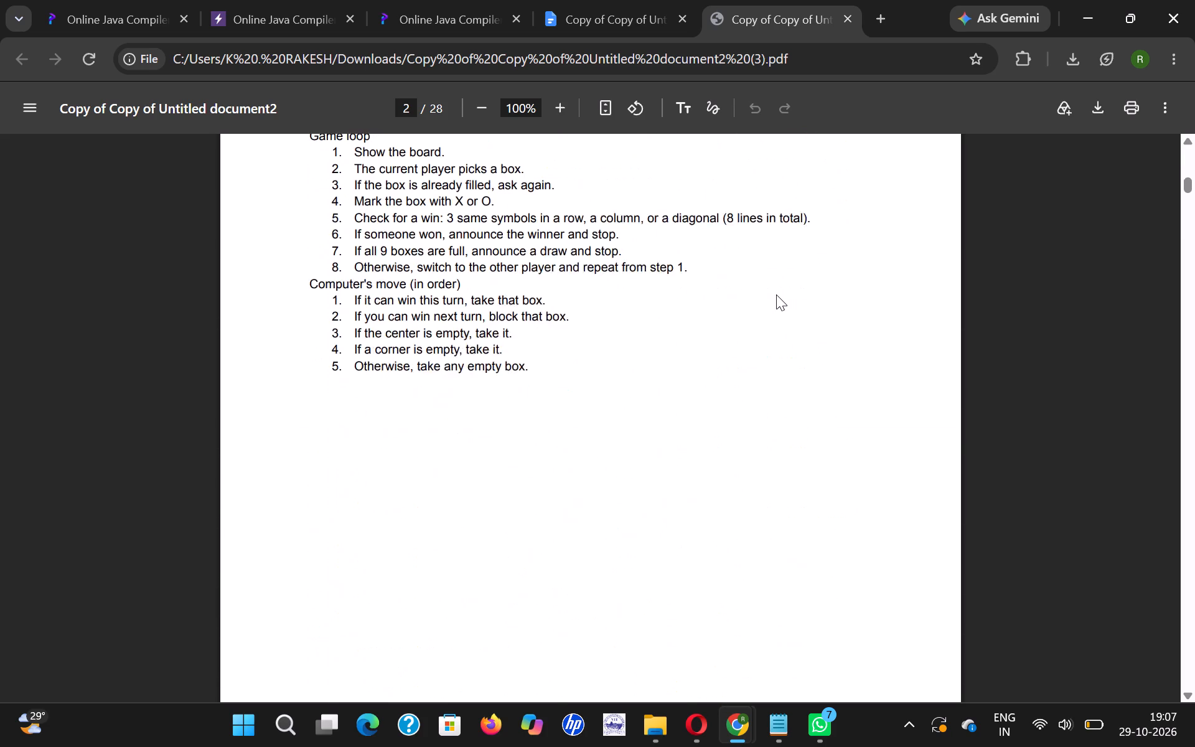
{"action": "scroll", "coordinate": [776, 294], "scroll_direction": "down", "scroll_amount": 5}
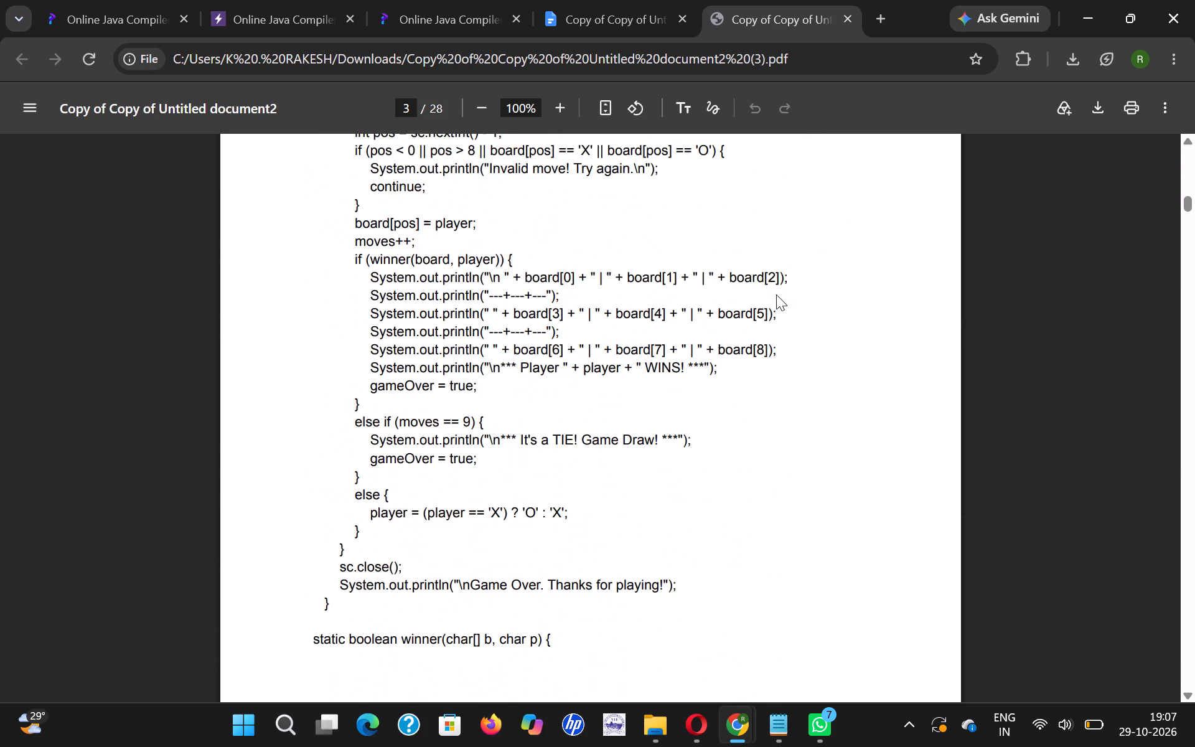
{"action": "scroll", "coordinate": [776, 294], "scroll_direction": "down", "scroll_amount": 5}
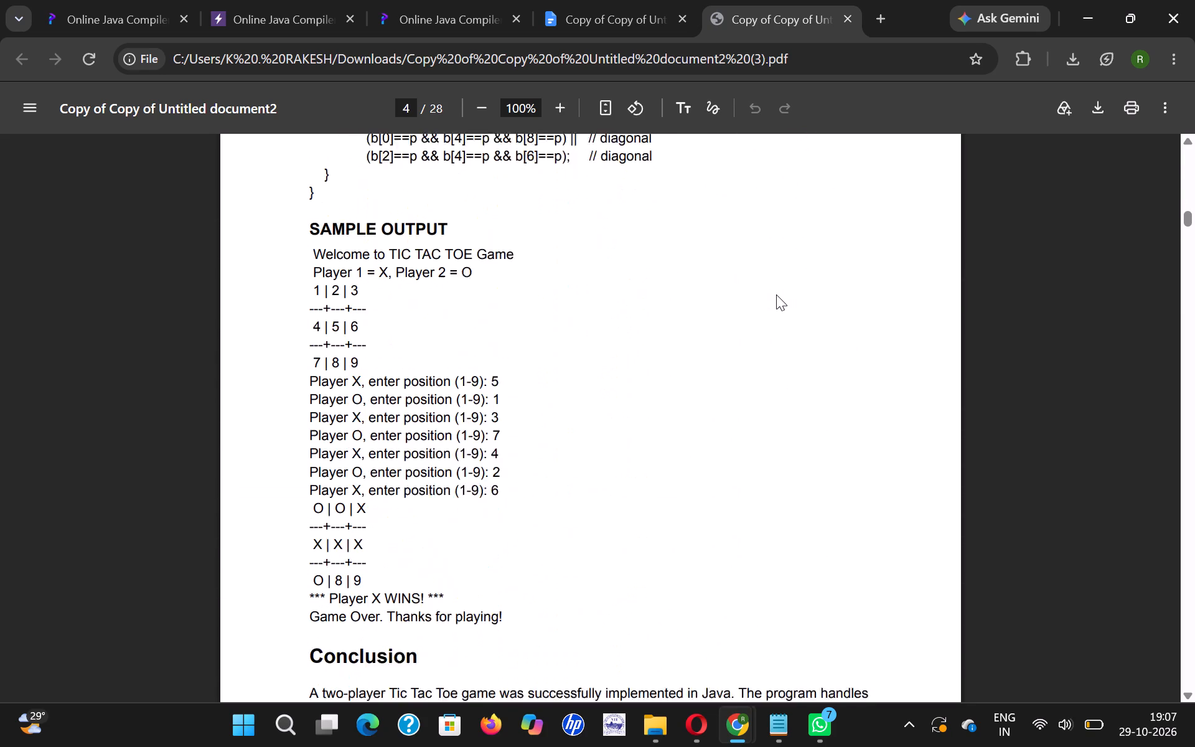
{"action": "scroll", "coordinate": [776, 294], "scroll_direction": "down", "scroll_amount": 6}
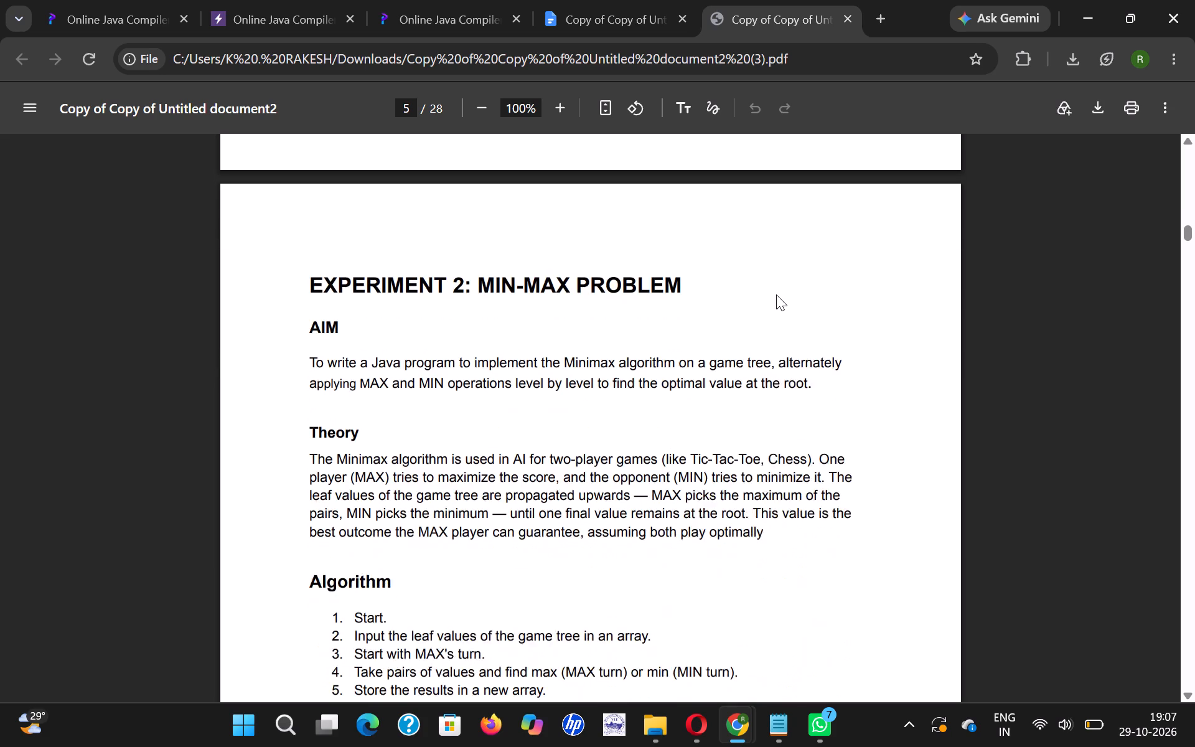
{"action": "scroll", "coordinate": [776, 294], "scroll_direction": "down", "scroll_amount": 6}
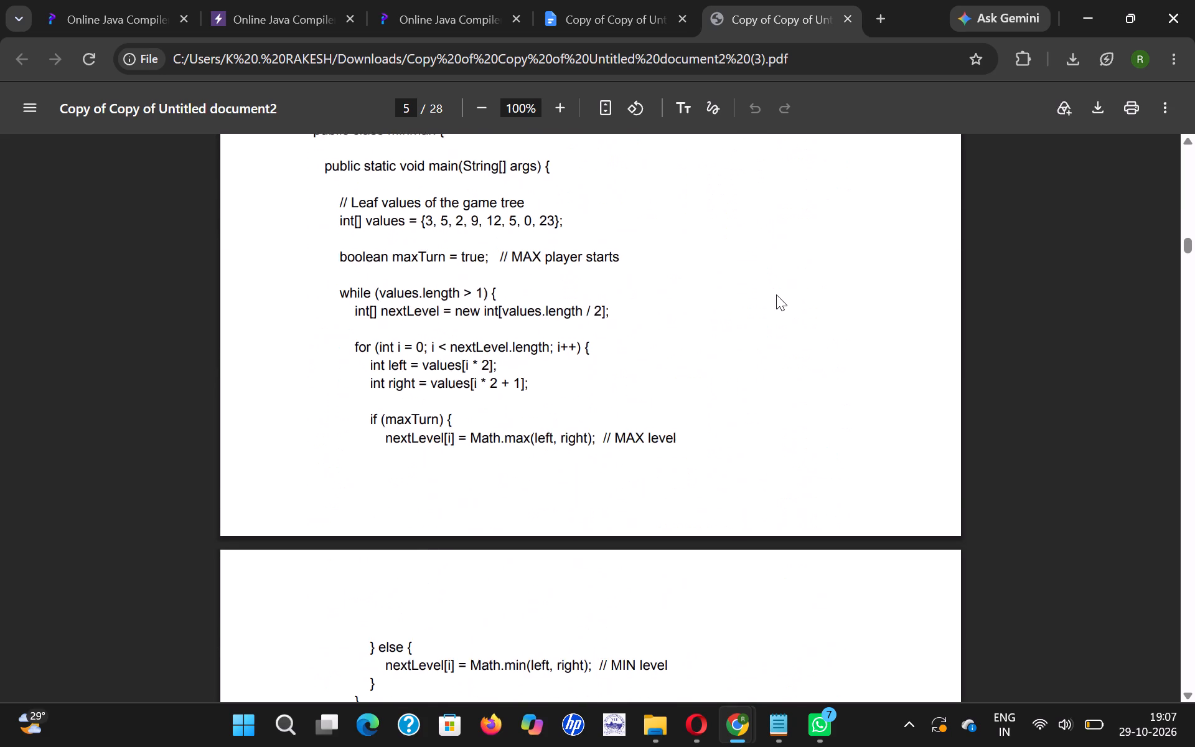
{"action": "scroll", "coordinate": [776, 294], "scroll_direction": "down", "scroll_amount": 7}
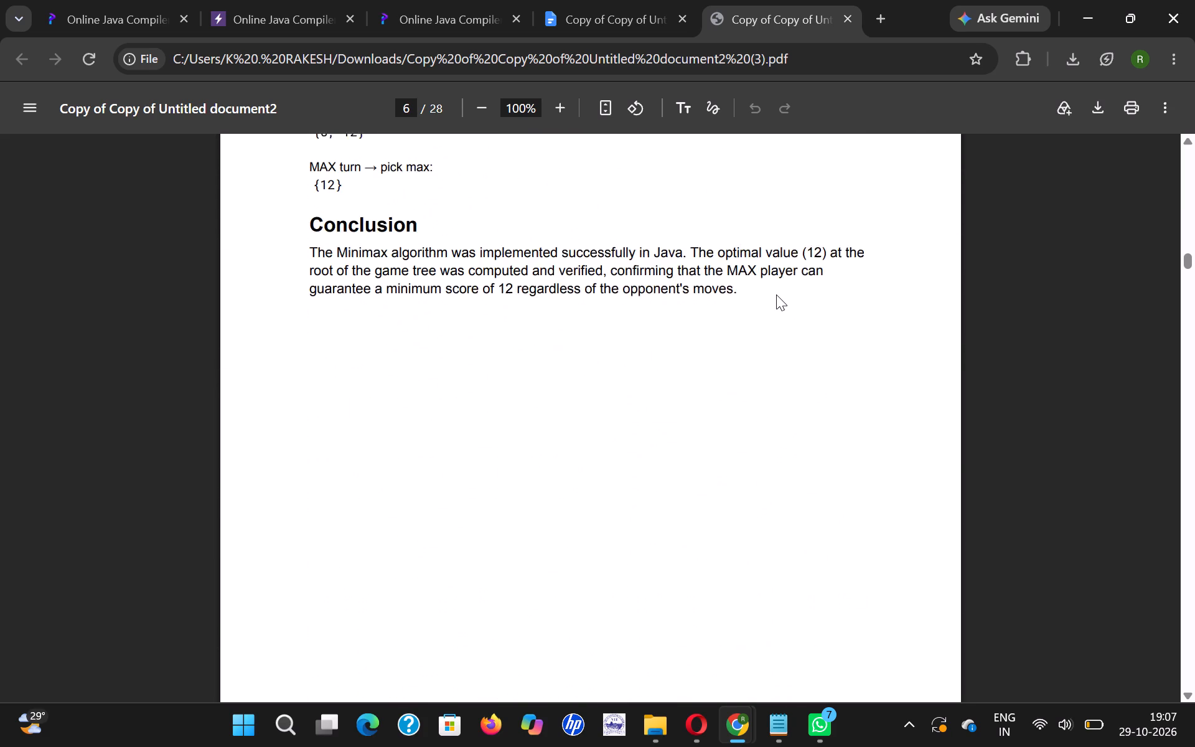
Check the PDF pages of Experiments 3 and 4, including the page break in the 8-Queens sample output.
{"action": "scroll", "coordinate": [776, 294], "scroll_direction": "down", "scroll_amount": 7}
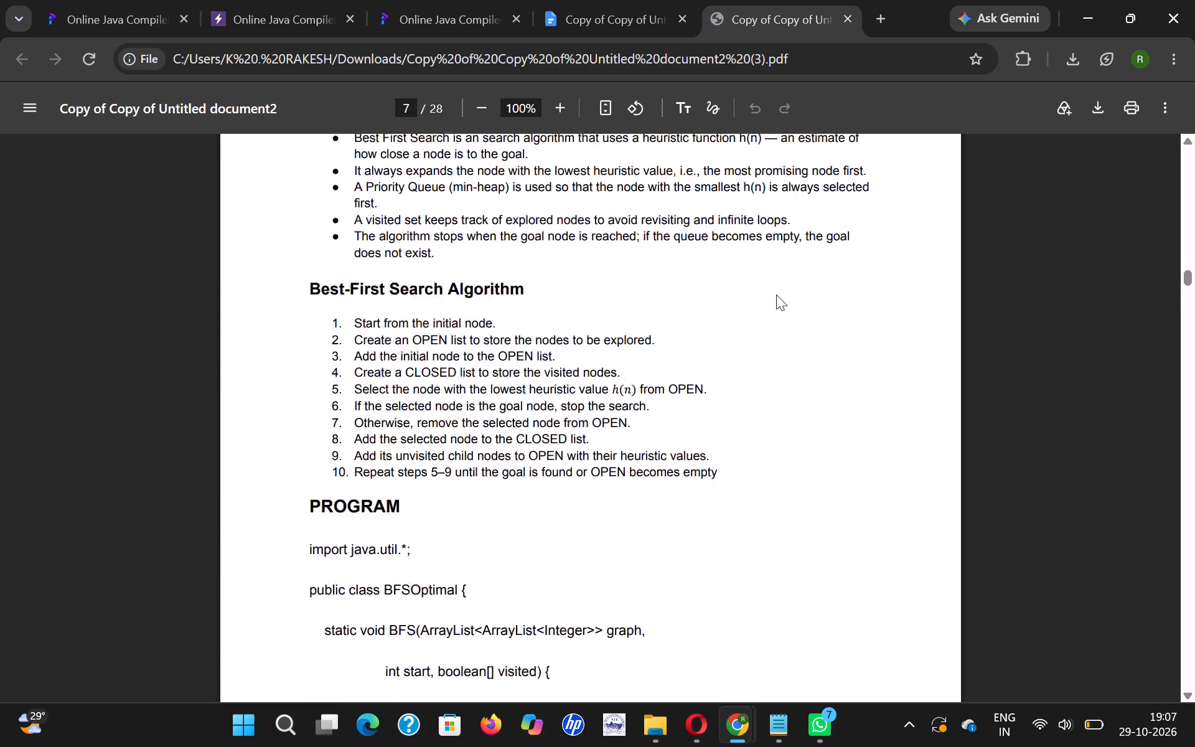
{"action": "scroll", "coordinate": [776, 294], "scroll_direction": "down", "scroll_amount": 7}
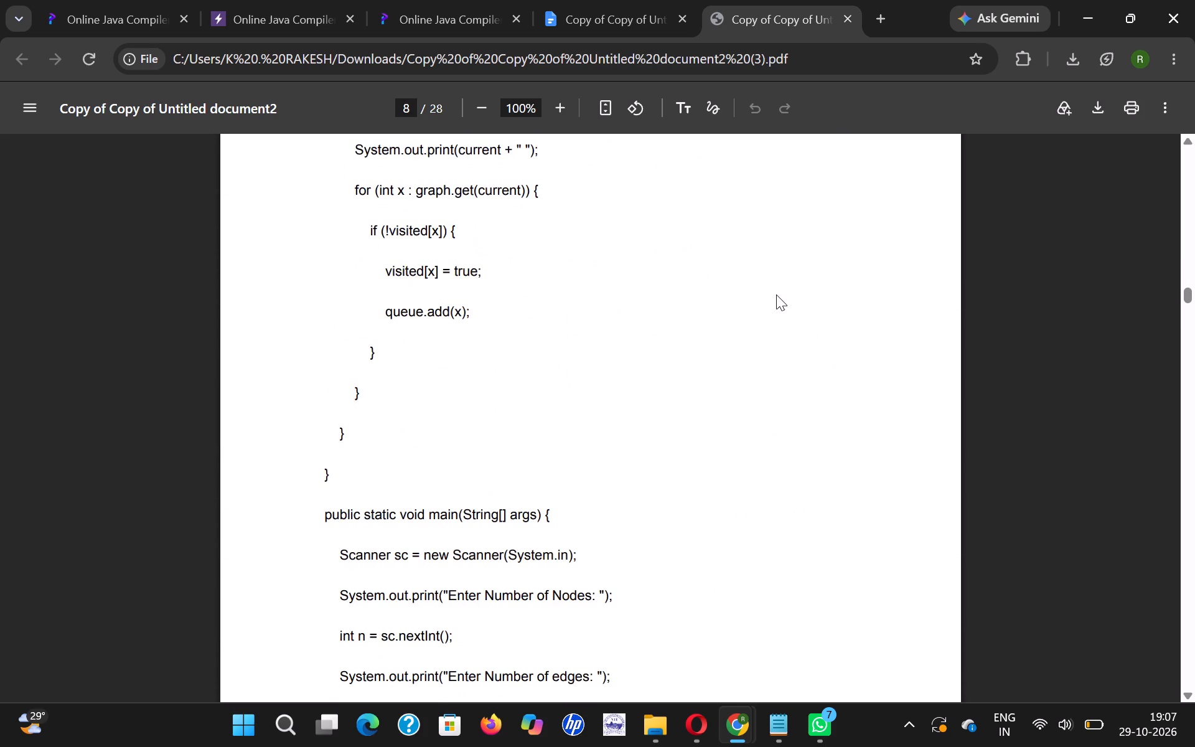
{"action": "scroll", "coordinate": [776, 294], "scroll_direction": "down", "scroll_amount": 7}
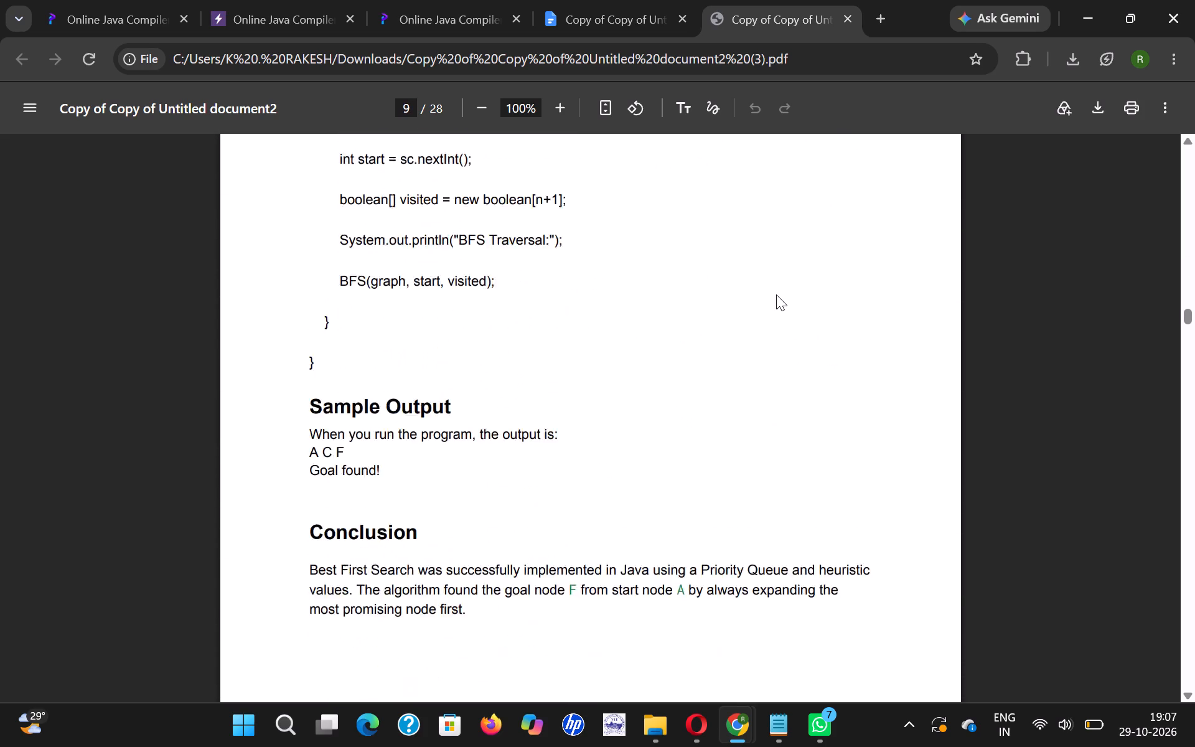
{"action": "scroll", "coordinate": [776, 294], "scroll_direction": "down", "scroll_amount": 7}
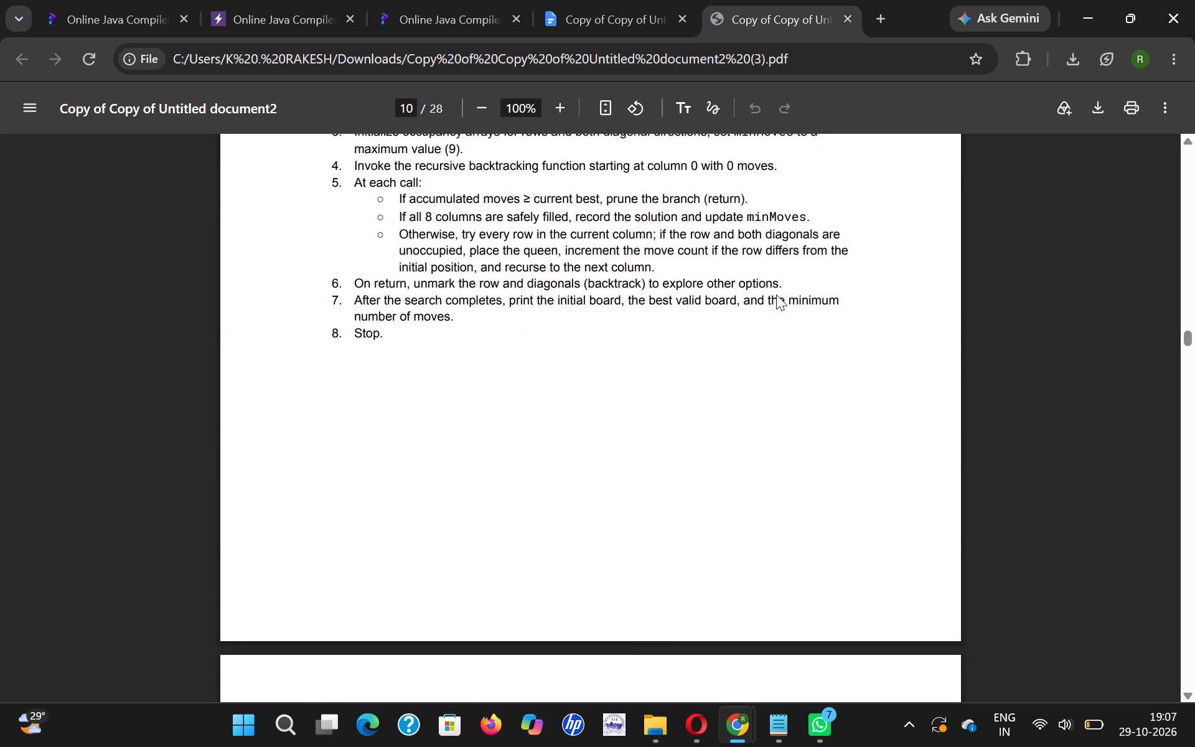
{"action": "scroll", "coordinate": [776, 294], "scroll_direction": "down", "scroll_amount": 7}
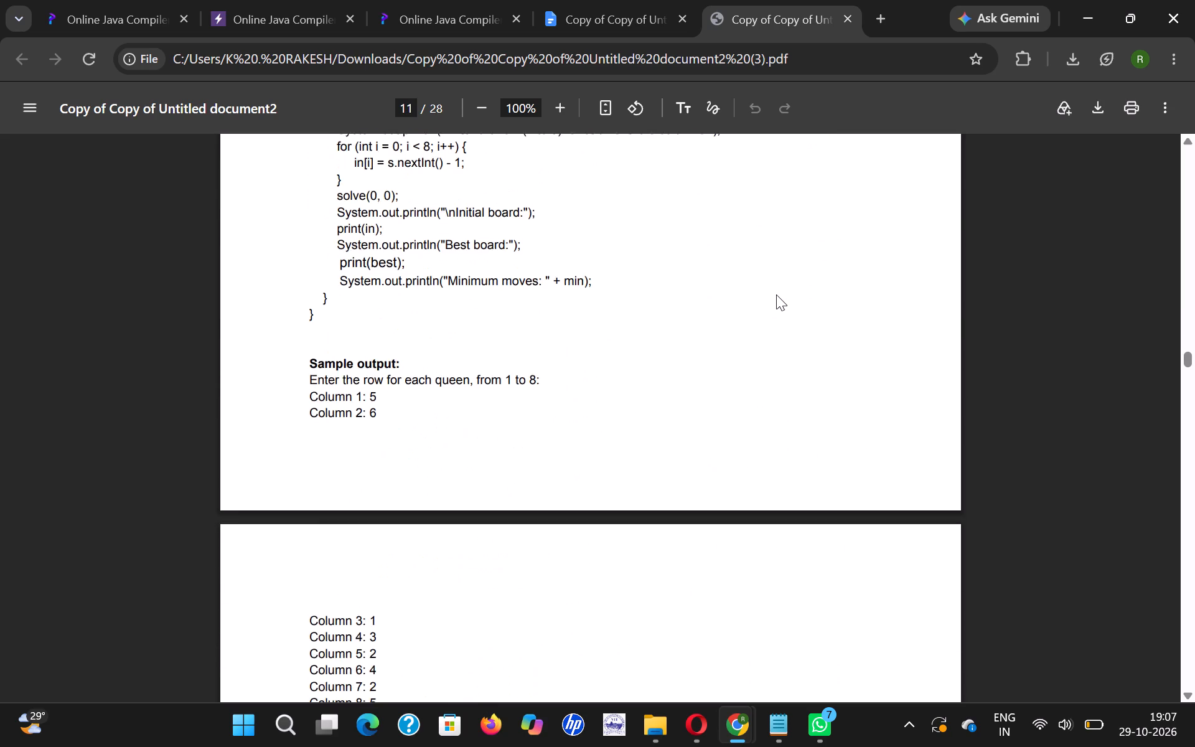
{"action": "scroll", "coordinate": [776, 294], "scroll_direction": "down", "scroll_amount": 1}
{"action": "scroll", "coordinate": [776, 294], "scroll_direction": "up", "scroll_amount": 1}
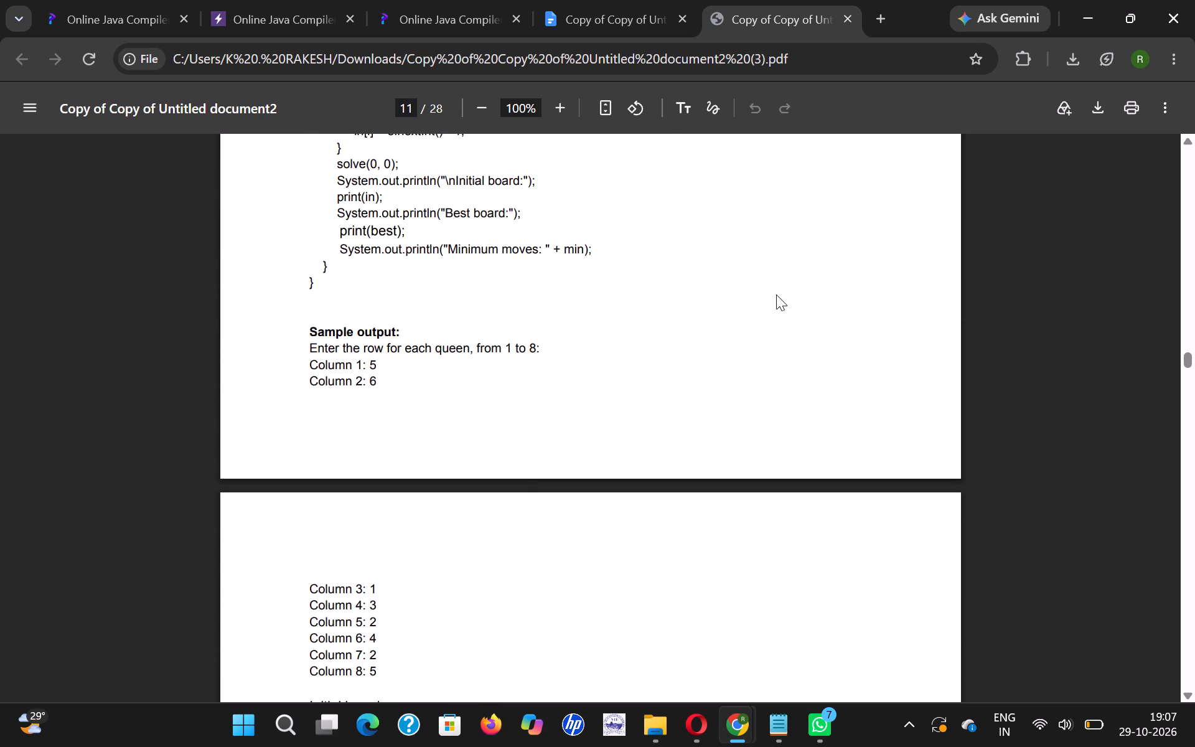
{"action": "scroll", "coordinate": [776, 294], "scroll_direction": "down", "scroll_amount": 7}
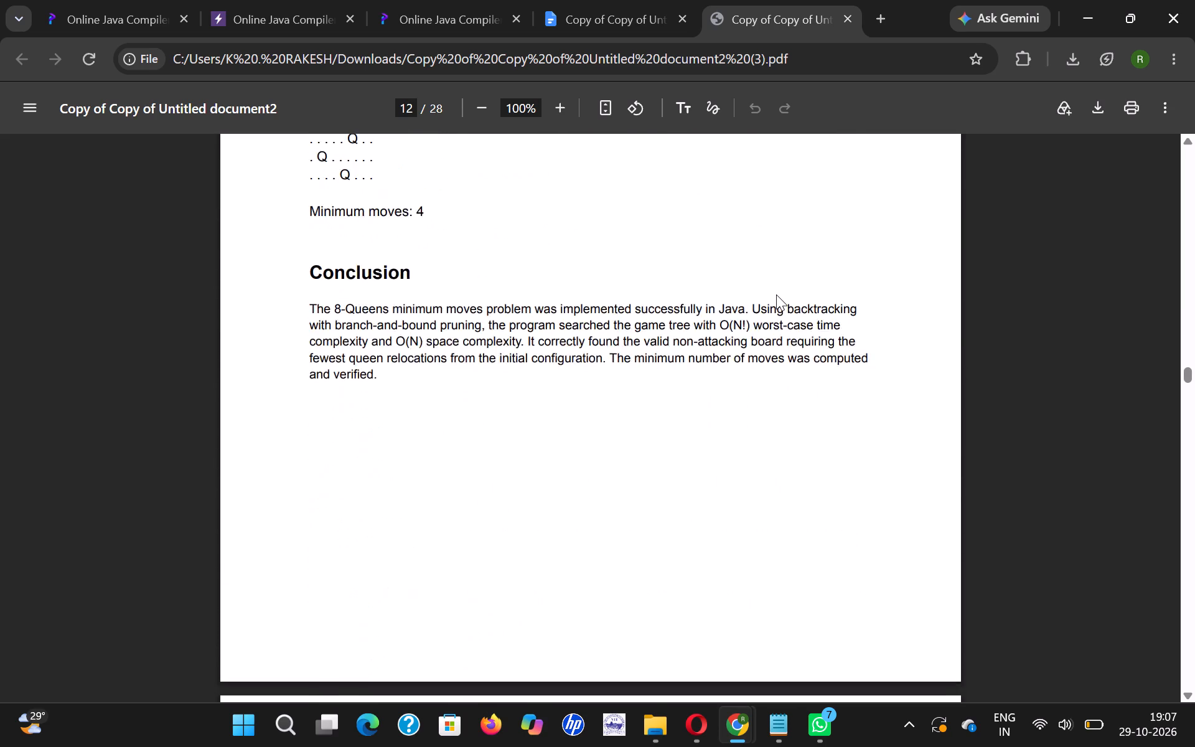
Check the remaining PDF pages from Experiment 5's water jug program to the end of Experiment 10.
{"action": "scroll", "coordinate": [776, 294], "scroll_direction": "down", "scroll_amount": 9}
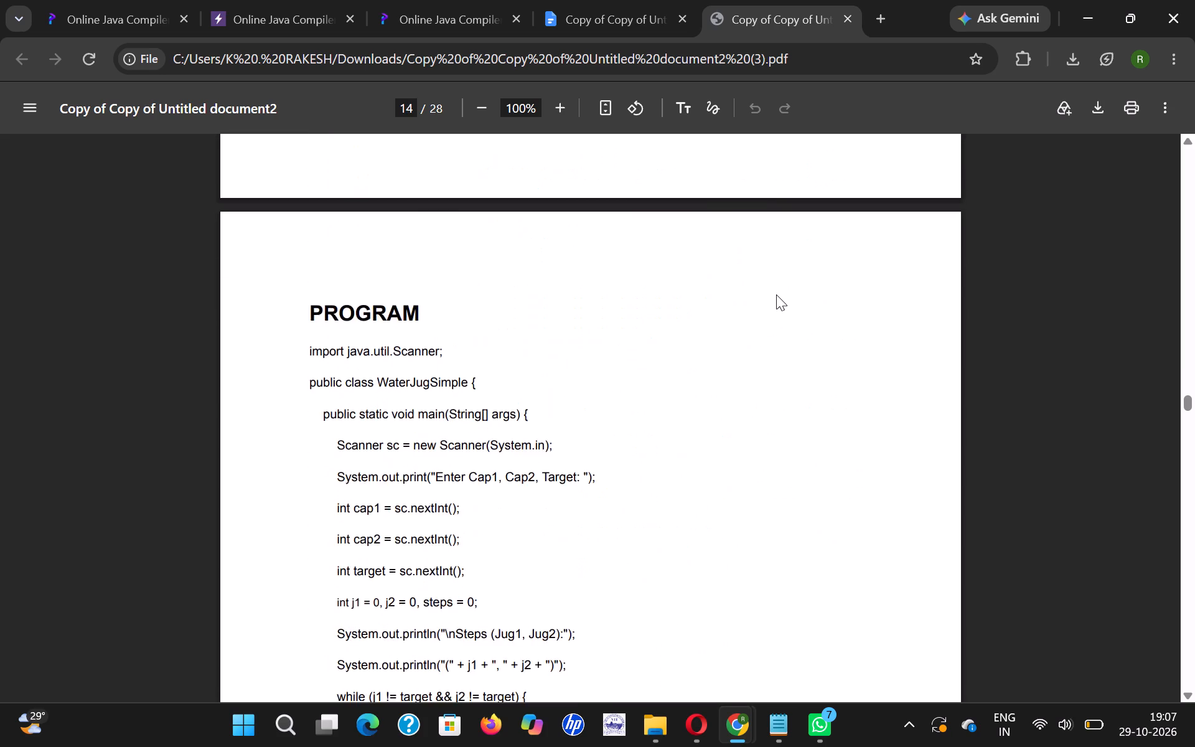
{"action": "scroll", "coordinate": [776, 294], "scroll_direction": "down", "scroll_amount": 8}
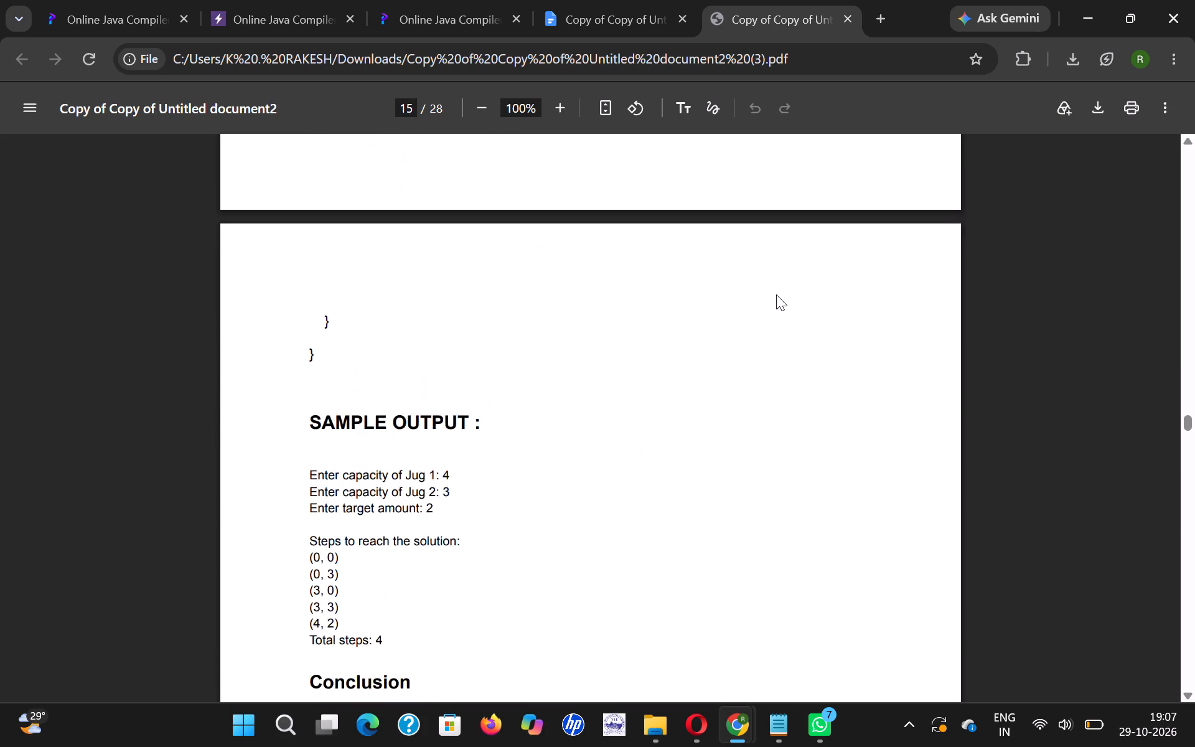
{"action": "scroll", "coordinate": [776, 294], "scroll_direction": "down", "scroll_amount": 8}
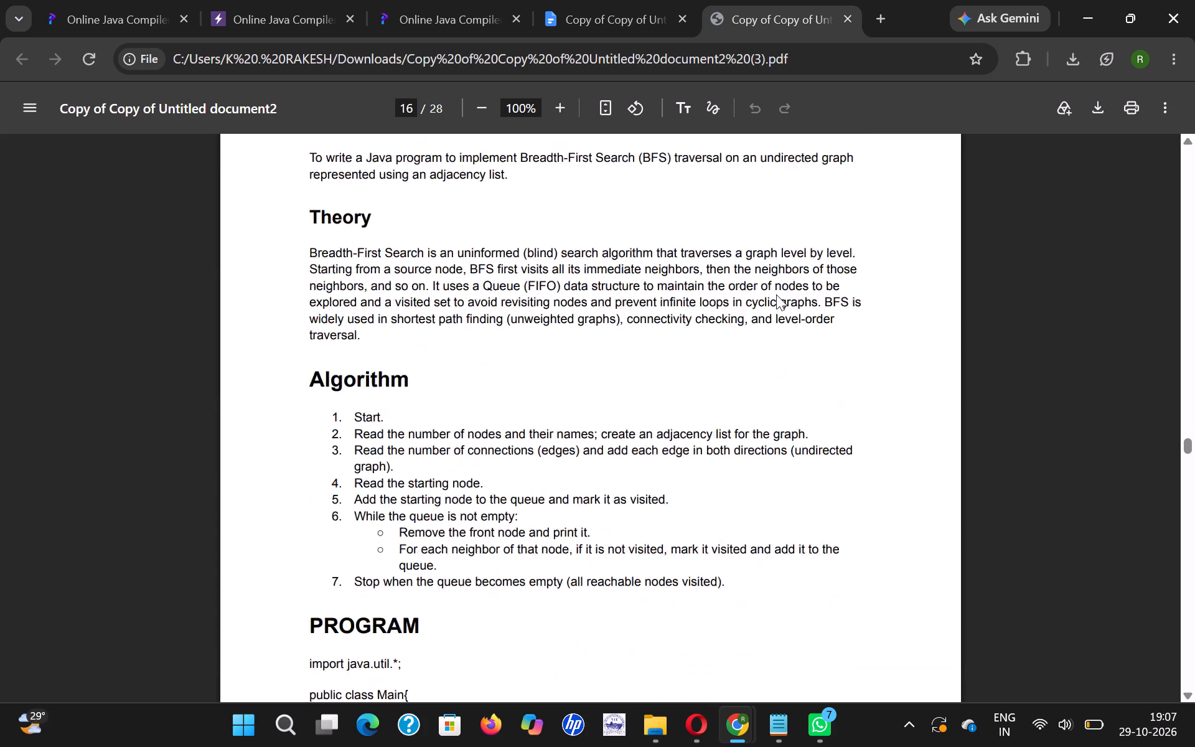
{"action": "scroll", "coordinate": [776, 294], "scroll_direction": "down", "scroll_amount": 8}
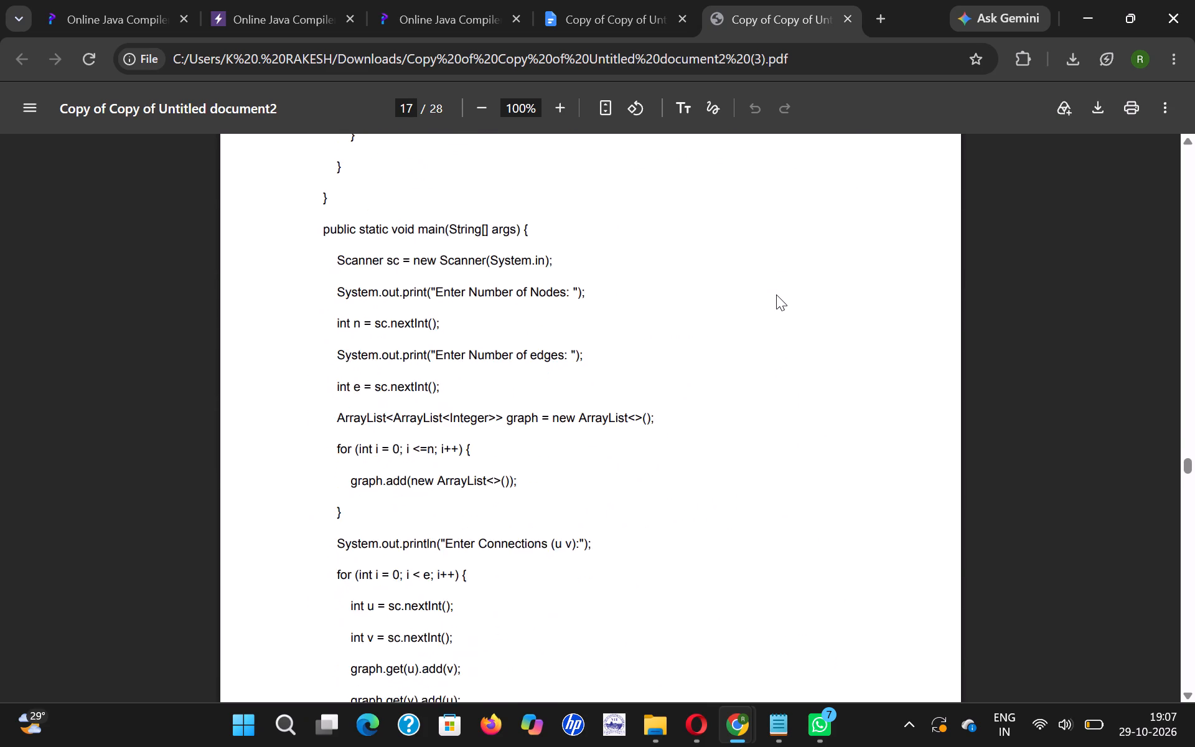
{"action": "scroll", "coordinate": [776, 294], "scroll_direction": "down", "scroll_amount": 8}
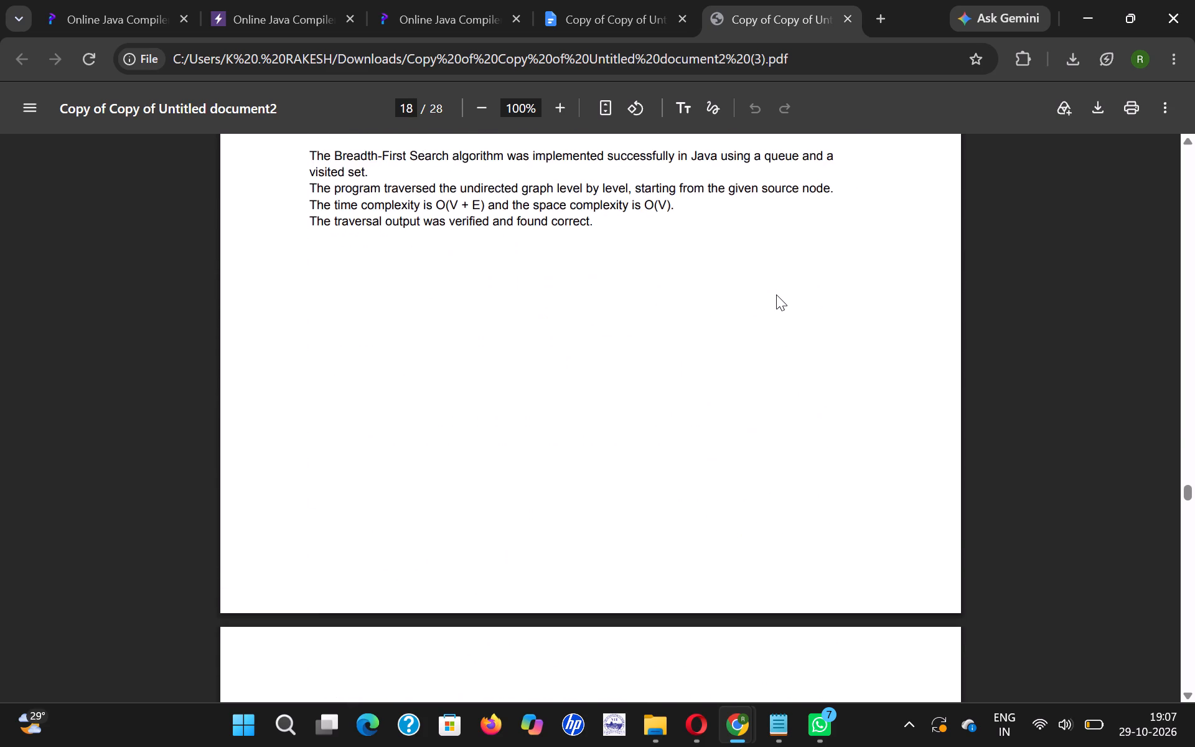
{"action": "scroll", "coordinate": [776, 294], "scroll_direction": "down", "scroll_amount": 8}
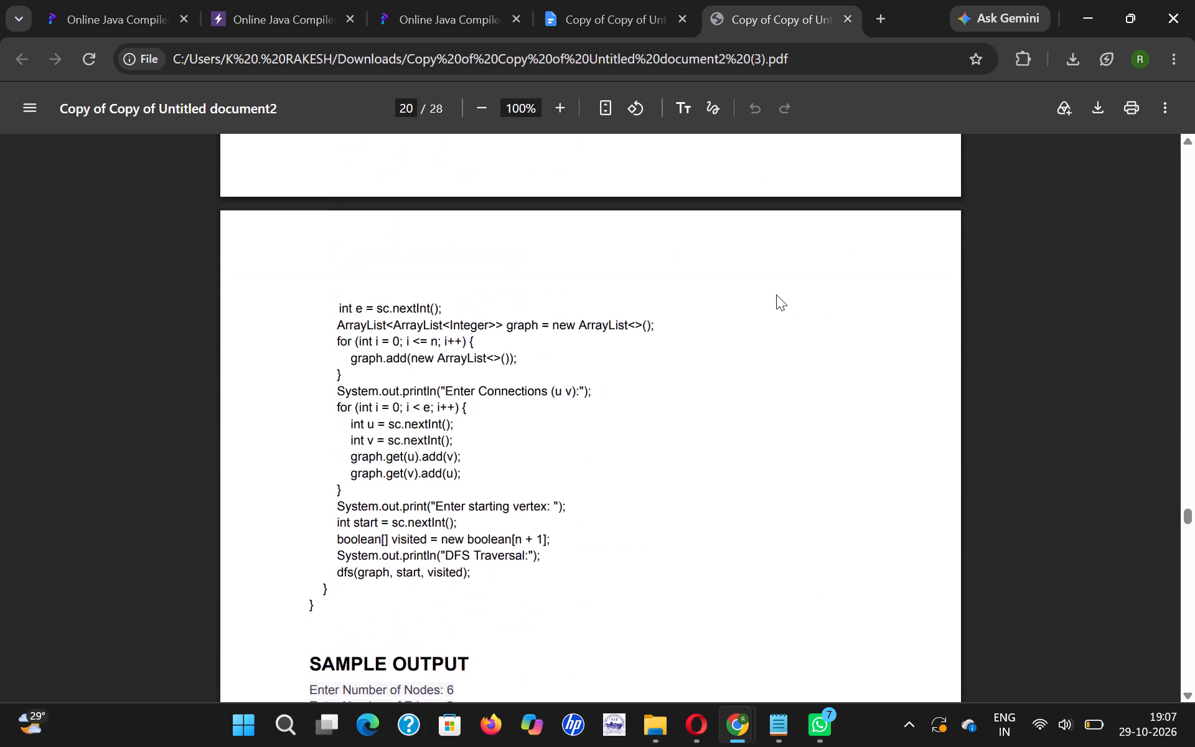
{"action": "scroll", "coordinate": [776, 294], "scroll_direction": "down", "scroll_amount": 8}
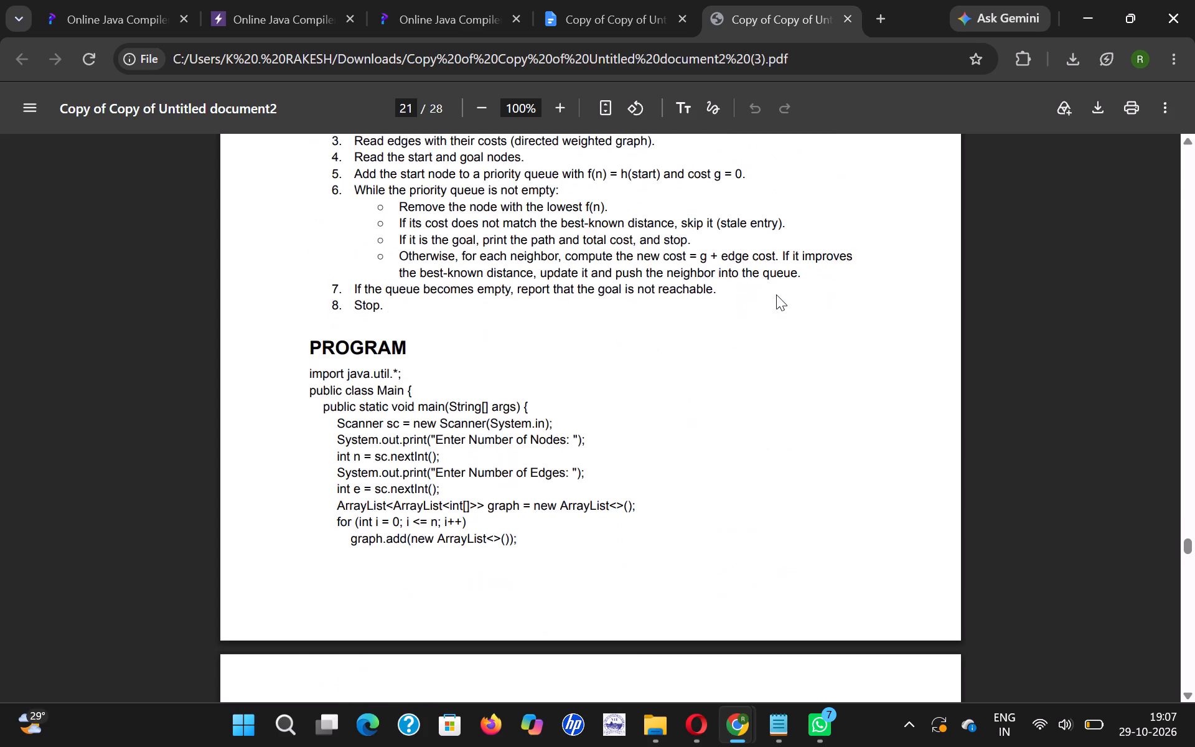
{"action": "scroll", "coordinate": [776, 294], "scroll_direction": "down", "scroll_amount": 8}
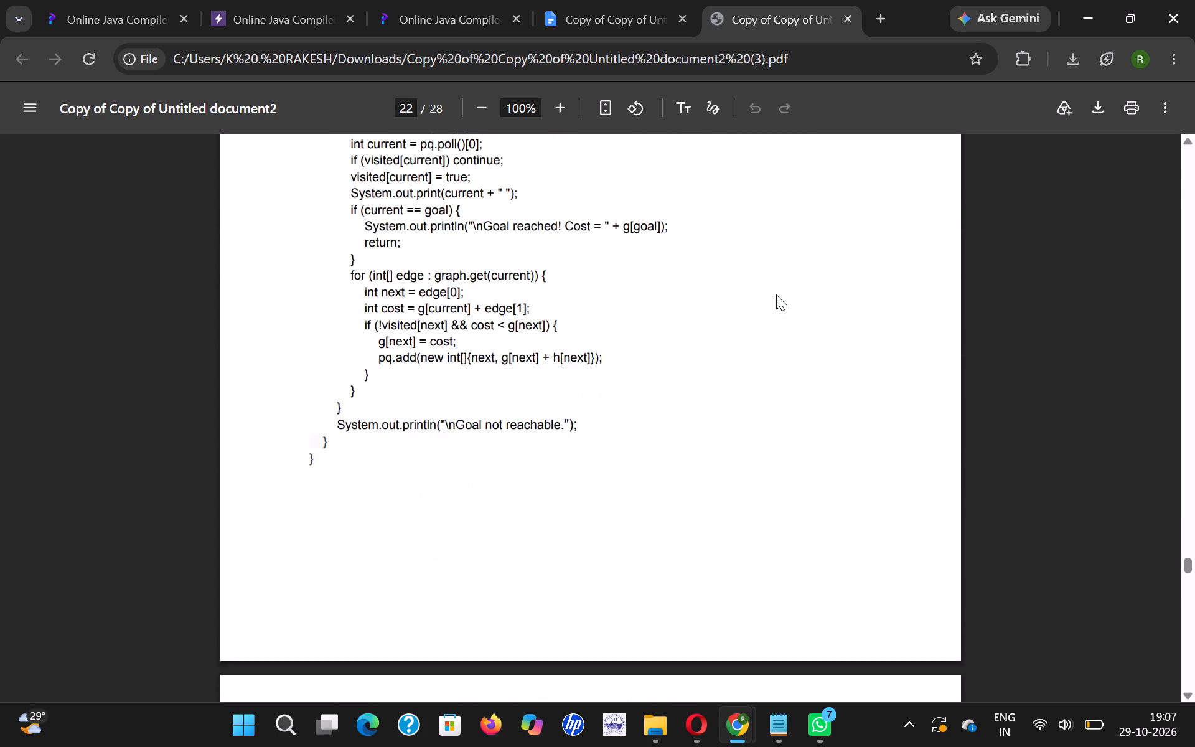
{"action": "scroll", "coordinate": [776, 294], "scroll_direction": "down", "scroll_amount": 8}
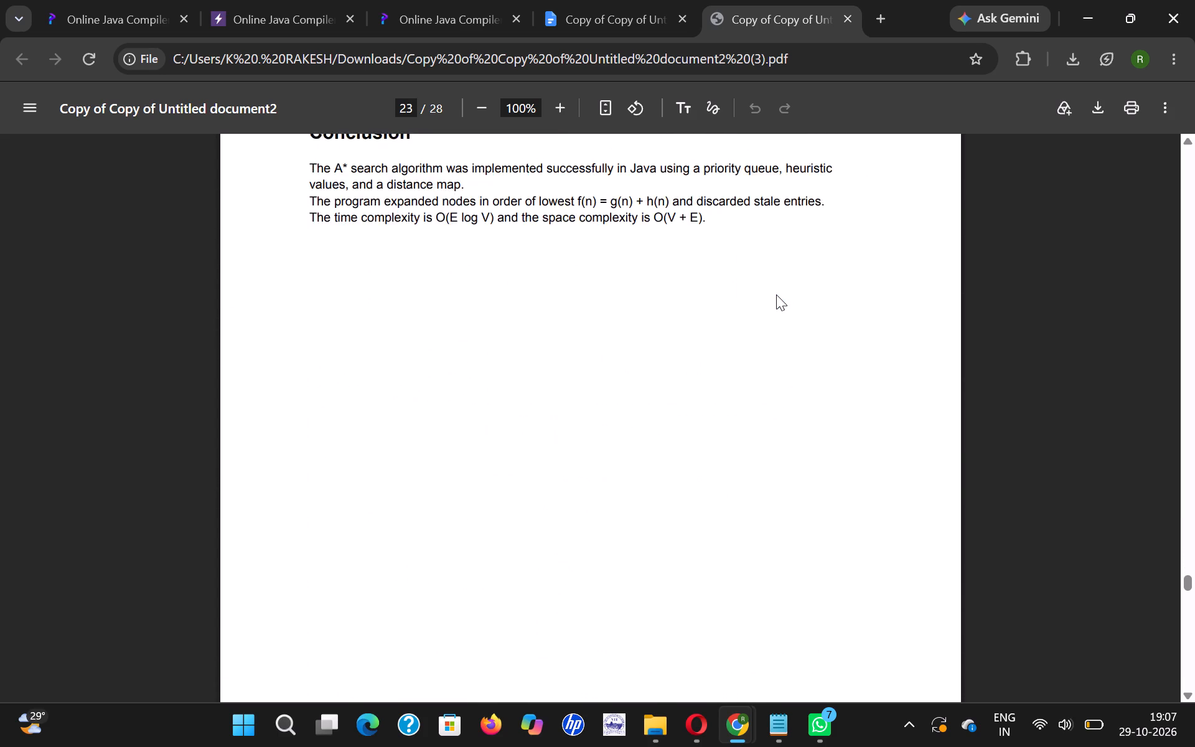
{"action": "scroll", "coordinate": [776, 294], "scroll_direction": "down", "scroll_amount": 8}
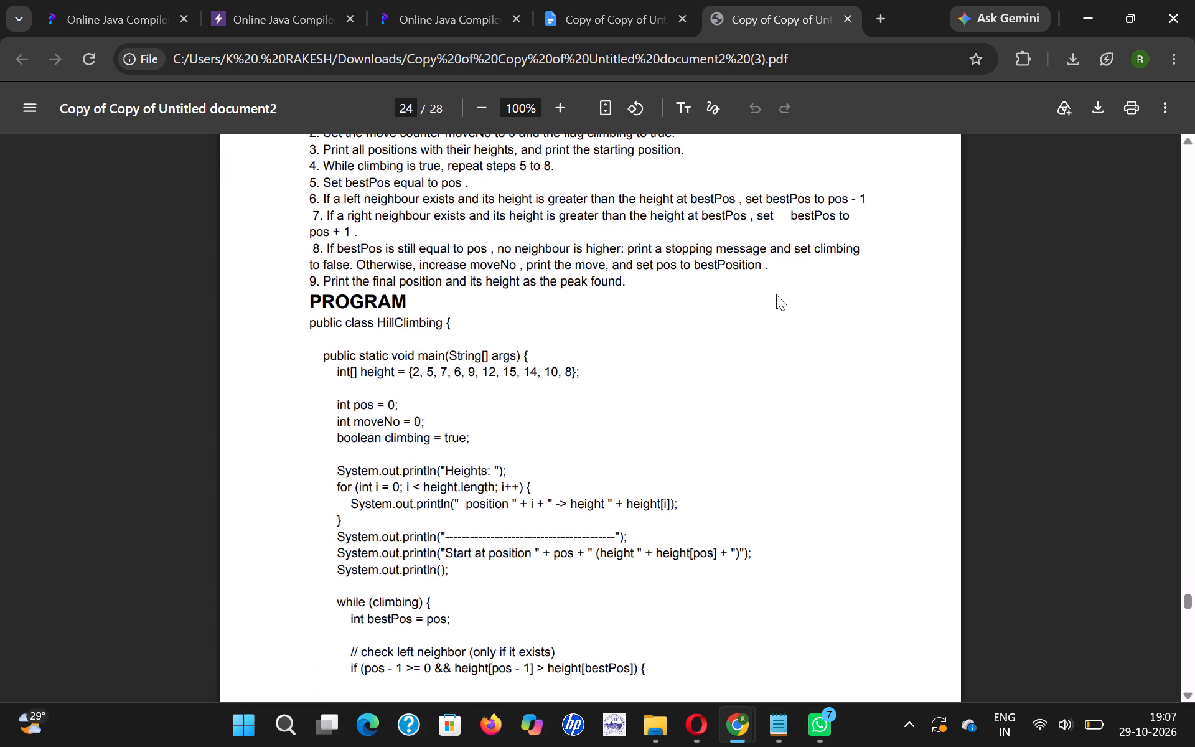
{"action": "scroll", "coordinate": [776, 294], "scroll_direction": "down", "scroll_amount": 8}
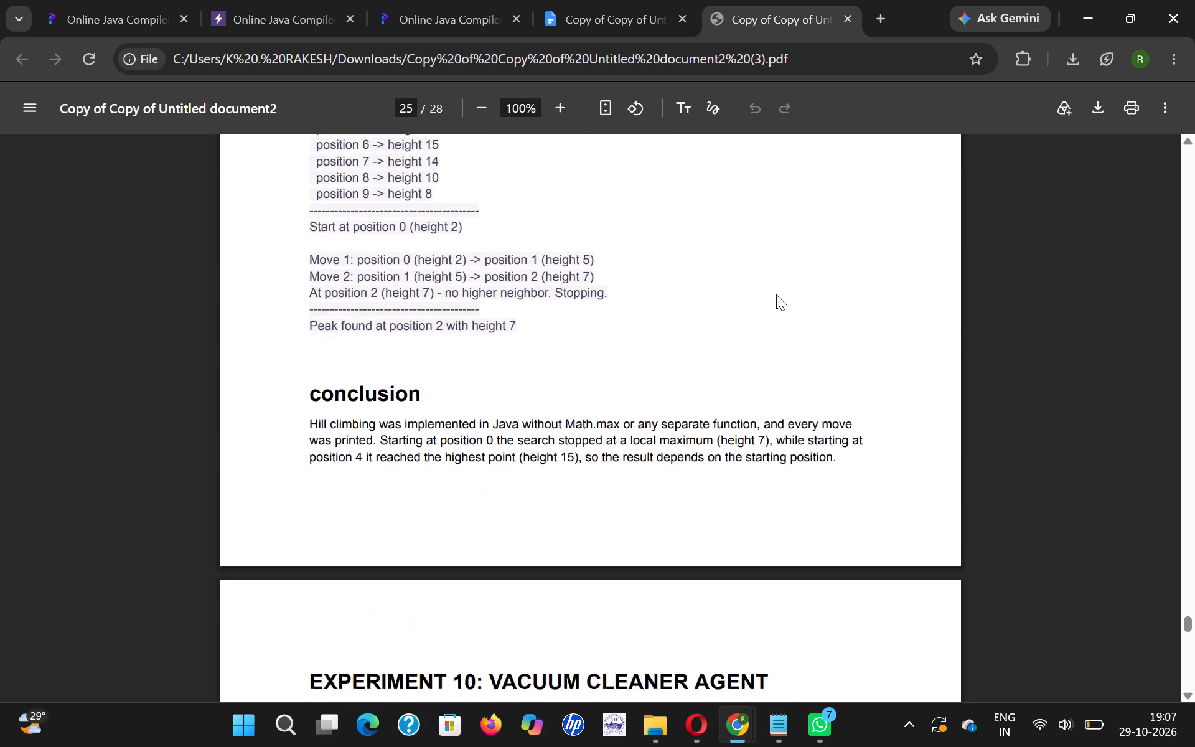
{"action": "scroll", "coordinate": [776, 294], "scroll_direction": "down", "scroll_amount": 8}
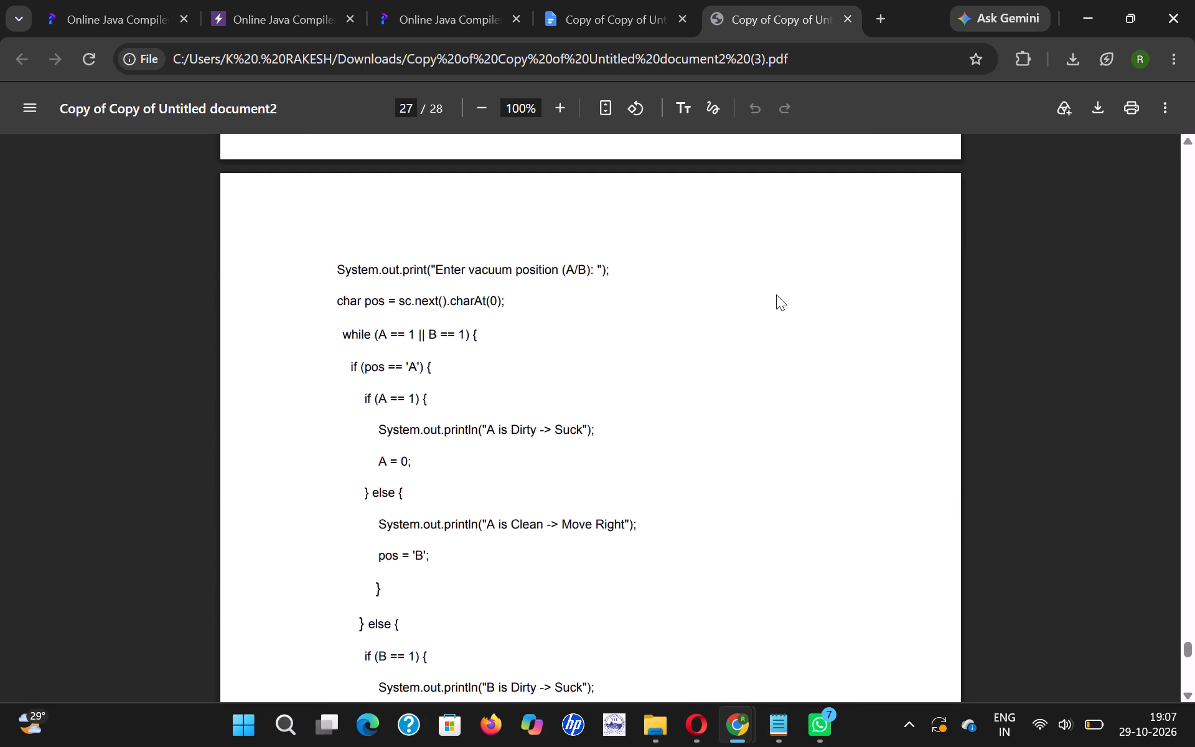
{"action": "scroll", "coordinate": [776, 294], "scroll_direction": "down", "scroll_amount": 8}
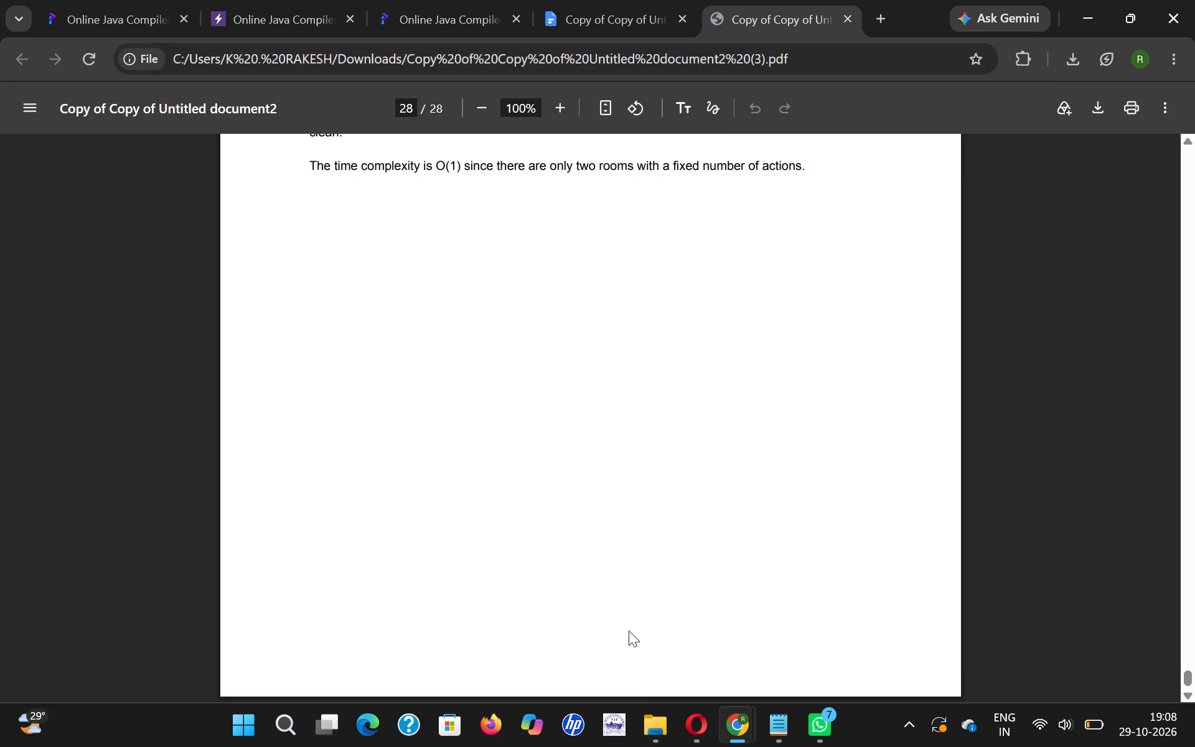
In File Explorer, share Copy of Copy of Untitled document2 (3) from the Downloads folder using WhatsApp.
{"action": "left_click", "coordinate": [645, 714]}
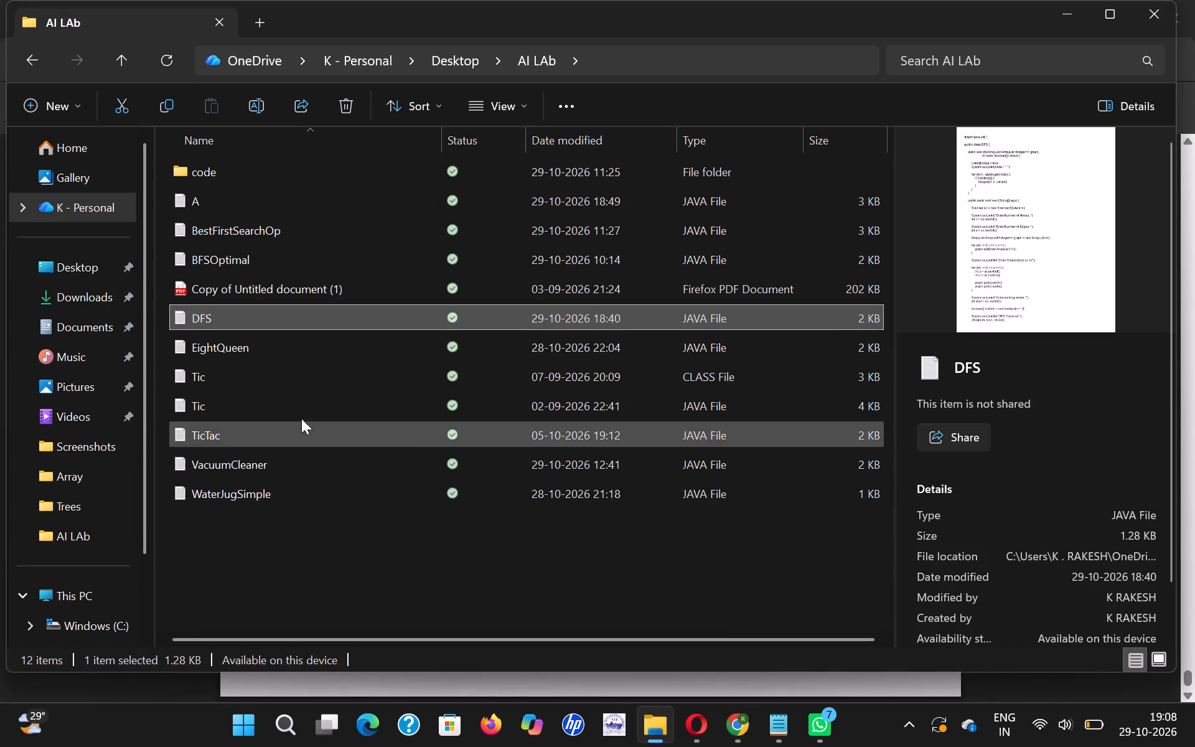
{"action": "left_click", "coordinate": [84, 264]}
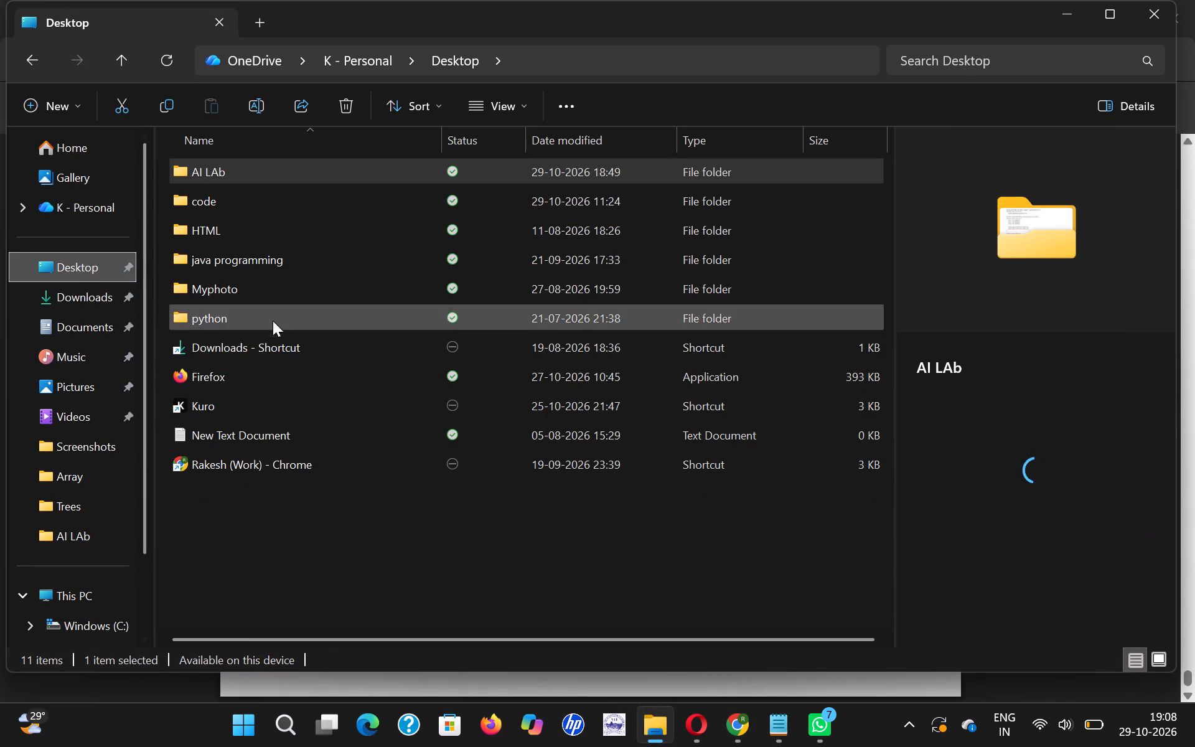
{"action": "left_click", "coordinate": [96, 297]}
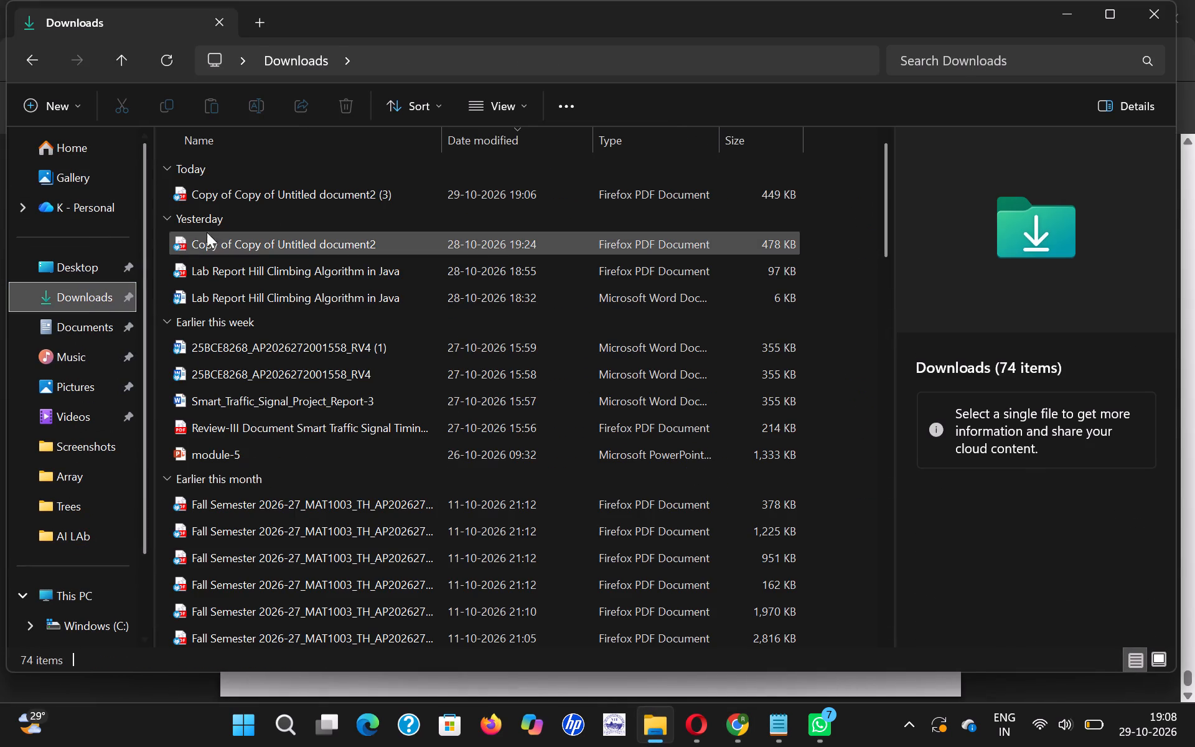
{"action": "left_click", "coordinate": [238, 182]}
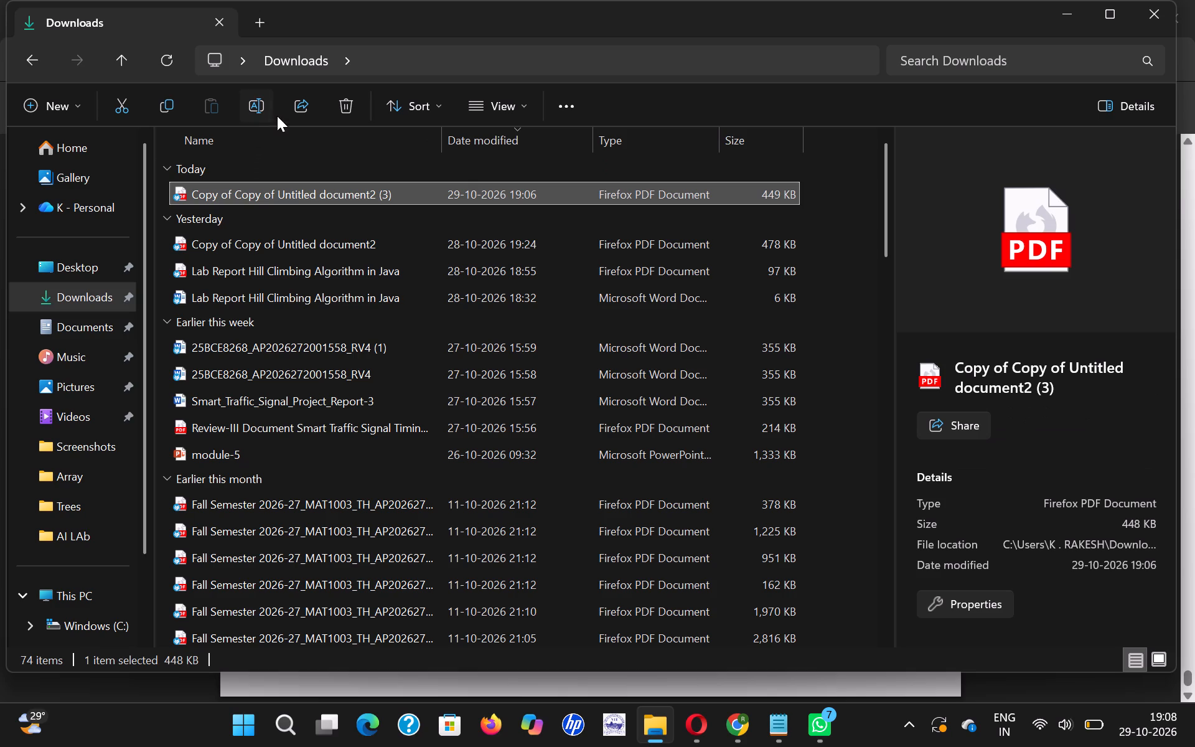
{"action": "left_click", "coordinate": [294, 112]}
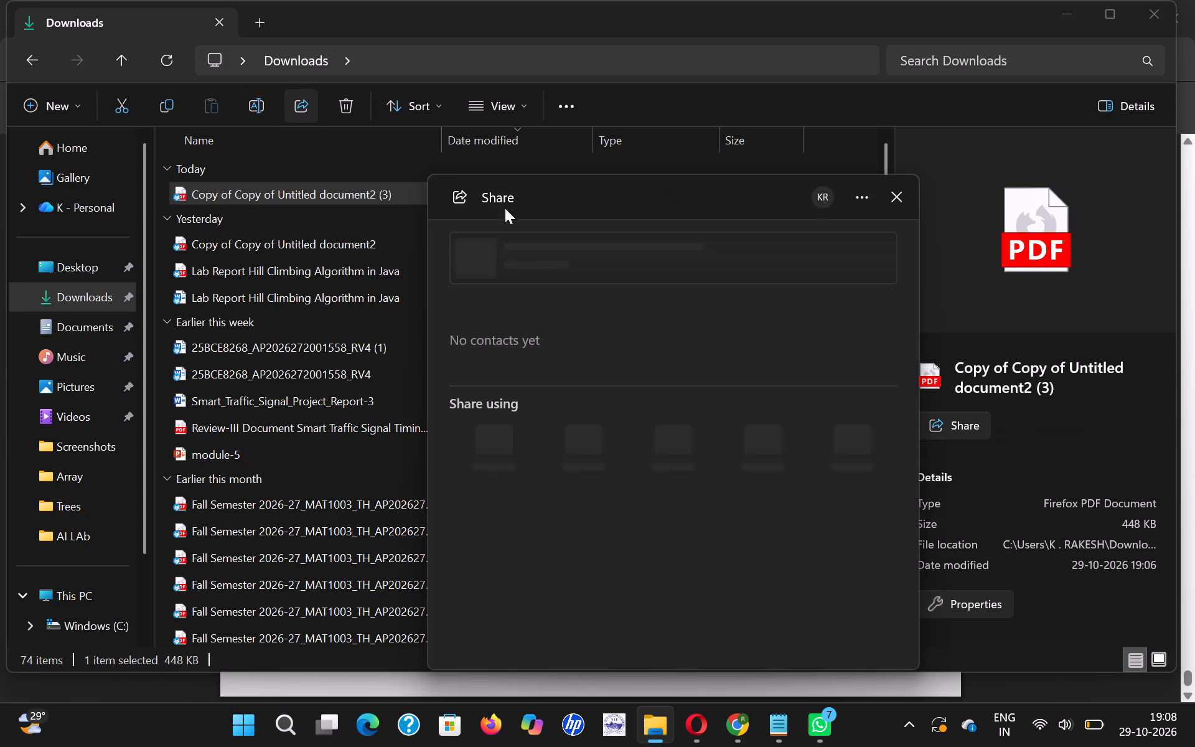
{"action": "left_click", "coordinate": [601, 499]}
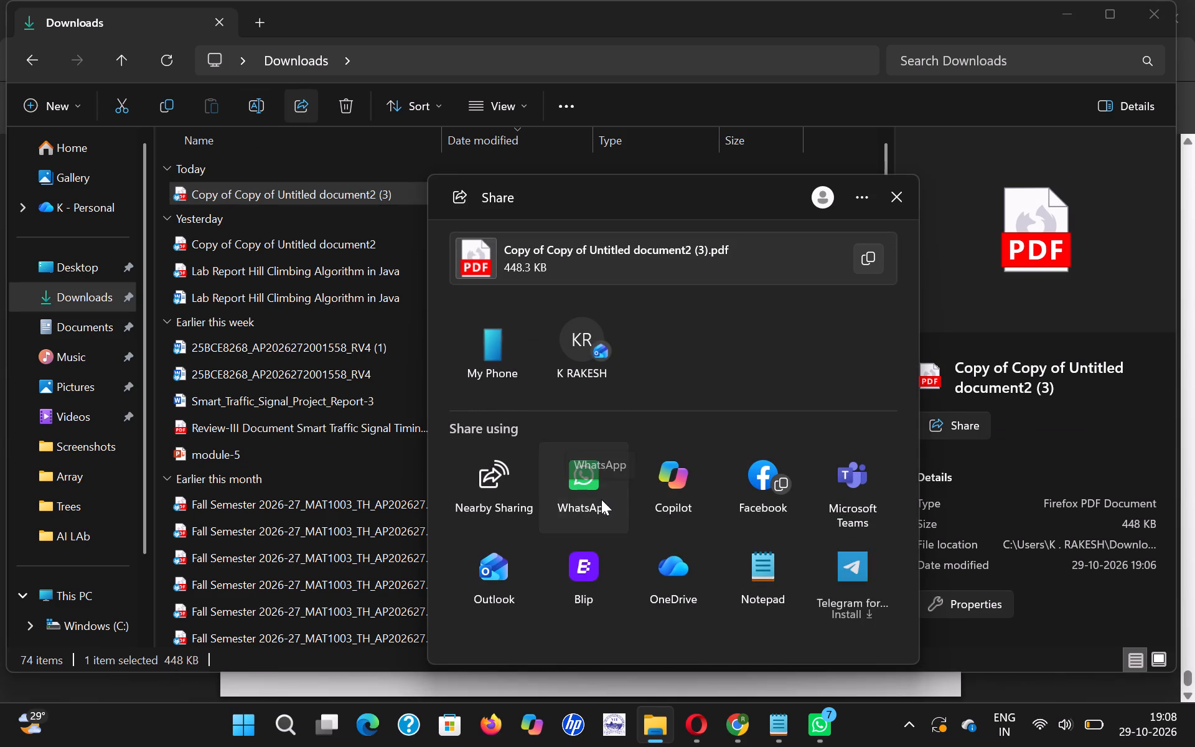